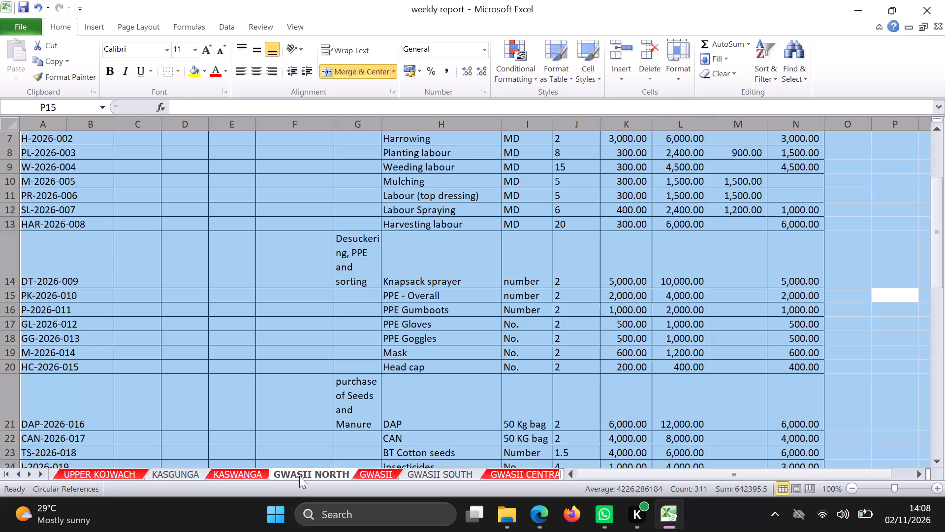
Open the KASWANGA sheet of the weekly report workbook.
click(248, 477)
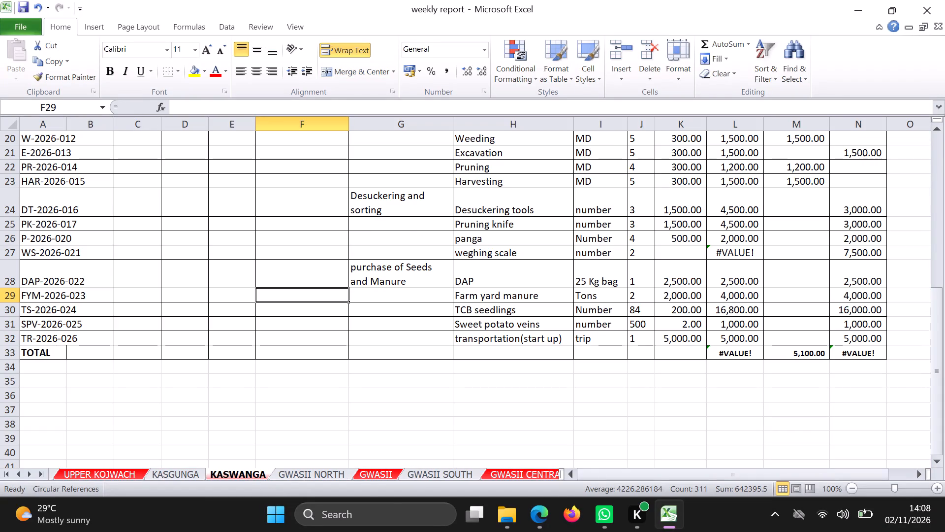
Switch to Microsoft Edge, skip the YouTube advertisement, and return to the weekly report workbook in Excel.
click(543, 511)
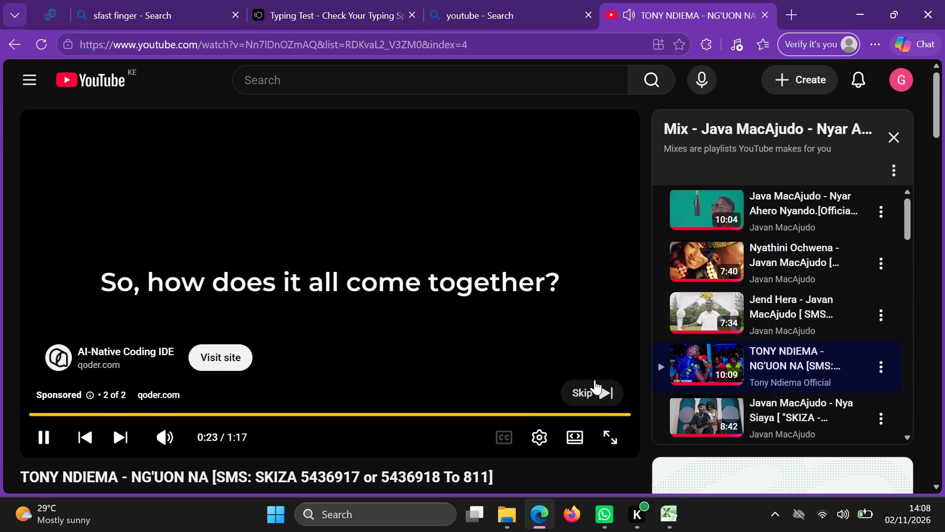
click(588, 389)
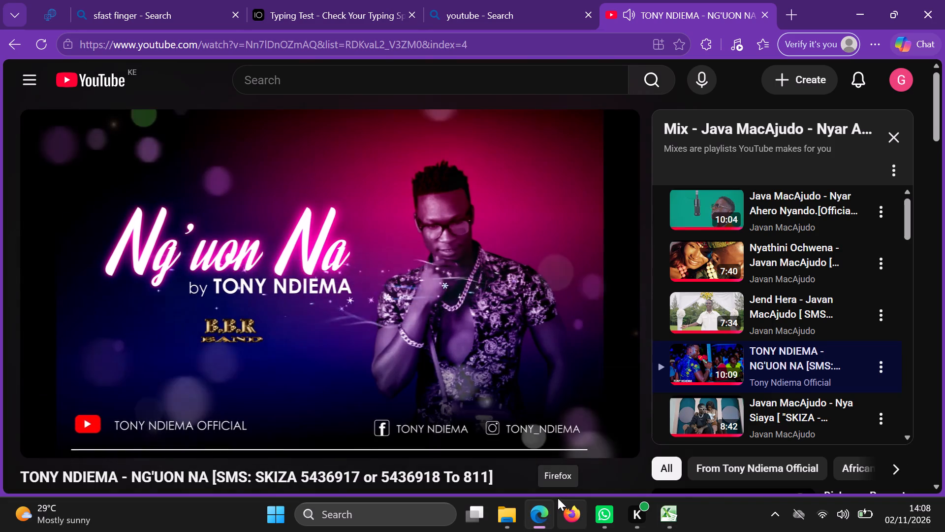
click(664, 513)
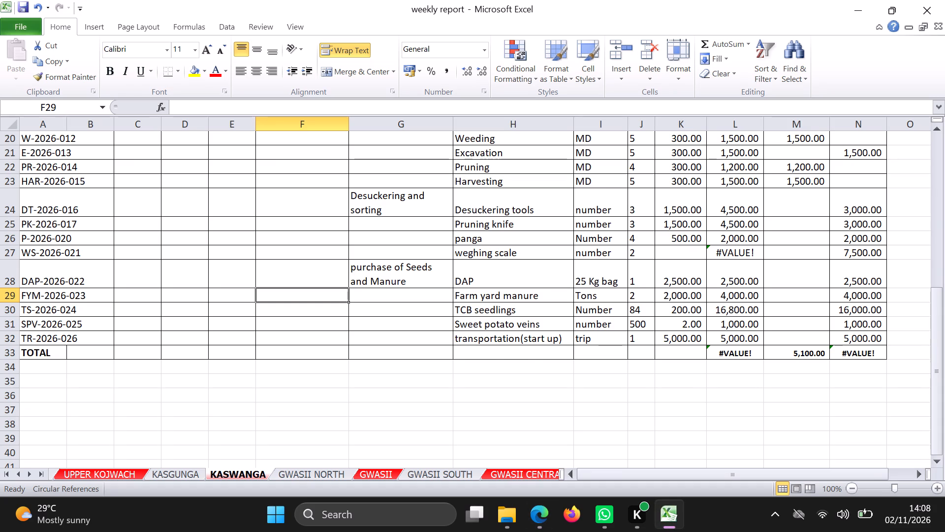
Inspect the total cost formulas of the weghing scale and the DAP below it on the KASWANGA sheet.
scroll(307, 379, up, 2)
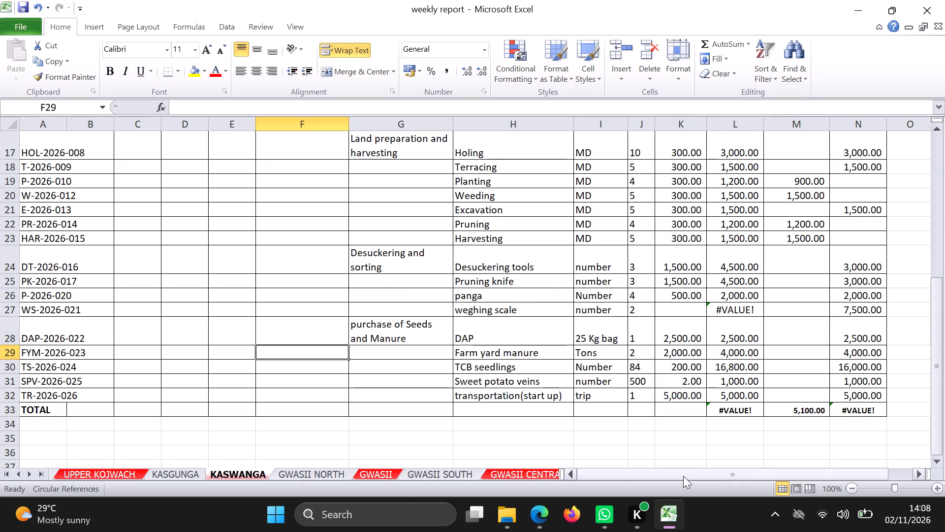
drag(683, 476, 711, 474)
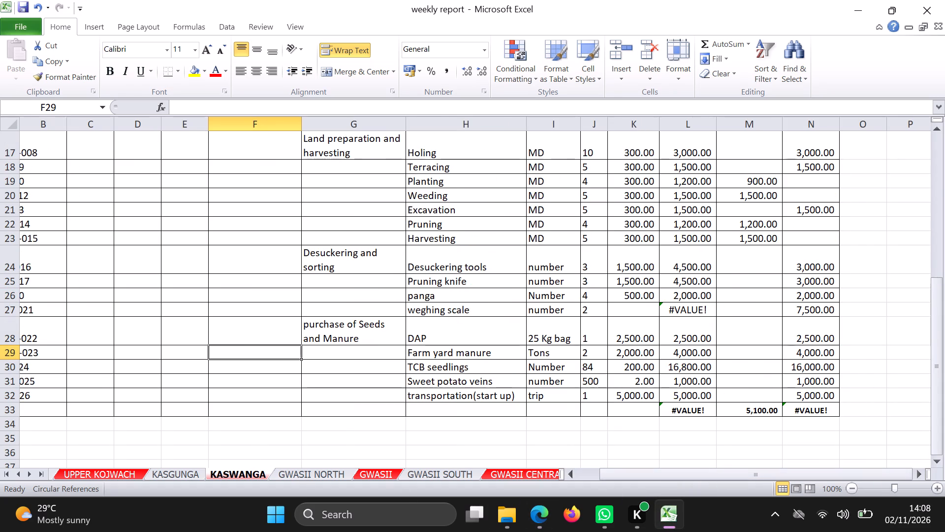
click(681, 312)
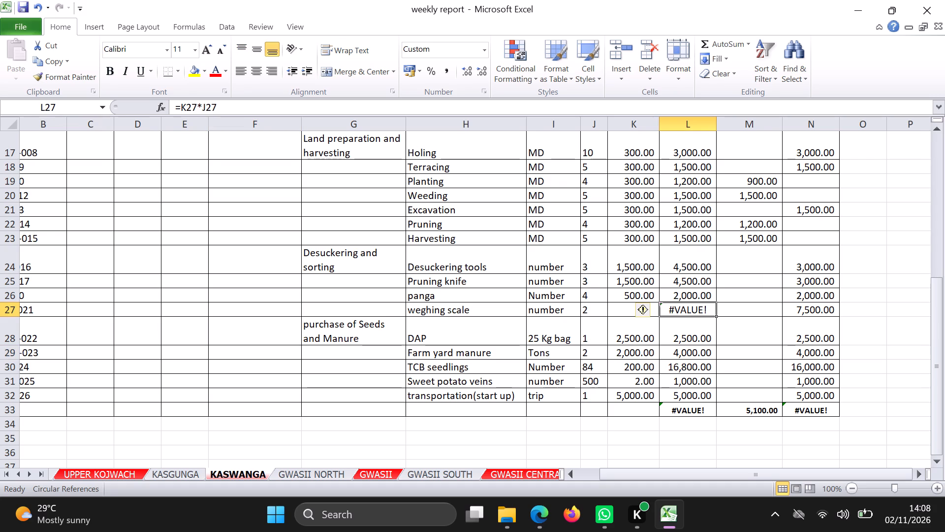
click(704, 340)
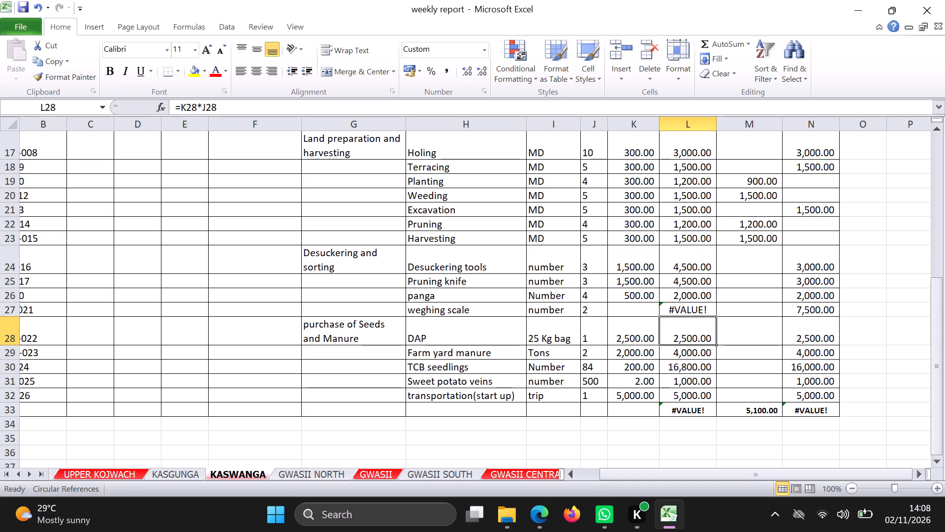
Compare the KASGUNGA sheet's dairy and banana budget tables with the KASWANGA sheet, including the weghing scale's unit cost.
click(177, 476)
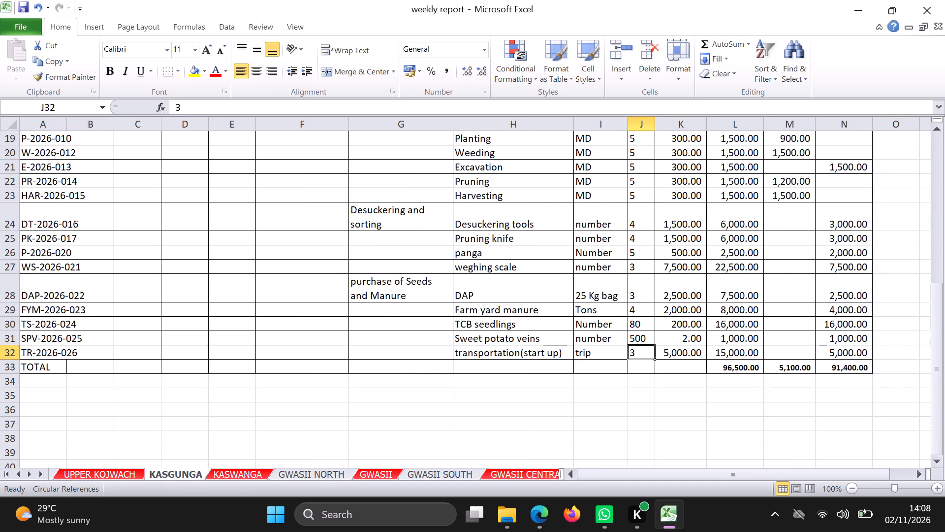
scroll(622, 290, up, 2)
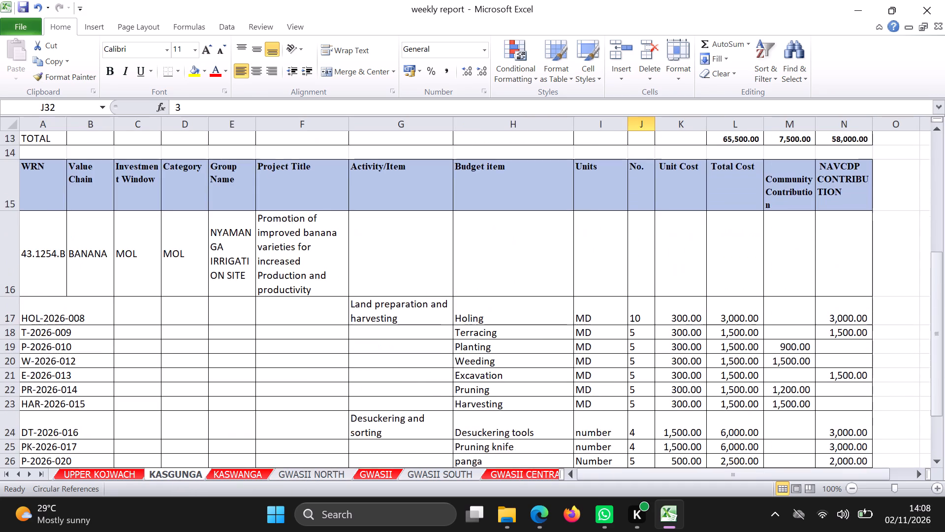
scroll(622, 290, up, 5)
scroll(619, 287, down, 3)
scroll(619, 288, up, 3)
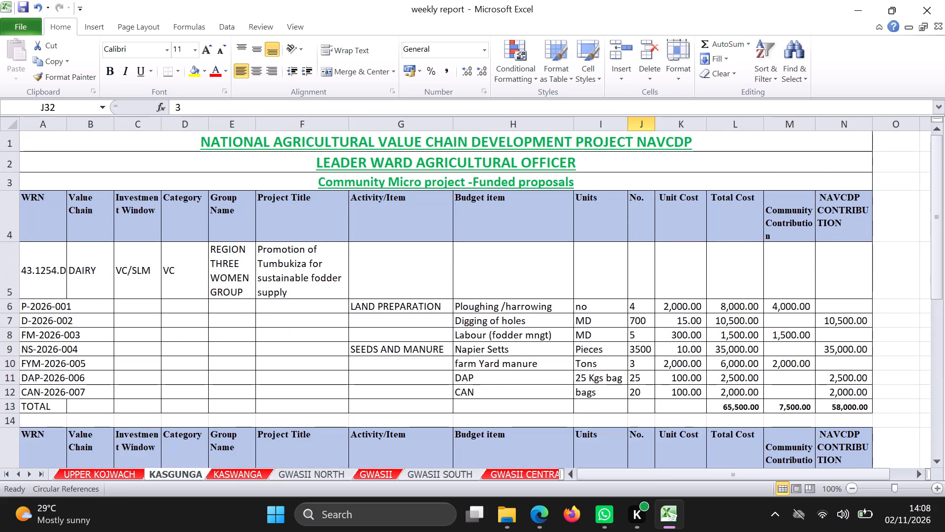
scroll(524, 355, down, 5)
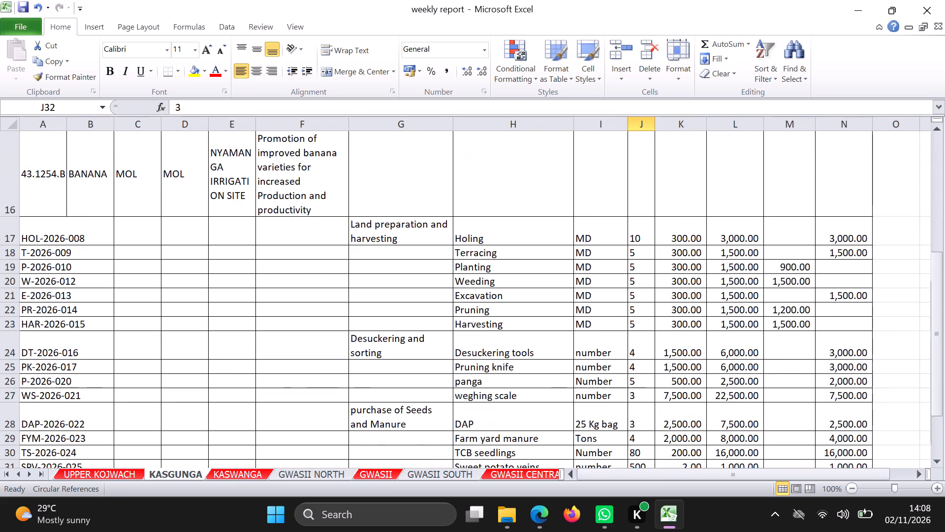
scroll(524, 357, down, 4)
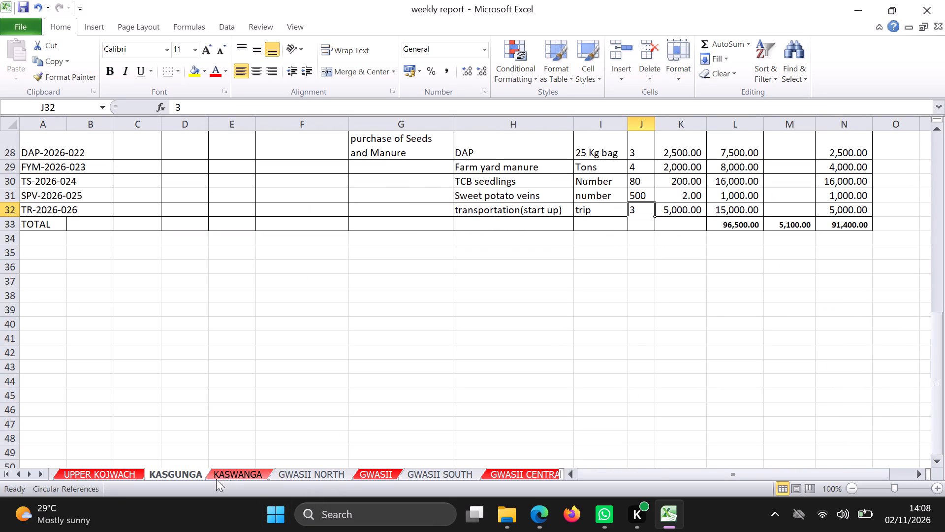
click(229, 472)
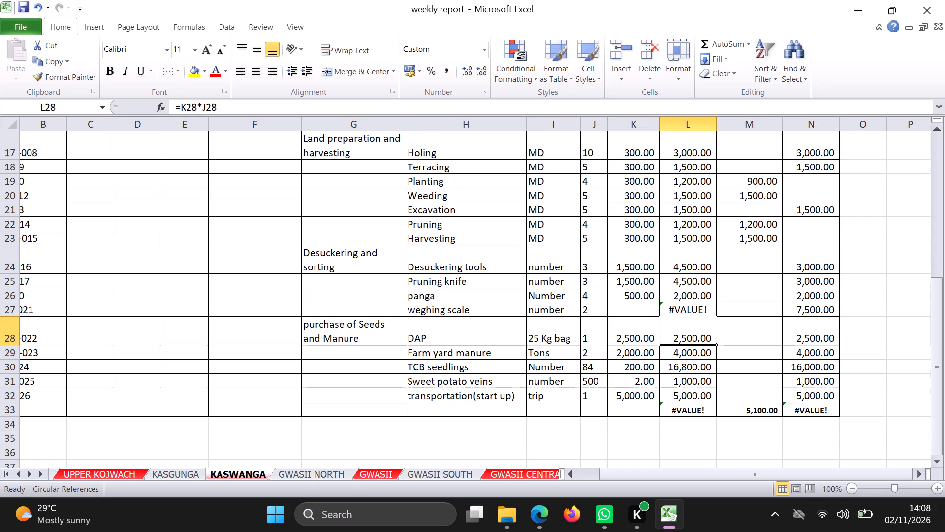
scroll(630, 327, down, 1)
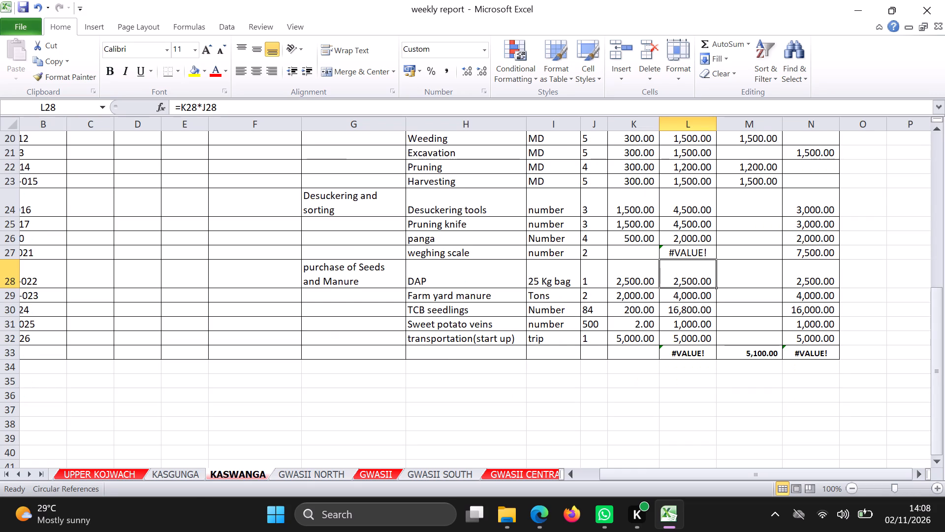
click(174, 474)
scroll(610, 228, up, 2)
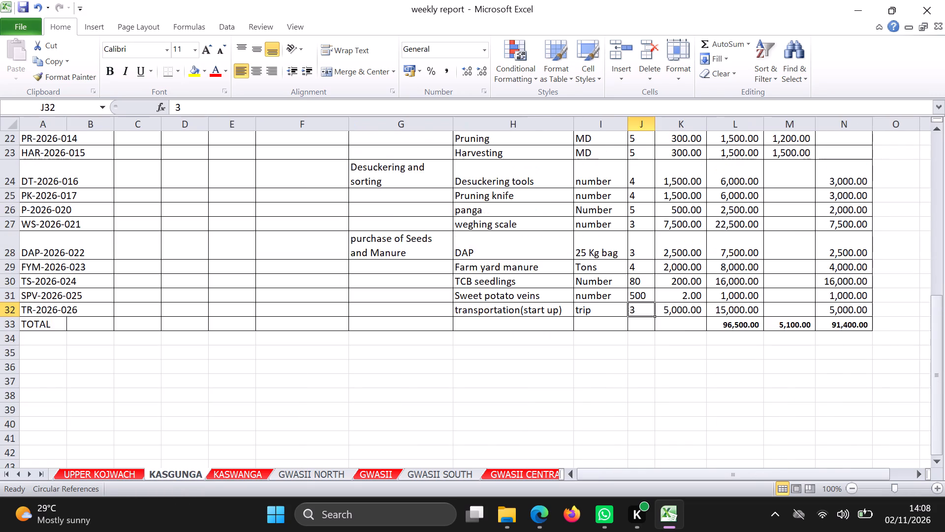
scroll(611, 227, up, 1)
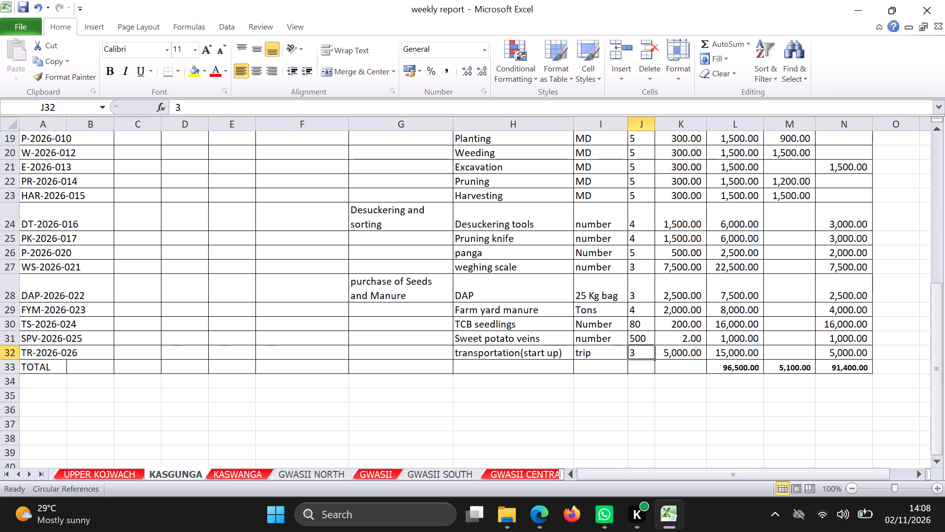
On the KASWANGA sheet, set the weghing scale's unit cost to 7500 and save the workbook.
click(238, 477)
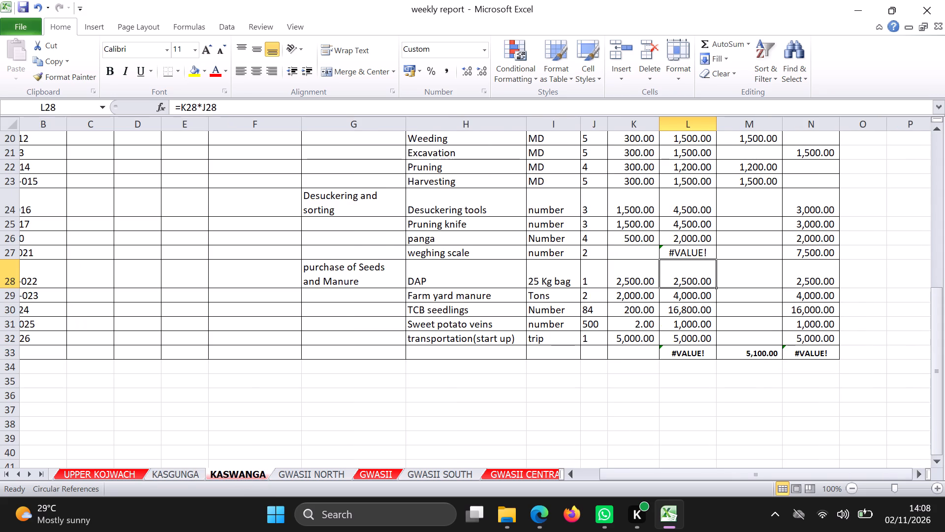
click(639, 252)
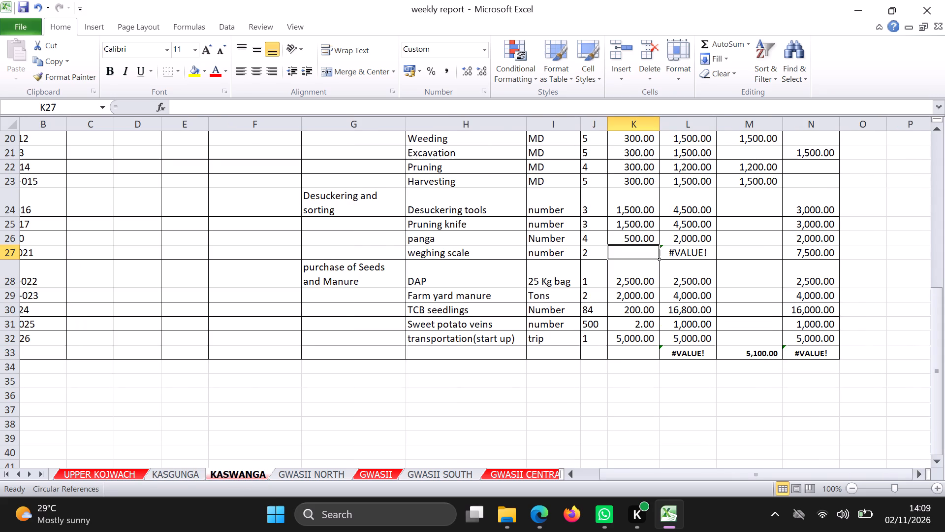
key(7)
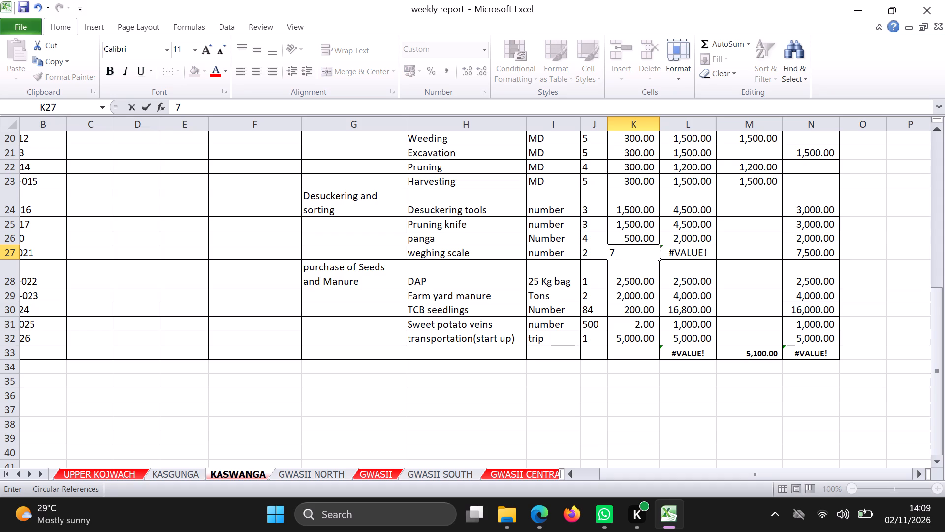
key(5)
text(00)
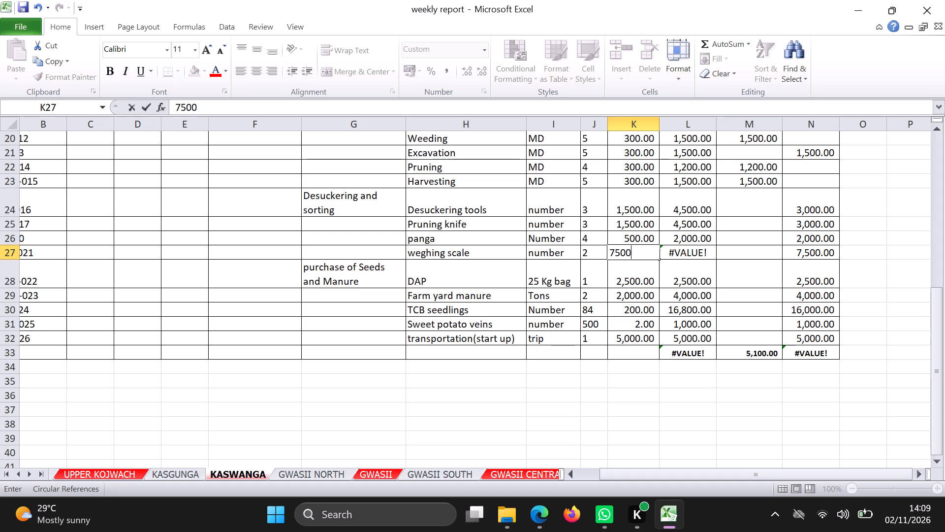
click(675, 261)
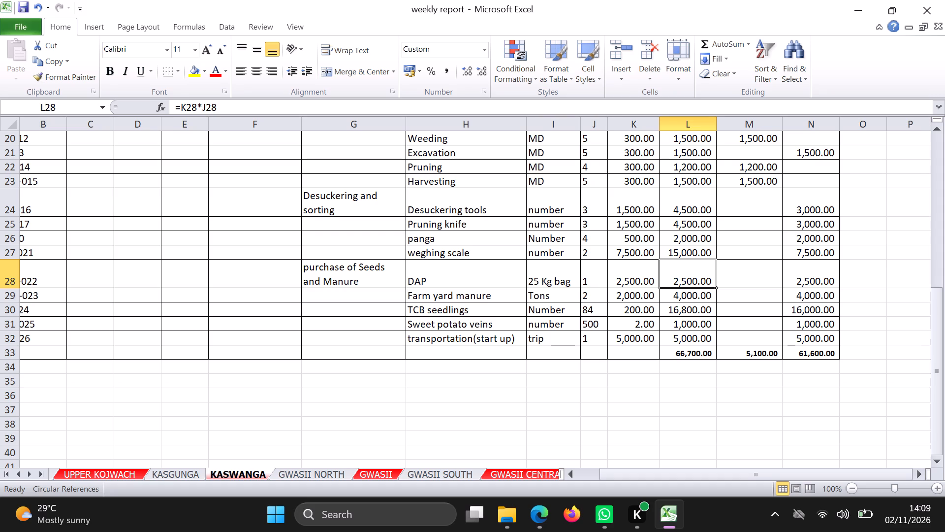
key(ctrl+s)
In the KASWANGA dairy table, set the number for Ploughing /harrowing to 4 and for farm Yard manure to 3.
scroll(608, 274, up, 1)
scroll(623, 280, down, 1)
scroll(624, 281, up, 3)
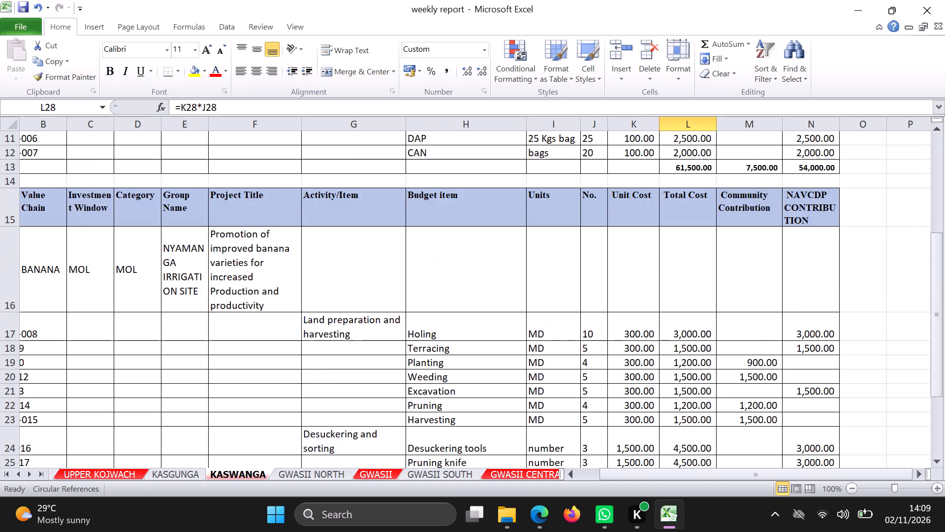
scroll(624, 281, up, 4)
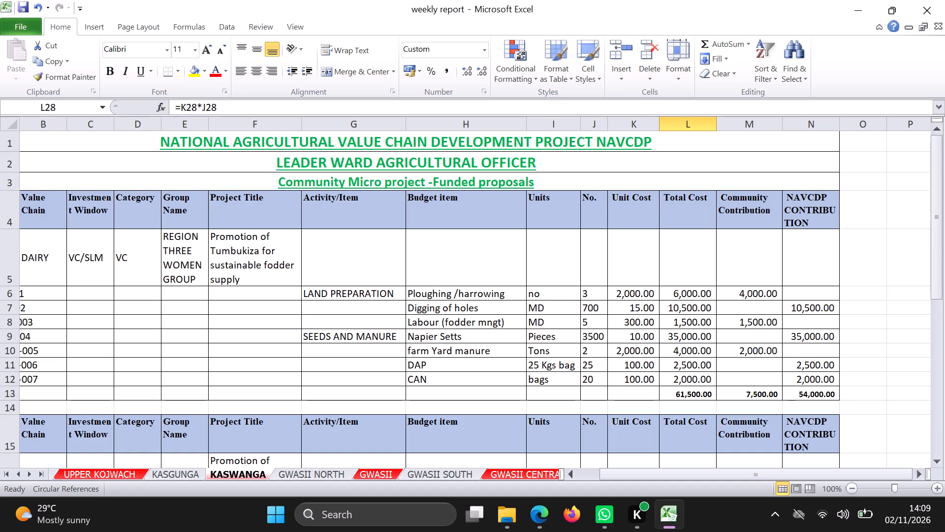
click(600, 298)
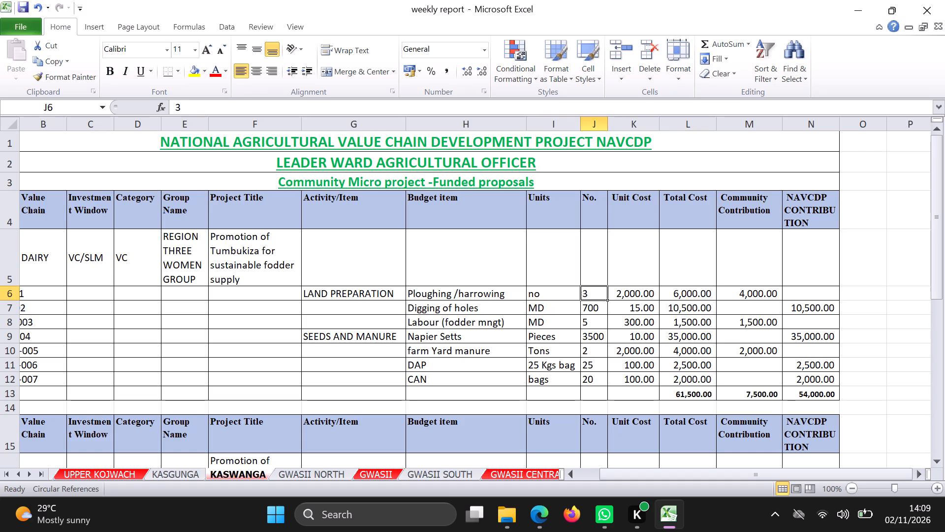
key(4)
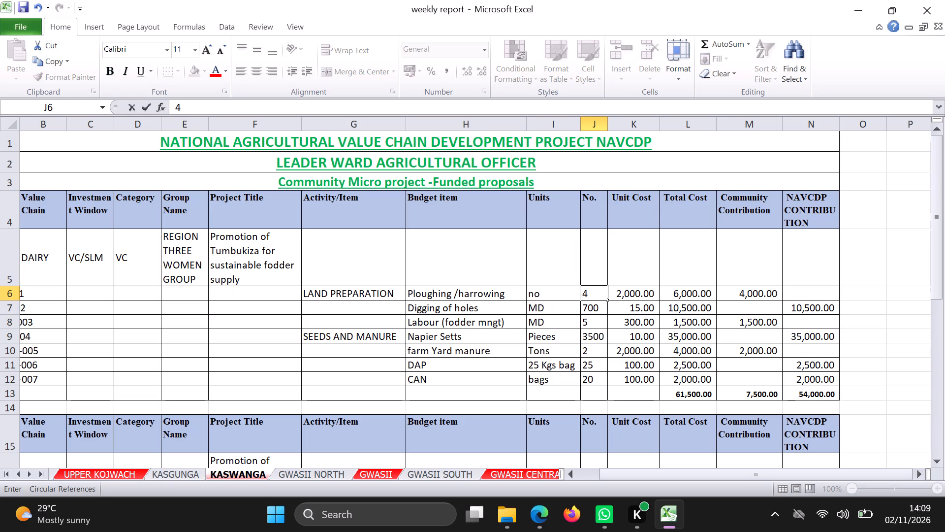
click(597, 323)
click(592, 352)
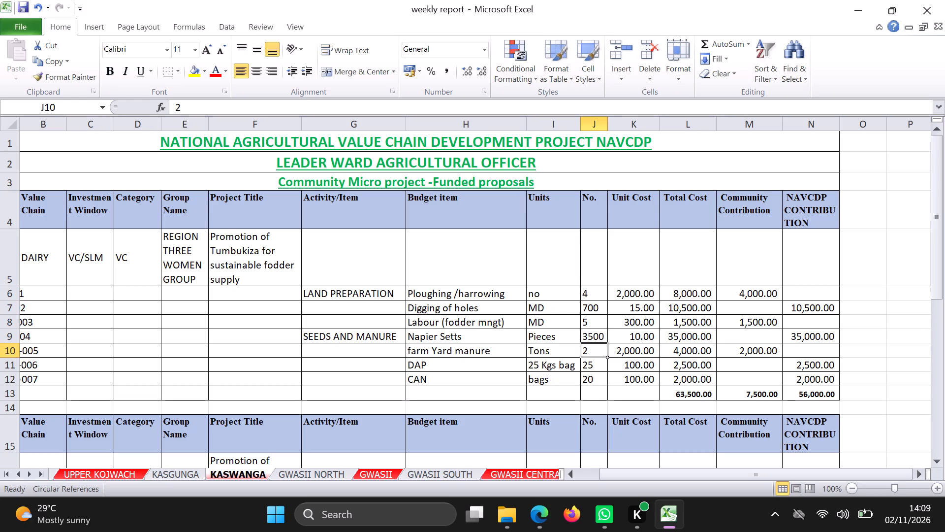
key(3)
In the KASWANGA banana table, set the number for both Planting and Pruning to 5.
scroll(597, 370, down, 2)
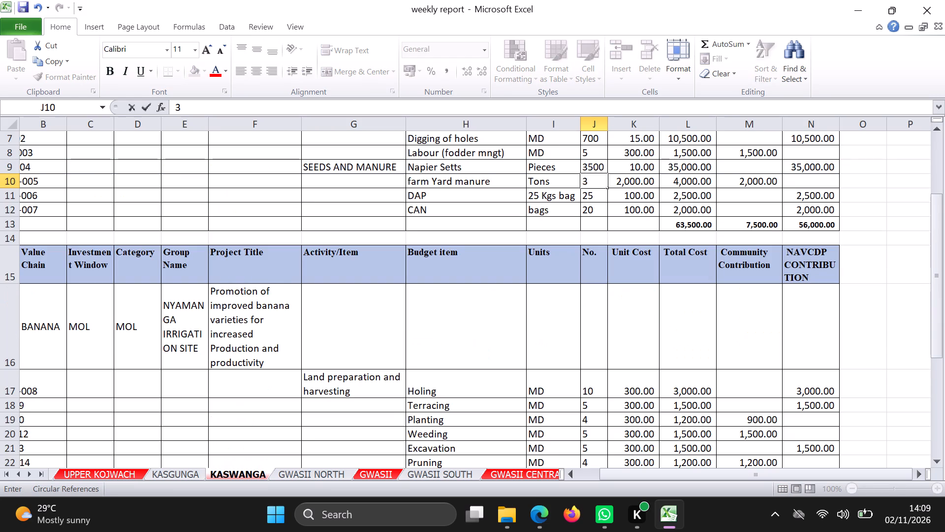
scroll(600, 309, down, 1)
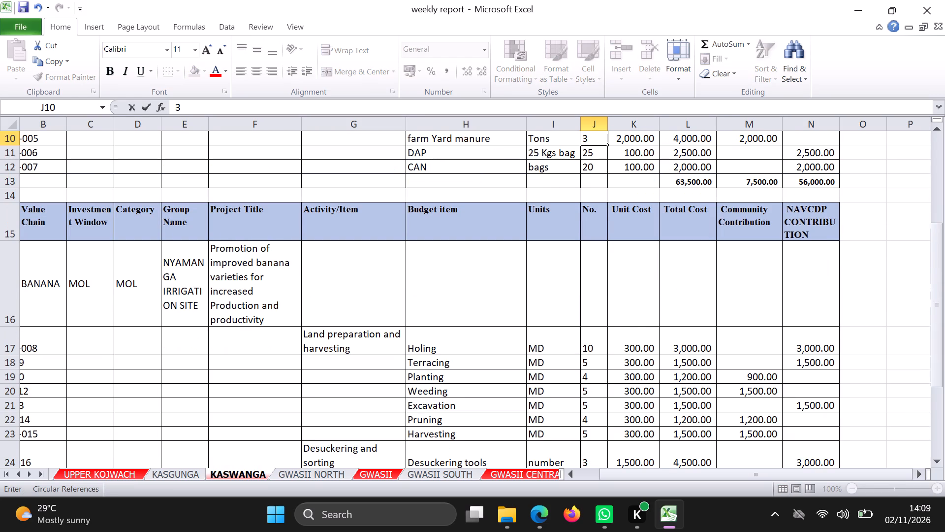
click(596, 376)
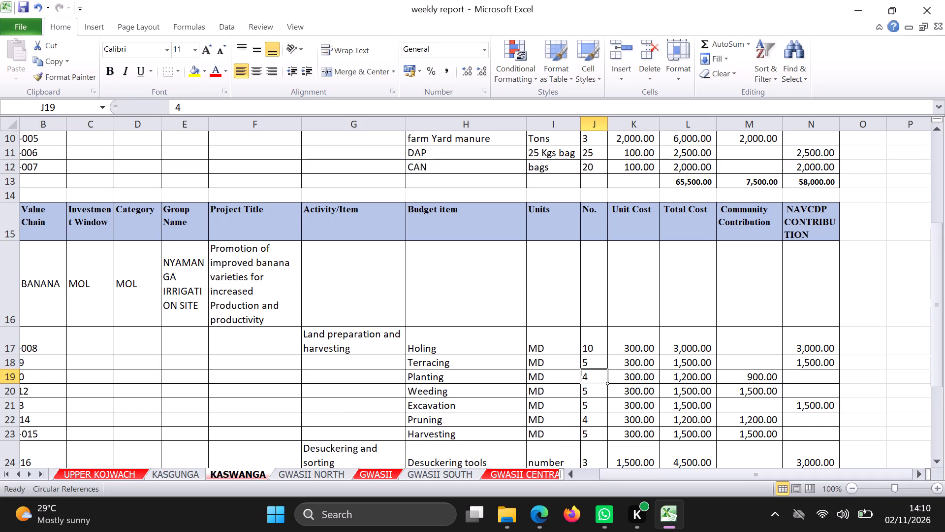
key(5)
scroll(597, 382, down, 1)
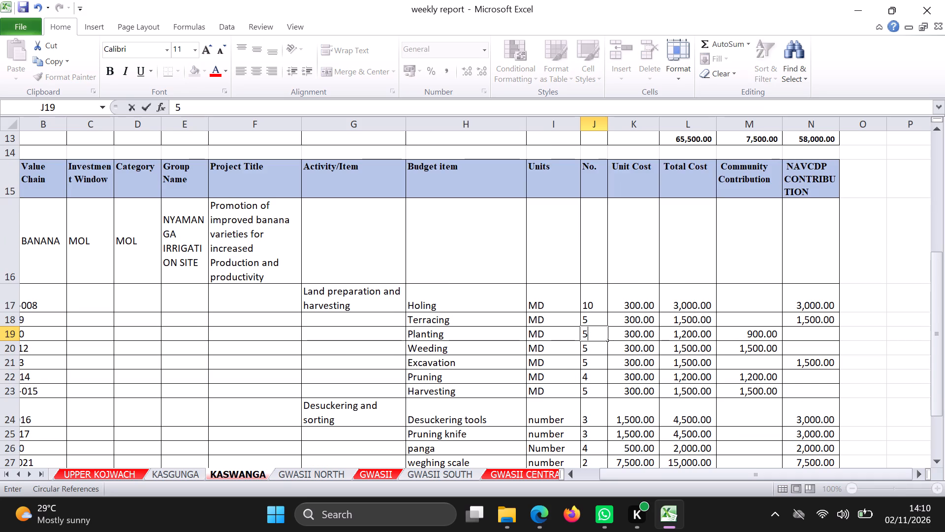
click(597, 377)
key(5)
In the KASWANGA banana table, set the number for Desuckering tools and Pruning knife to 4, panga to 5 and weghing scale to 3.
scroll(599, 382, down, 1)
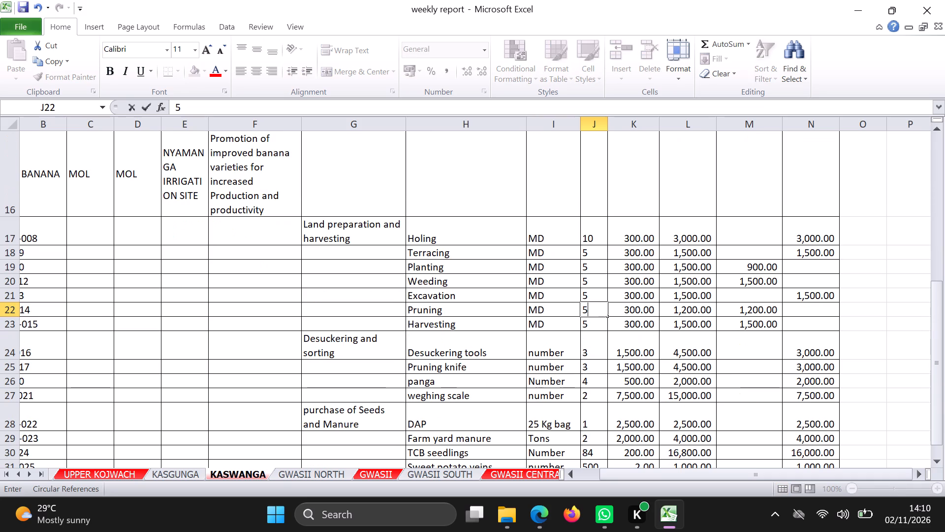
click(596, 355)
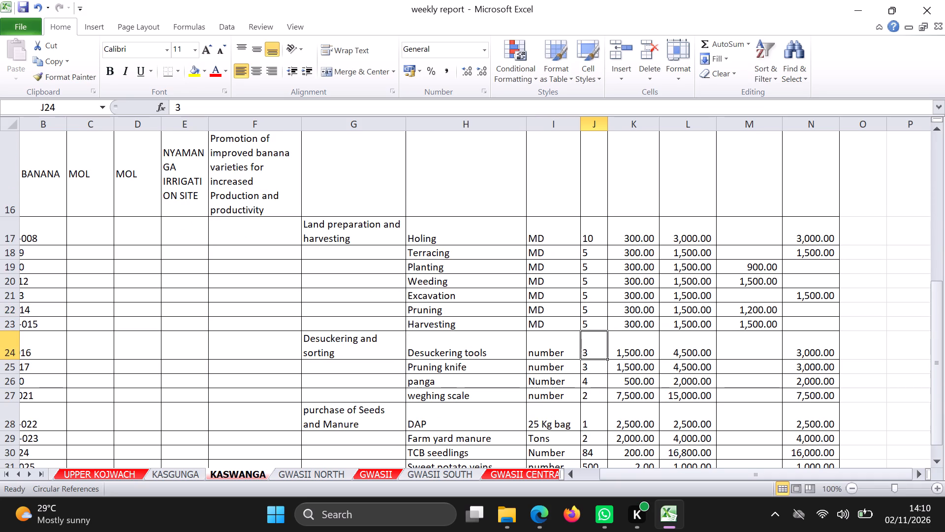
key(4)
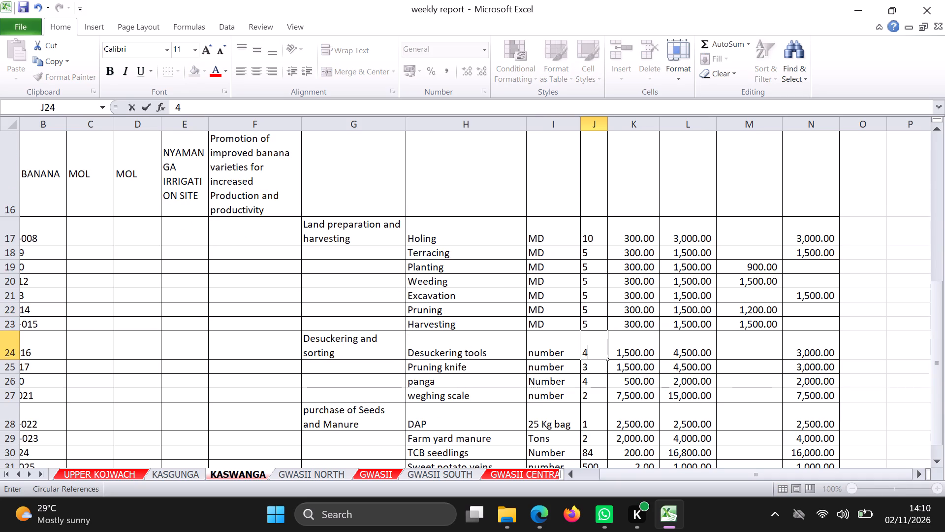
click(598, 369)
key(4)
click(598, 378)
key(4)
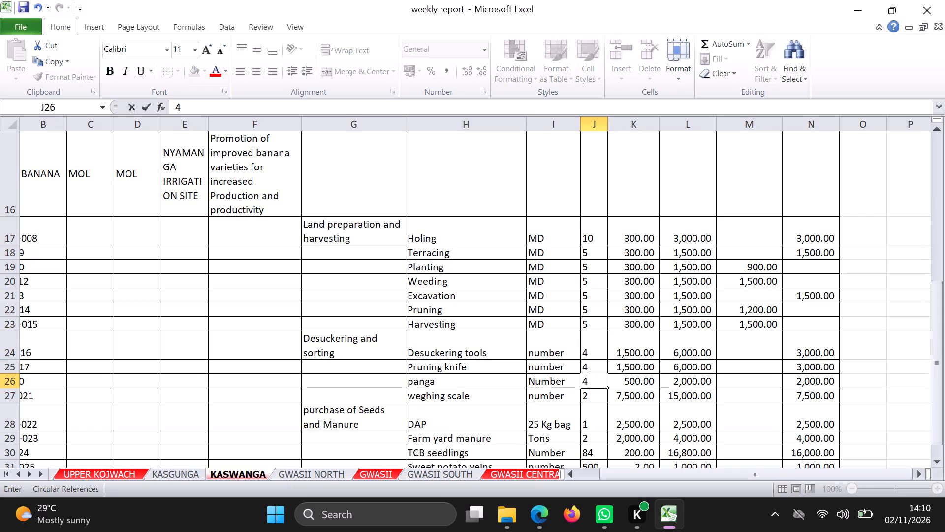
click(596, 384)
click(597, 392)
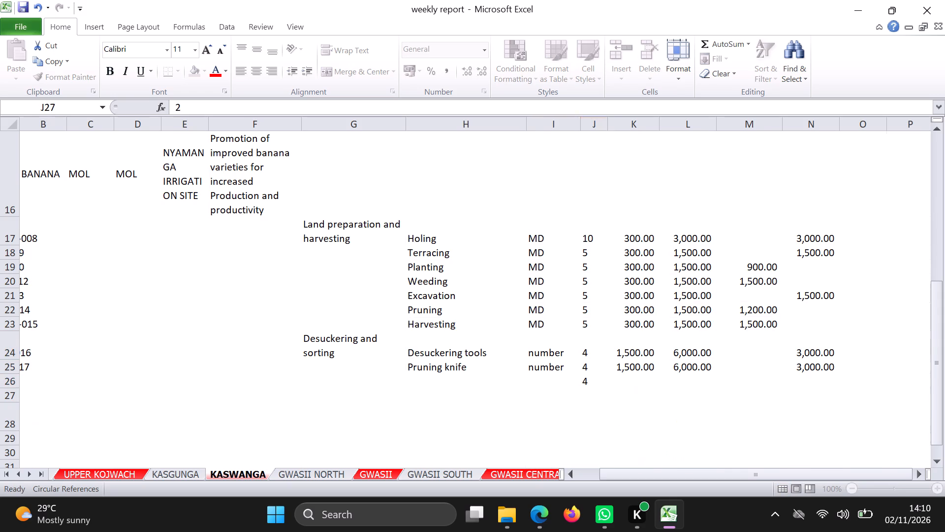
click(597, 381)
key(5)
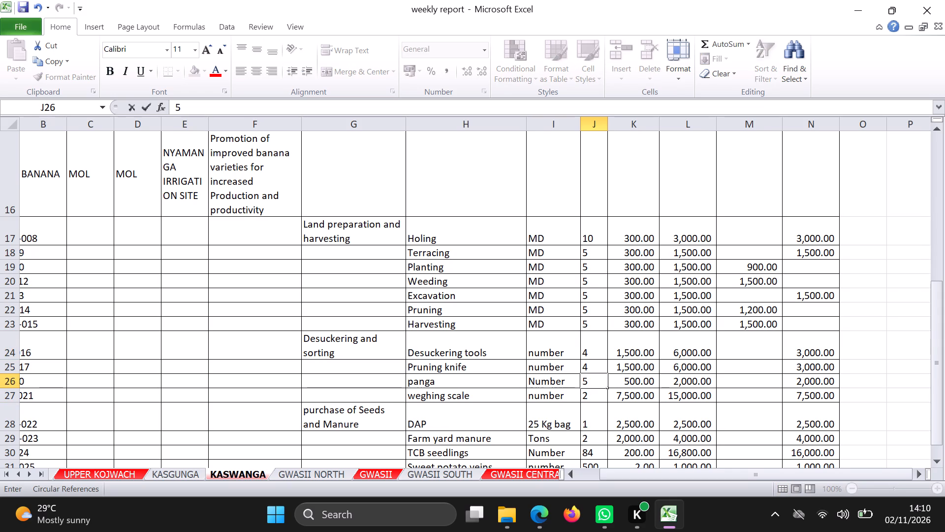
click(590, 396)
key(3)
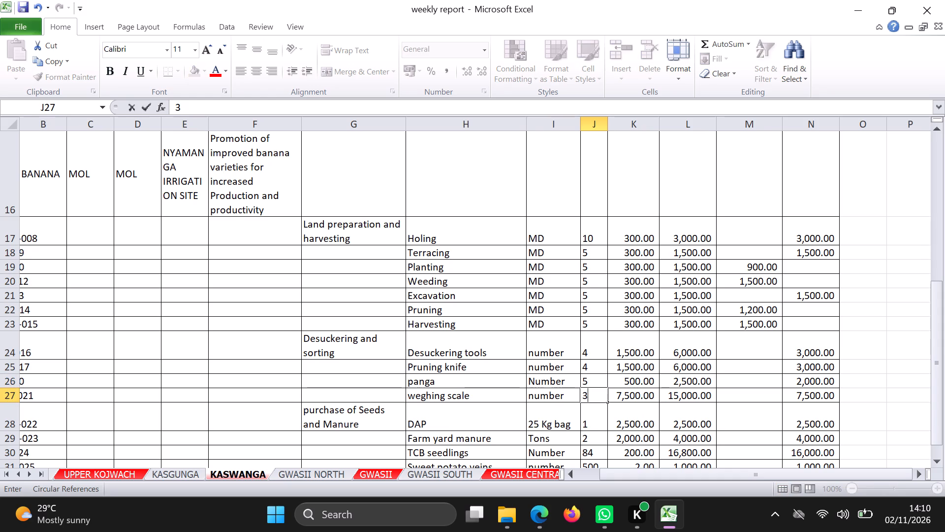
In the KASWANGA banana table, set DAP to 2, Farm yard manure to 3 and transportation(start up) to 2, and save the workbook.
click(590, 417)
key(2)
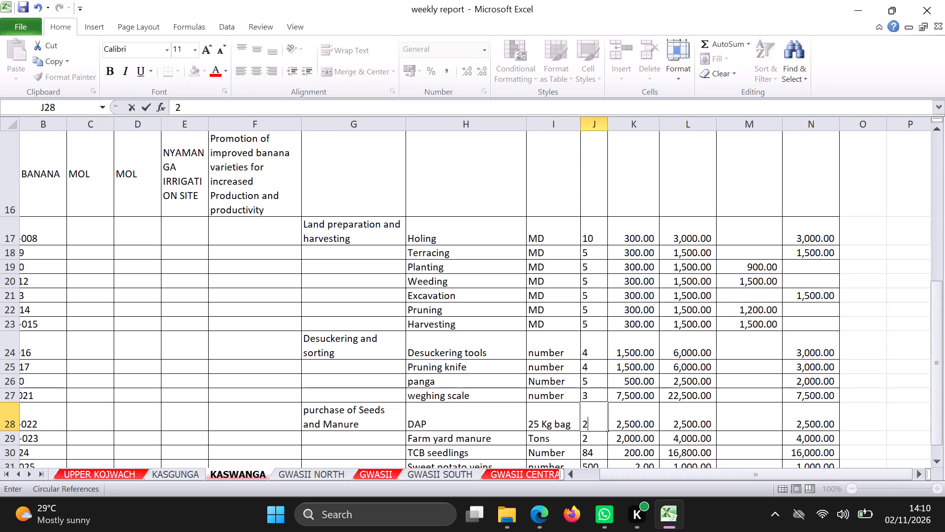
click(595, 436)
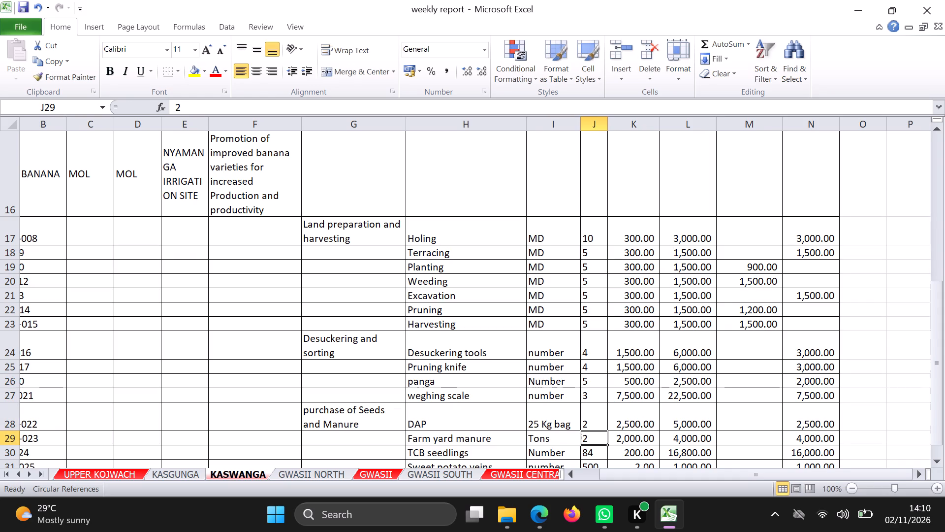
key(3)
scroll(597, 434, down, 1)
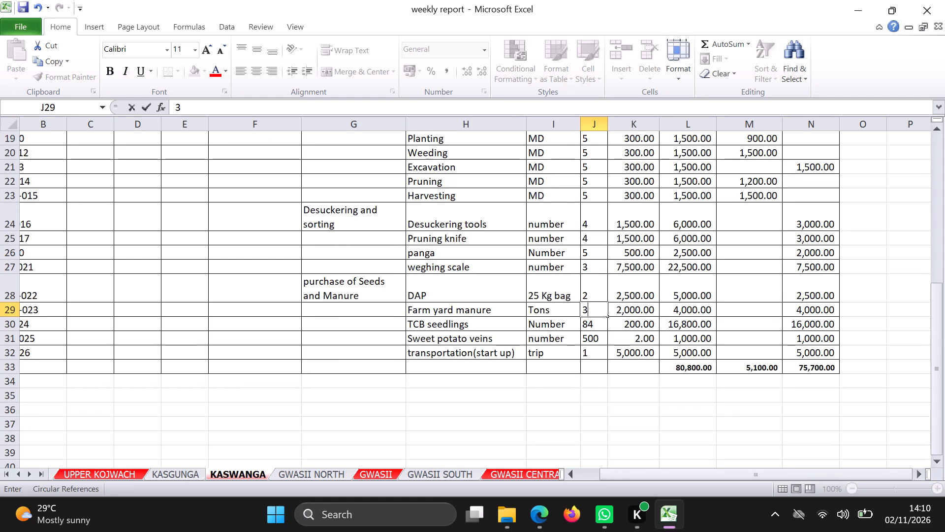
click(596, 355)
scroll(596, 355, down, 1)
key(2)
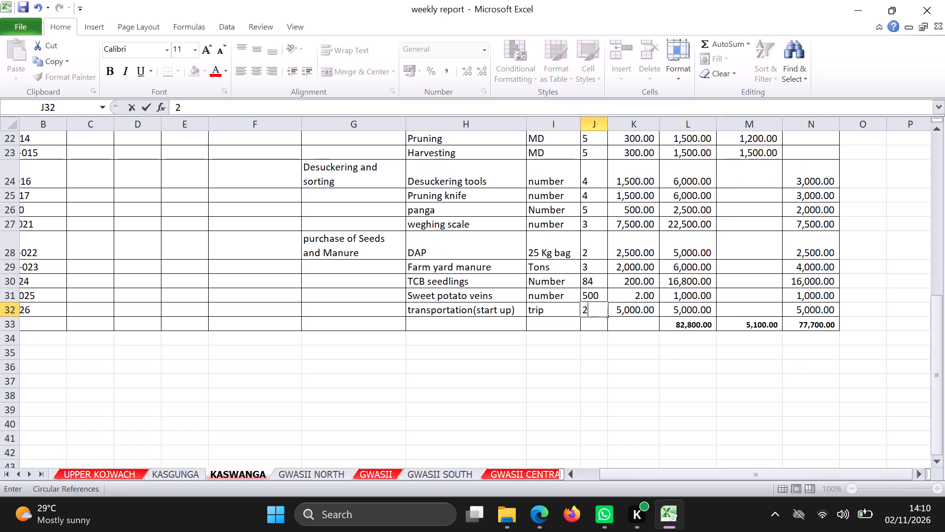
click(604, 365)
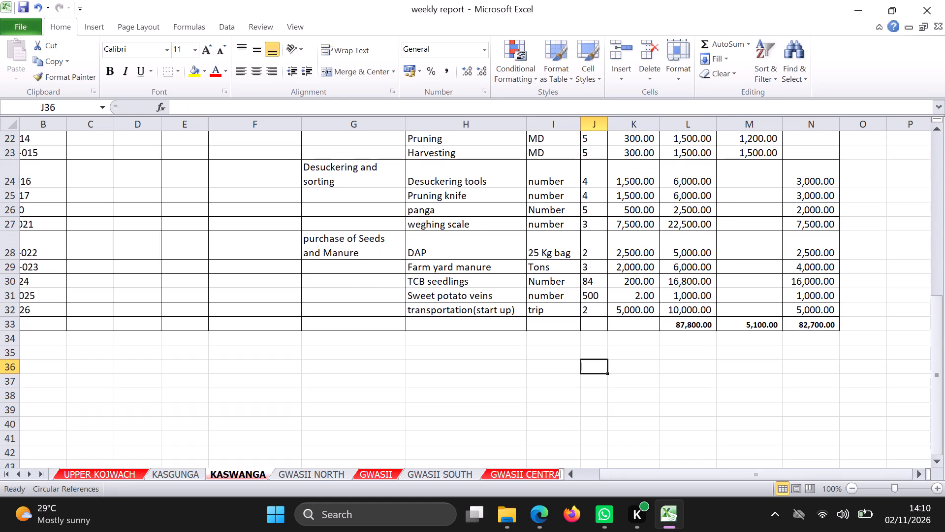
key(ctrl+s)
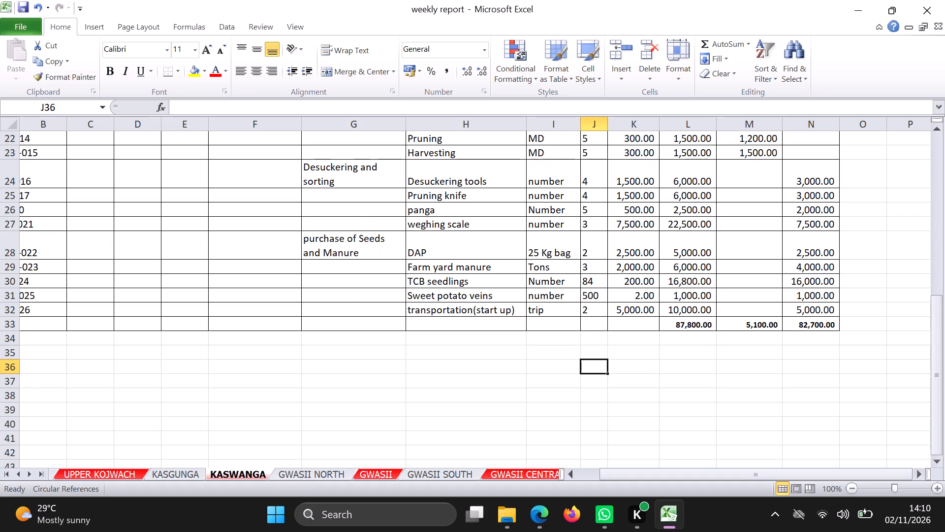
Review the quantities and costs in the KASWANGA sheet's dairy and banana tables.
scroll(636, 282, up, 6)
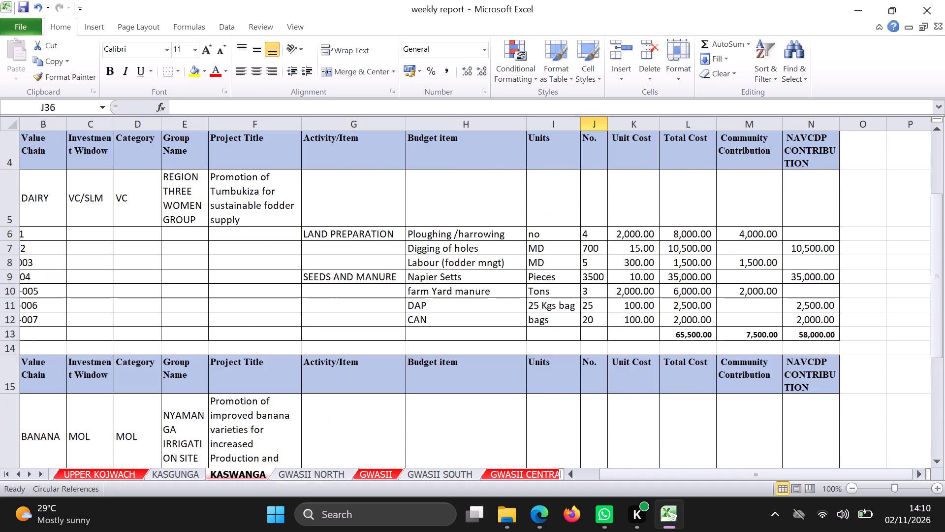
scroll(632, 287, down, 2)
scroll(410, 448, down, 1)
scroll(310, 428, down, 1)
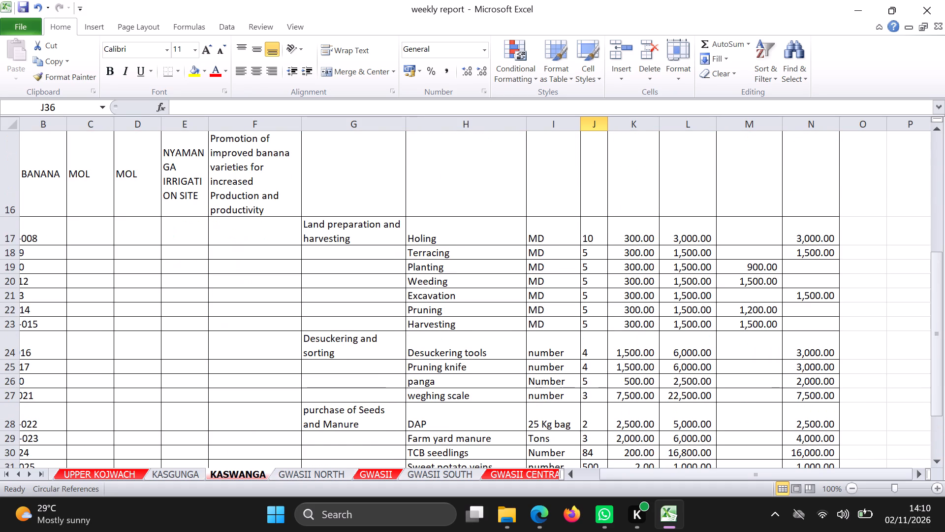
scroll(277, 369, down, 1)
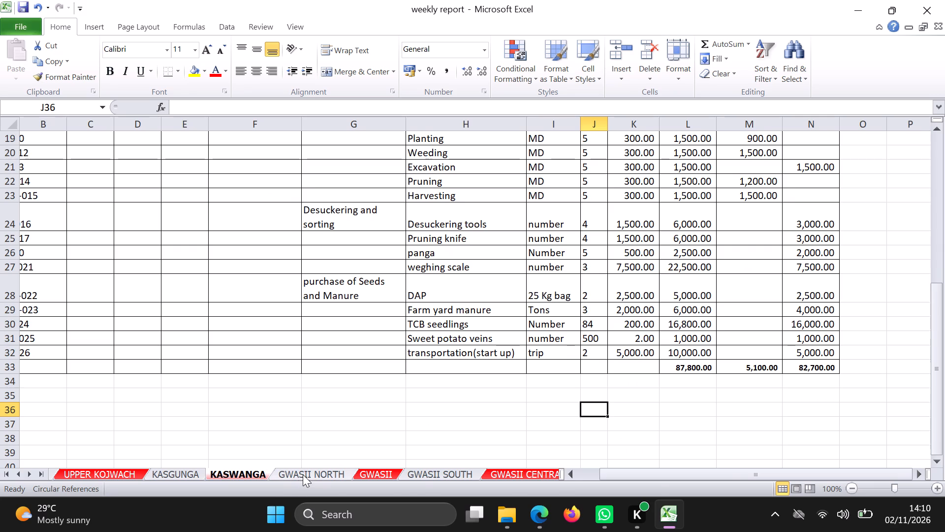
On the GWASII NORTH sheet, set the number for both Ploughing and Harrowing in the cotton table to 3.
click(303, 474)
click(477, 272)
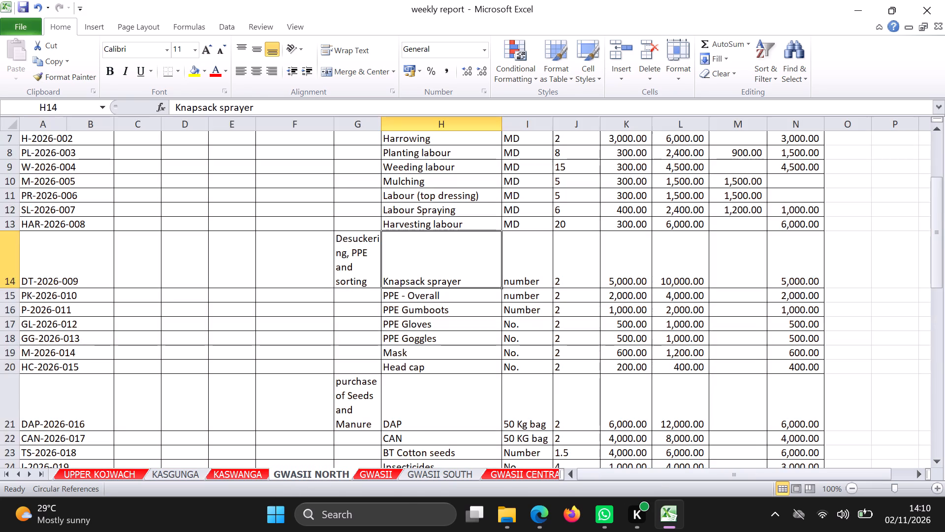
scroll(562, 260, up, 4)
scroll(554, 338, down, 2)
scroll(590, 233, up, 1)
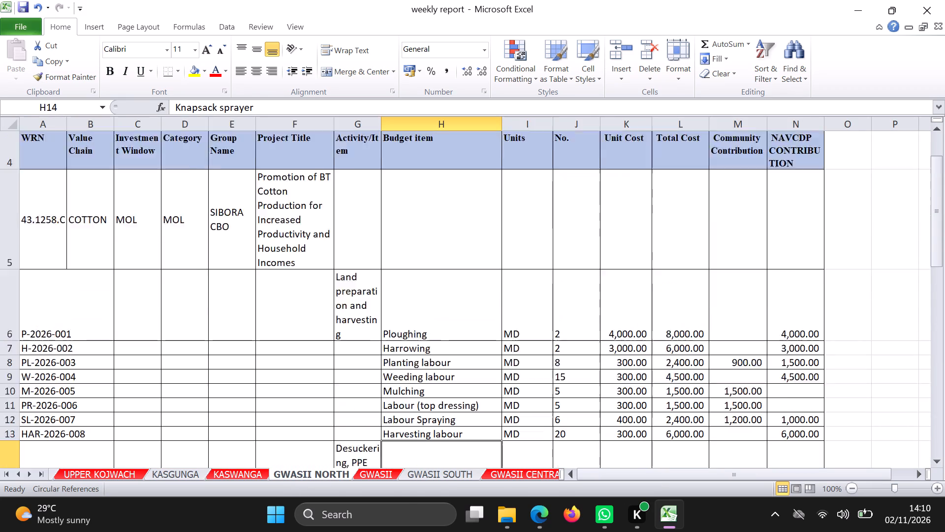
scroll(590, 235, up, 1)
click(574, 388)
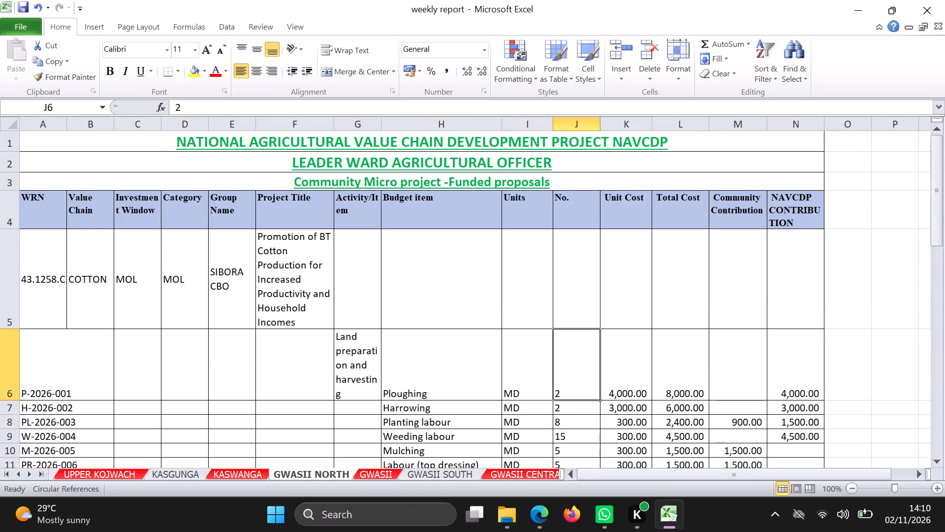
key(3)
click(575, 409)
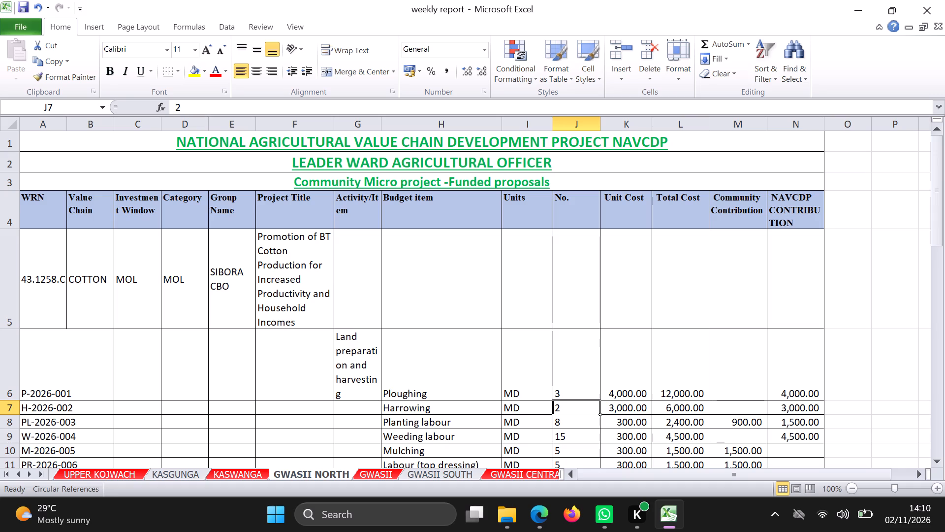
key(3)
In the GWASII NORTH cotton table, set the number to 3 for every Desuckering, PPE and sorting item, from Knapsack sprayer to Head cap.
scroll(568, 441, down, 1)
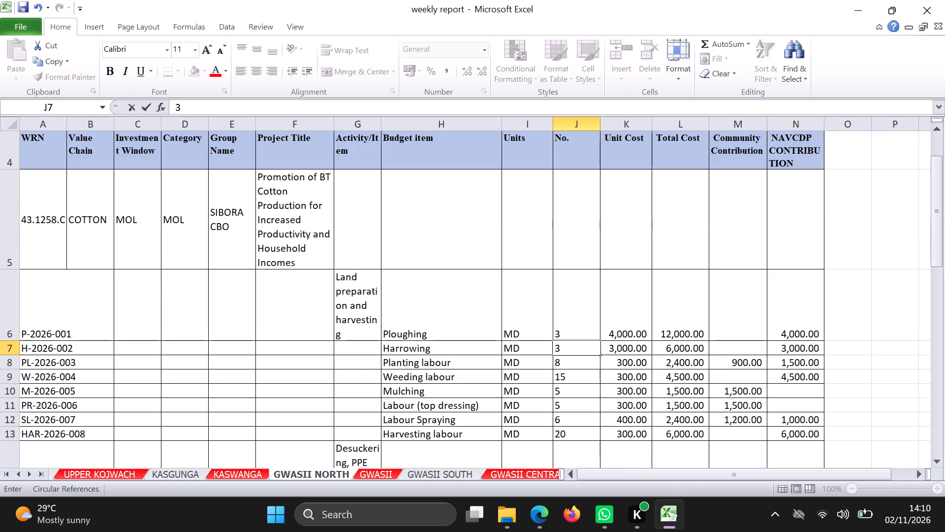
scroll(580, 424, down, 1)
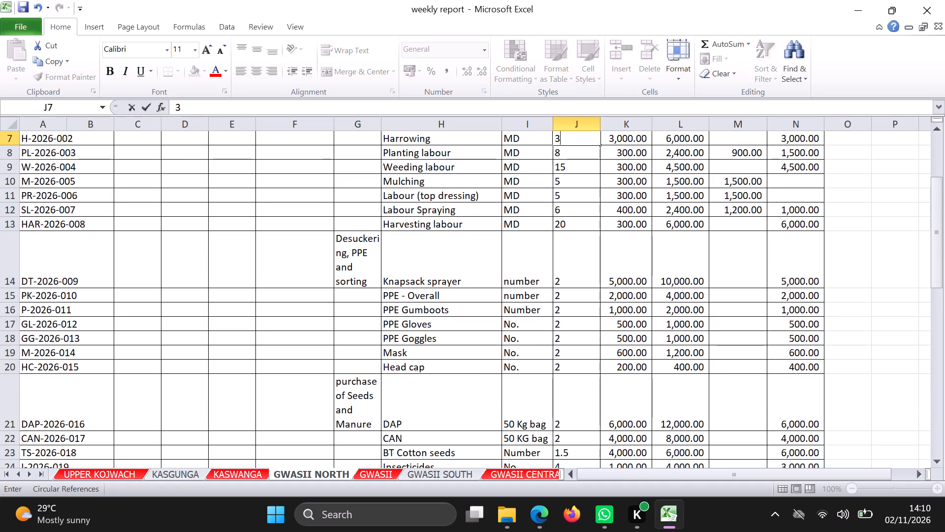
click(576, 282)
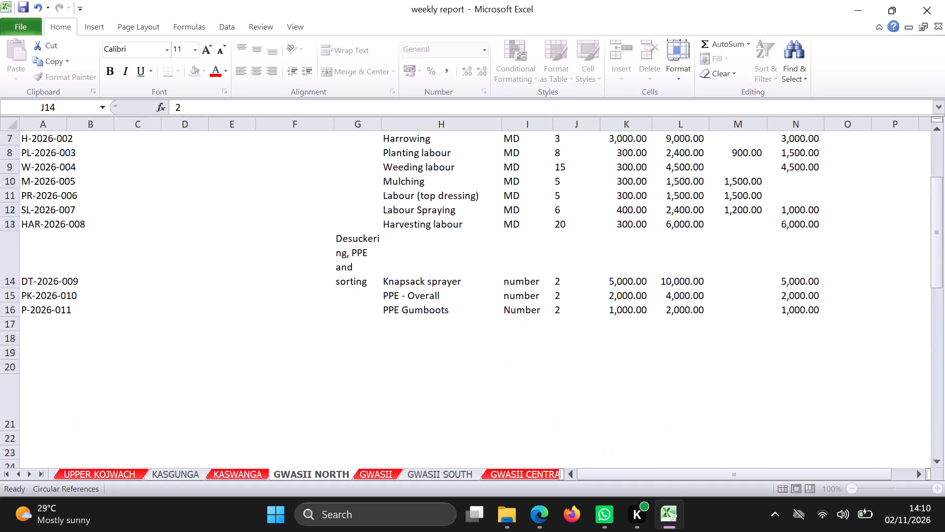
key(3)
click(571, 292)
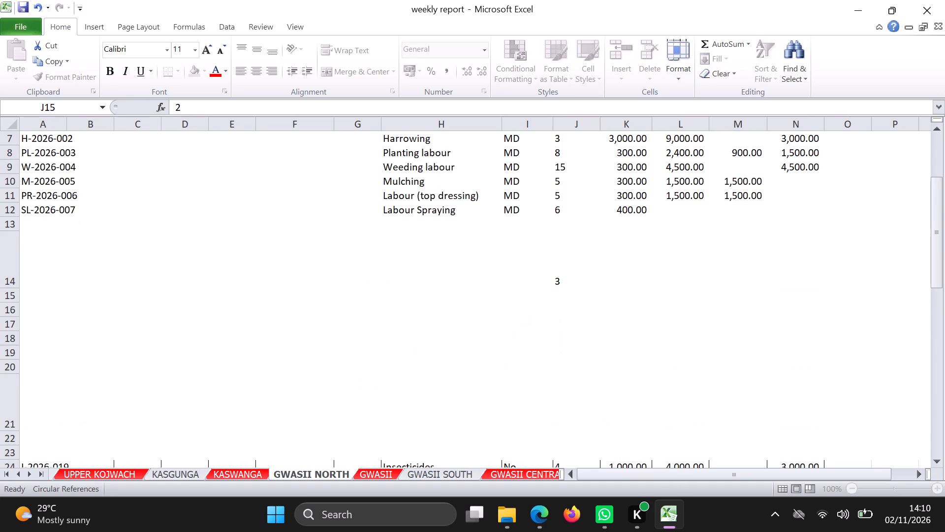
key(3)
click(571, 312)
key(3)
click(572, 323)
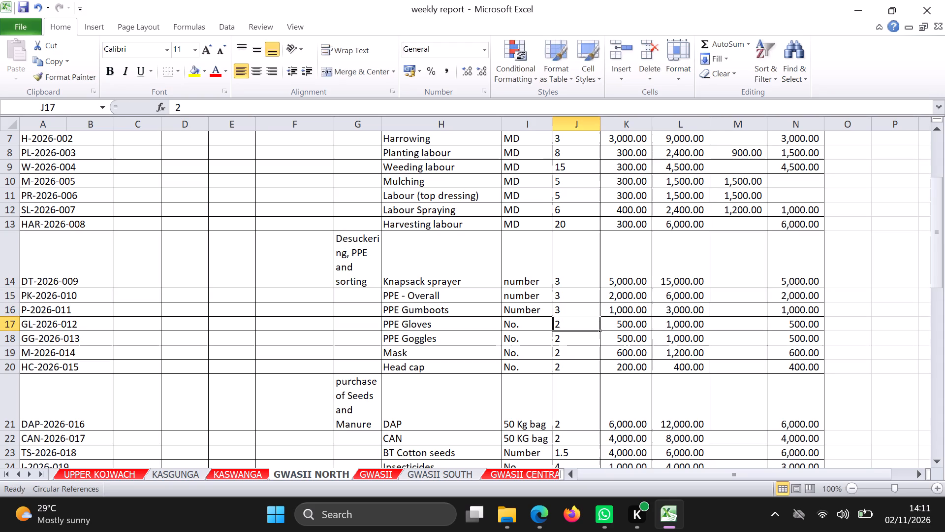
key(3)
click(575, 341)
key(3)
click(575, 350)
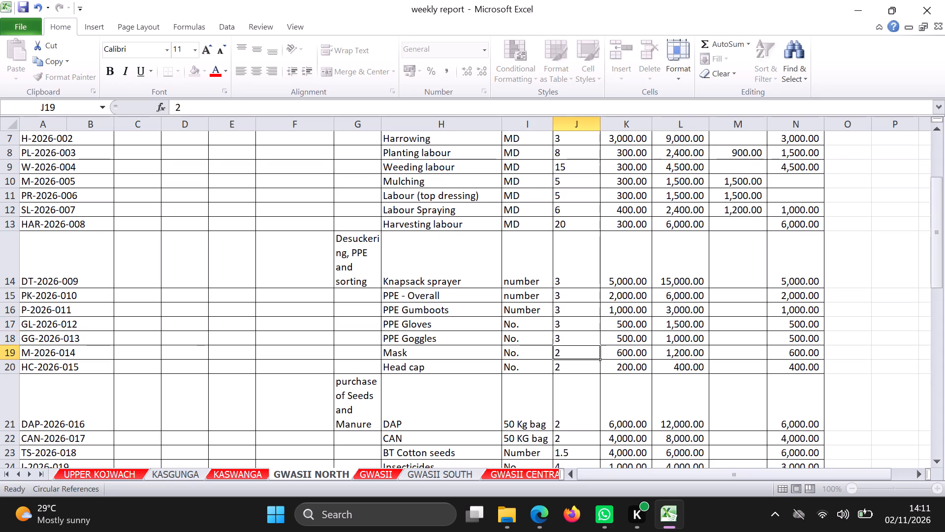
key(3)
click(572, 367)
key(3)
In the GWASII NORTH cotton table, set the number for DAP and CAN to 3 and for Insecticides to 5.
click(567, 424)
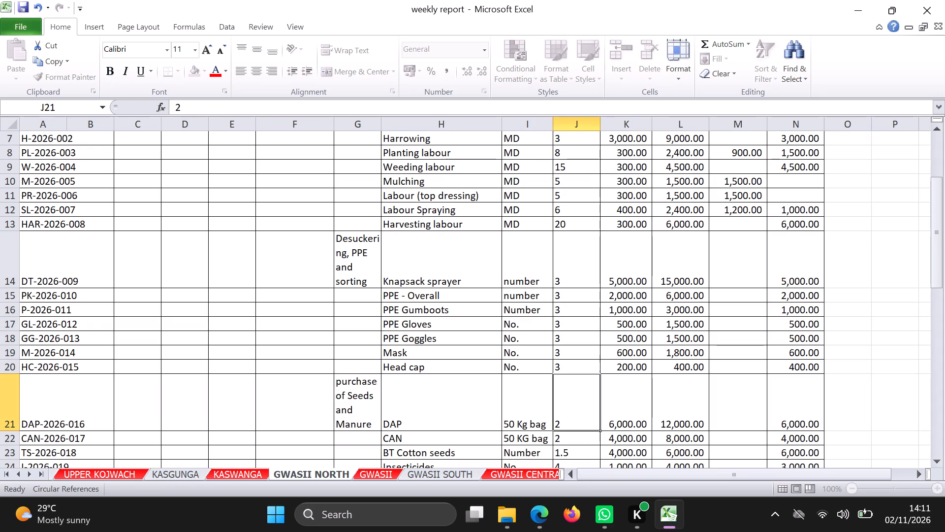
key(3)
click(567, 440)
key(3)
scroll(567, 431, down, 1)
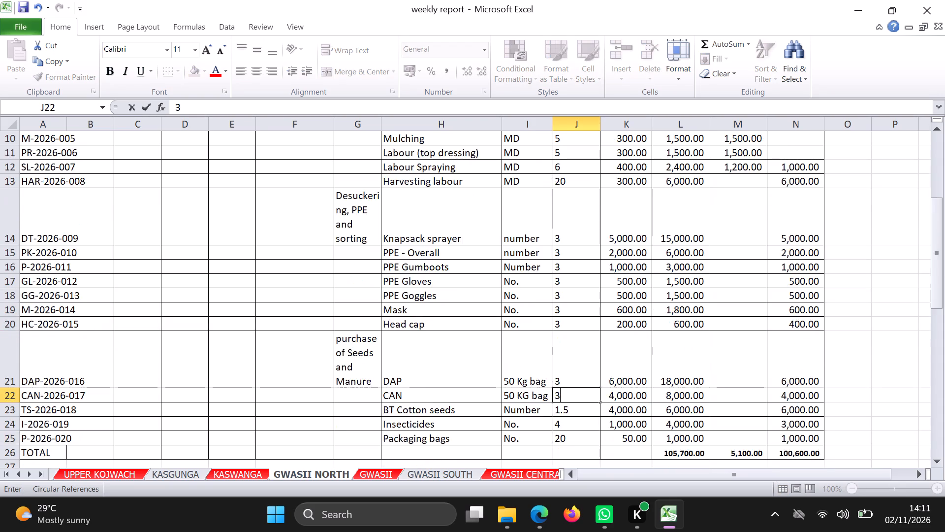
scroll(569, 429, down, 1)
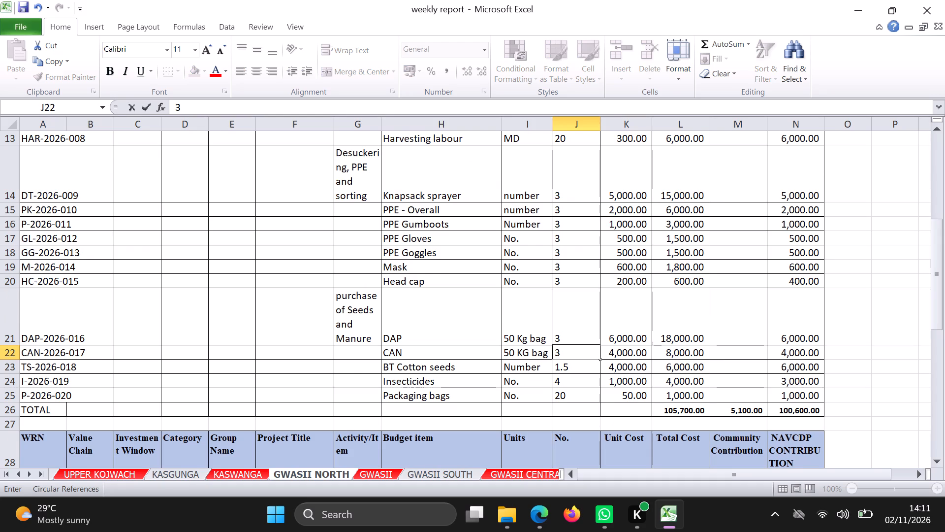
click(577, 382)
key(5)
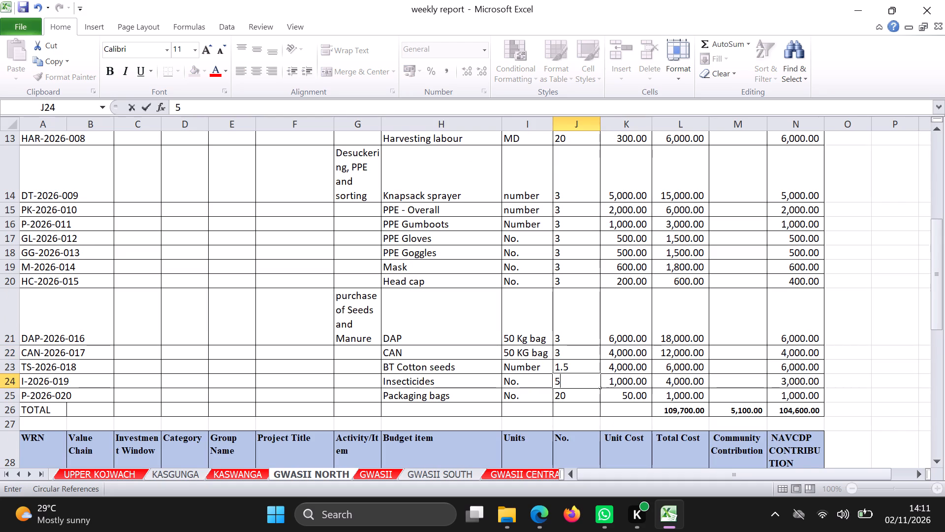
In the GWASII NORTH banana table, set the number for both Planting and Pruning to 5.
scroll(579, 387, down, 3)
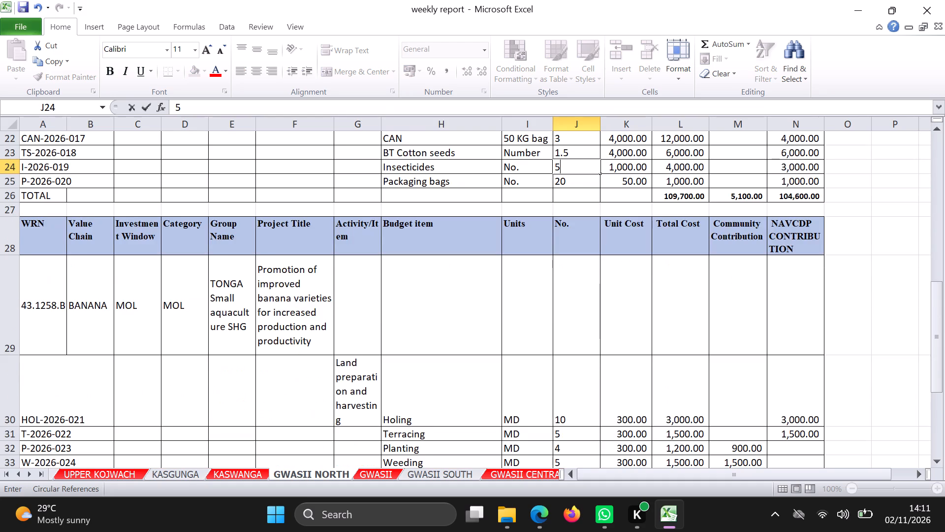
scroll(581, 363, down, 2)
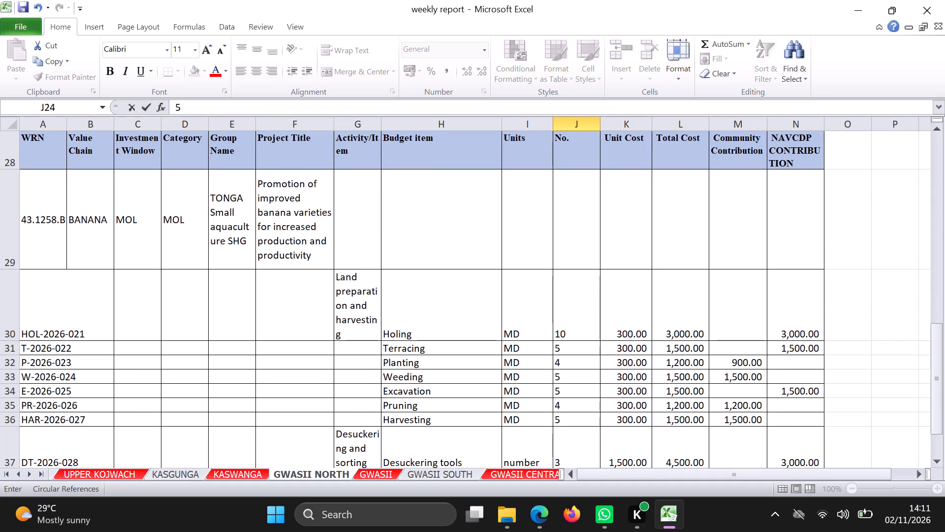
click(573, 363)
key(5)
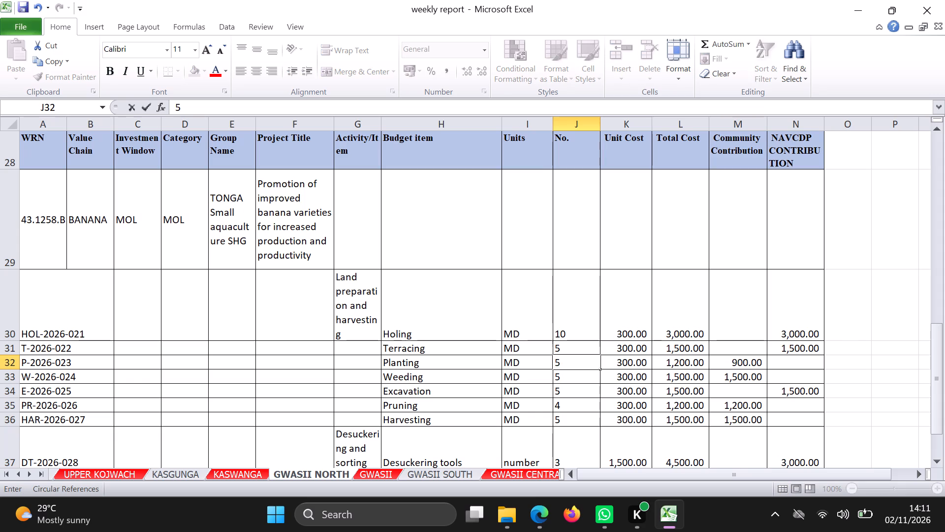
click(568, 402)
key(5)
In the GWASII NORTH banana table, set the number for DAP to 3, Farm yard manure to 4 and transportation to 3, and save the workbook.
scroll(570, 404, down, 1)
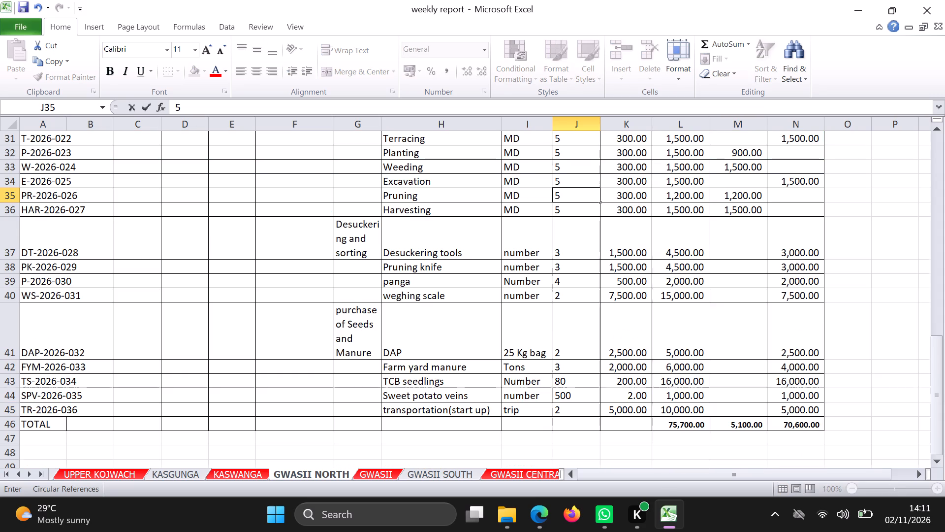
click(574, 354)
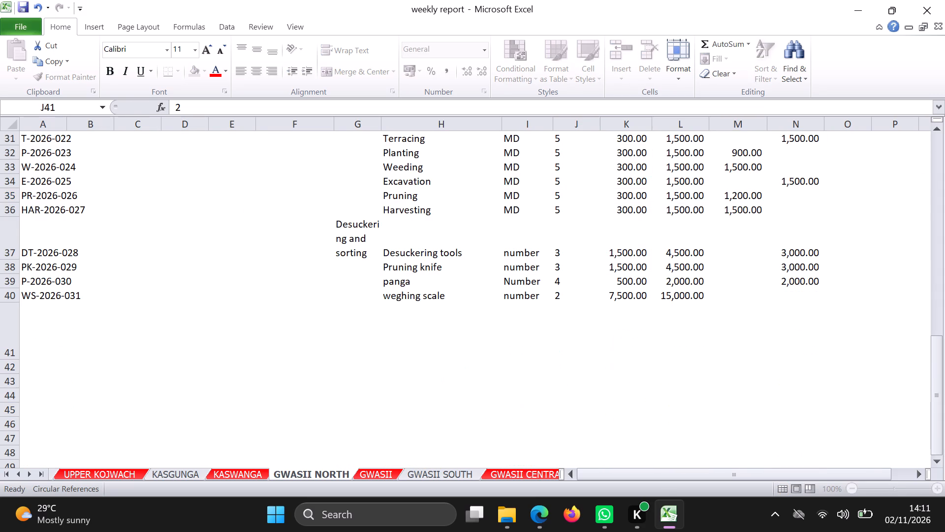
key(3)
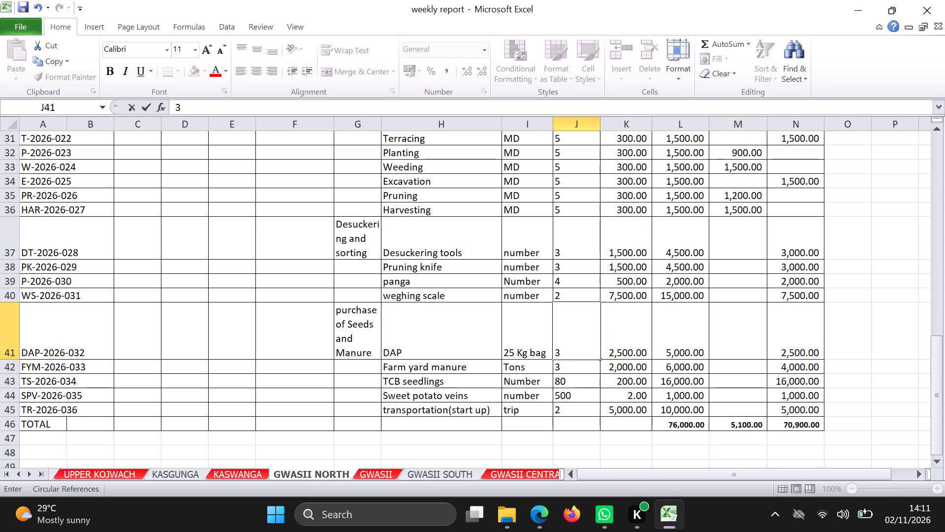
click(569, 366)
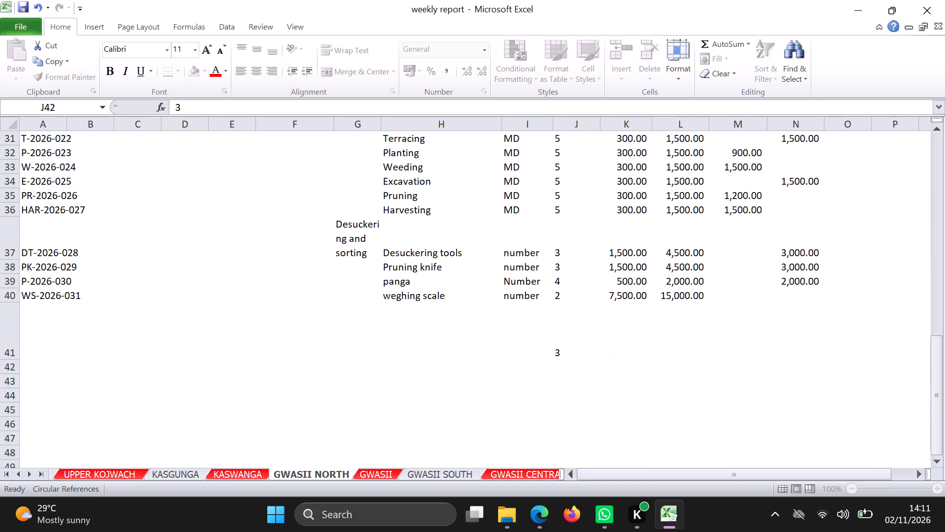
key(4)
click(575, 408)
key(3)
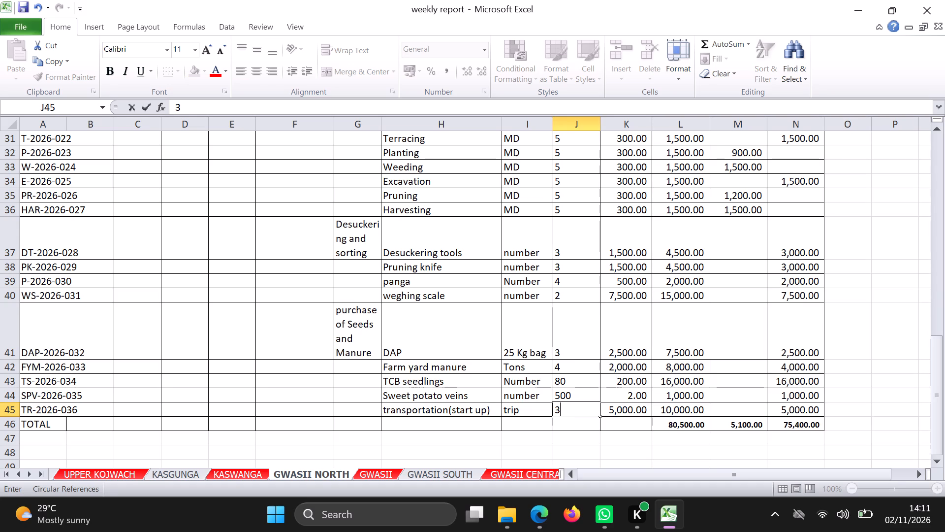
key(ctrl+s)
On the GWASII sheet, set the number for both Ploughing and Harrowing in the cotton table to 2.
scroll(599, 414, down, 3)
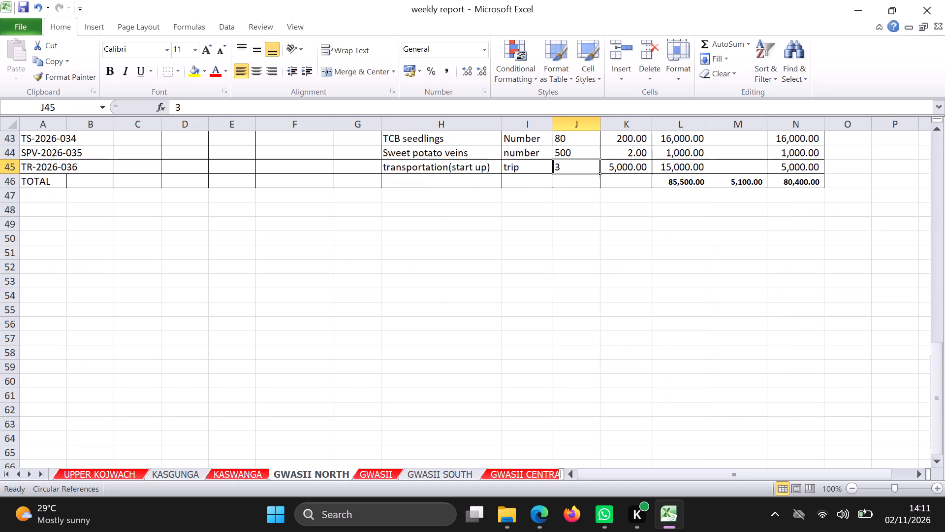
scroll(599, 415, down, 1)
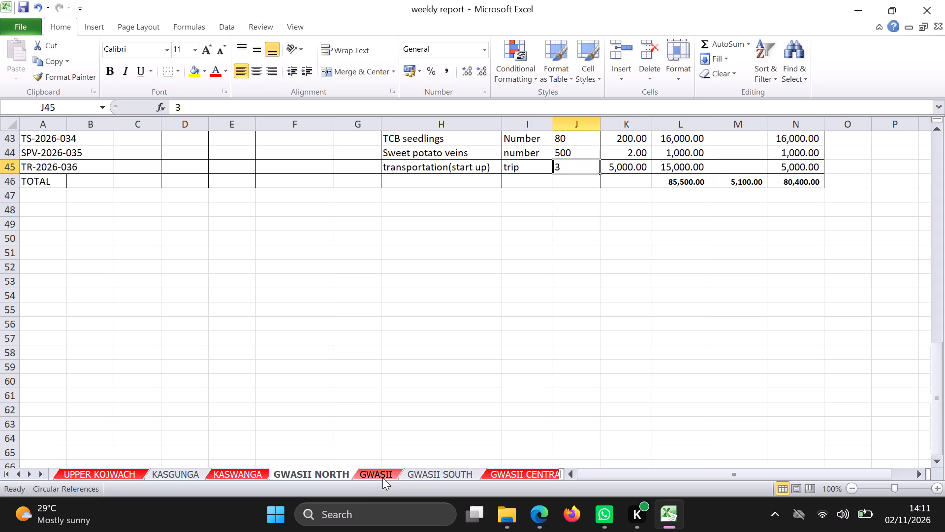
click(378, 476)
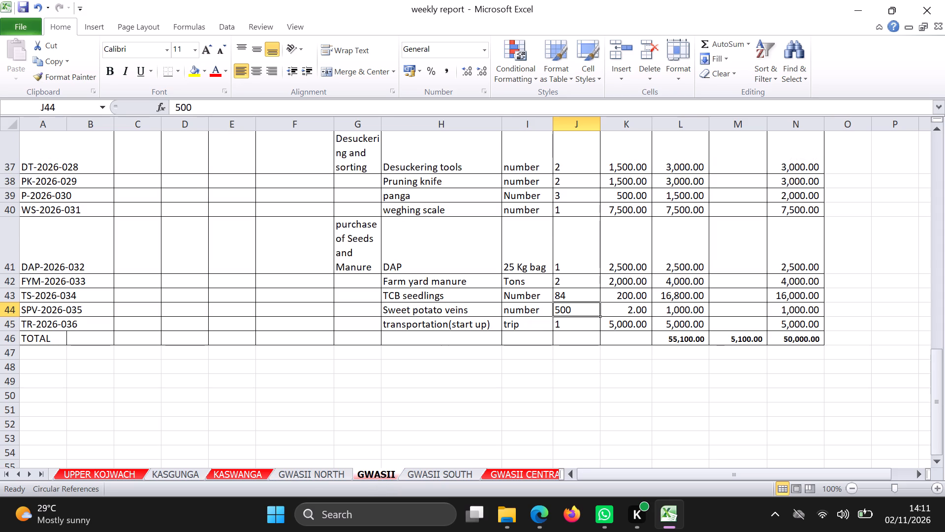
scroll(569, 391, up, 11)
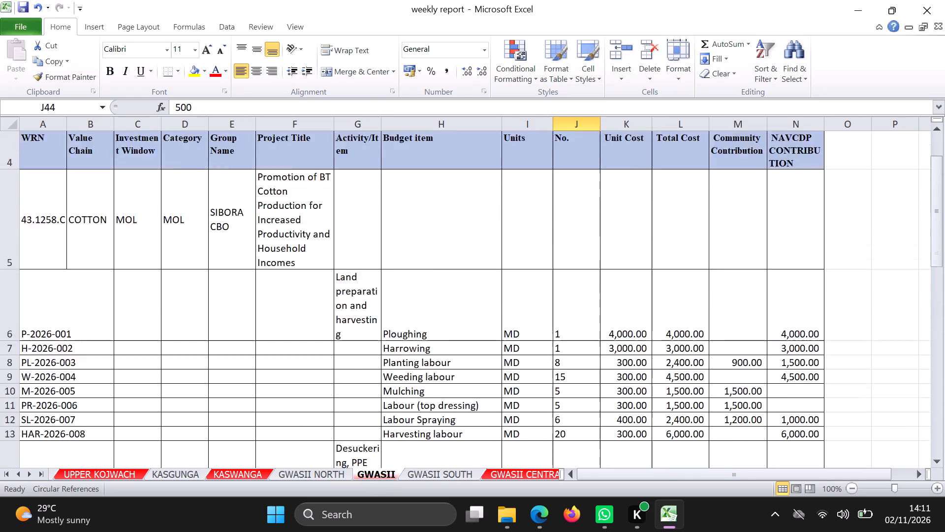
scroll(574, 391, up, 1)
scroll(574, 391, down, 1)
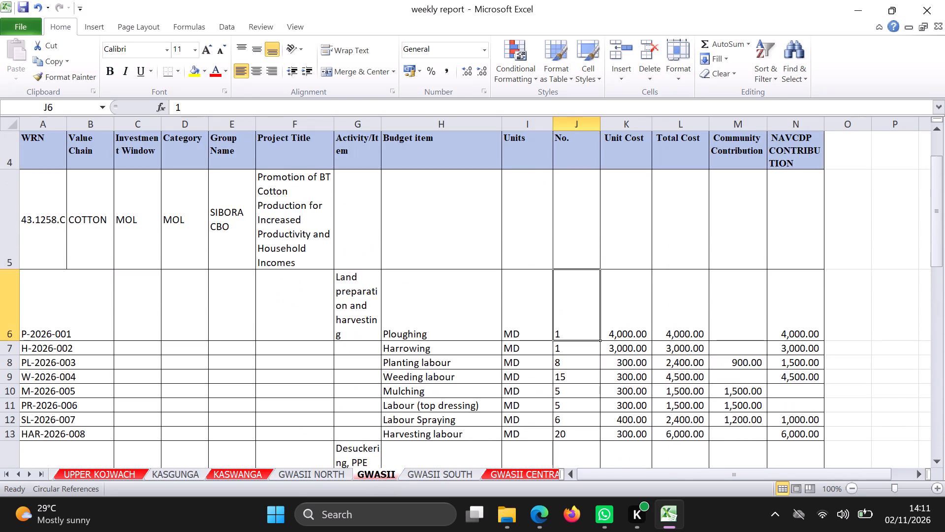
click(570, 334)
key(2)
click(580, 351)
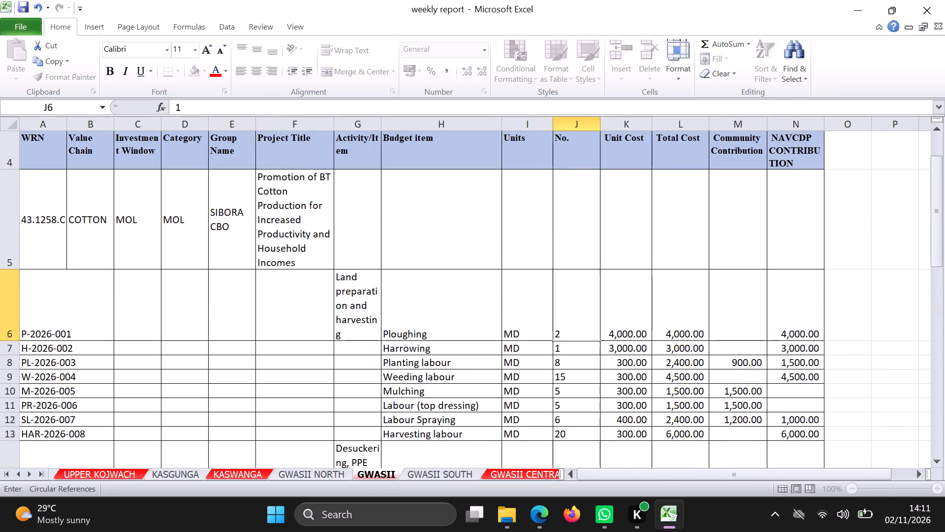
key(2)
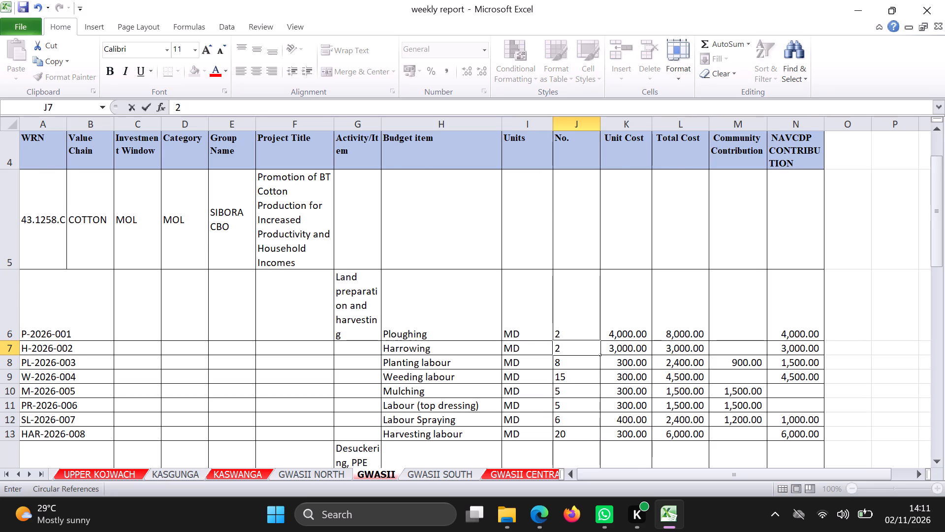
In the GWASII cotton table, set the number to 2 for every Desuckering, PPE and sorting item, from Knapsack sprayer to Head cap.
scroll(569, 413, down, 2)
scroll(595, 285, up, 1)
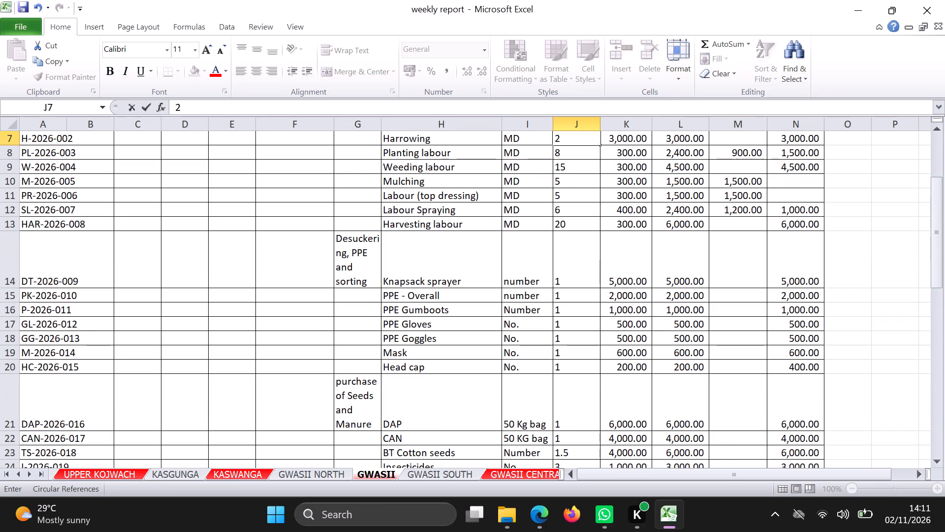
click(570, 281)
key(2)
click(577, 301)
key(2)
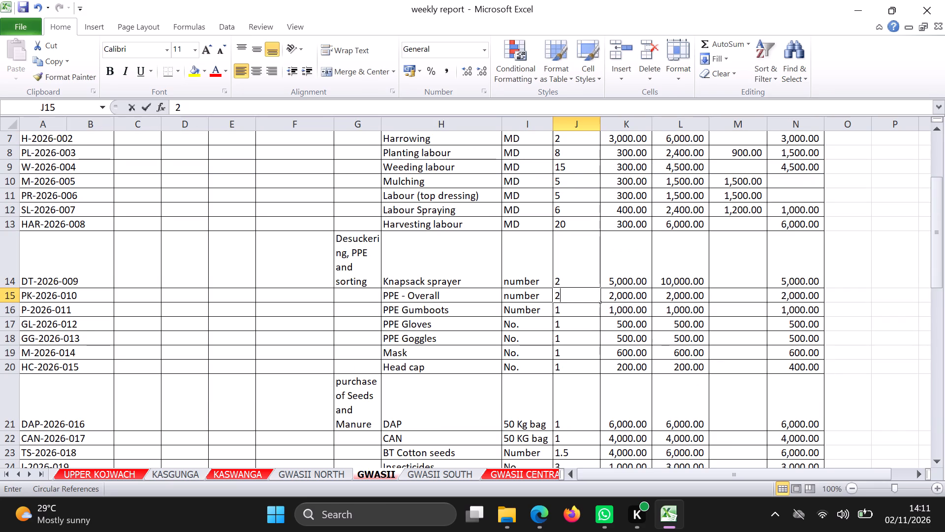
click(577, 309)
key(2)
click(571, 326)
key(2)
click(570, 337)
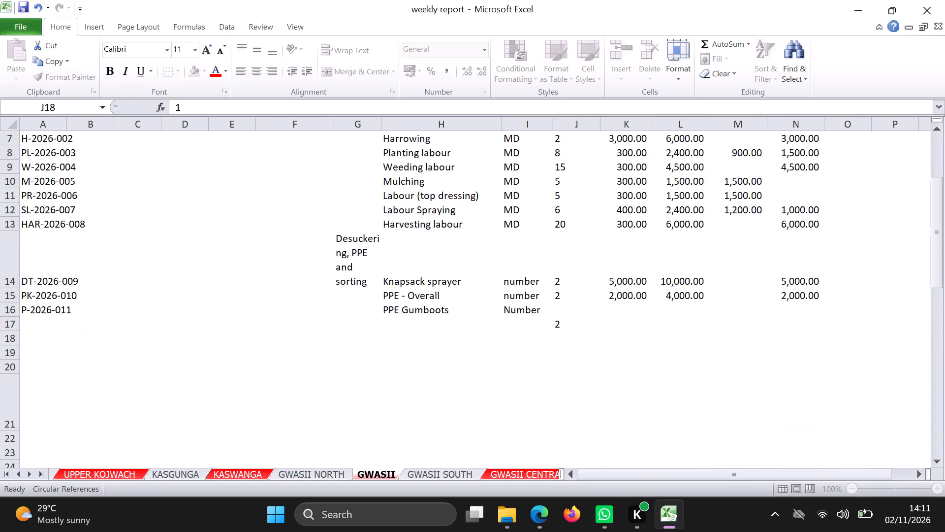
key(2)
click(573, 351)
key(2)
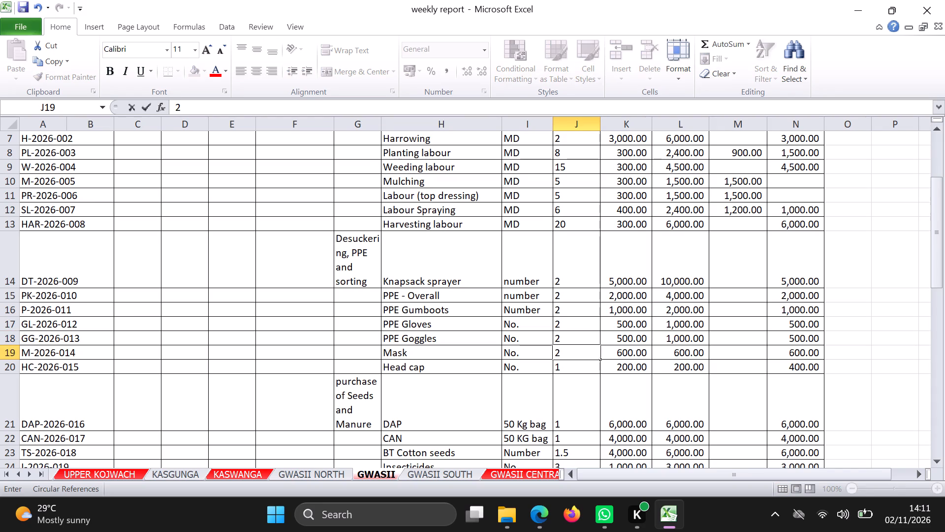
click(570, 369)
key(2)
In the GWASII cotton table, set the number for DAP and CAN to 2, BT Cotton seeds to 3 and Insecticides to 4.
scroll(573, 407, down, 1)
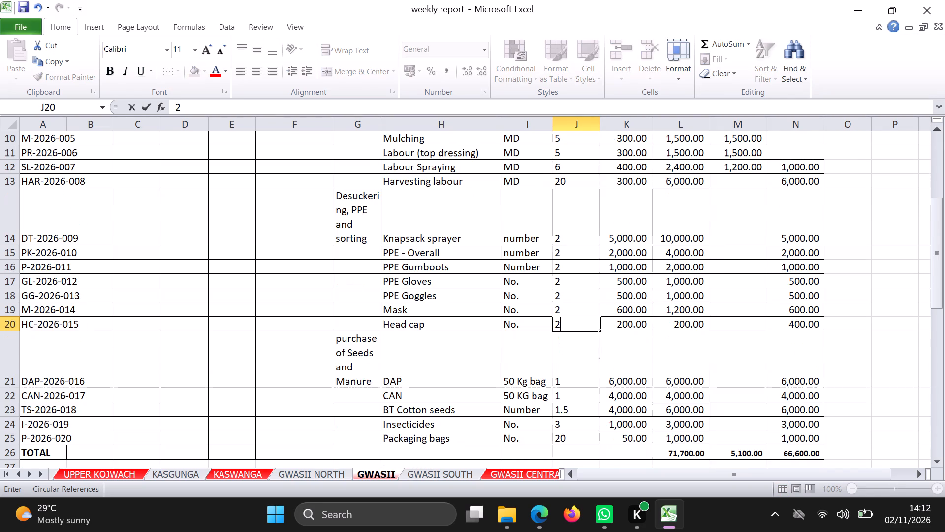
click(580, 372)
key(2)
click(580, 399)
key(2)
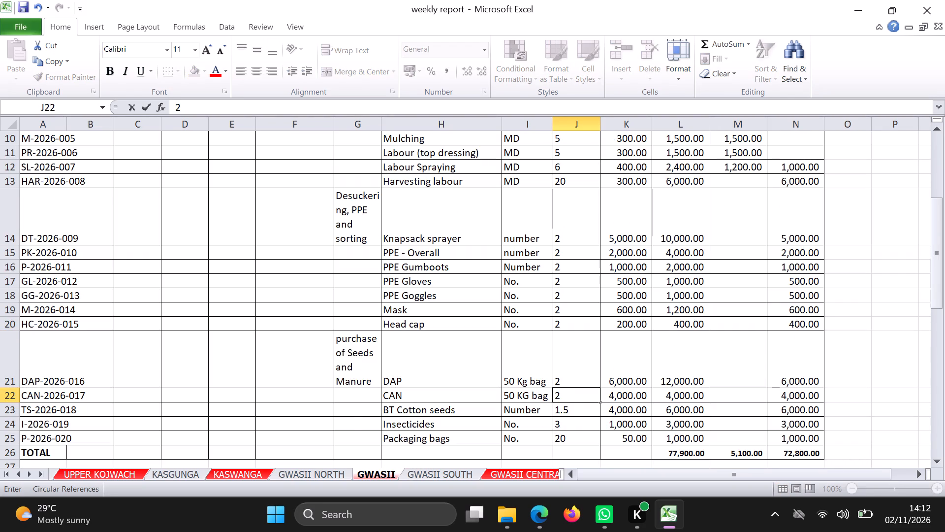
click(575, 410)
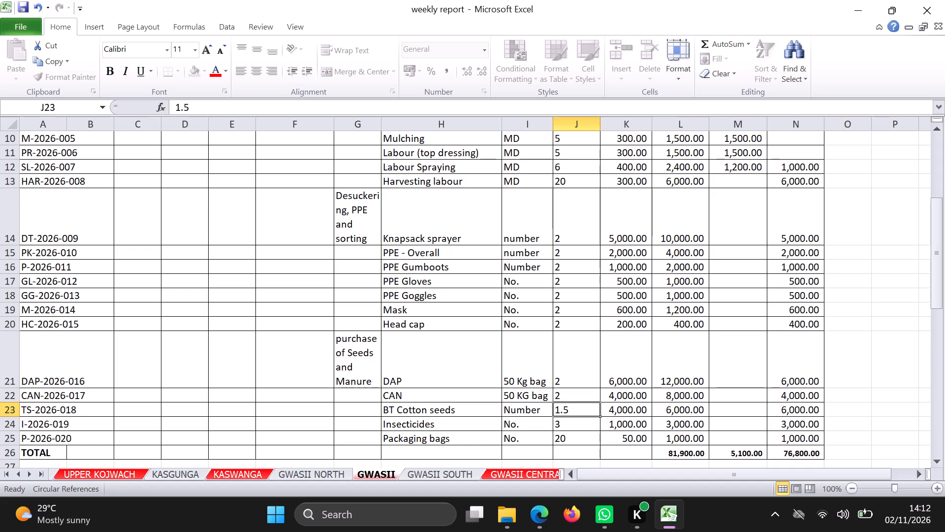
key(3)
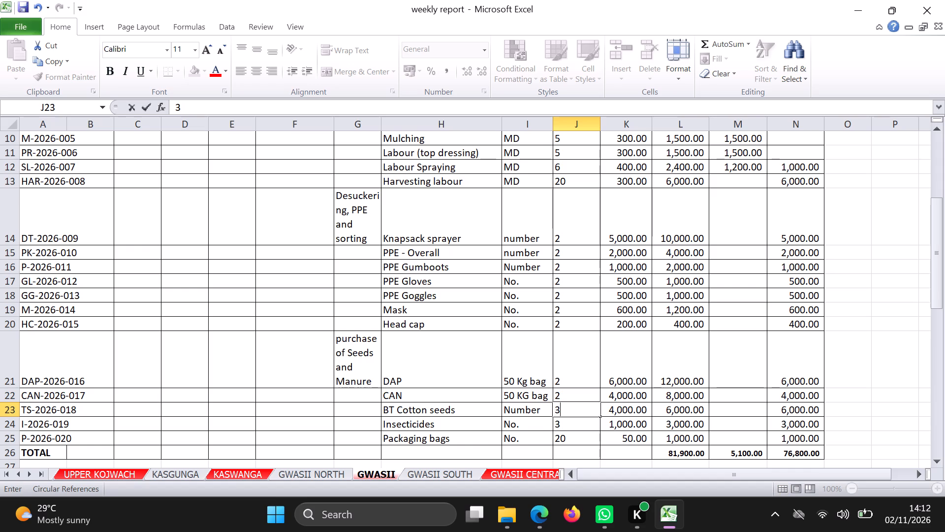
click(577, 424)
scroll(577, 424, down, 1)
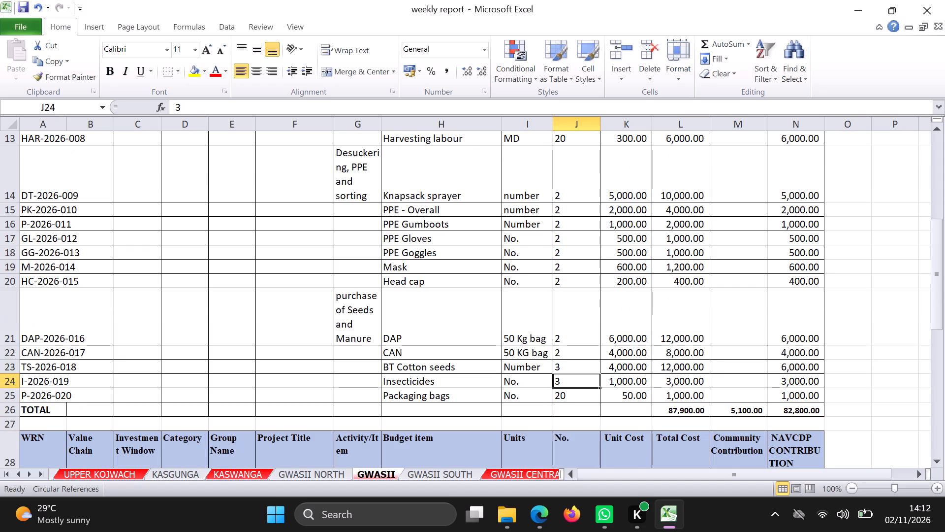
key(4)
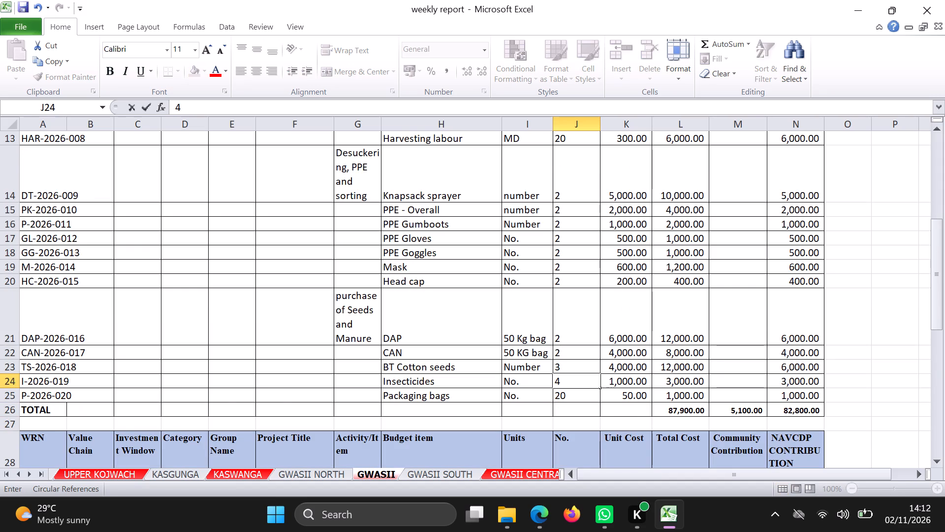
In the GWASII banana table, set the number for both Planting and Pruning to 4.
scroll(580, 406, down, 5)
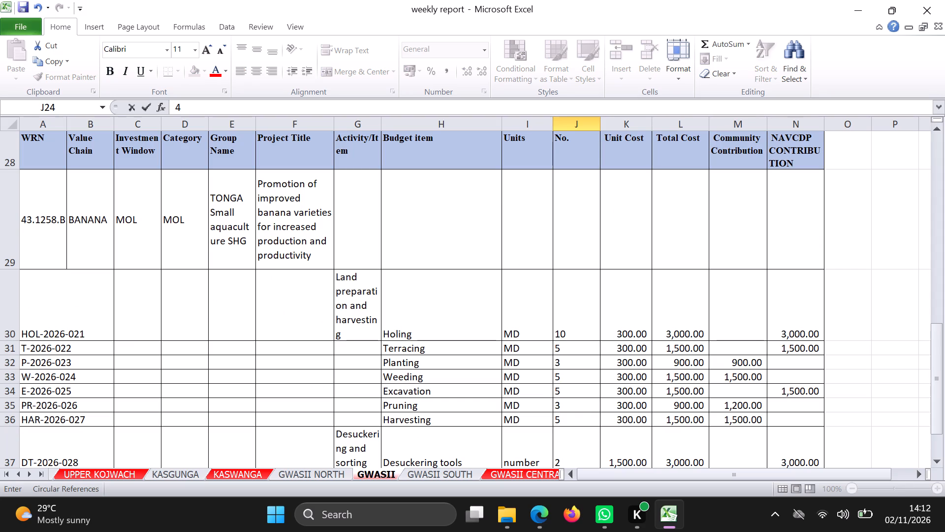
click(572, 365)
key(4)
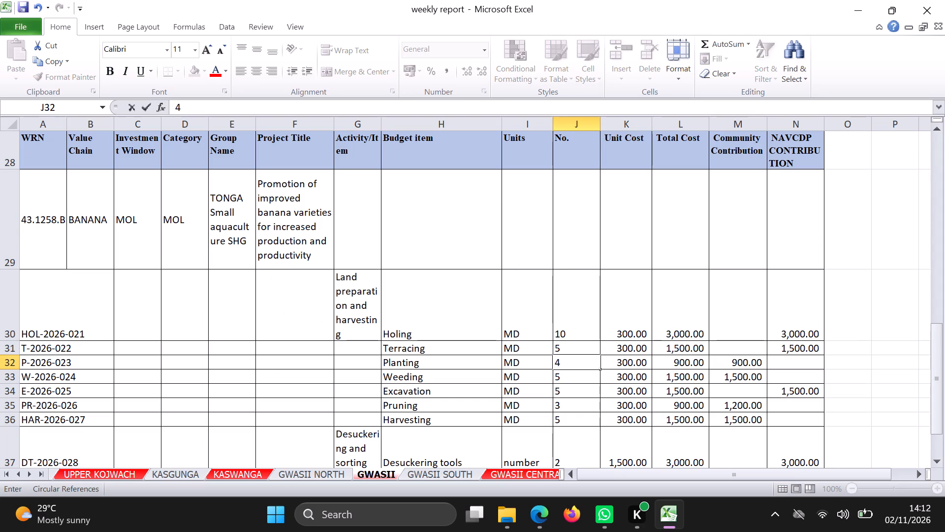
click(572, 402)
key(4)
In the GWASII banana table, set the number for Desuckering tools and Pruning knife to 3, panga to 4 and weighing scale to 2.
scroll(574, 417, down, 2)
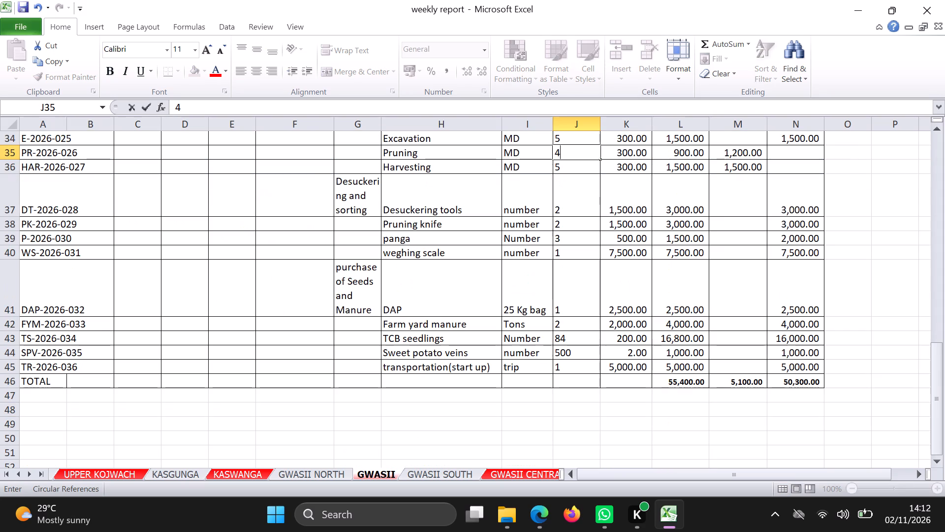
click(571, 212)
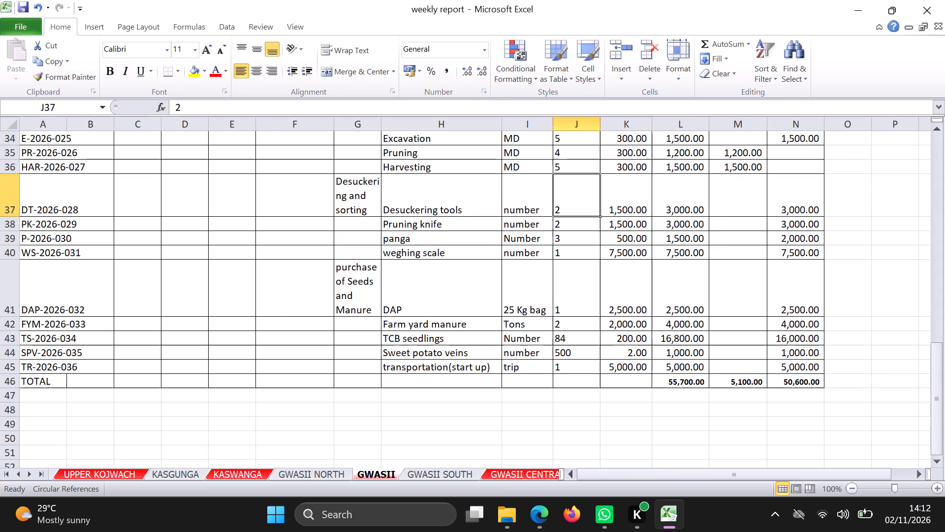
key(3)
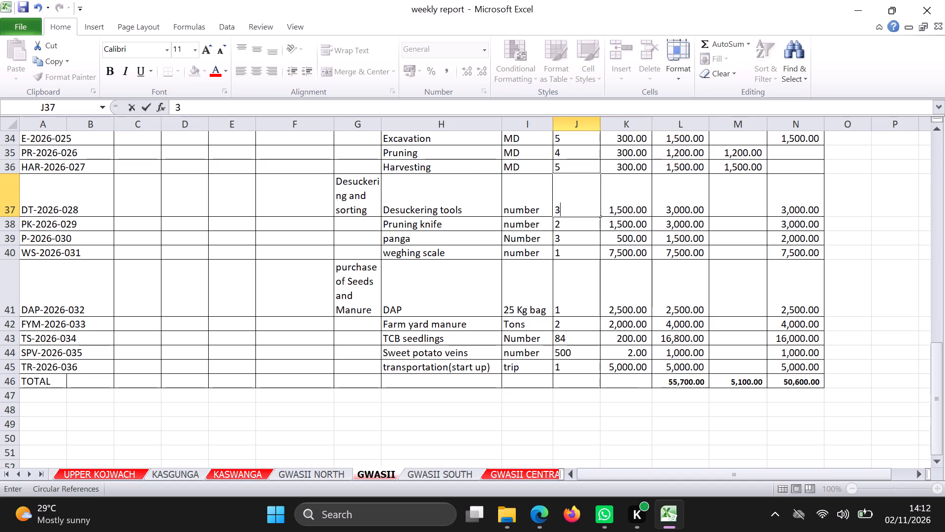
click(576, 229)
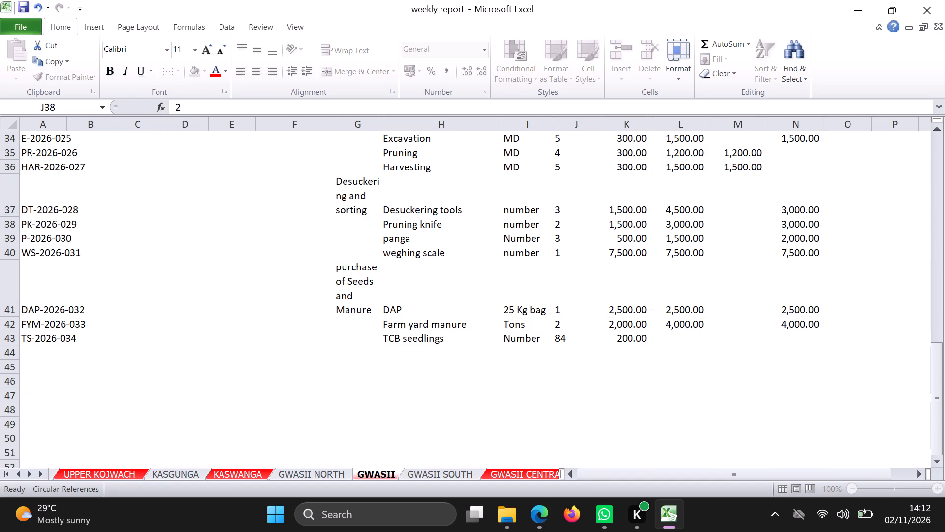
key(3)
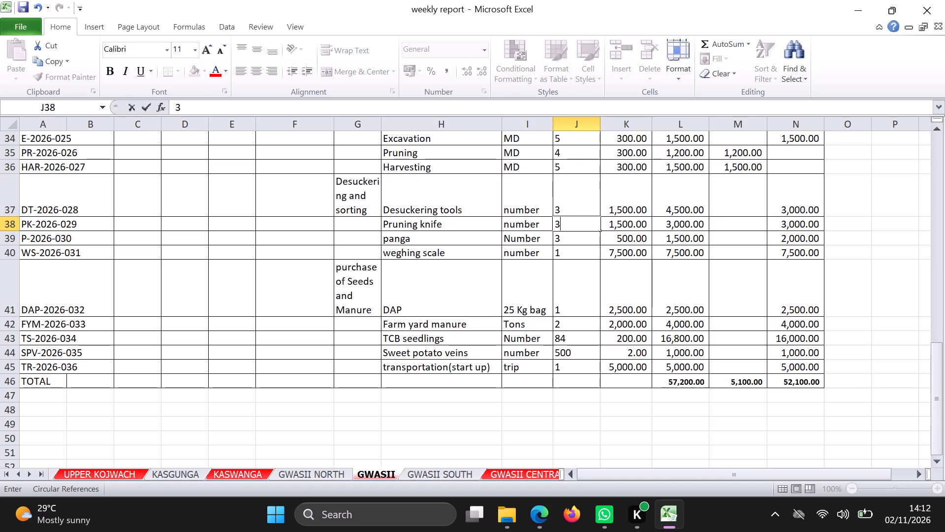
click(572, 241)
key(4)
click(570, 251)
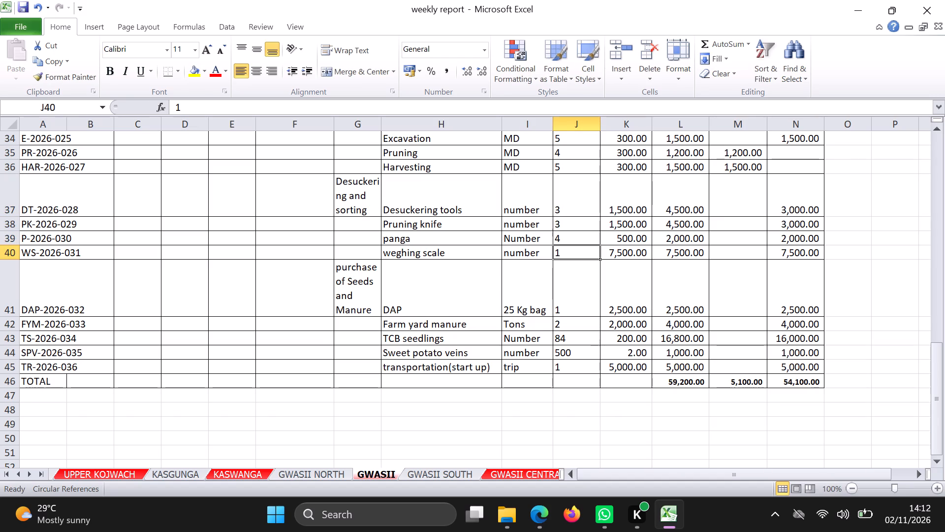
key(2)
In the GWASII banana table, set the number for DAP to 2, Farm yard manure to 3 and transportation to 2, and save the workbook.
click(577, 309)
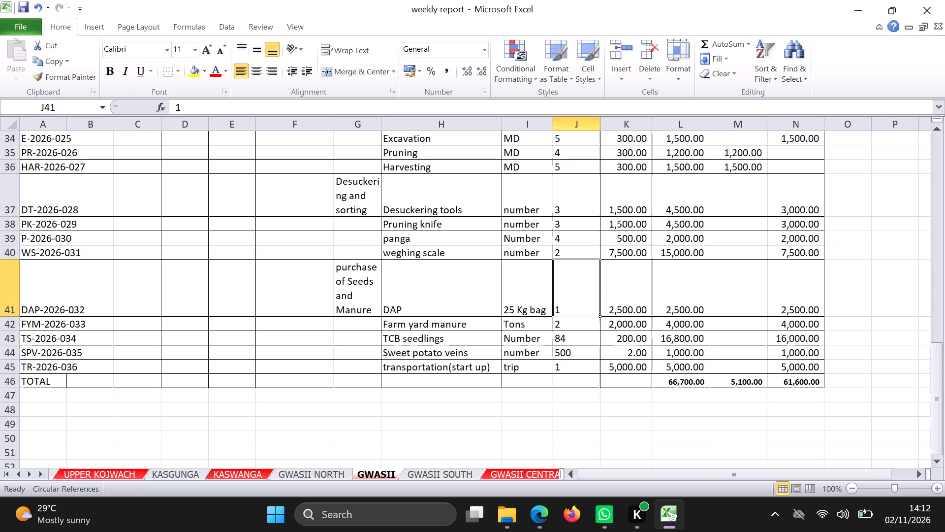
key(2)
click(576, 327)
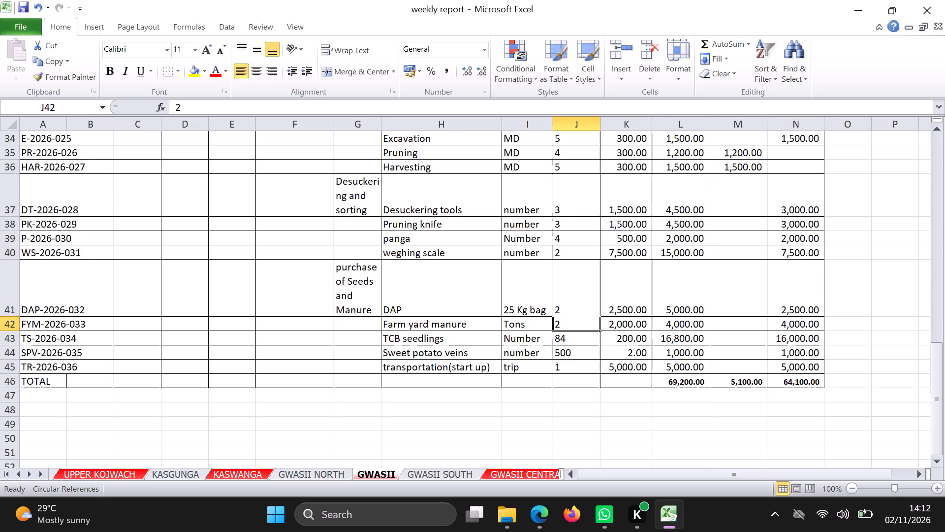
key(3)
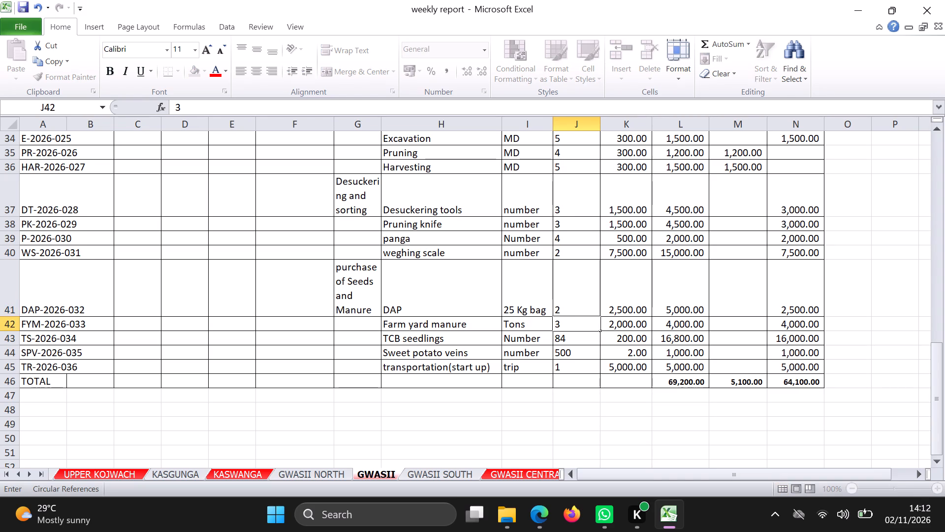
click(574, 368)
key(2)
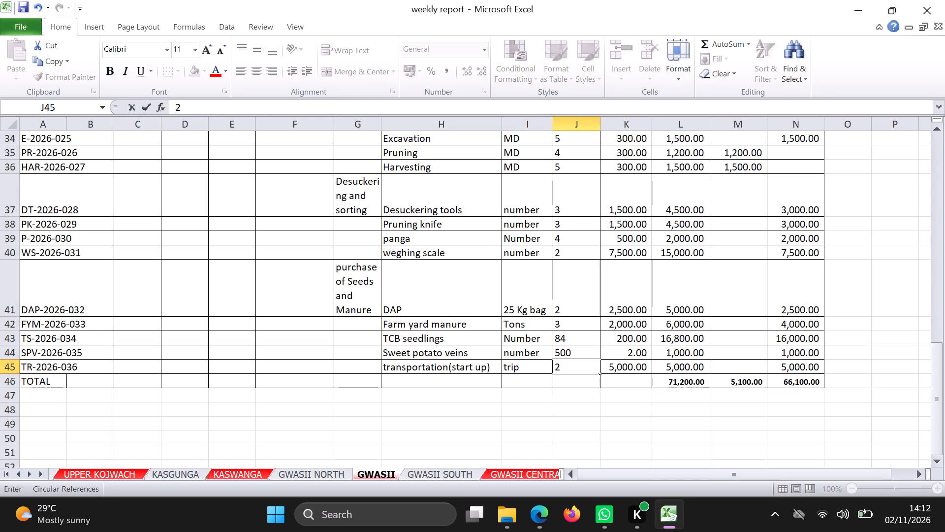
key(ctrl+s)
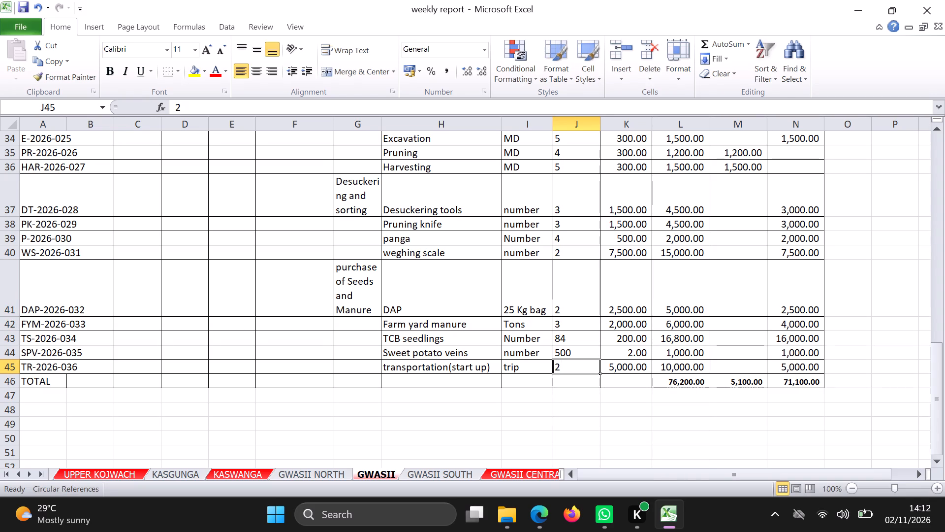
Open the GWASII SOUTH sheet, clear the whole-sheet selection and examine the quantities in its cotton table.
click(422, 475)
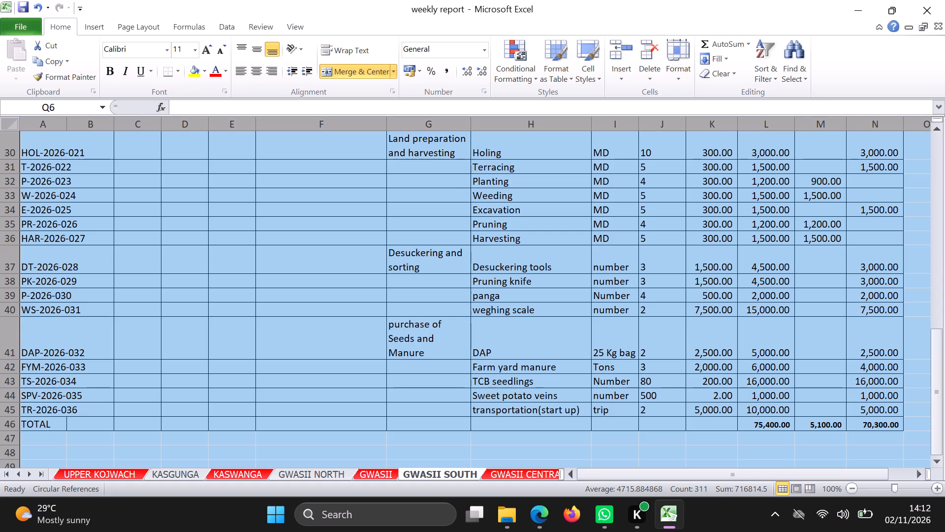
click(573, 261)
scroll(616, 232, up, 7)
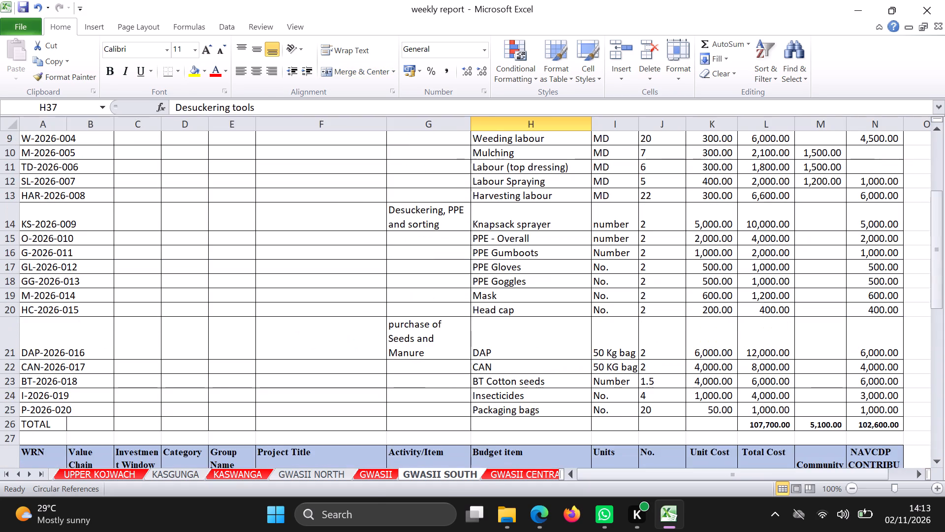
scroll(667, 242, up, 1)
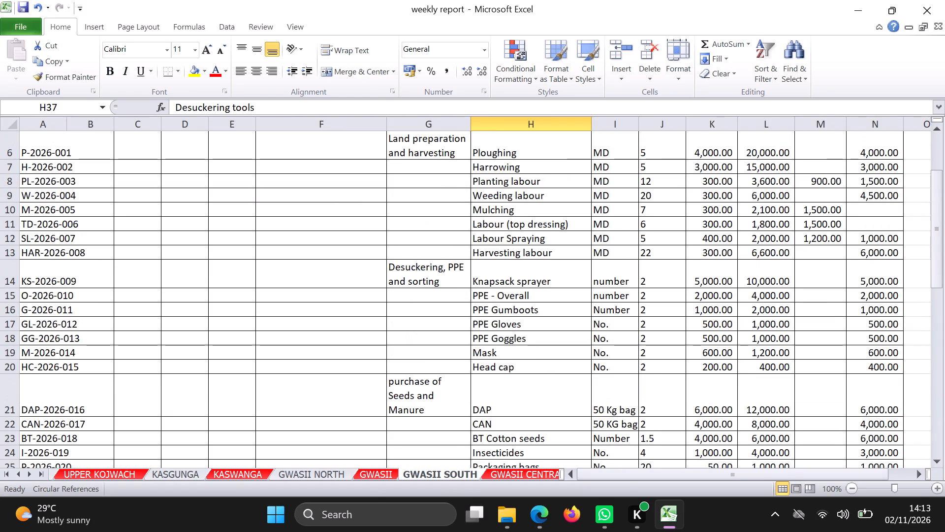
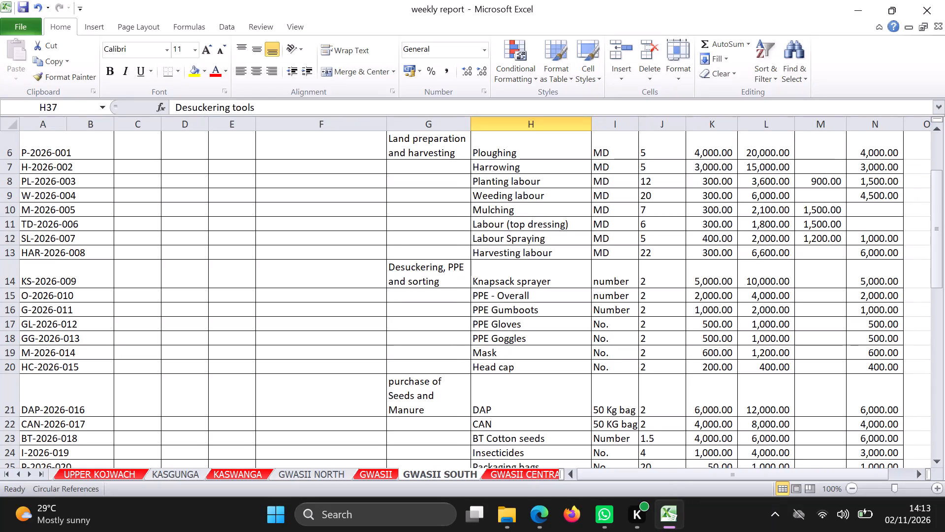
In the GWASII SOUTH cotton table, set the number for Knapsack sprayer, PPE Overall, PPE Gumboots and PPE Gloves to 3.
click(638, 393)
scroll(673, 381, up, 1)
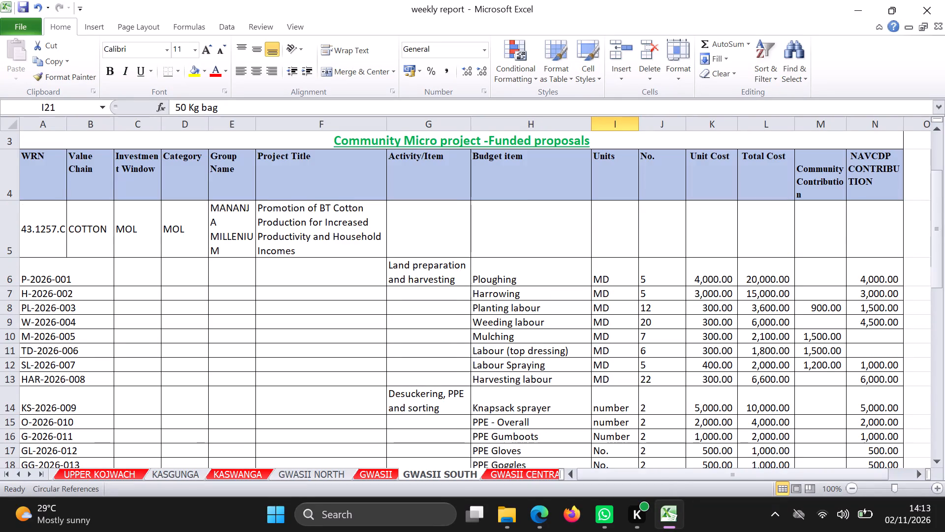
scroll(674, 381, down, 3)
scroll(676, 381, up, 5)
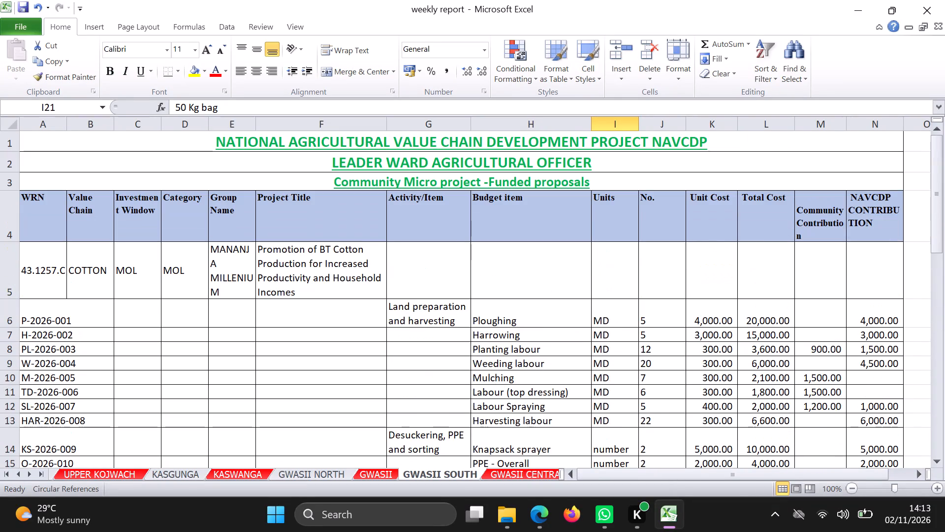
scroll(659, 366, down, 1)
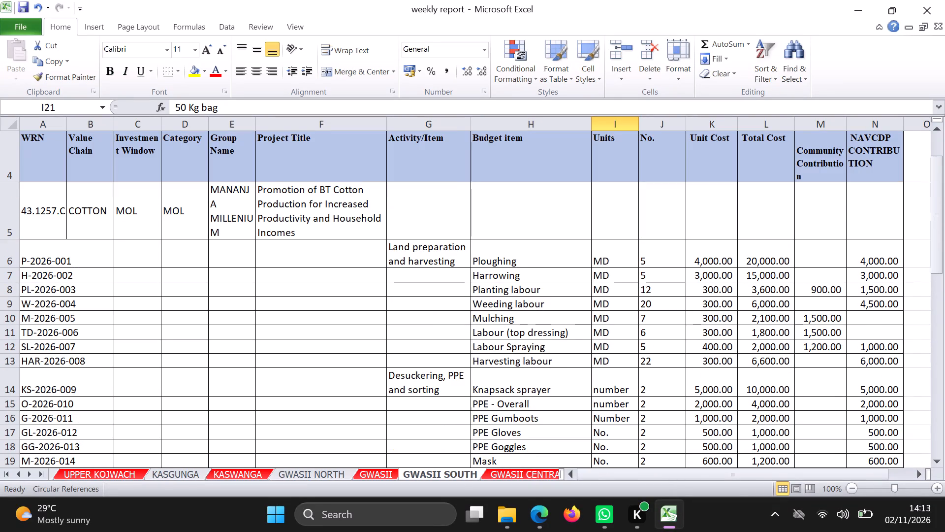
click(660, 384)
key(3)
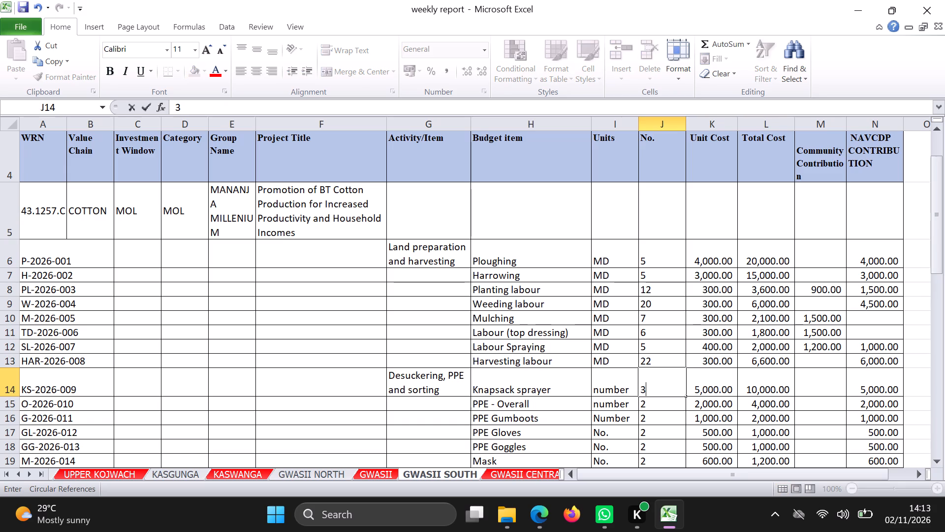
click(662, 402)
key(3)
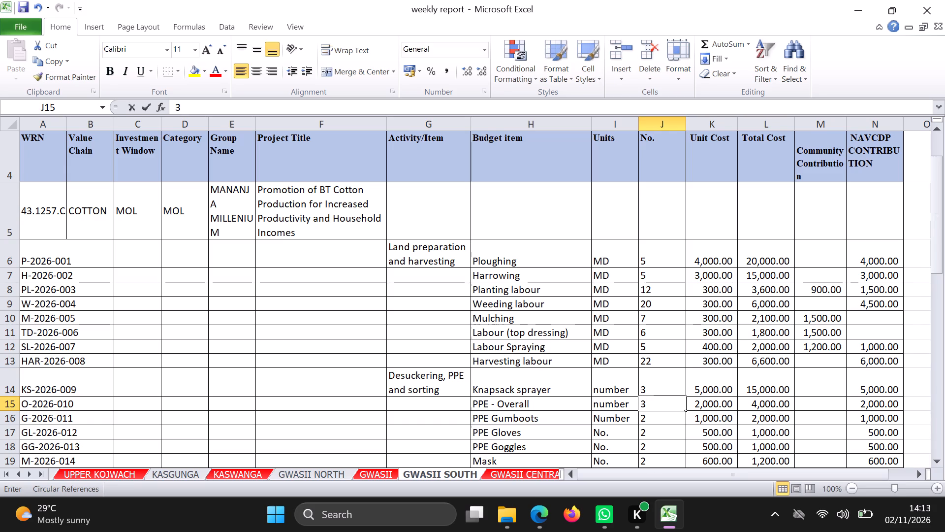
click(660, 416)
key(3)
click(659, 436)
key(3)
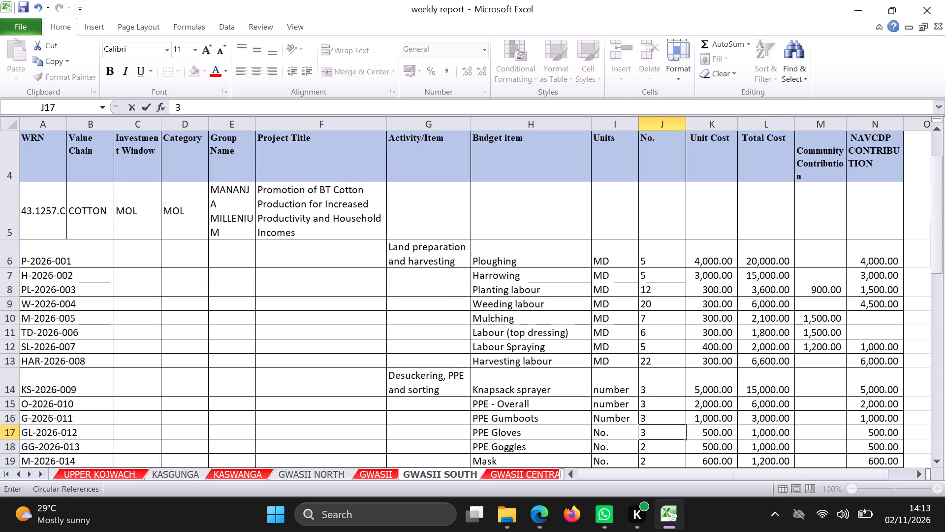
In the GWASII SOUTH cotton table, set the number for PPE Goggles, Mask and Head cap to 3.
click(663, 445)
key(3)
click(661, 457)
scroll(661, 457, down, 3)
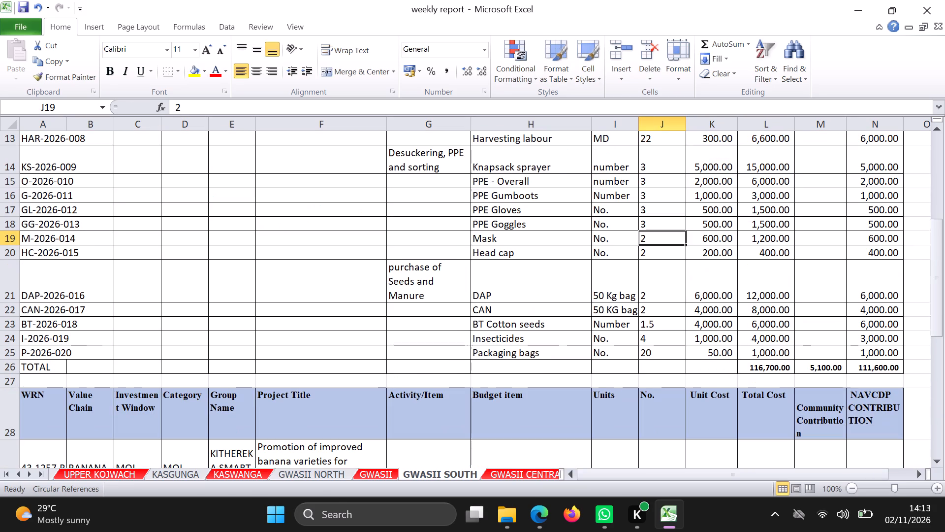
key(3)
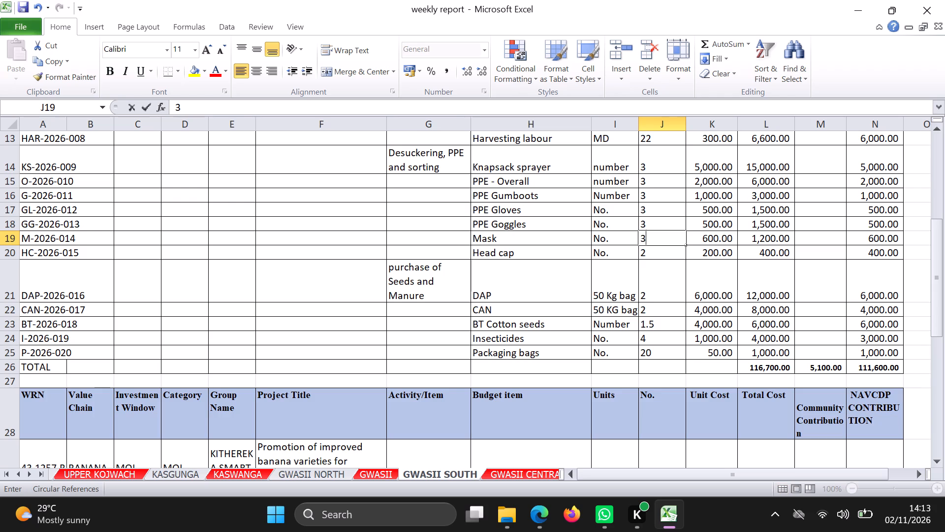
click(658, 254)
key(3)
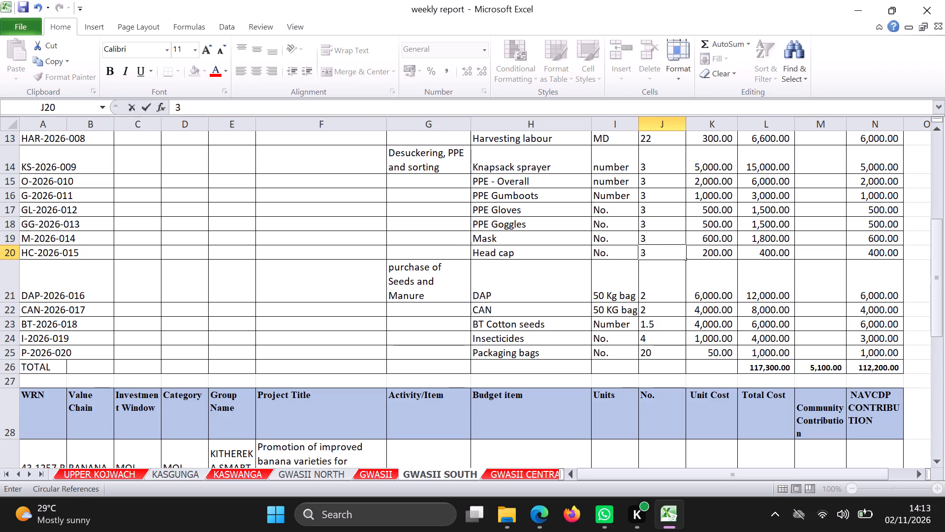
In the GWASII SOUTH cotton table, set the number for DAP, CAN and BT Cotton seeds to 3.
click(655, 294)
key(3)
click(658, 308)
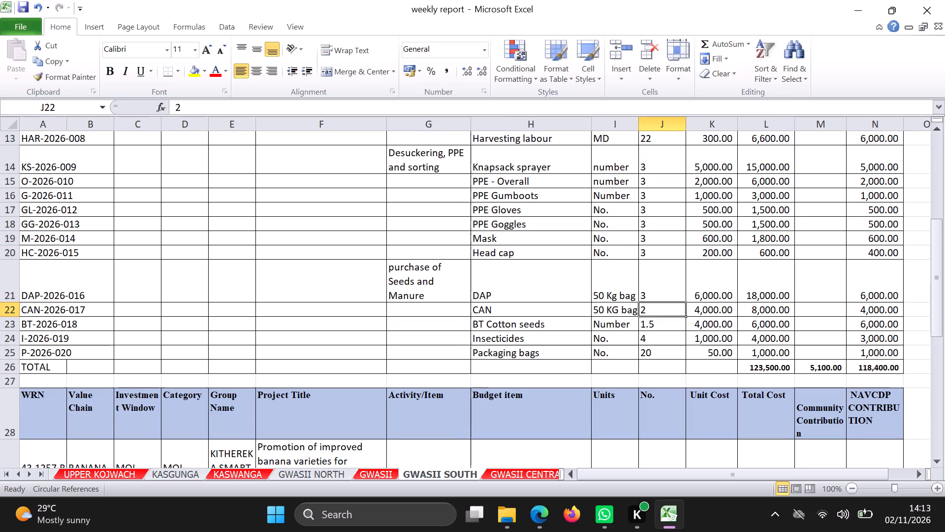
key(3)
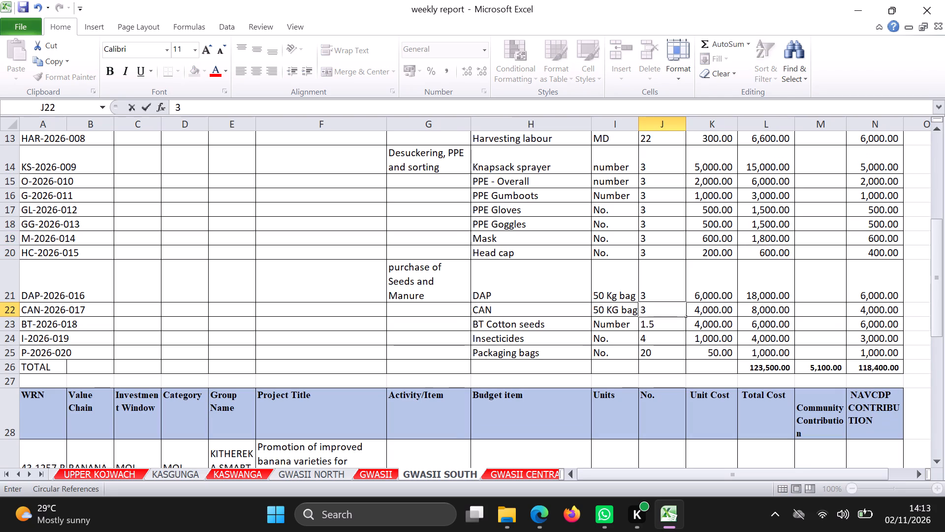
click(663, 325)
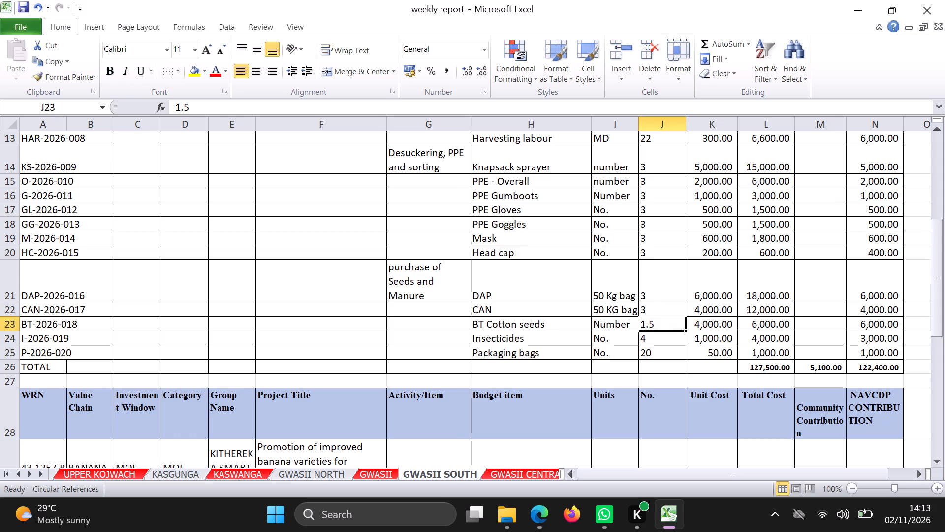
key(3)
click(668, 341)
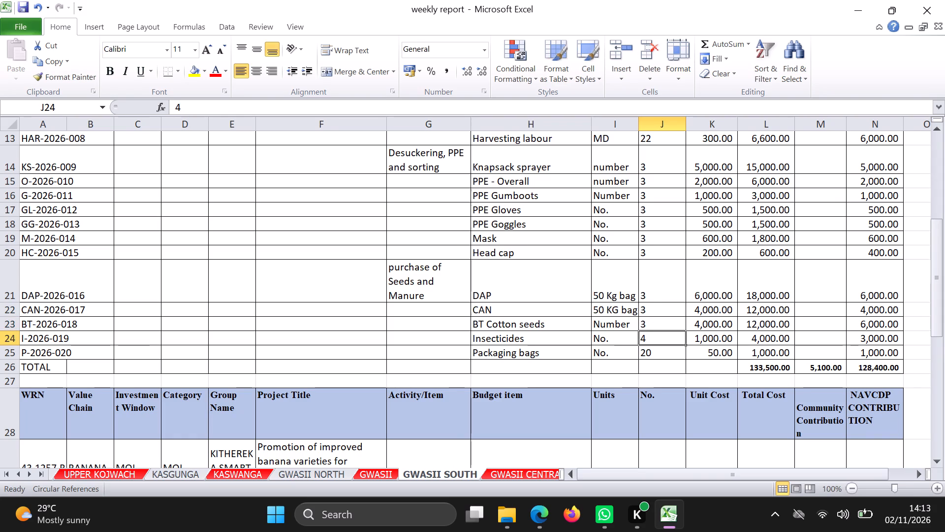
In the GWASII SOUTH banana table, set the number for both Planting and Pruning to 5.
scroll(669, 358, down, 4)
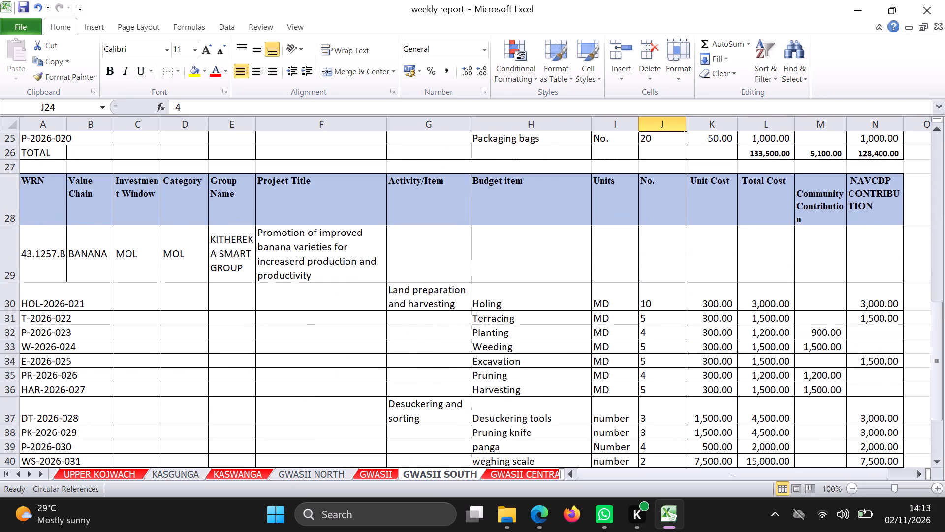
scroll(673, 352, down, 1)
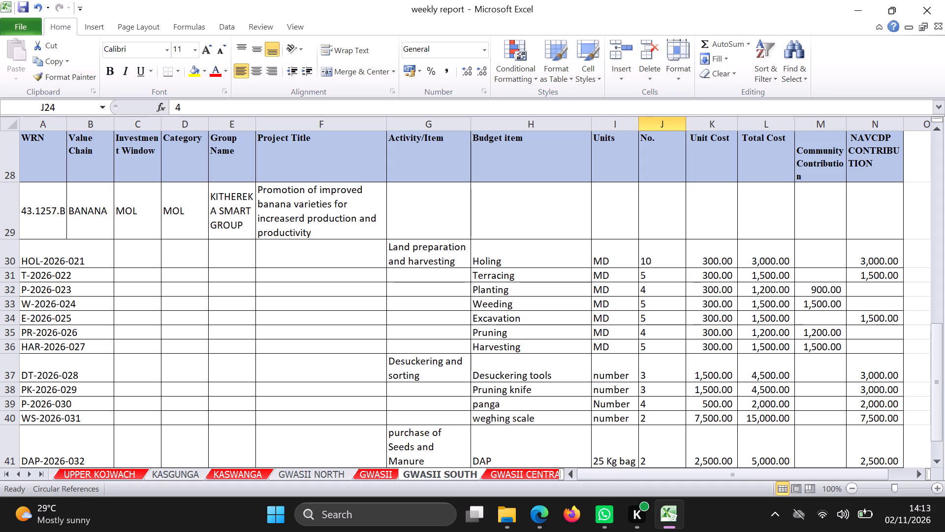
click(655, 292)
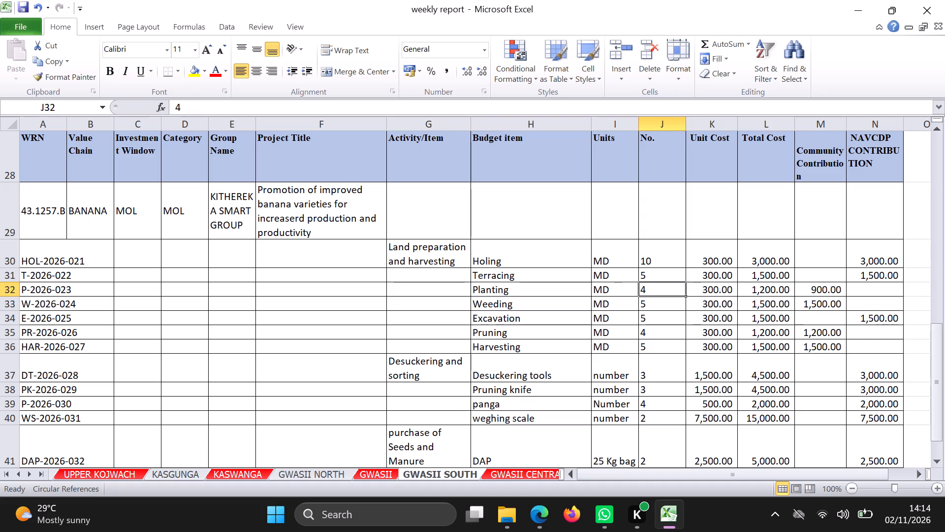
key(5)
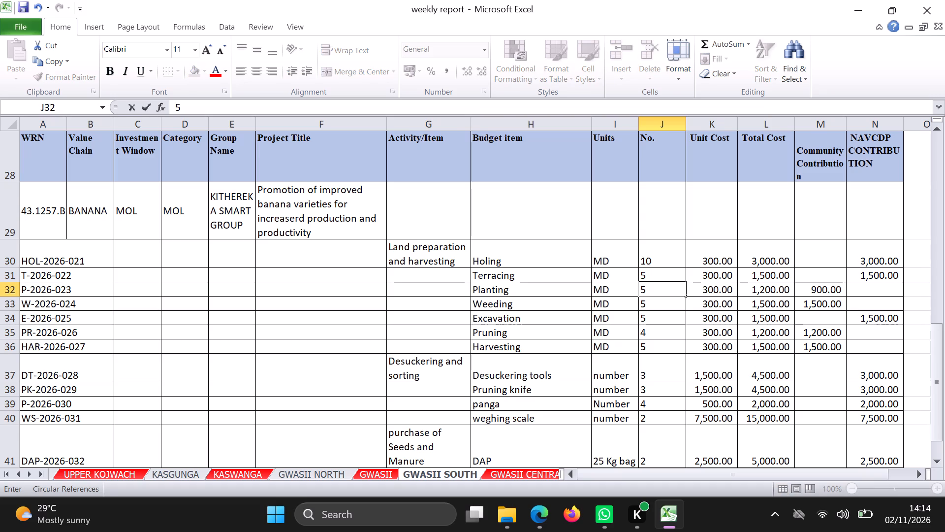
click(660, 332)
key(5)
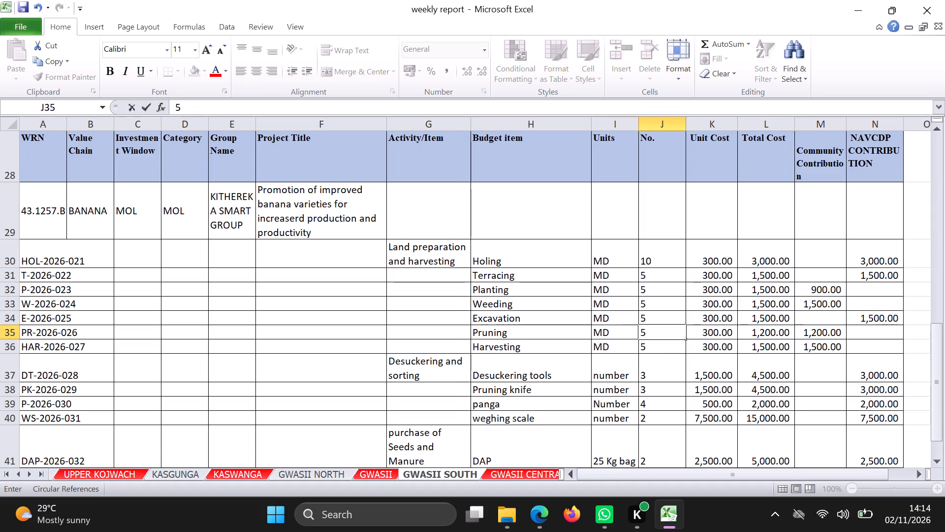
In the GWASII SOUTH banana table, set the number for Desuckering tools and Pruning knife to 4, panga to 5 and weighing scale to 3.
click(662, 370)
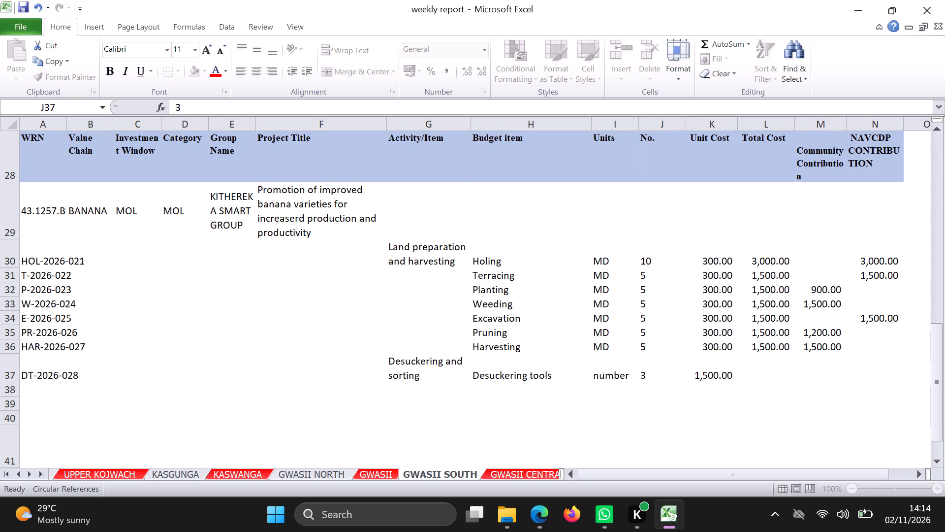
key(4)
click(658, 387)
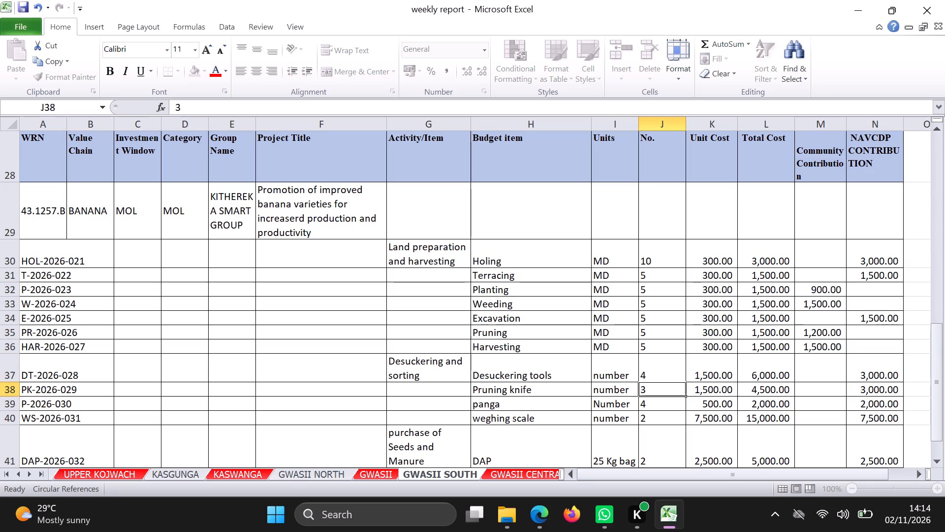
key(4)
click(656, 407)
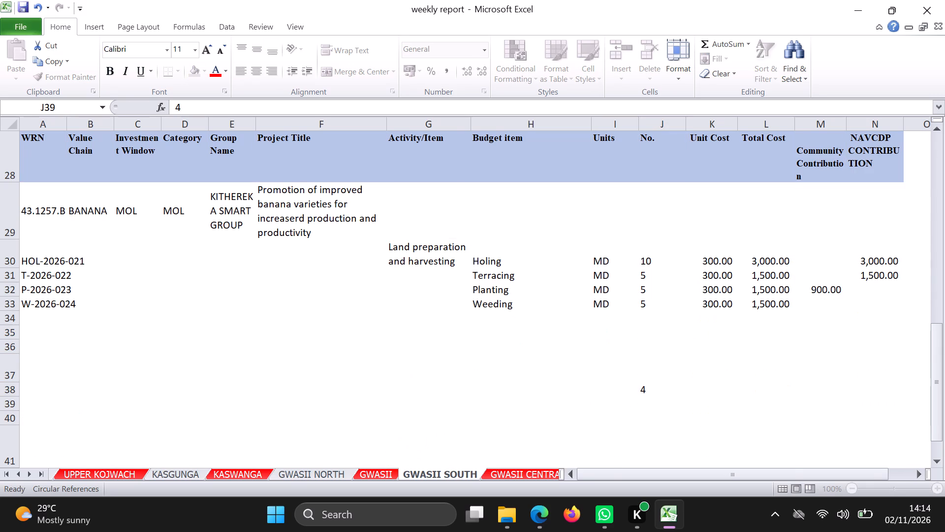
key(5)
click(655, 422)
key(3)
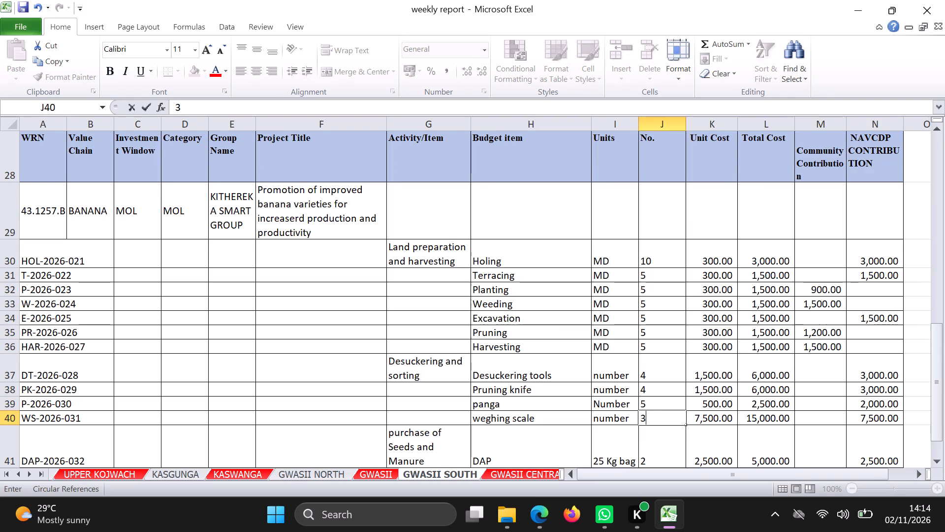
In the GWASII SOUTH banana table, set the number for DAP to 3, Farm yard manure to 4 and transportation to 3, and save the workbook.
scroll(656, 423, down, 2)
click(660, 275)
key(3)
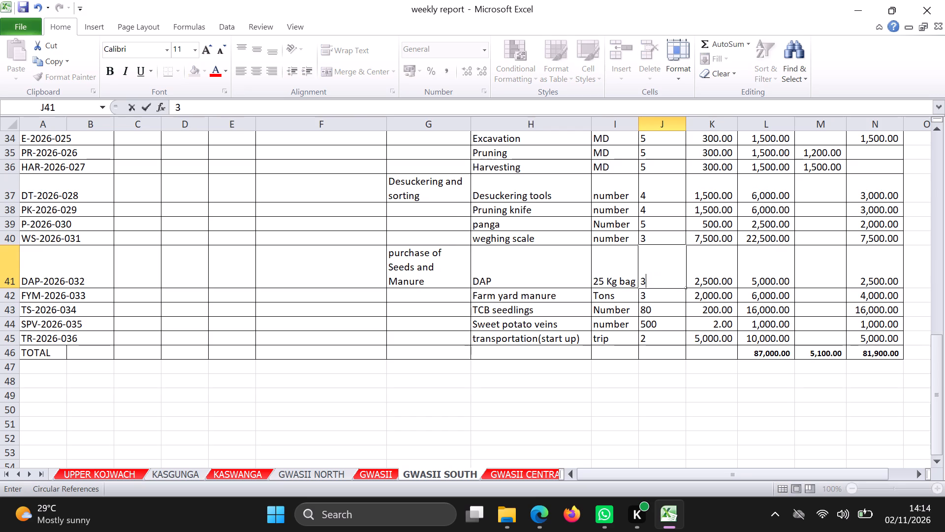
click(662, 297)
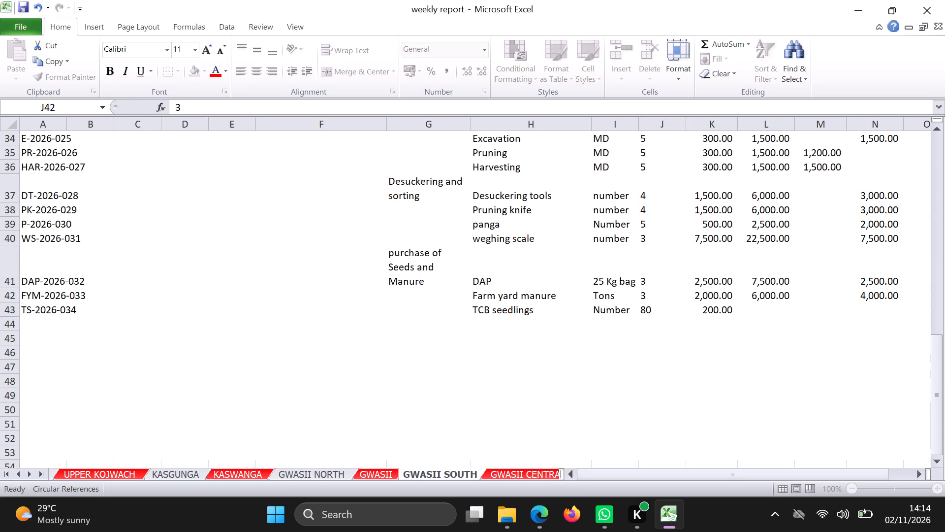
key(4)
click(658, 333)
key(3)
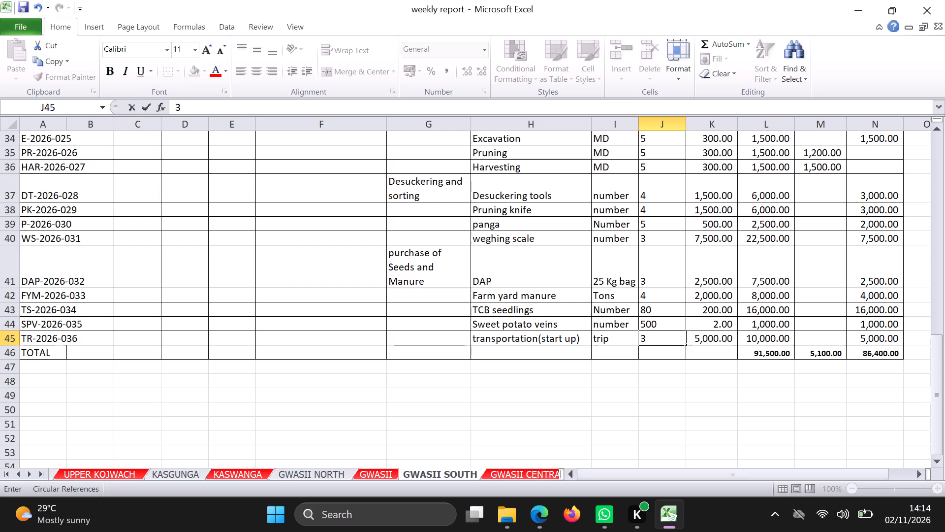
key(ctrl+s)
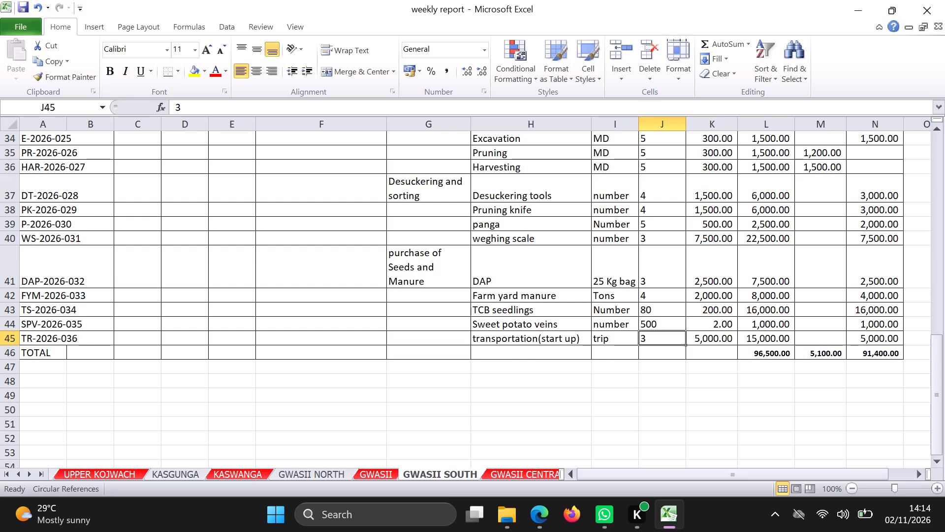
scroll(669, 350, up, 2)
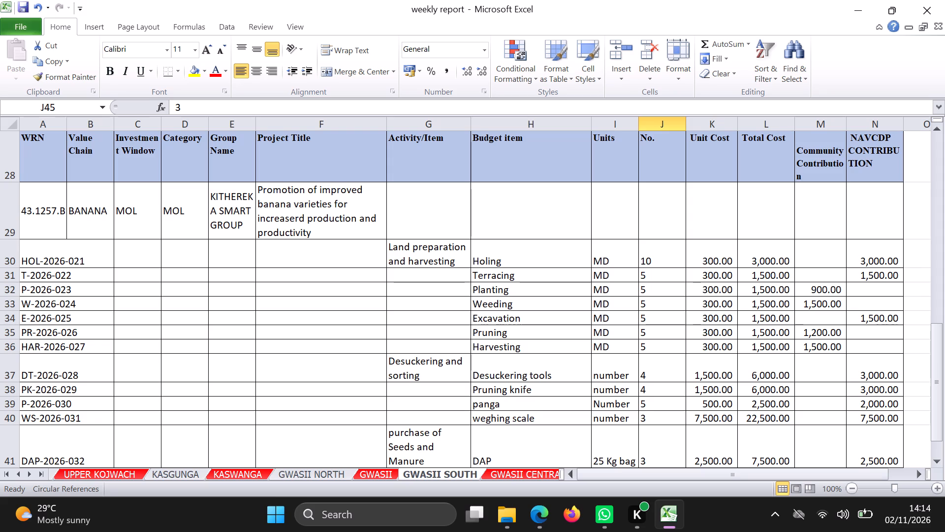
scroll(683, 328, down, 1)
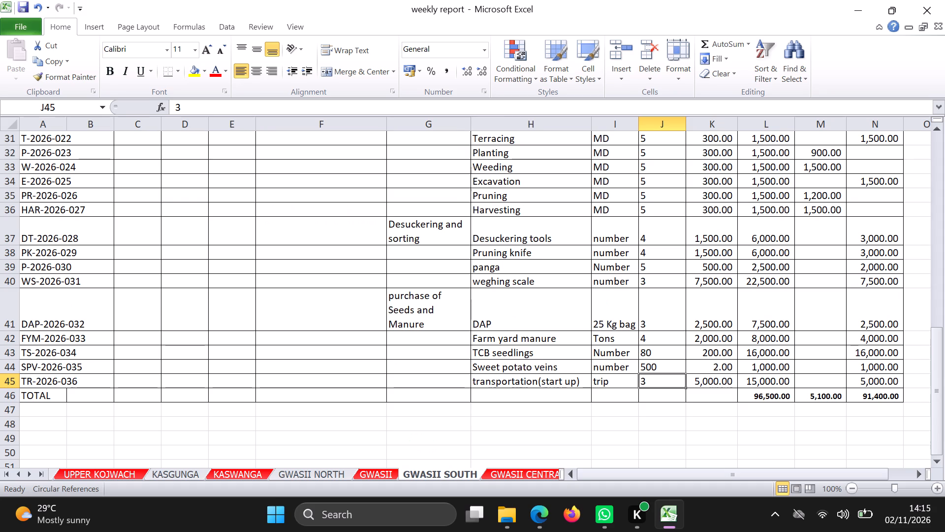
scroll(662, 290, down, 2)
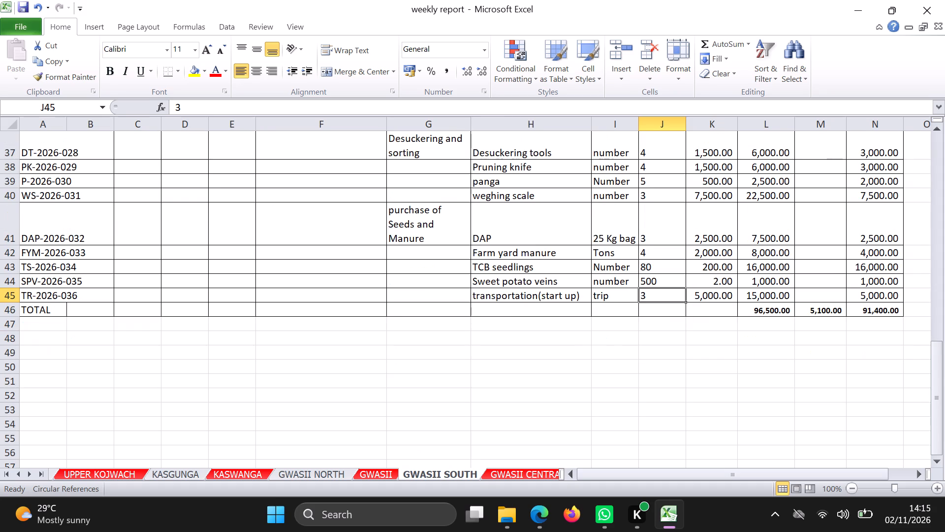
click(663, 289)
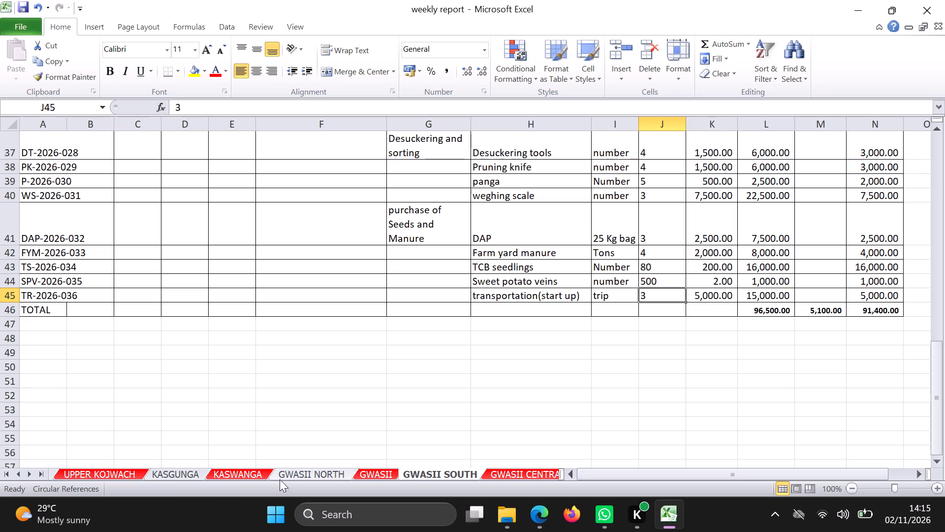
In the GWASII CENTRAL cotton table, set the number for Ploughing to 3, Harrowing to 2 and Labour Spraying to 5.
click(504, 469)
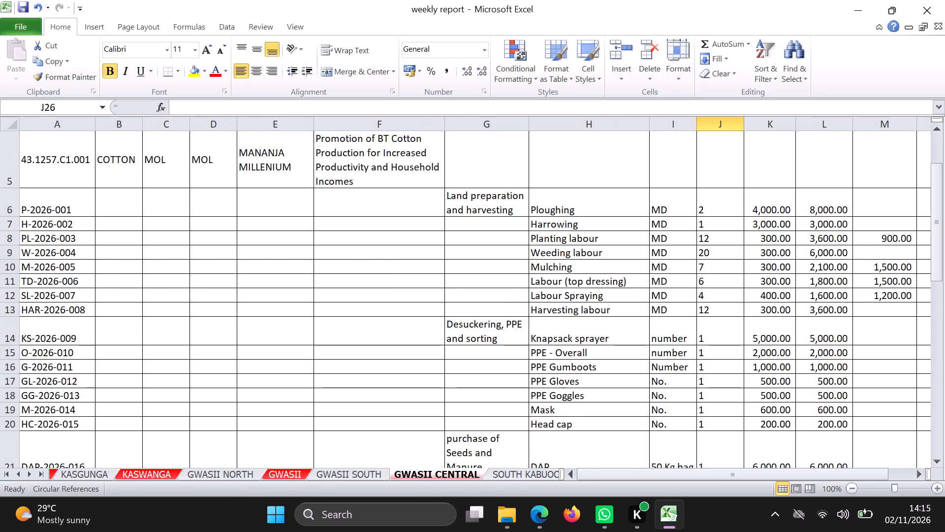
scroll(597, 309, up, 5)
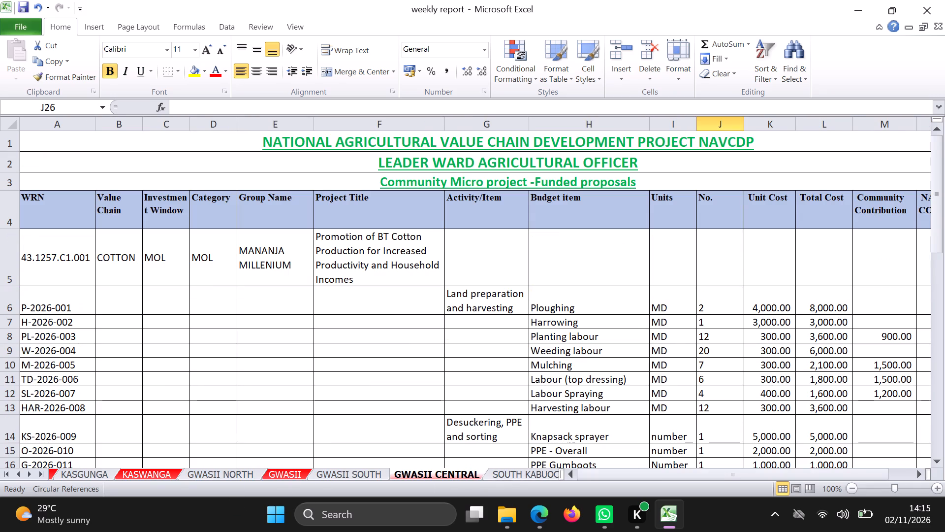
click(716, 305)
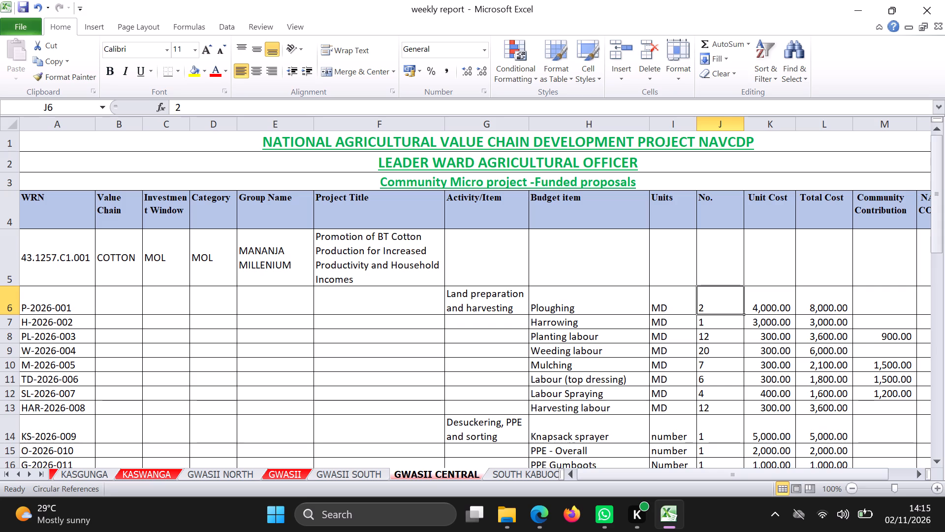
key(3)
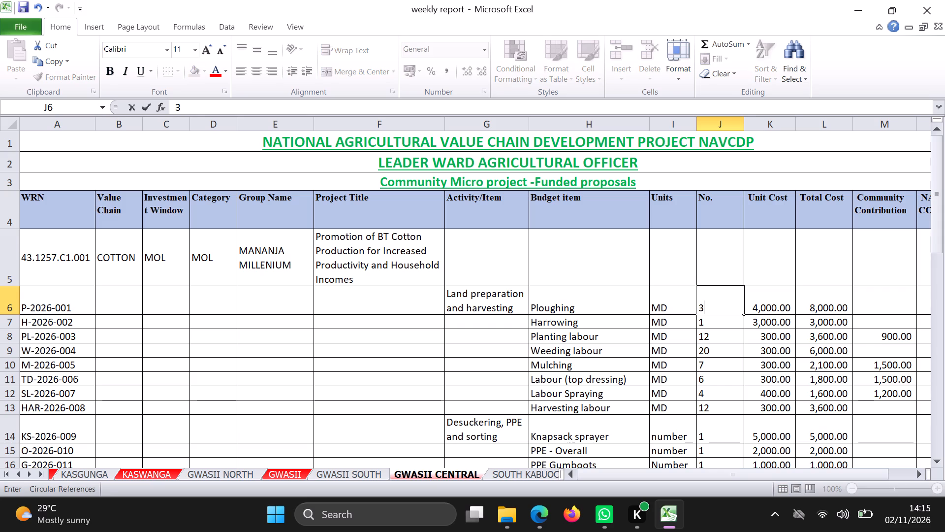
click(710, 326)
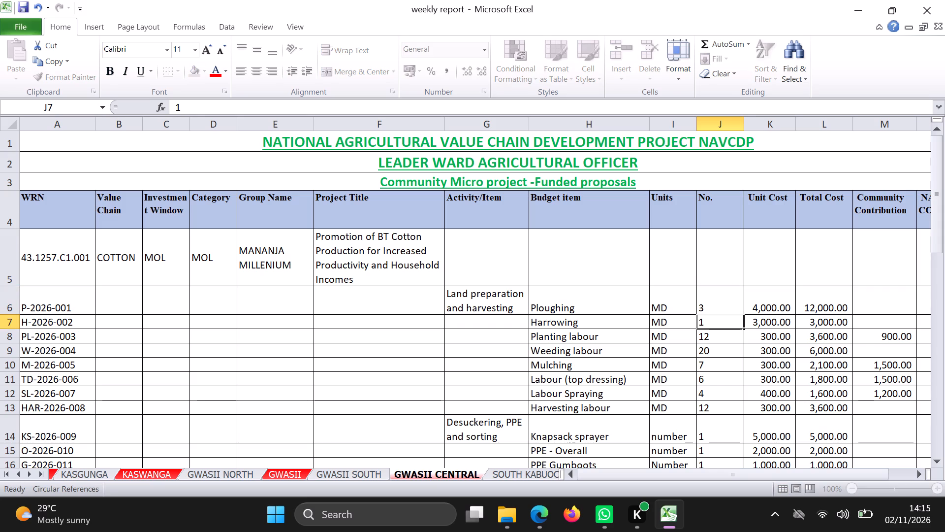
key(2)
scroll(714, 365, down, 1)
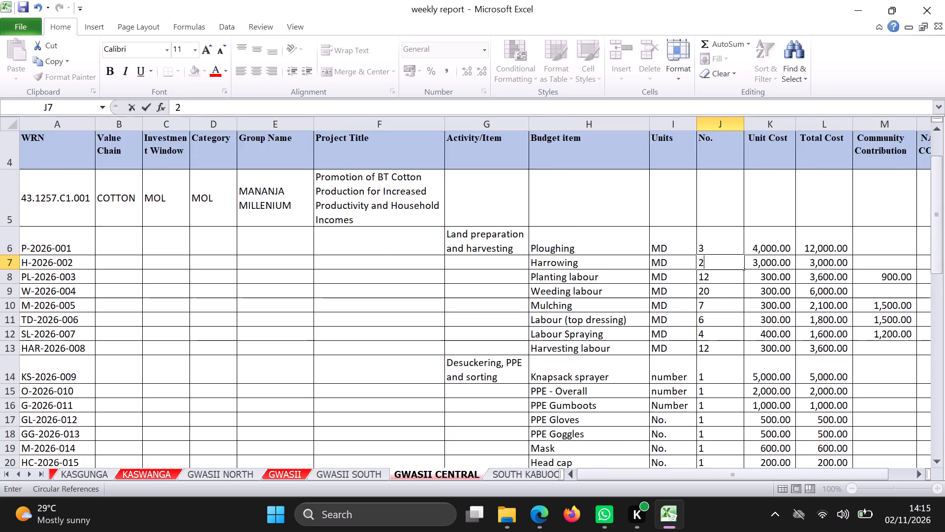
scroll(720, 362, down, 1)
click(725, 212)
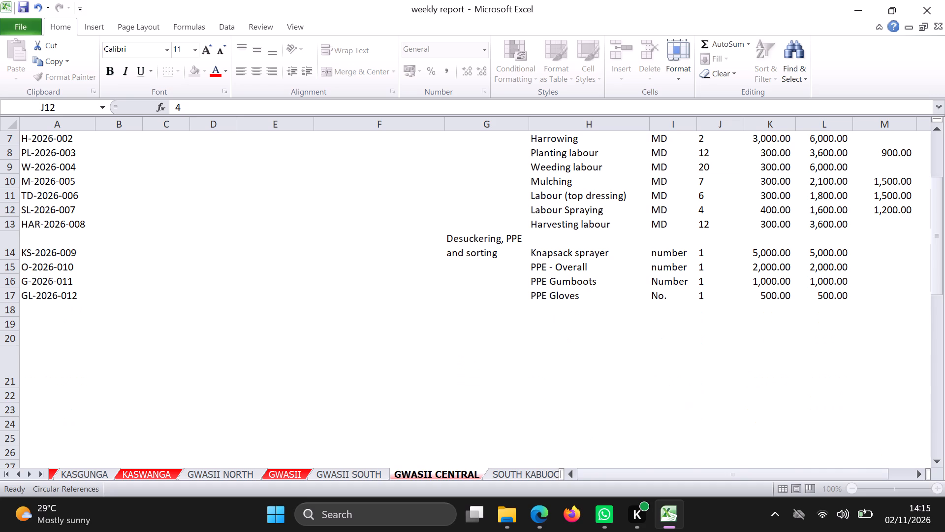
key(5)
In the GWASII CENTRAL cotton table, set the number to 2 for Knapsack sprayer, Overall, Gumboots, Gloves, Goggles, Mask and Head cap.
click(713, 246)
key(2)
click(710, 270)
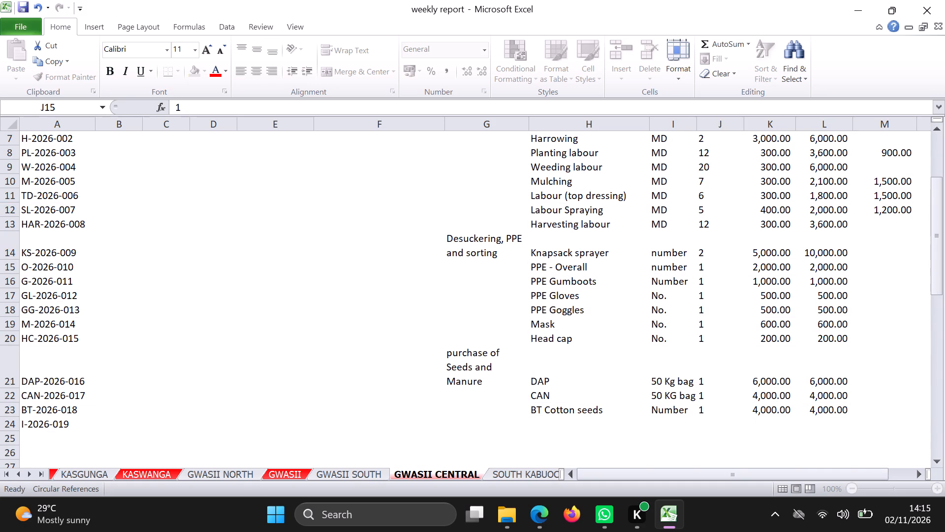
key(2)
click(713, 280)
key(2)
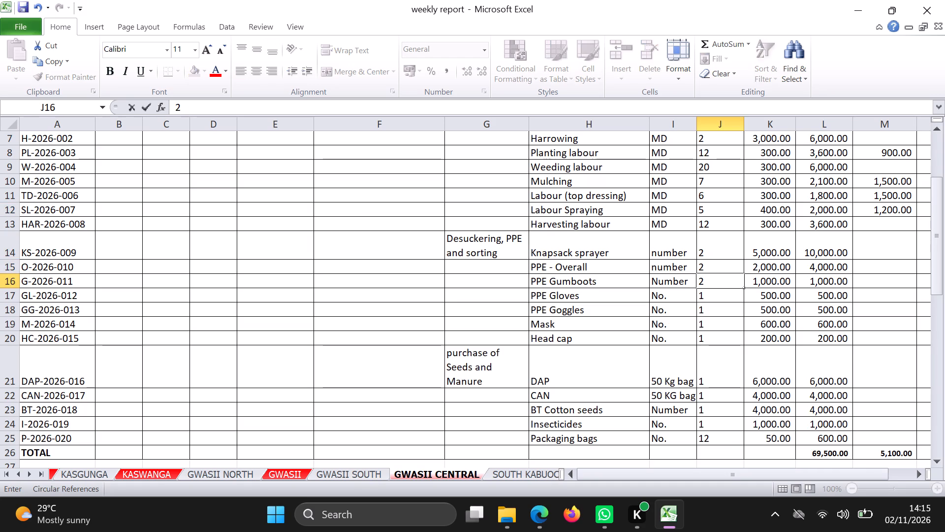
click(709, 292)
key(2)
click(710, 308)
key(2)
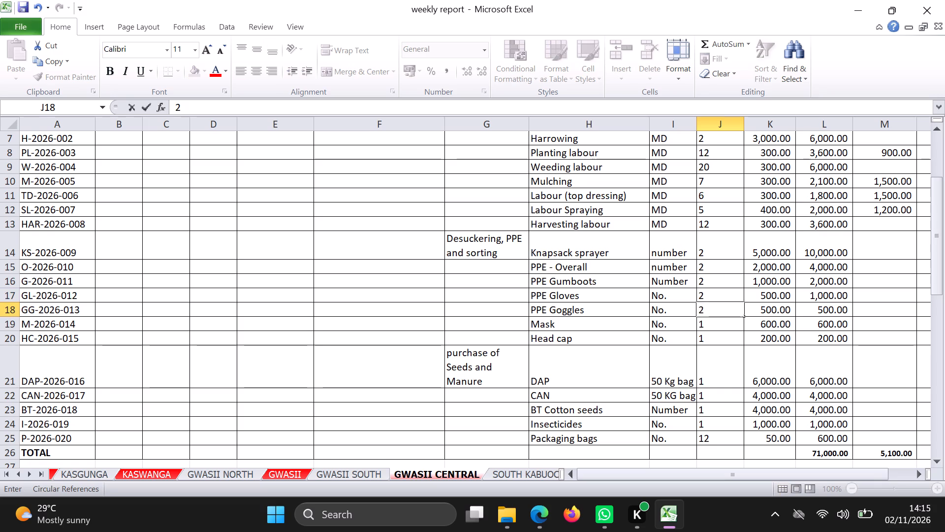
click(713, 326)
key(2)
click(717, 339)
key(2)
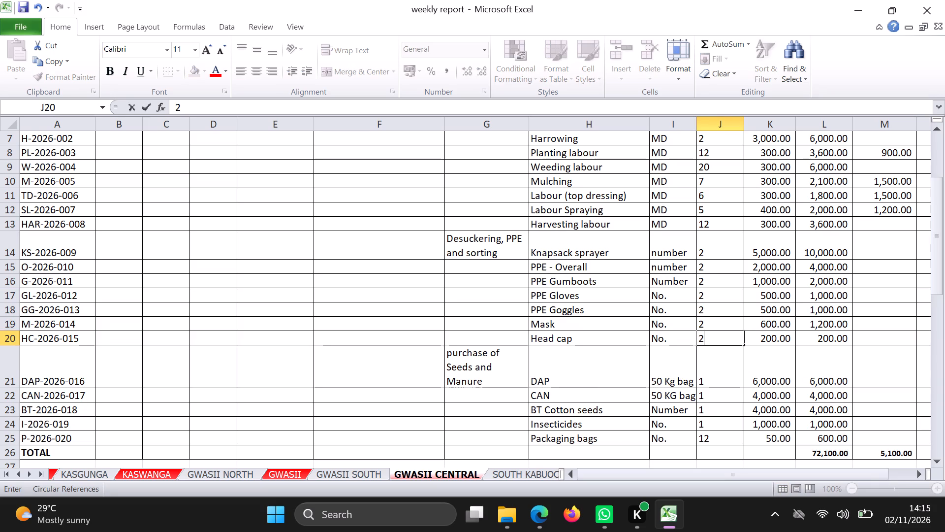
In the GWASII CENTRAL cotton table, set the number for DAP, CAN, BT Cotton seeds and Insecticides to 2, and save the workbook.
click(718, 363)
key(2)
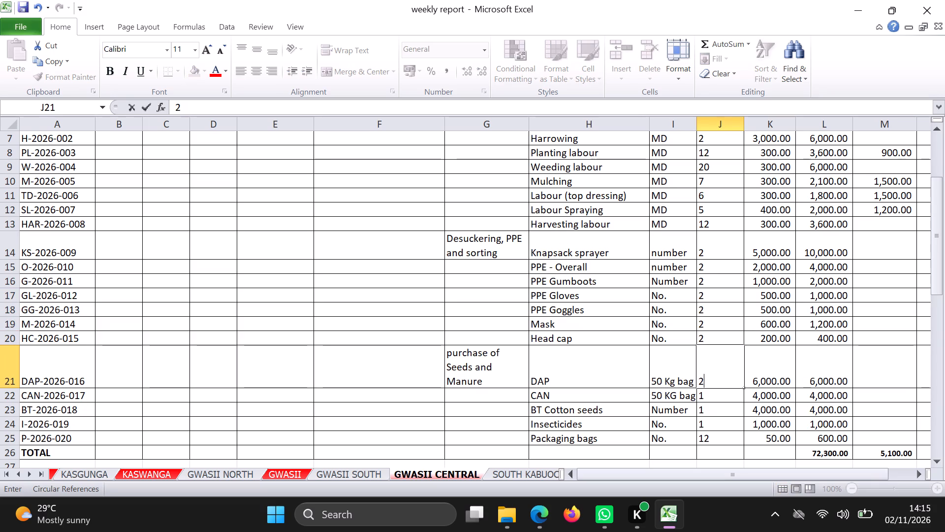
click(712, 394)
key(2)
click(722, 409)
key(2)
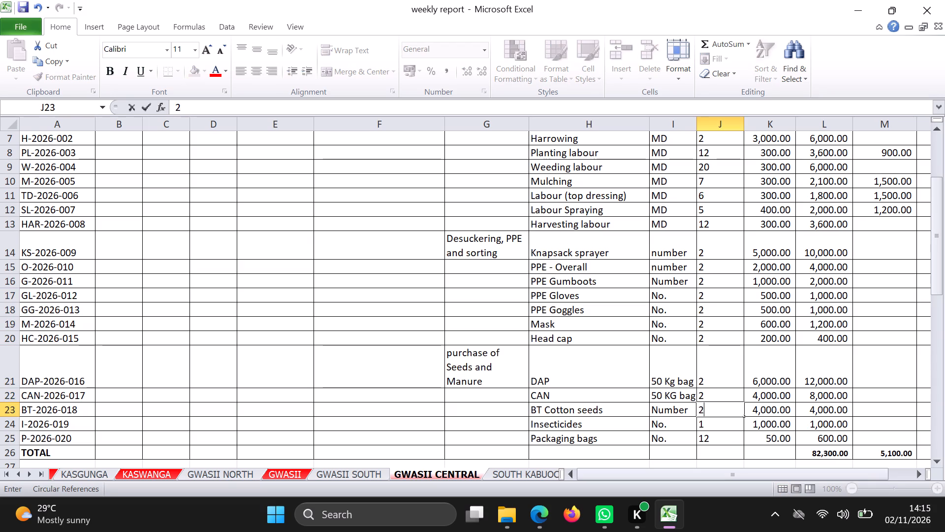
click(719, 428)
key(2)
scroll(730, 426, down, 2)
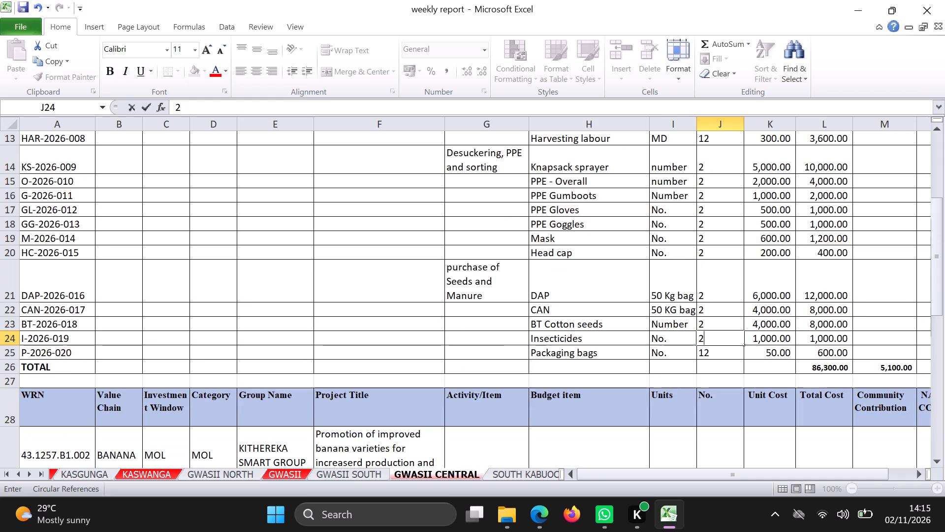
scroll(746, 406, down, 5)
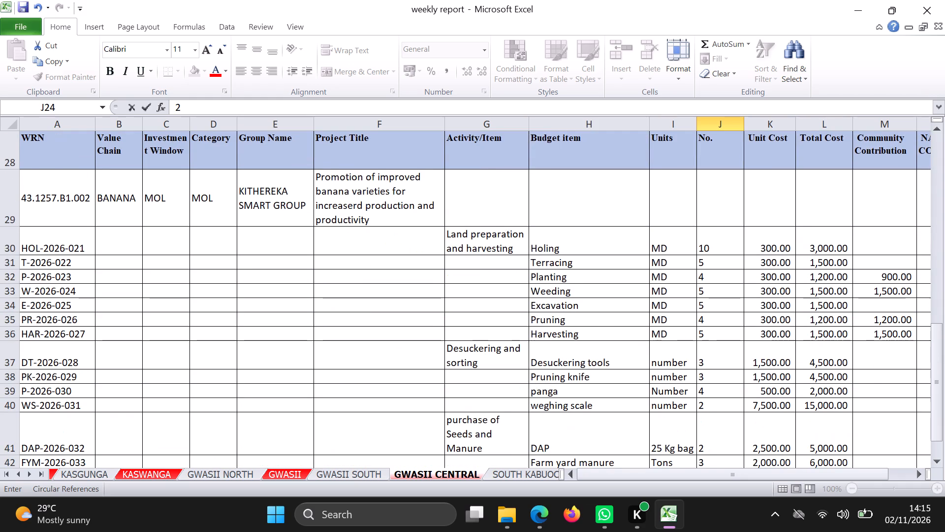
key(ctrl+s)
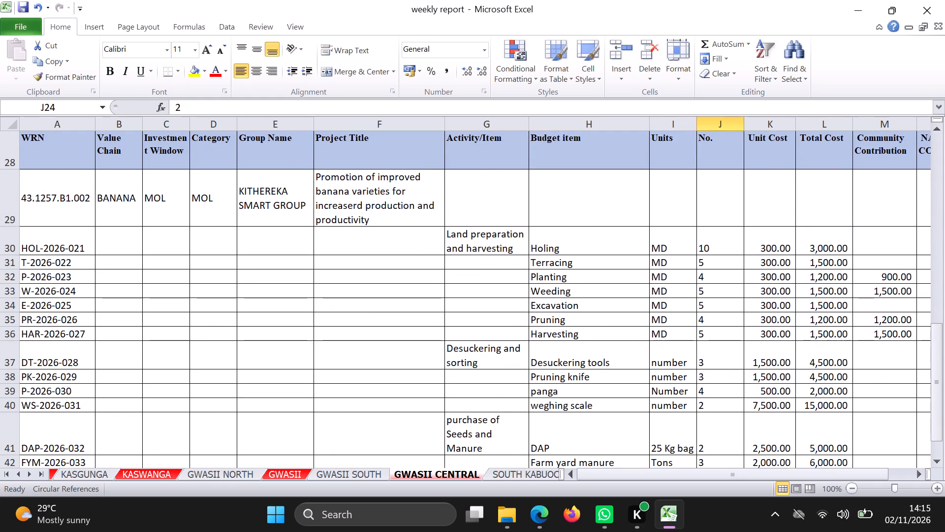
In the GWASII CENTRAL banana table, set the number for both Planting and Pruning to 5.
click(714, 276)
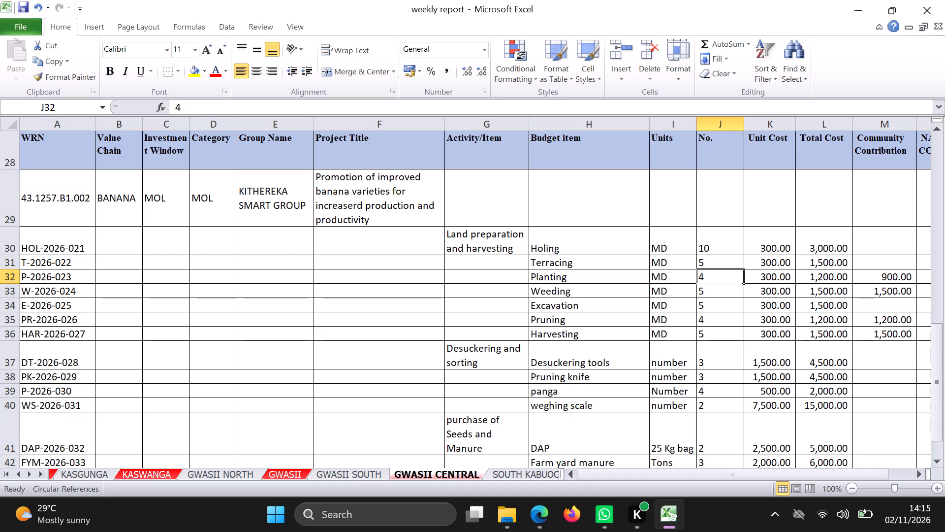
key(5)
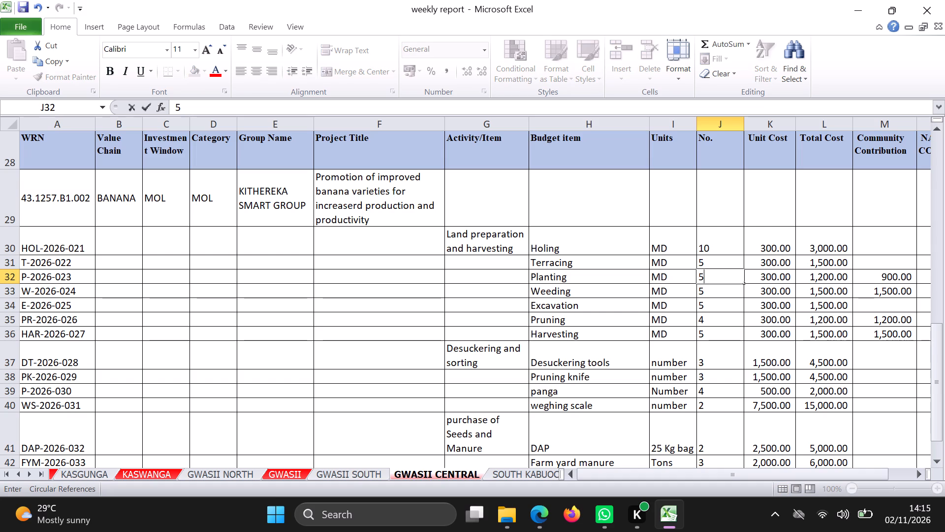
click(715, 315)
key(5)
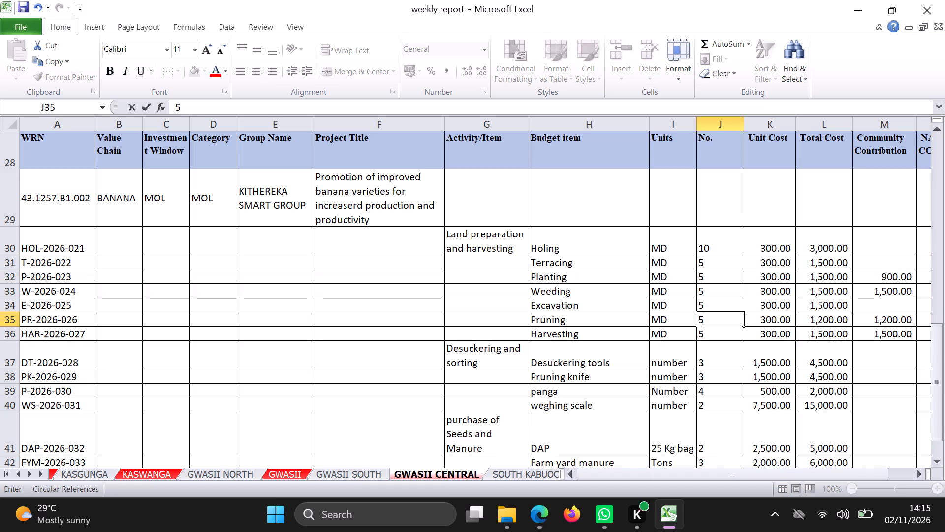
In the GWASII CENTRAL banana table, set the number for Desuckering tools and Pruning knife to 4, panga to 5 and weighing scale to 3.
click(715, 358)
key(4)
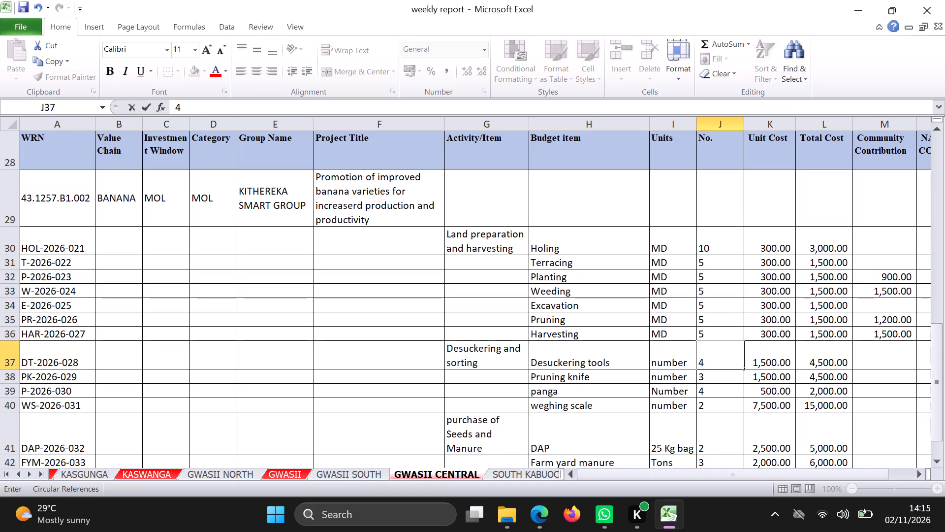
click(720, 379)
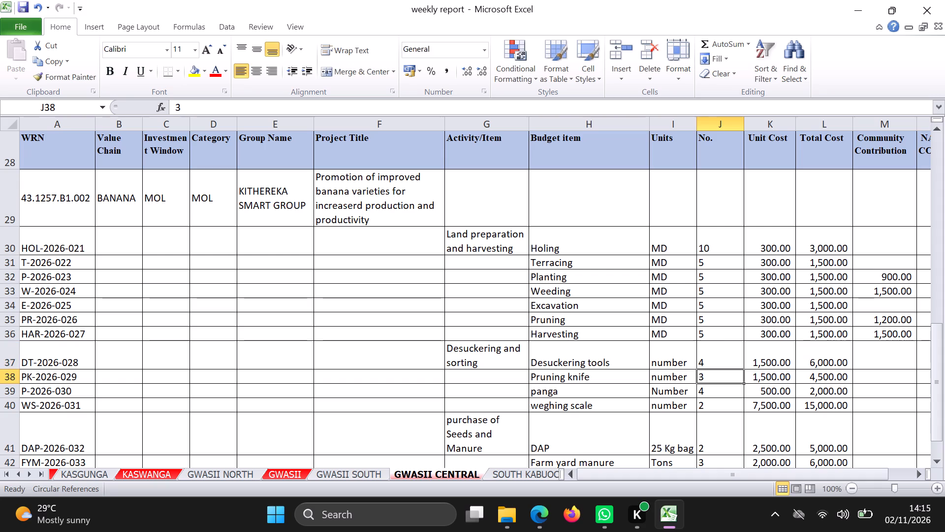
key(4)
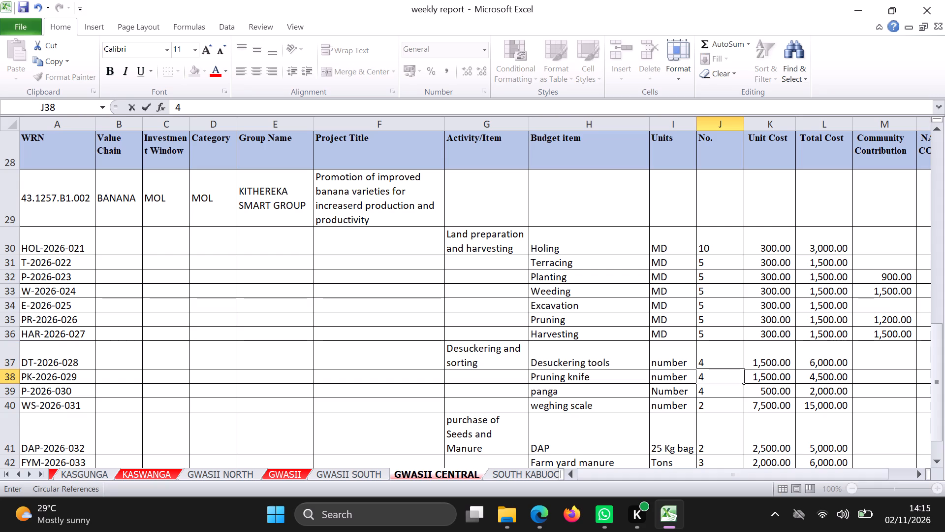
click(718, 392)
key(5)
click(718, 404)
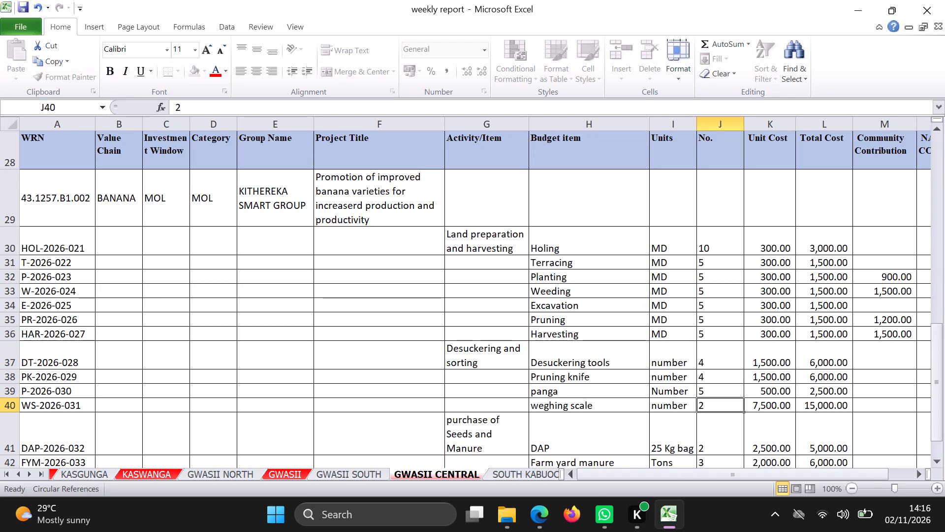
key(3)
In the GWASII CENTRAL banana table, set the number for DAP to 3, Farm yard manure to 4 and transportation to 3, and save the workbook.
scroll(720, 419, down, 1)
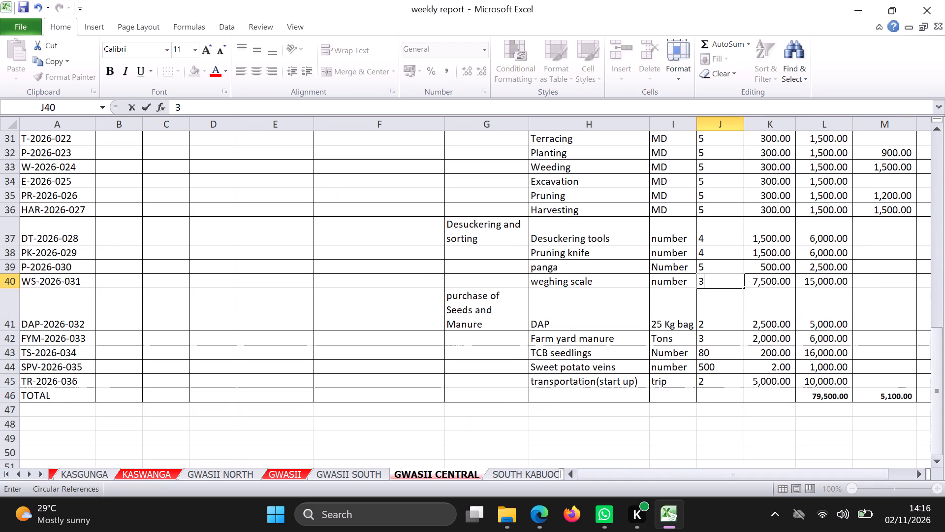
click(720, 322)
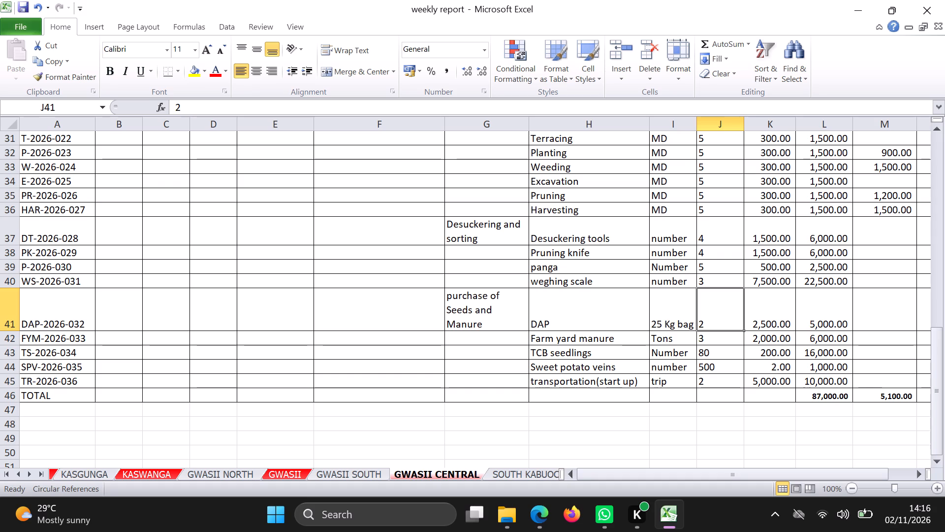
click(724, 319)
key(3)
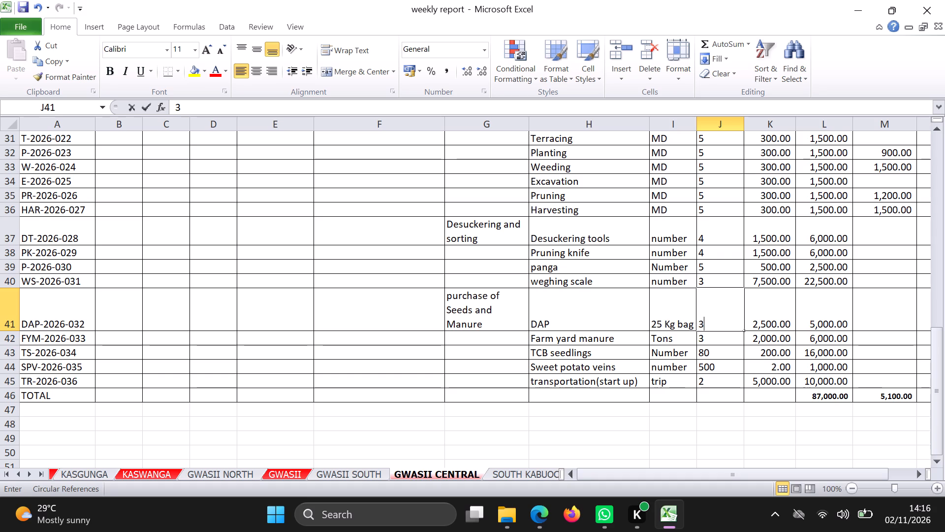
click(719, 342)
key(4)
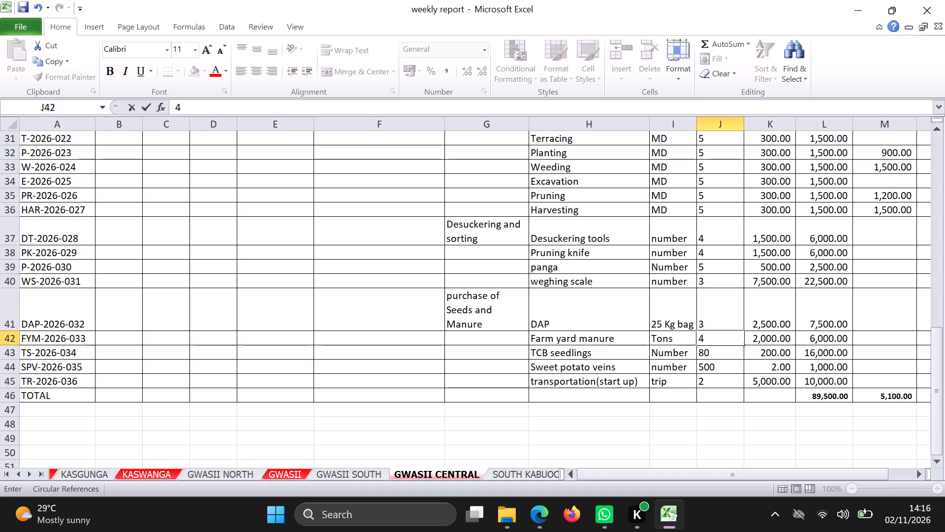
click(716, 380)
key(3)
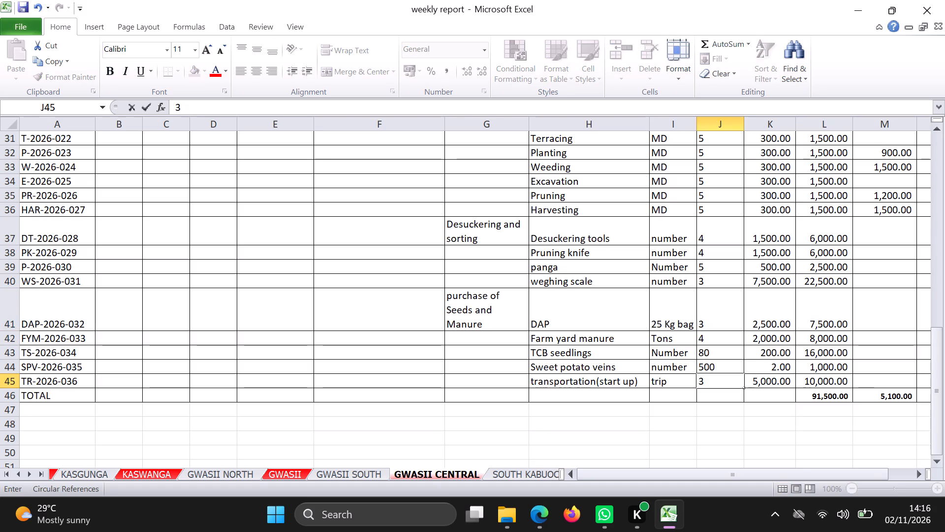
key(ctrl+s)
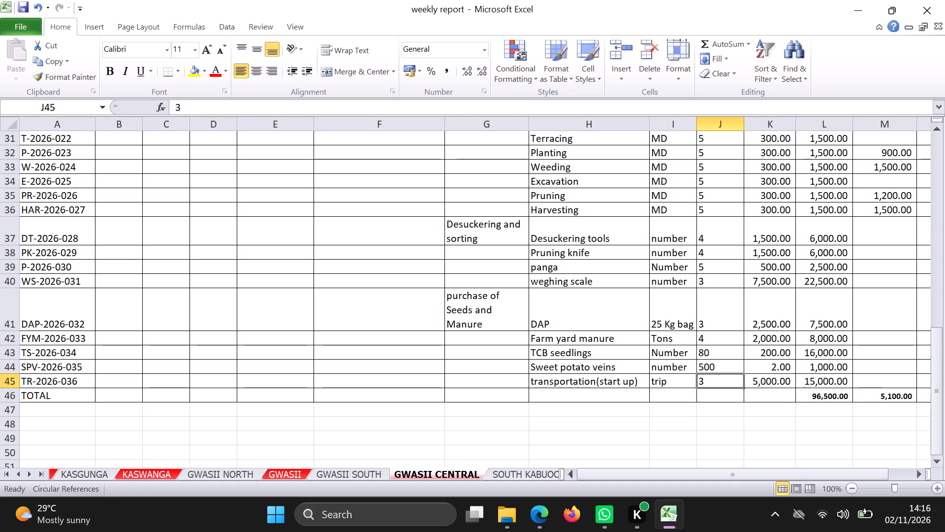
In the SOUTH KABUOCH cotton table, set the number for Ploughing to 3 and Harrowing to 2.
click(528, 473)
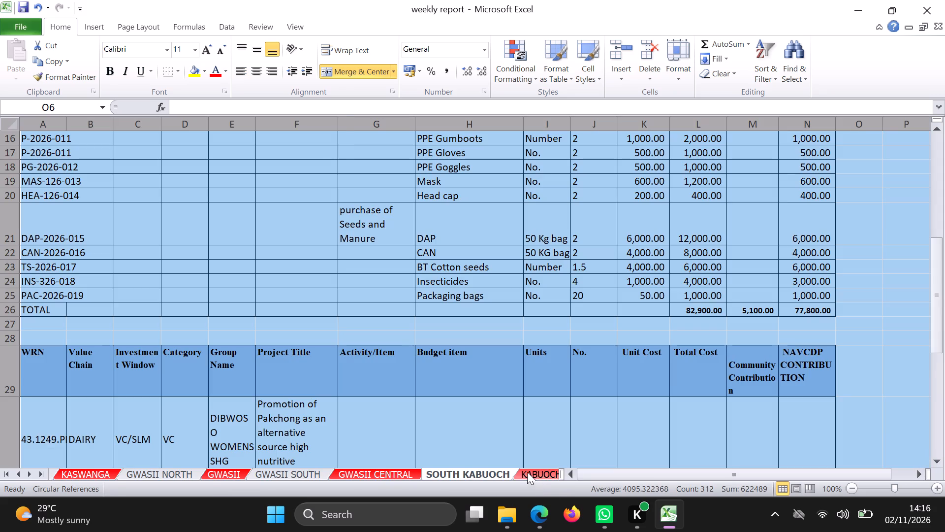
click(660, 230)
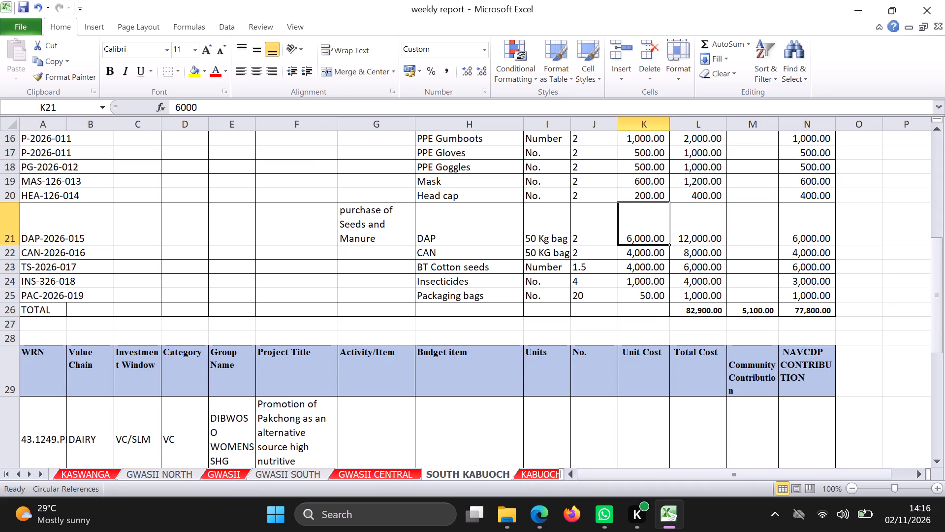
scroll(711, 293, up, 3)
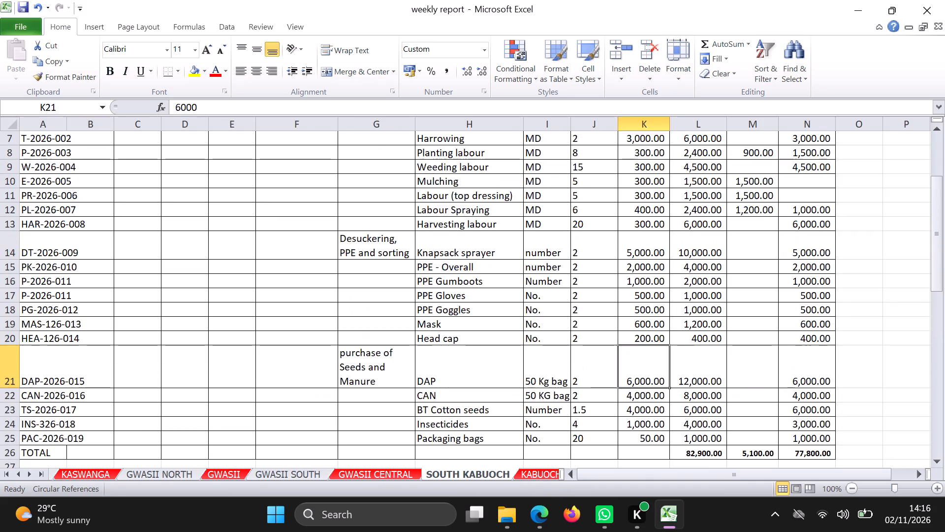
scroll(711, 293, up, 5)
click(588, 376)
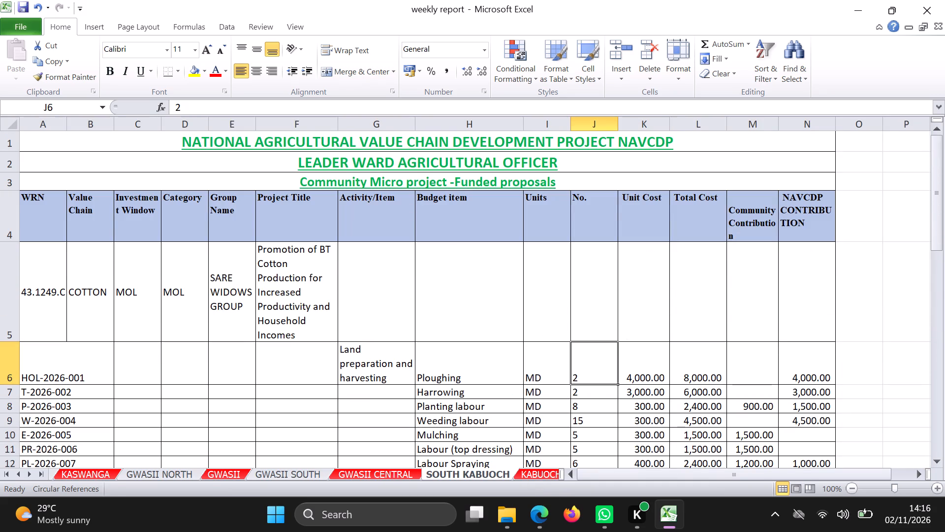
key(2)
click(598, 397)
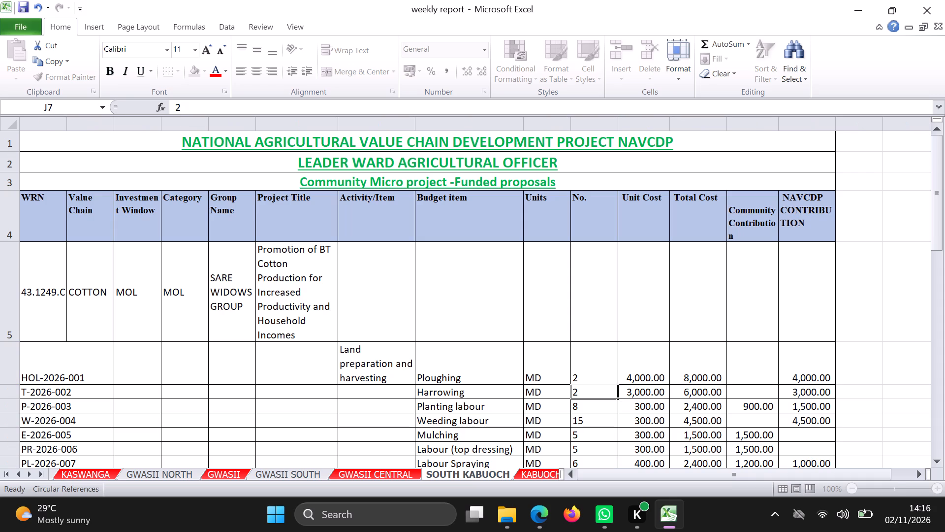
click(592, 379)
key(3)
click(600, 389)
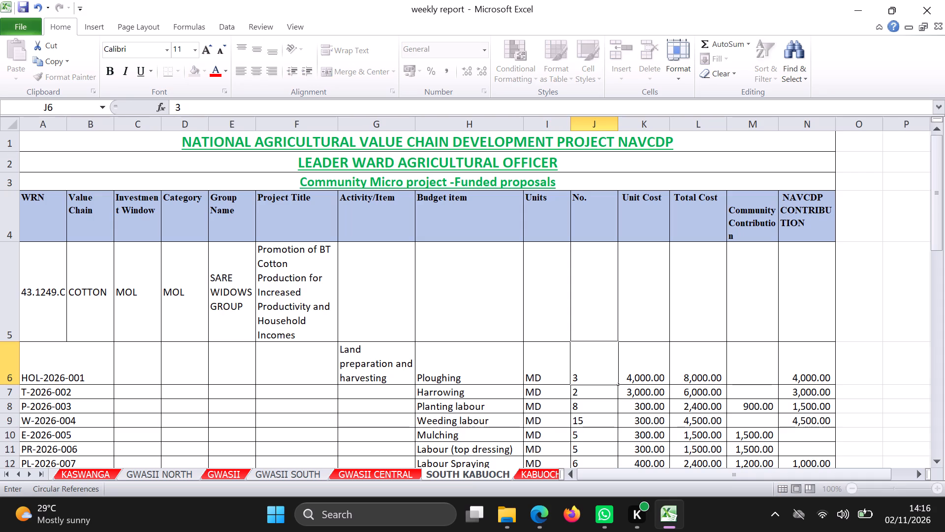
key(2)
In the SOUTH KABUOCH cotton table, set the number for Knapsack sprayer, all PPE items, Mask and Head cap to 3.
scroll(592, 449, down, 2)
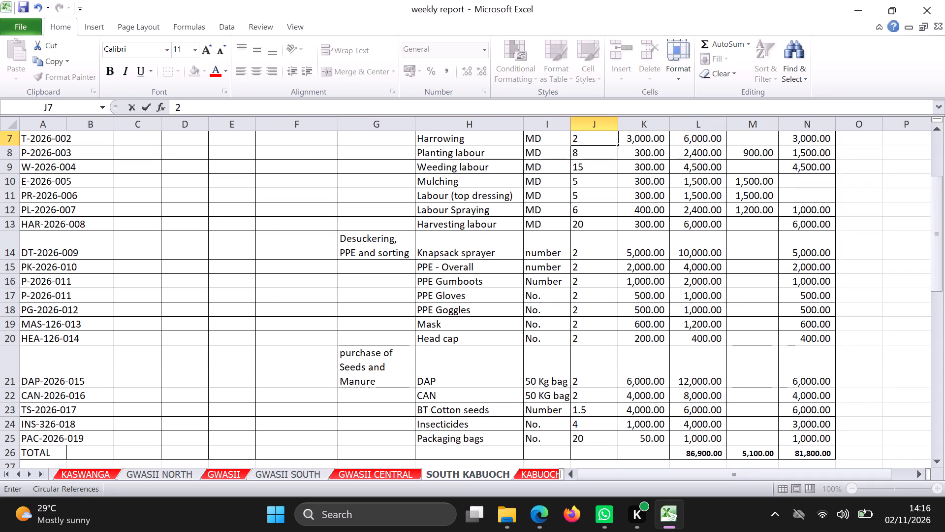
click(591, 253)
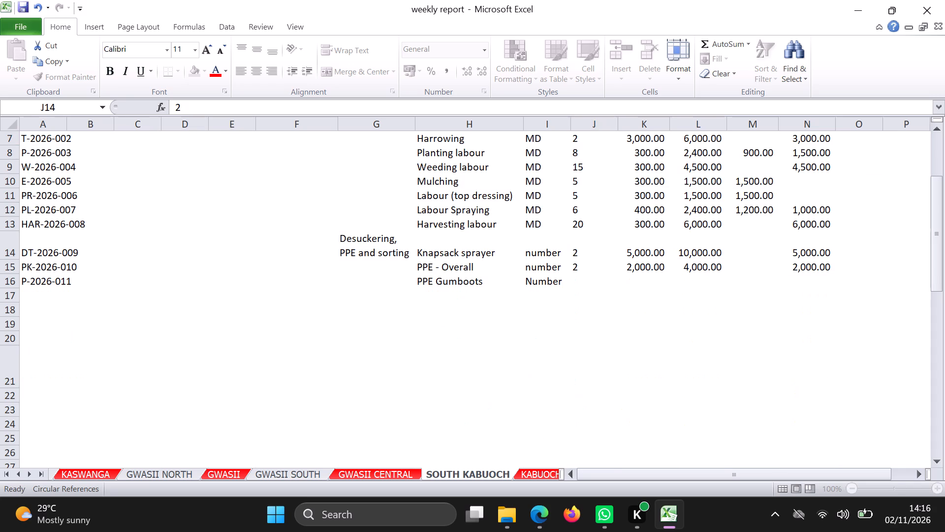
key(3)
click(591, 268)
key(3)
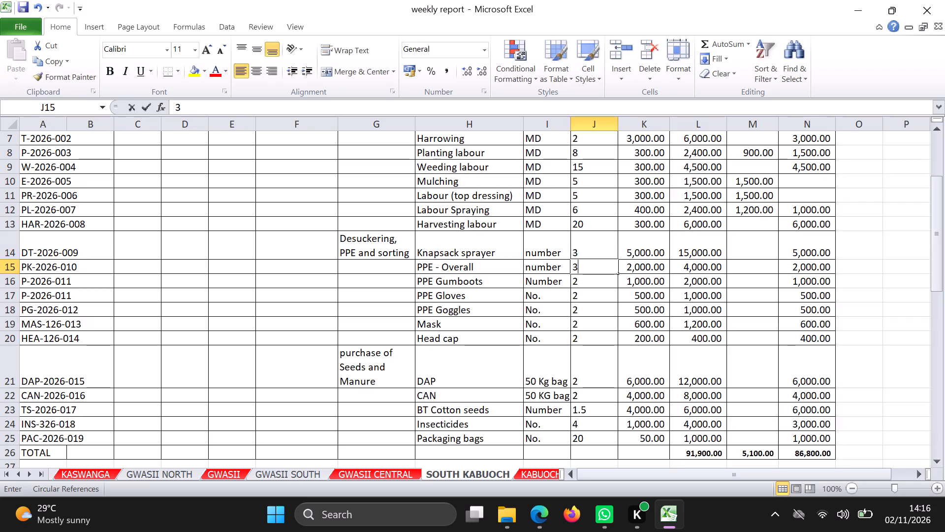
click(594, 282)
key(3)
click(593, 296)
key(3)
click(595, 311)
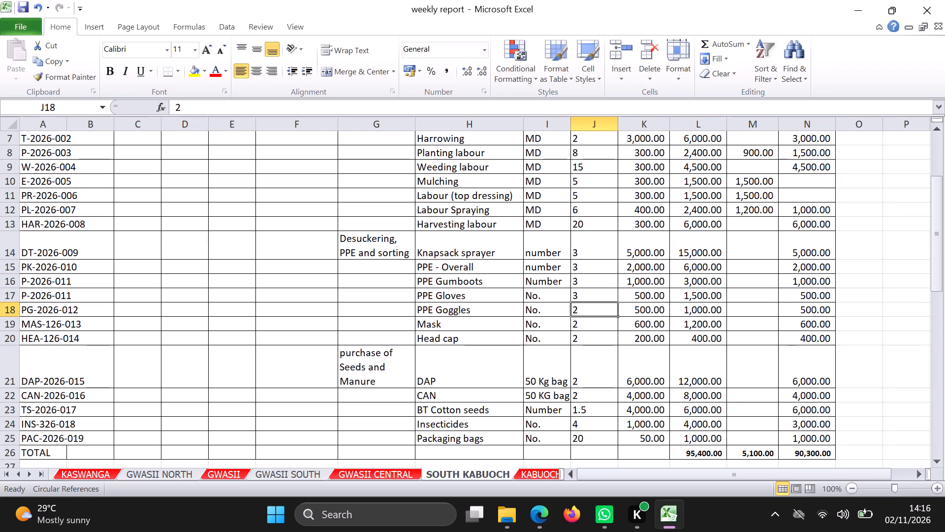
key(3)
click(598, 330)
key(3)
click(599, 336)
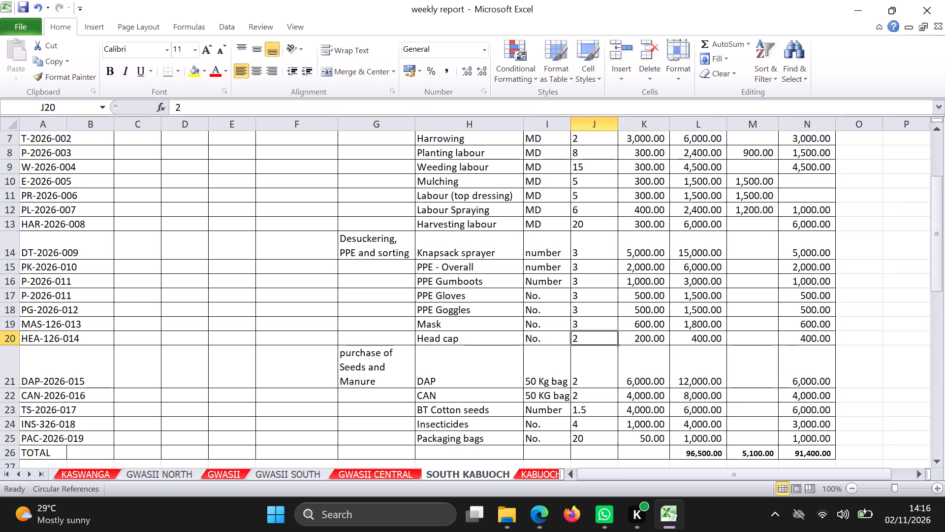
key(3)
In the SOUTH KABUOCH cotton table, set the number for DAP, CAN and BT Cotton seeds to 3 and Insecticides to 5.
scroll(593, 343, down, 2)
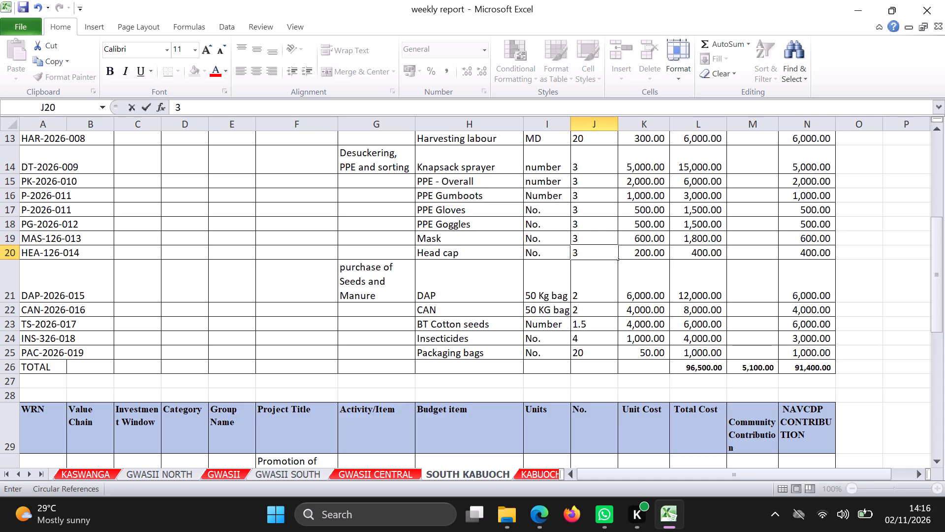
click(594, 293)
key(3)
click(597, 310)
key(3)
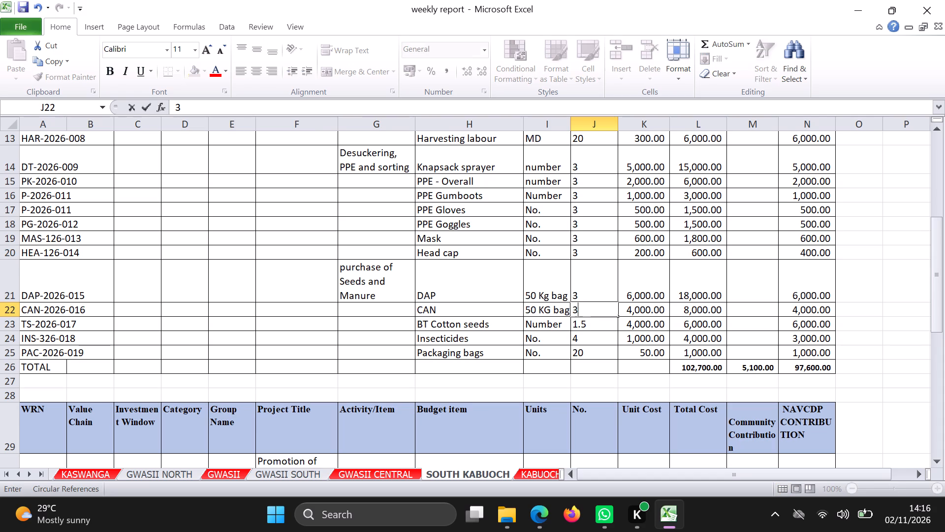
click(595, 327)
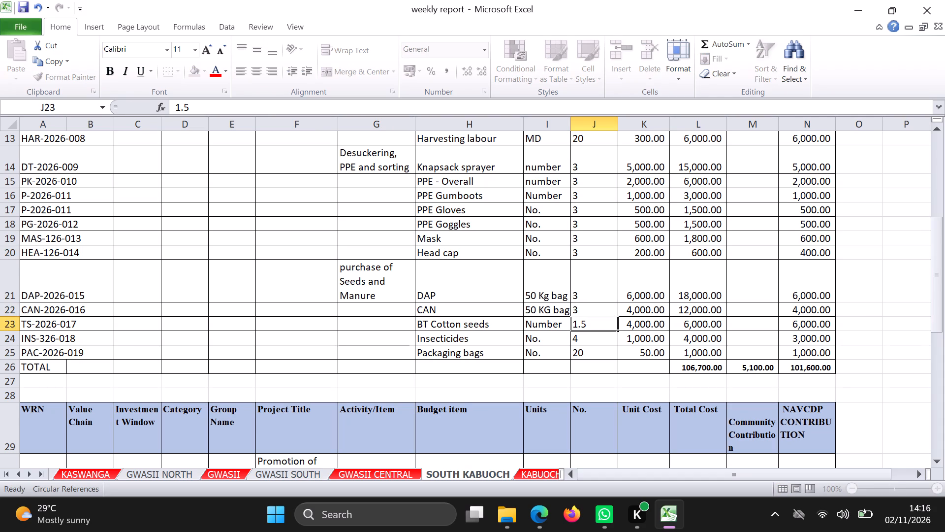
key(3)
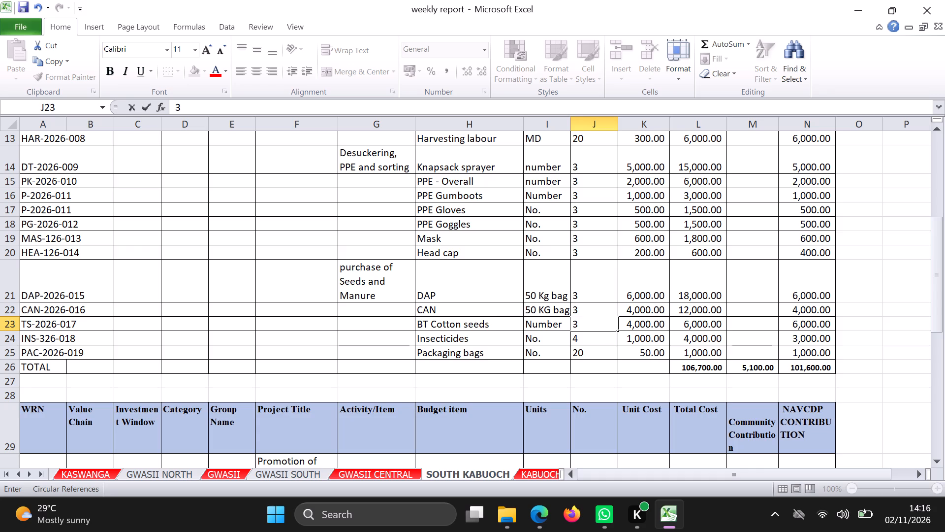
click(598, 341)
key(5)
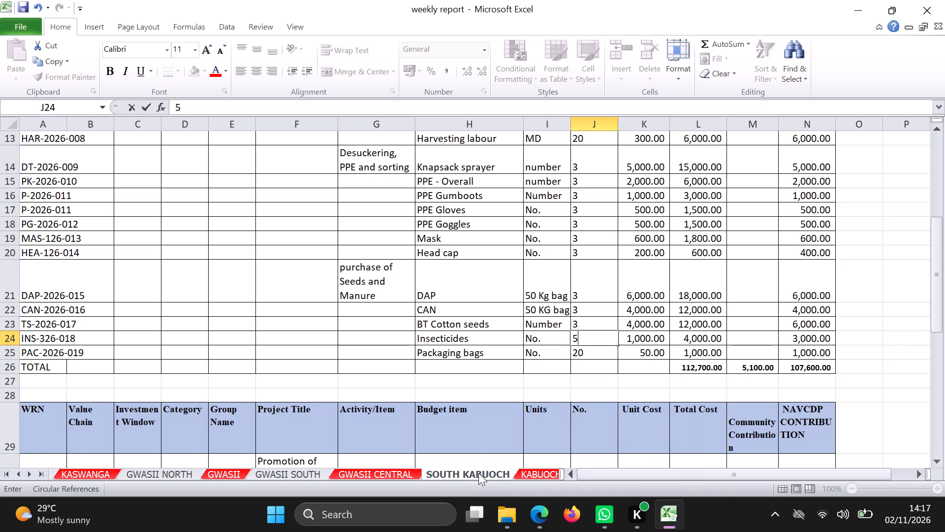
In the KABUOCH sheet's cotton table, set the number for both Ploughing and Harrowing to 2.
click(522, 474)
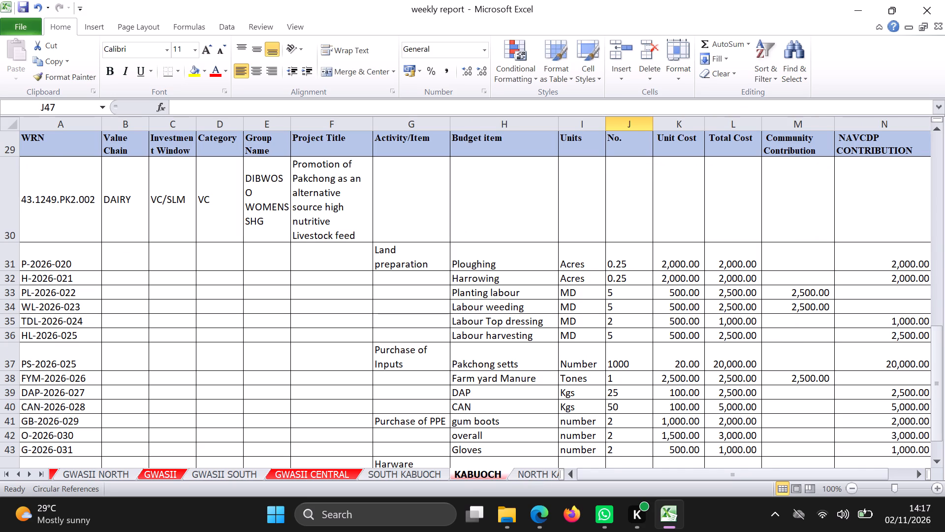
scroll(629, 277, up, 9)
click(622, 331)
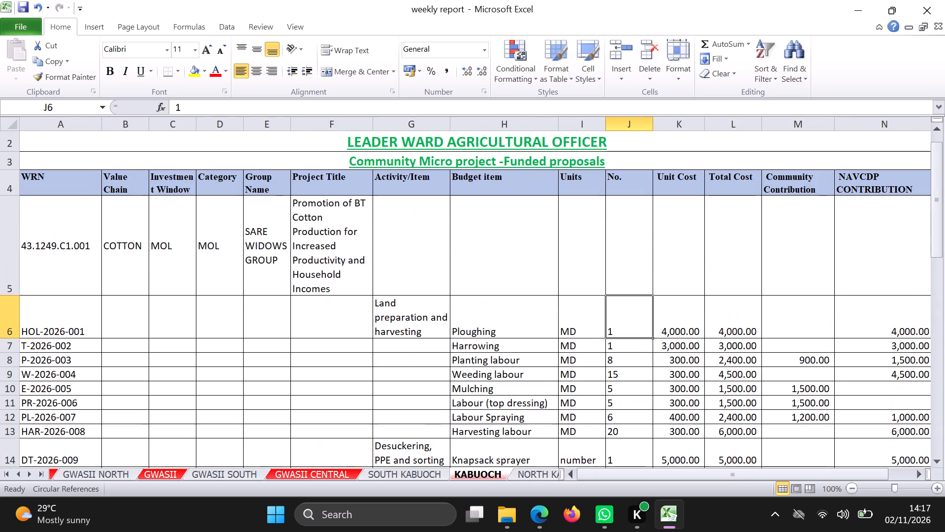
key(2)
click(628, 349)
key(2)
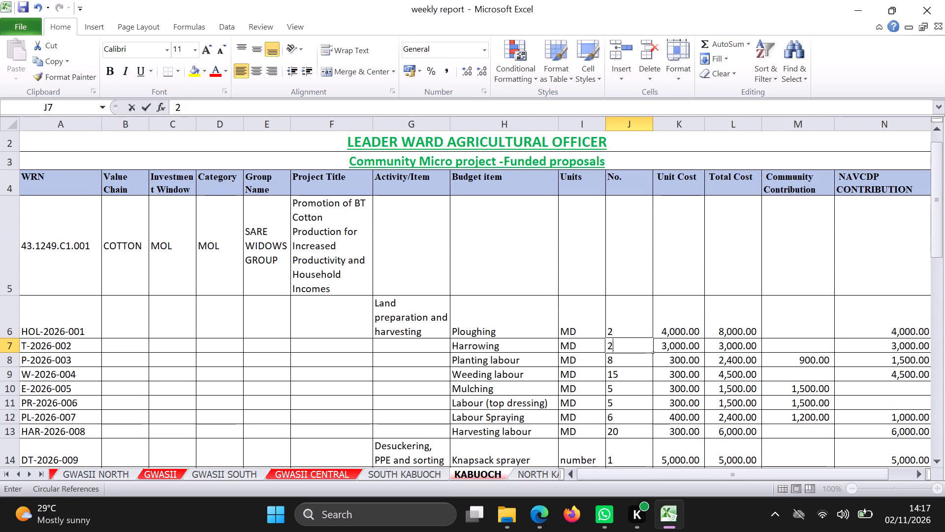
In the KABUOCH cotton table, set the number for Knapsack sprayer, all PPE items, Mask and Head cap to 2.
scroll(633, 415, down, 2)
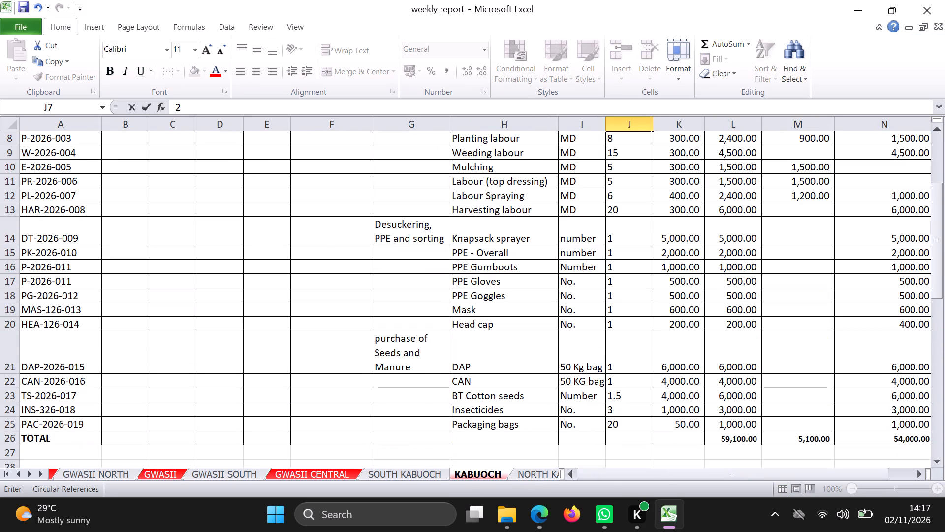
click(630, 238)
key(2)
click(626, 252)
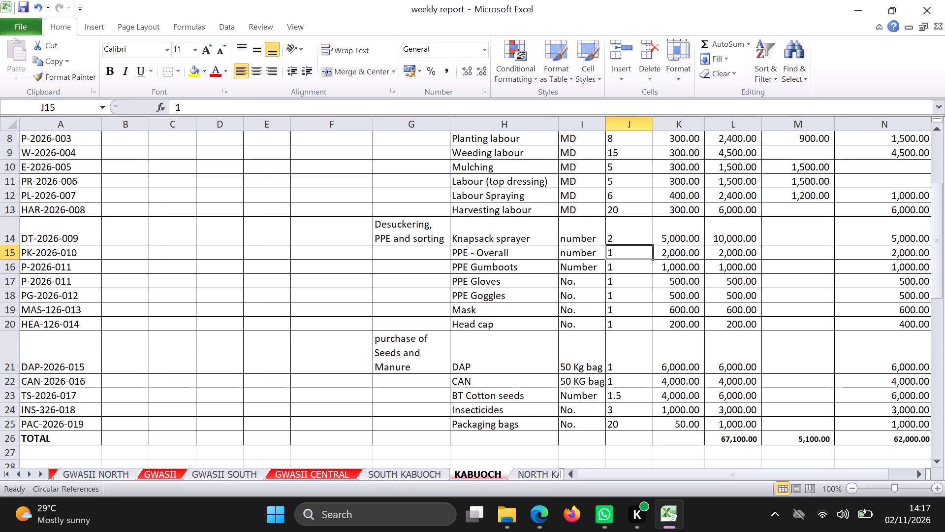
key(2)
click(626, 264)
key(2)
click(627, 277)
key(2)
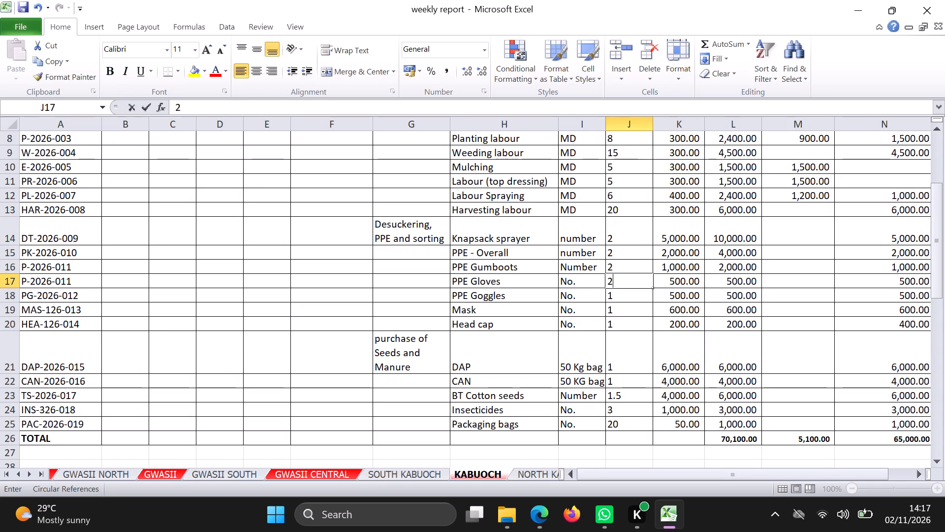
click(630, 294)
key(2)
click(632, 311)
key(2)
click(634, 328)
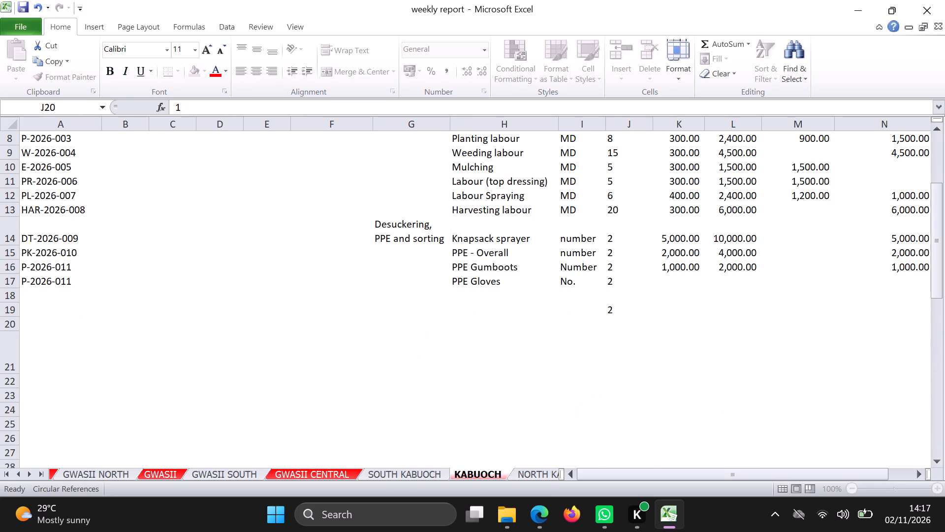
key(2)
In the KABUOCH cotton table, set the number for DAP and CAN to 2, BT Cotton seeds to 3 and Insecticides to 4.
click(621, 360)
key(2)
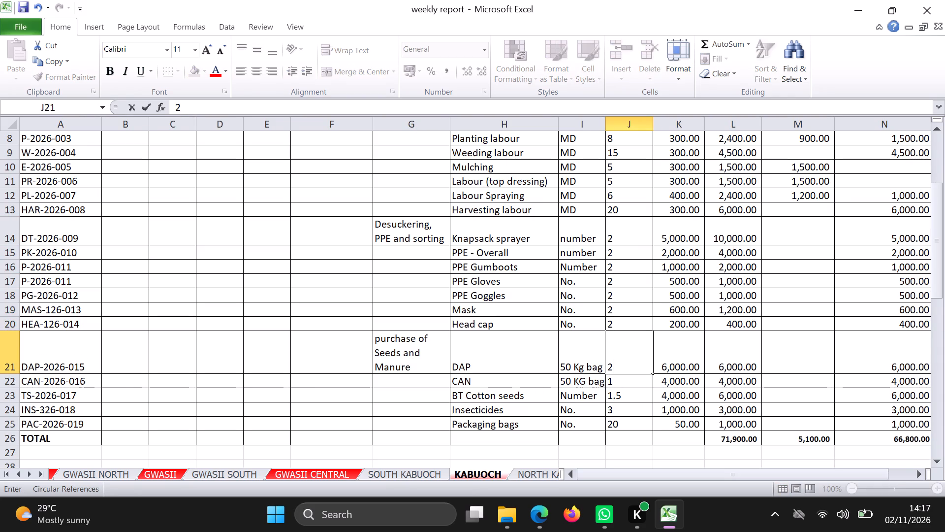
click(631, 375)
click(631, 383)
key(2)
click(633, 391)
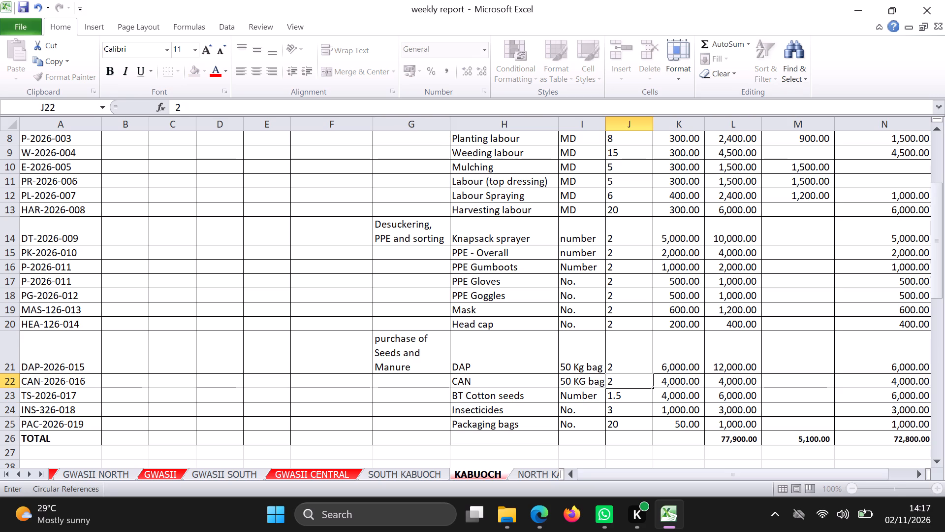
click(631, 396)
key(3)
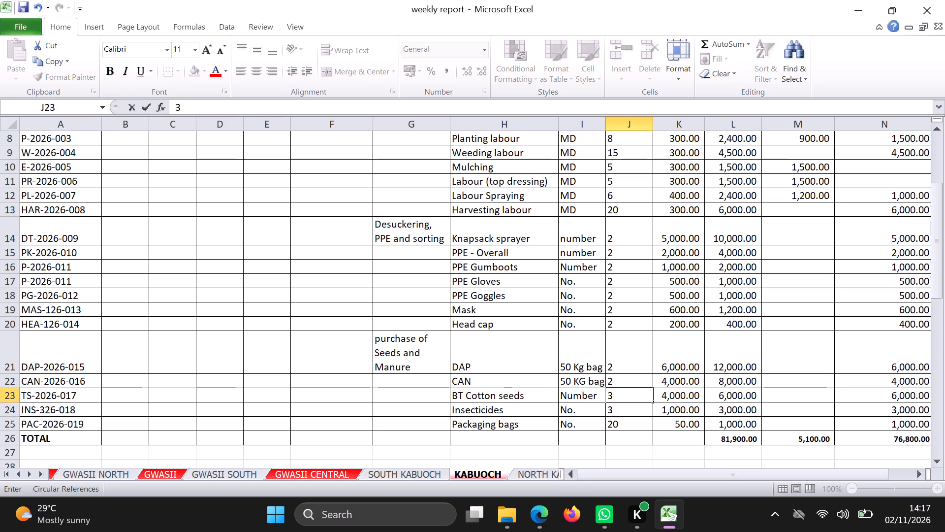
click(624, 411)
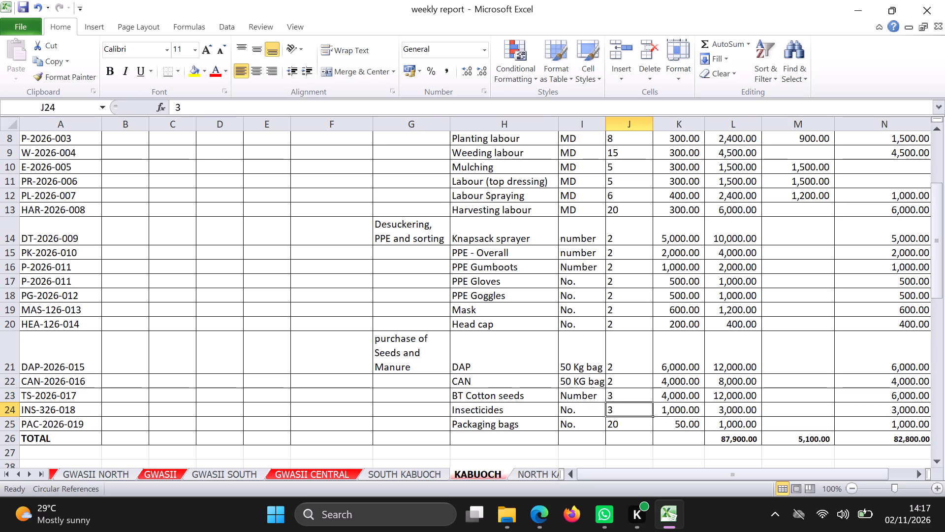
key(4)
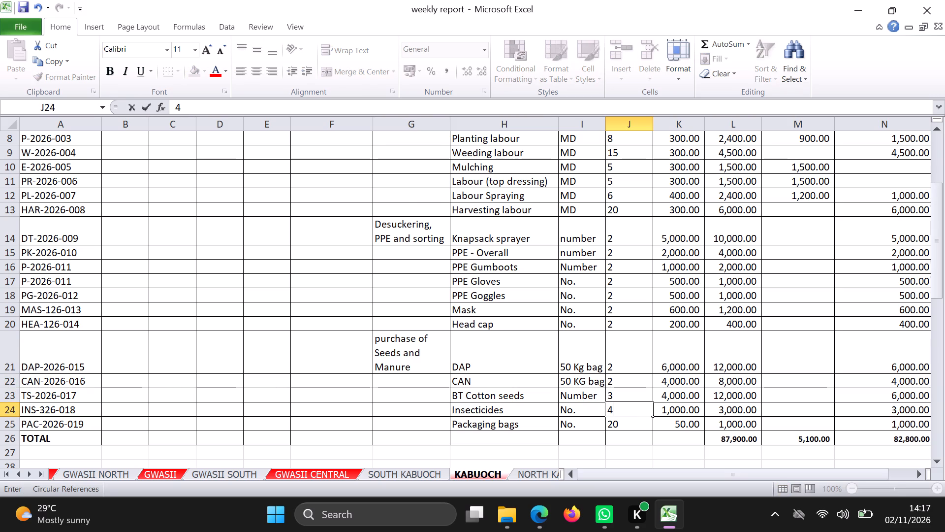
In the KABUOCH dairy table, set the number for Labour Top dressing to 3 and Farm yard Manure to 2.
scroll(654, 406, down, 5)
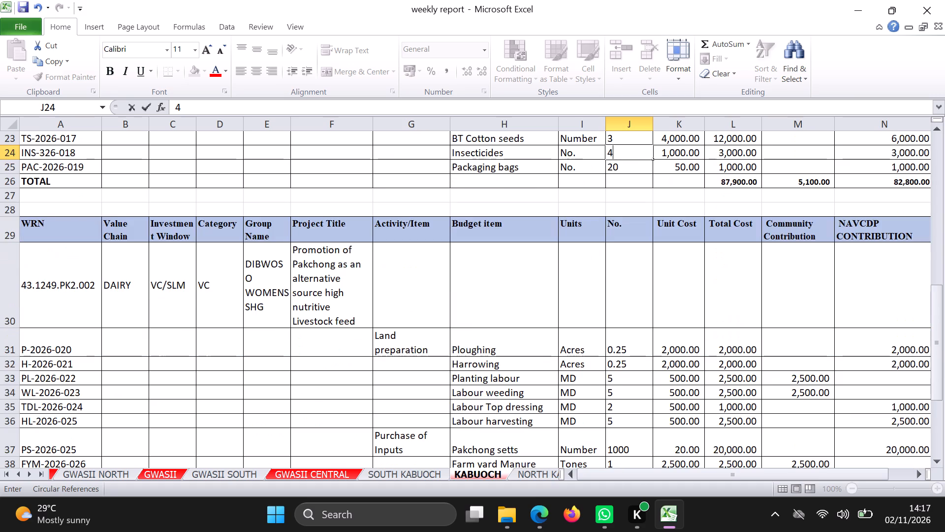
scroll(645, 377, down, 2)
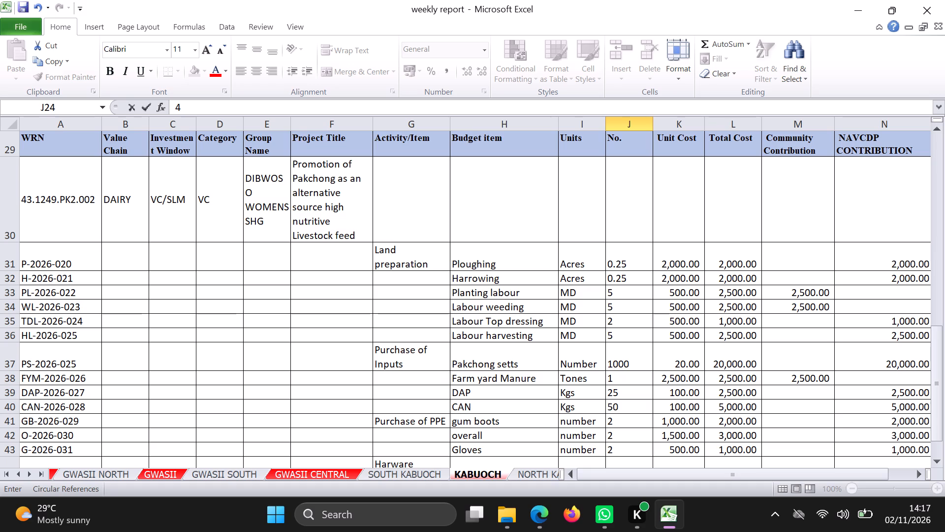
click(617, 378)
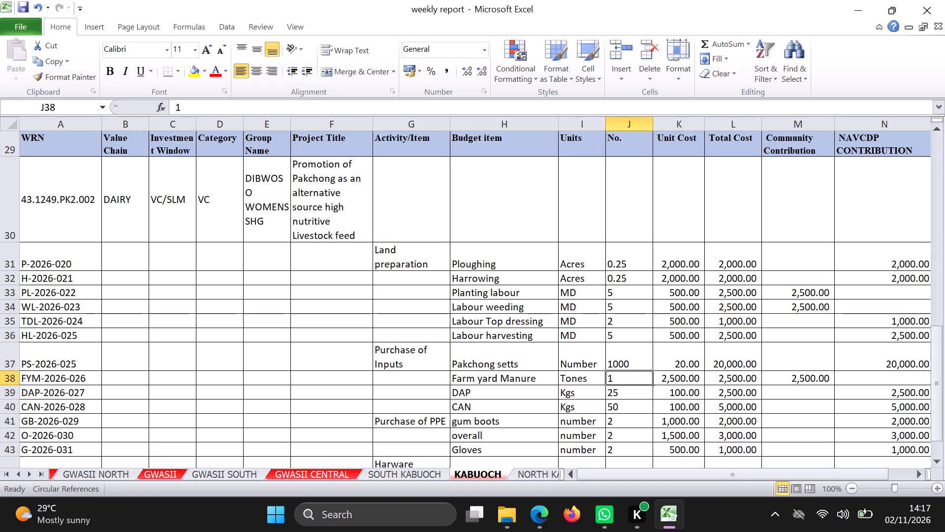
click(623, 325)
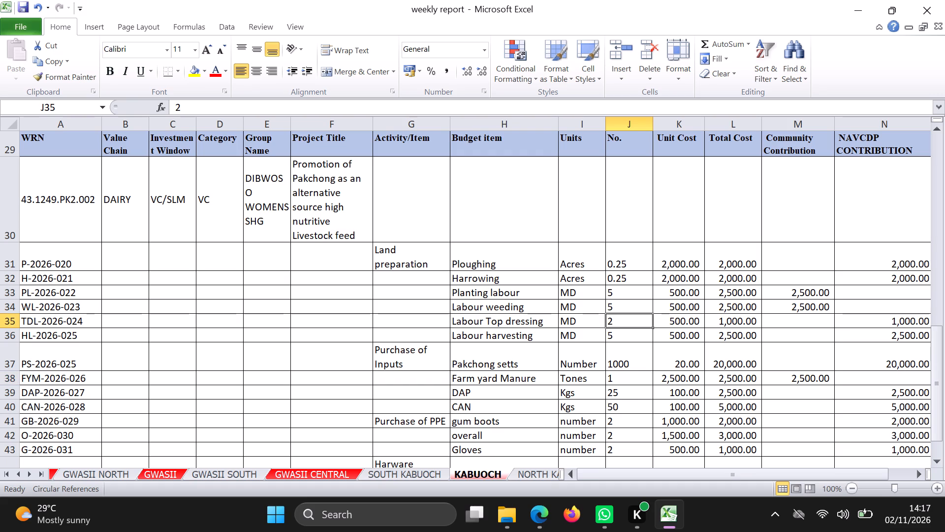
key(3)
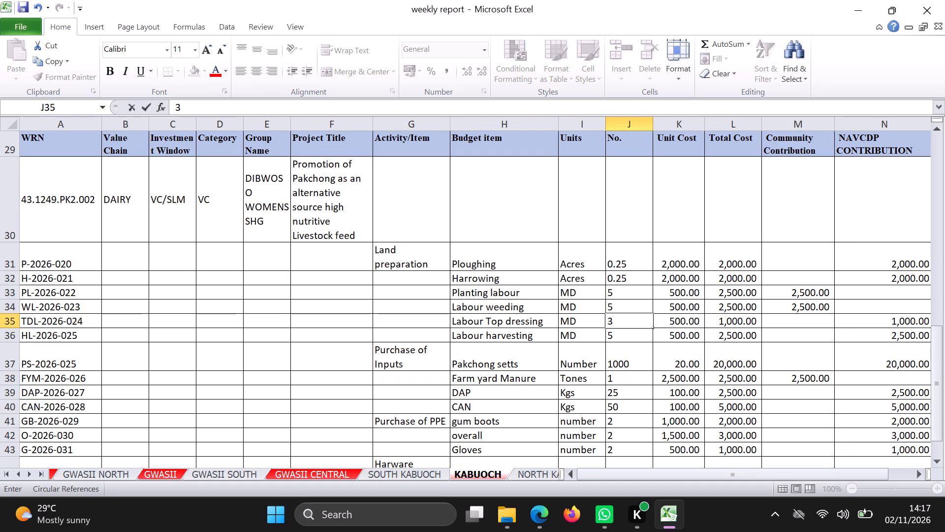
click(626, 380)
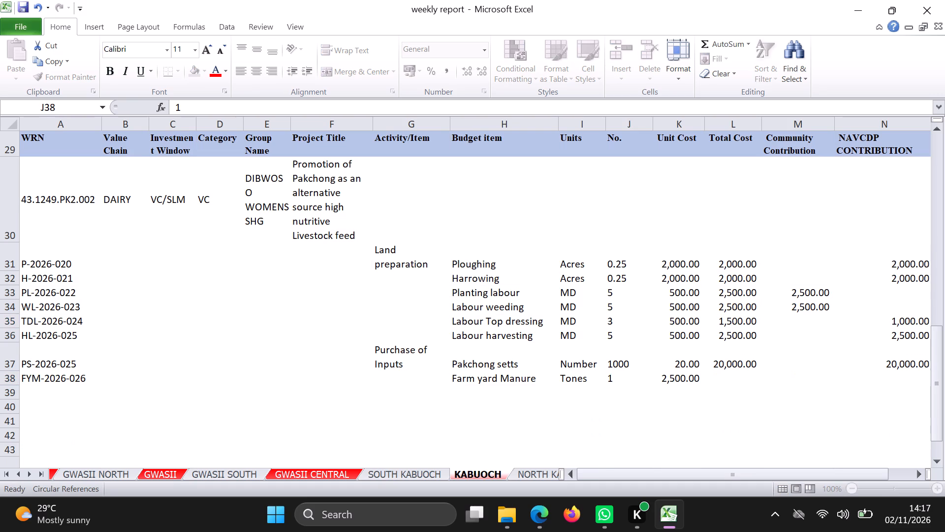
key(2)
In the KABUOCH dairy table, set the number for gum boots, overall and Gloves to 3.
click(621, 422)
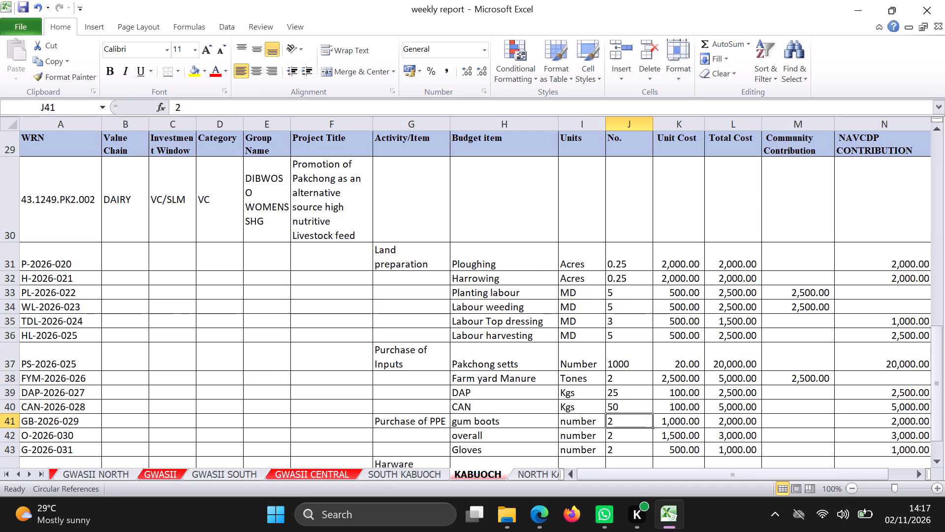
key(3)
click(622, 432)
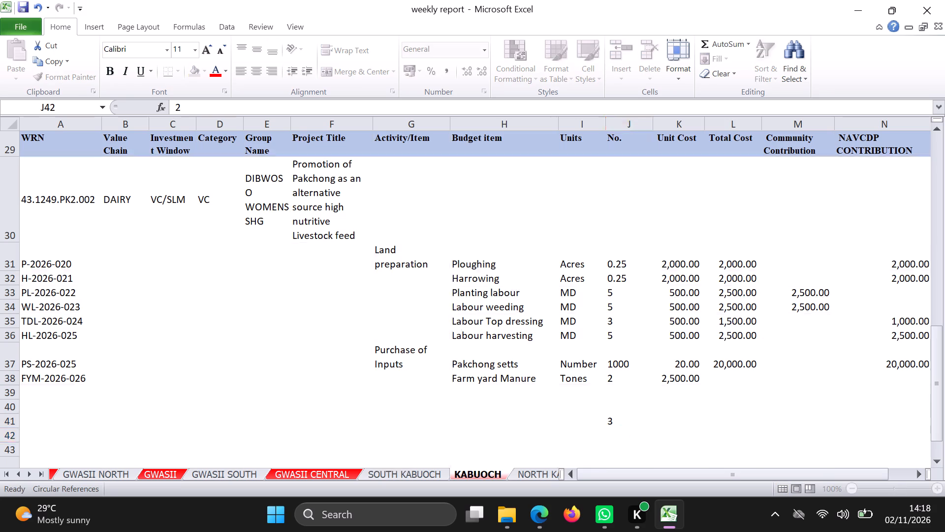
key(3)
click(624, 449)
key(3)
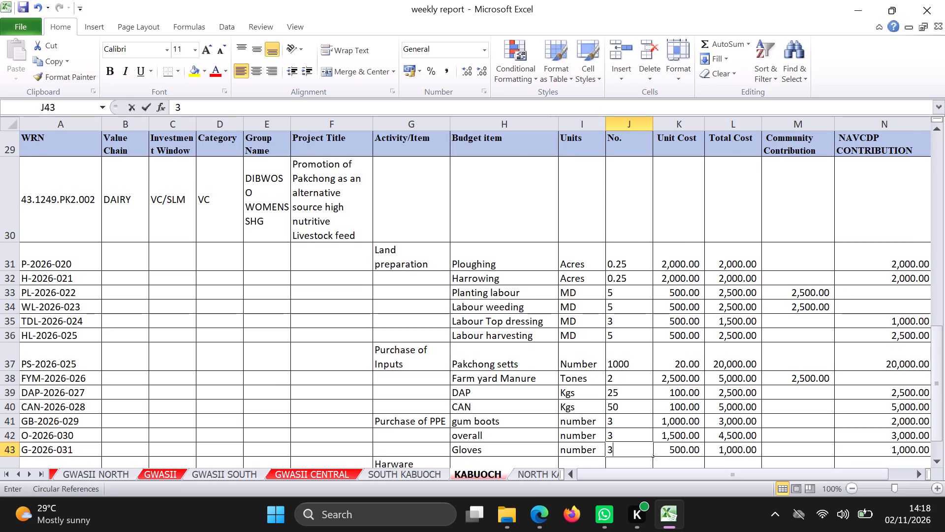
scroll(638, 443, down, 6)
scroll(641, 417, up, 4)
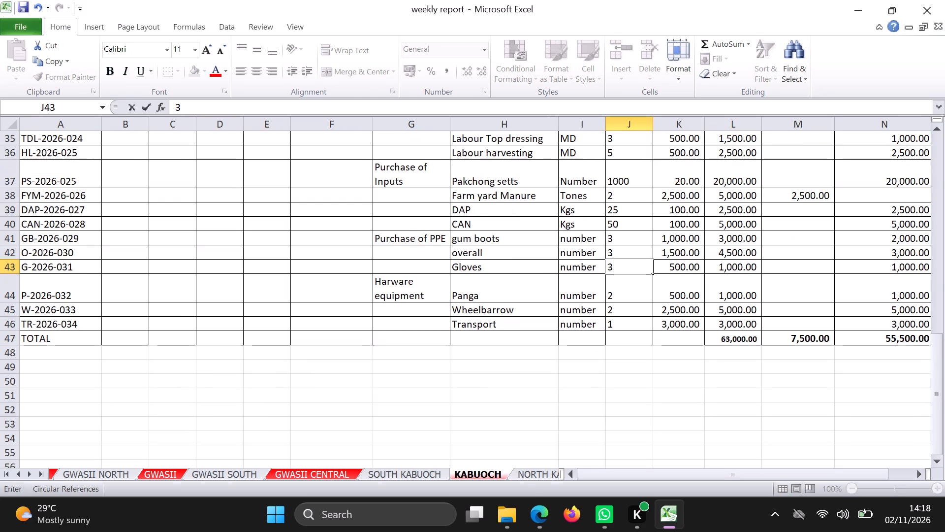
Switch to the NORTH KABUOCH sheet and save the workbook.
click(527, 482)
click(532, 474)
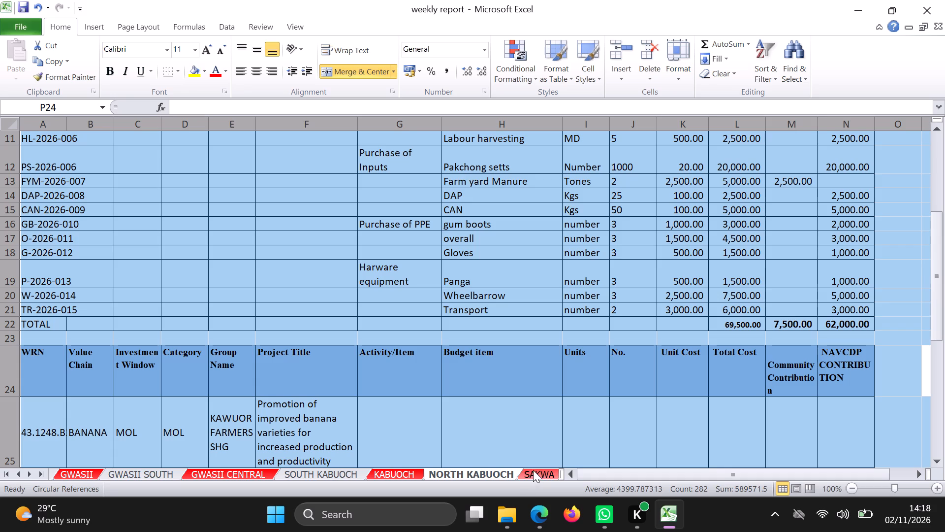
click(614, 411)
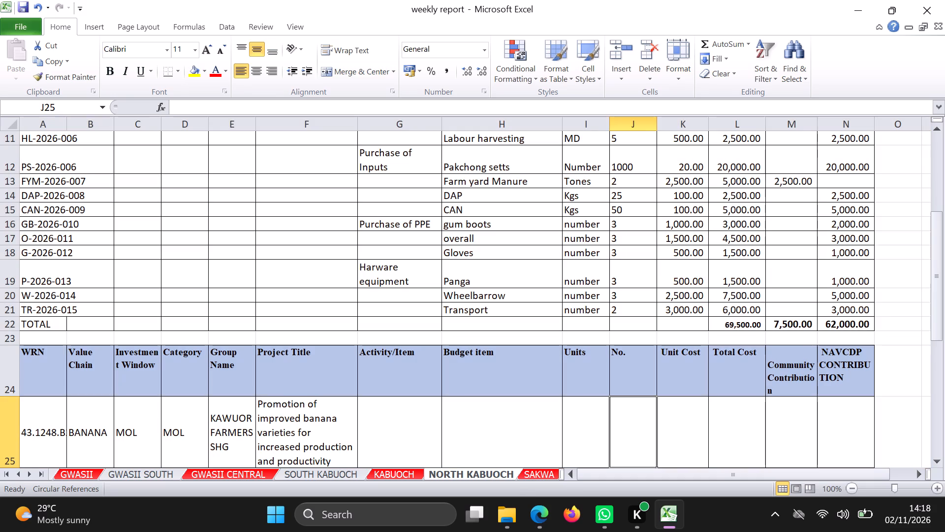
key(ctrl+s)
In the NORTH KABUOCH dairy table, set the number for Farm yard Manure to 3.
scroll(654, 389, up, 5)
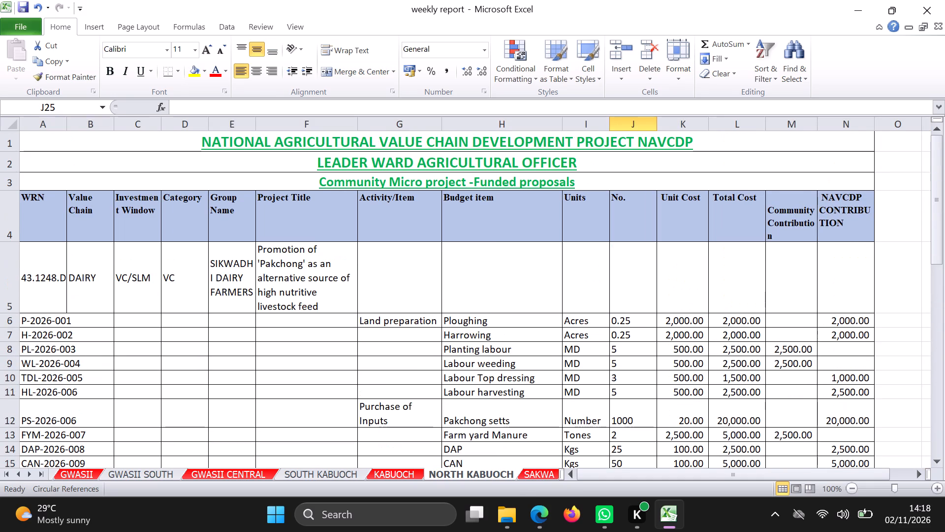
scroll(638, 385, down, 2)
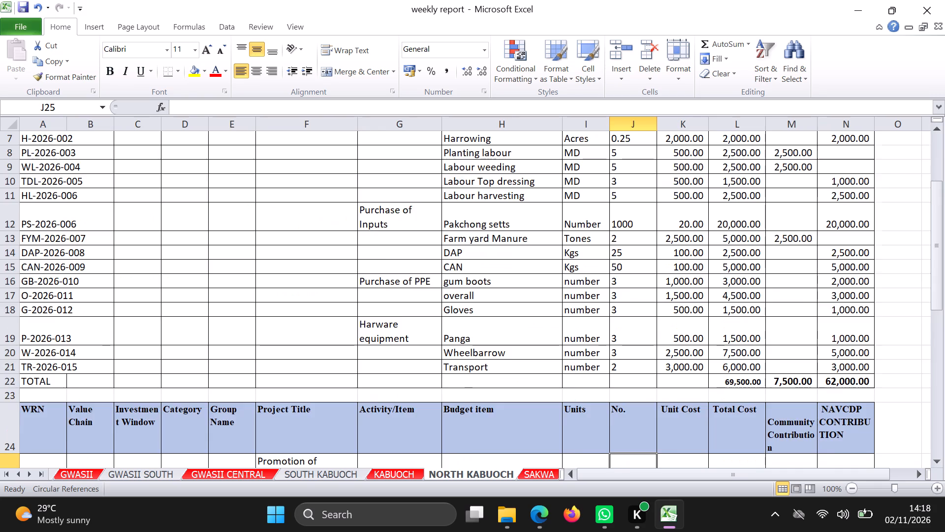
scroll(630, 380, up, 2)
scroll(637, 381, down, 1)
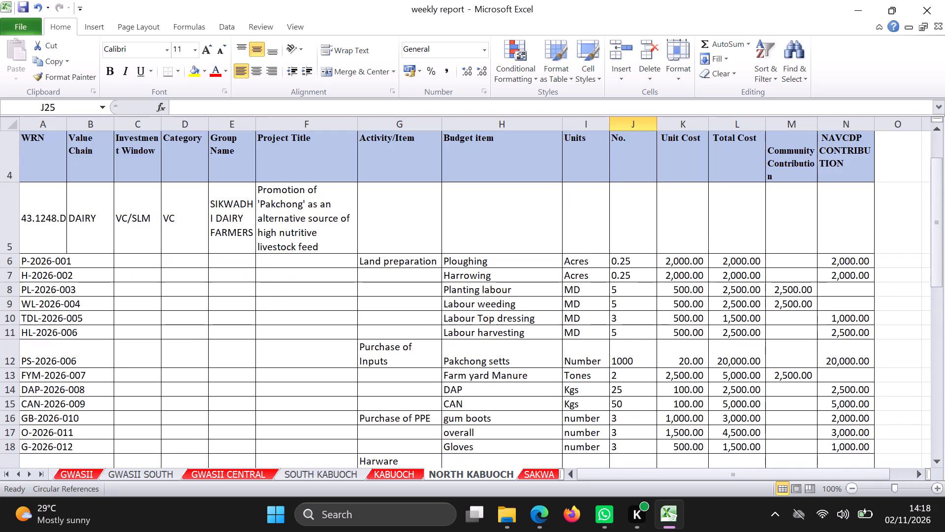
scroll(645, 372, down, 1)
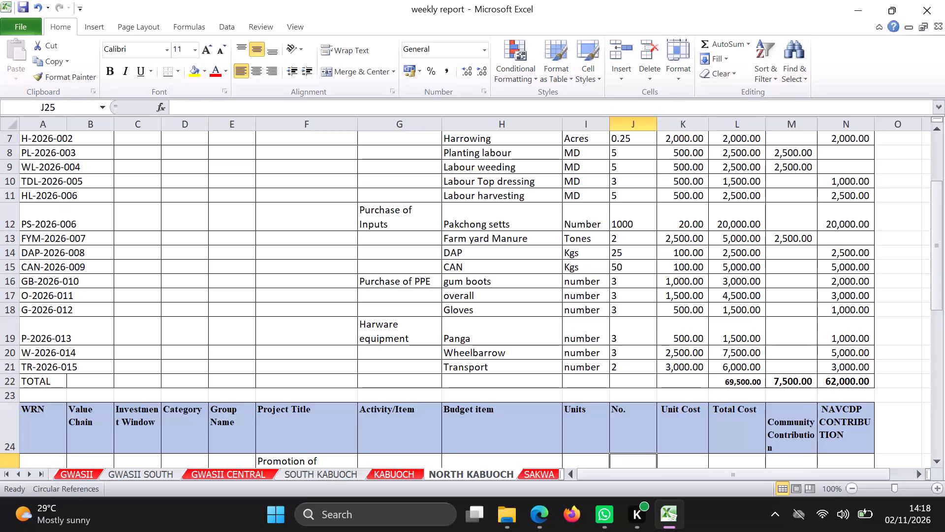
click(634, 241)
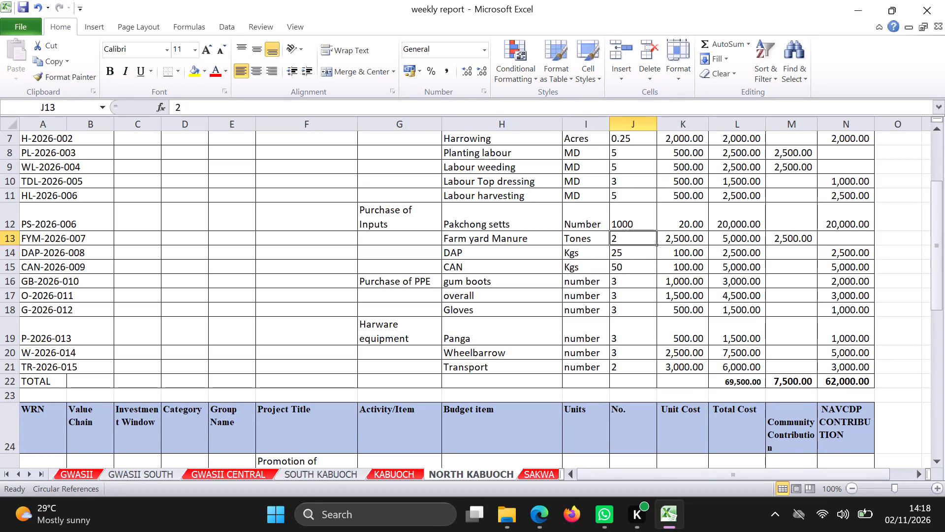
key(3)
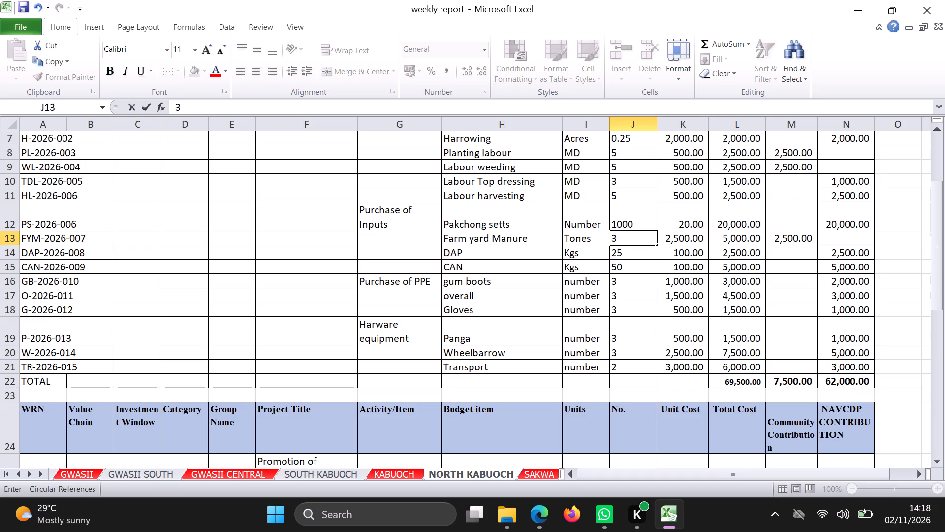
In the NORTH KABUOCH dairy table, set the number for gum boots, overall and Gloves to 4.
click(627, 285)
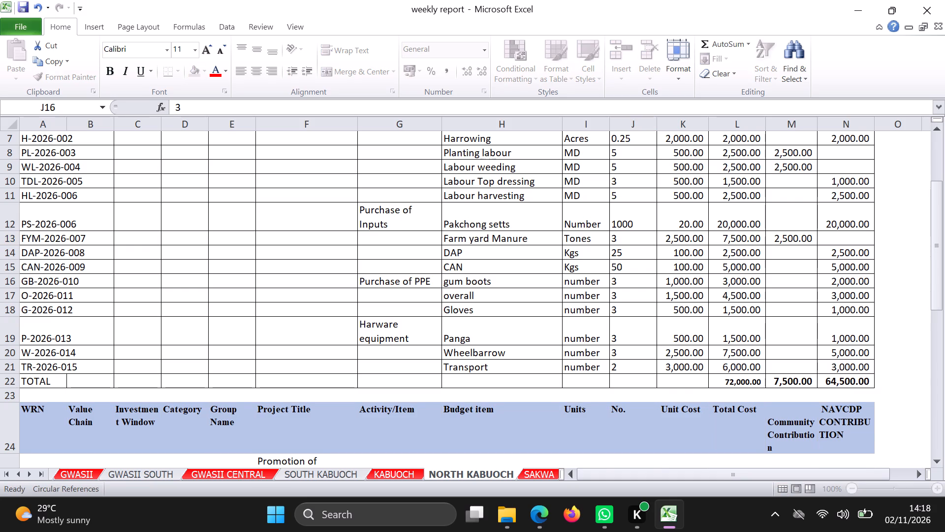
key(4)
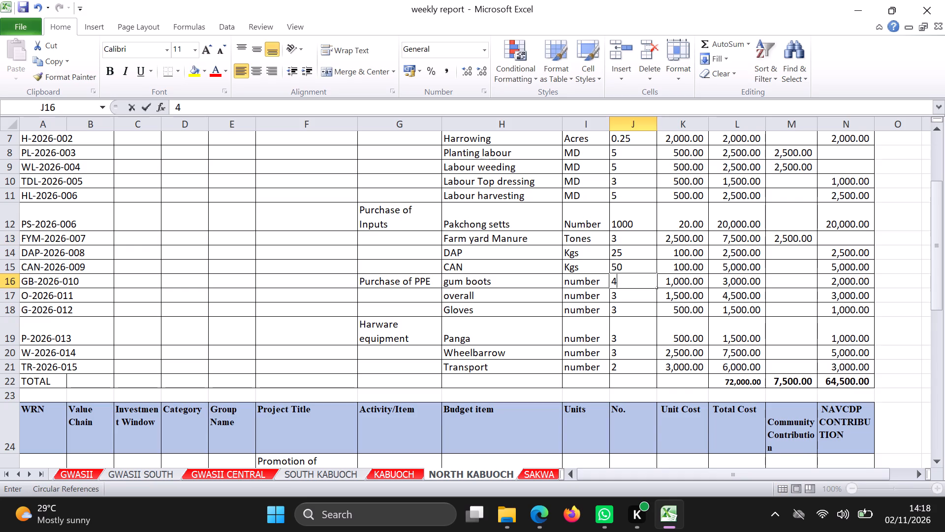
click(628, 291)
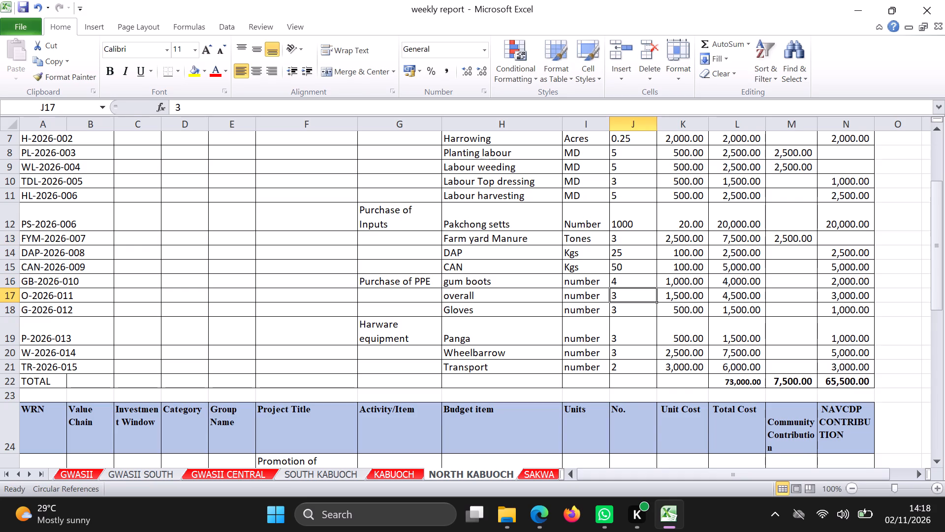
key(4)
click(632, 310)
key(4)
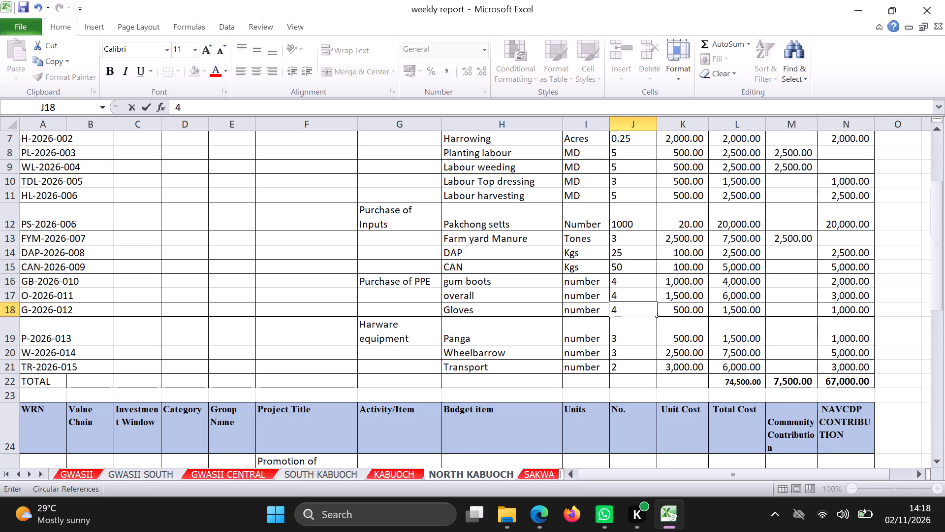
In the NORTH KABUOCH dairy table, set the number for Panga and Wheelbarrow to 4 and Transport to 3.
click(627, 337)
key(4)
click(626, 354)
key(4)
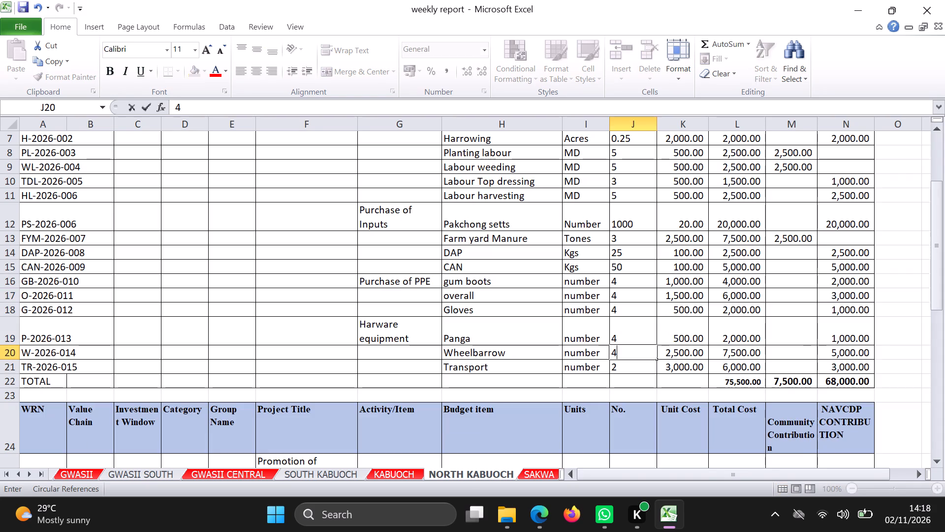
click(626, 367)
key(3)
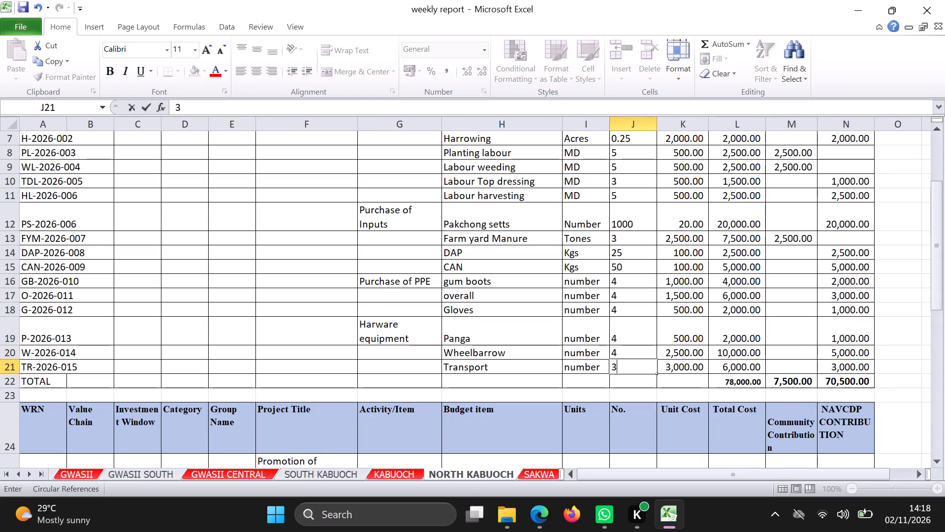
In the NORTH KABUOCH banana table, set the number for Pruning to 5.
scroll(641, 363, down, 7)
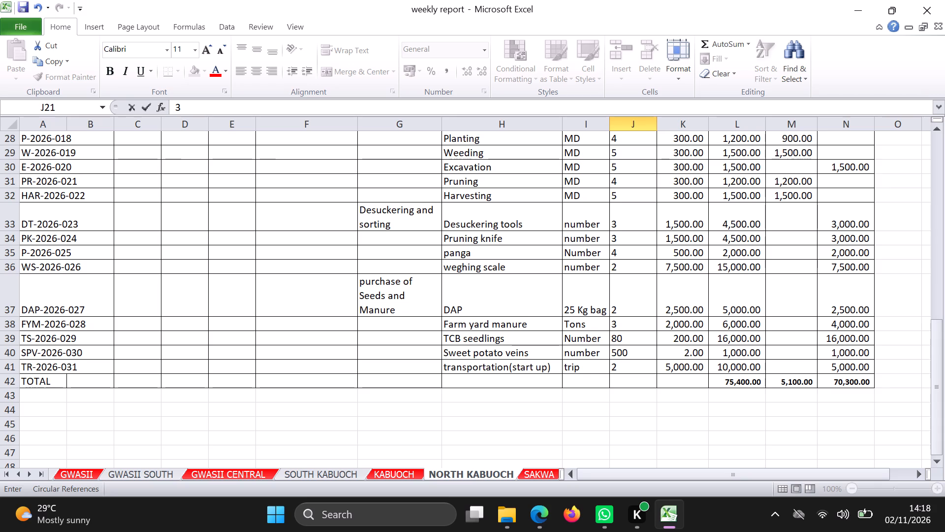
click(626, 183)
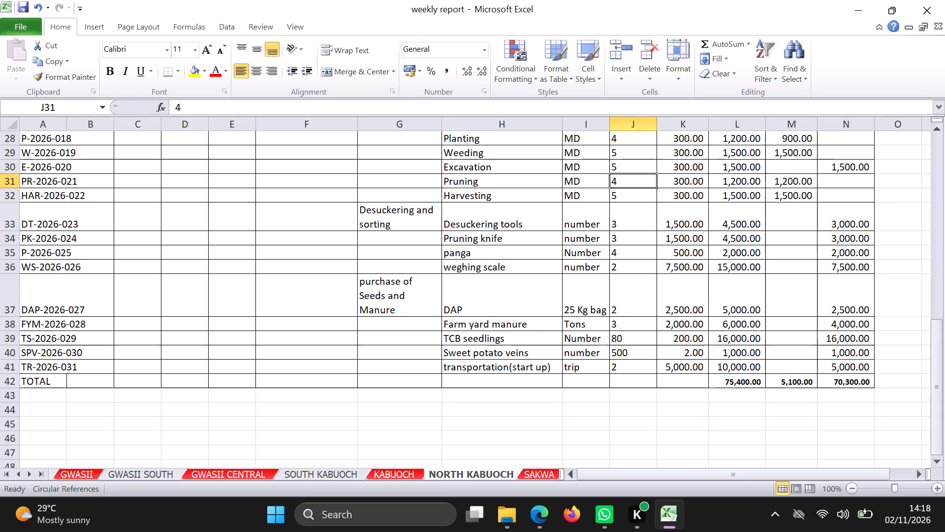
key(5)
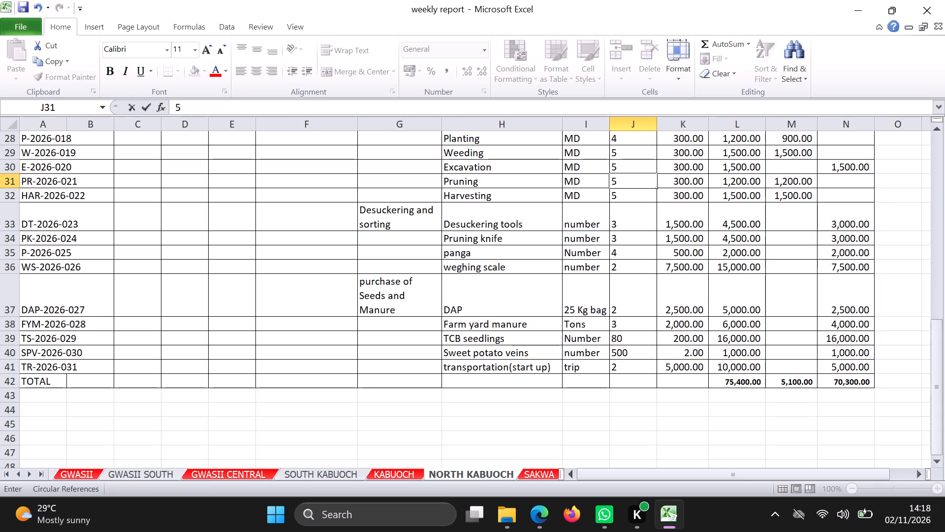
In the banana table's desuckering and sorting items, set the number for Desuckering tools, Pruning knife and weighing scale to 4, and panga to 5.
click(635, 221)
key(4)
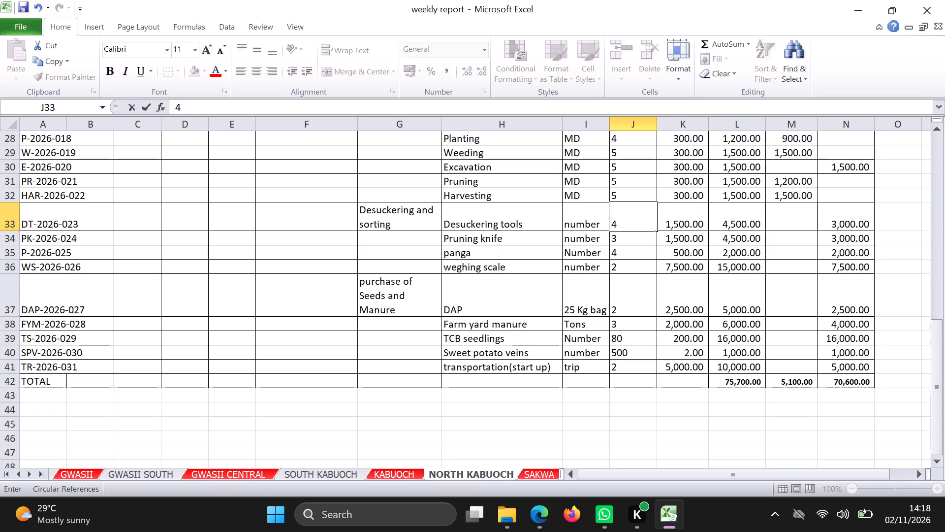
click(633, 241)
key(4)
click(629, 253)
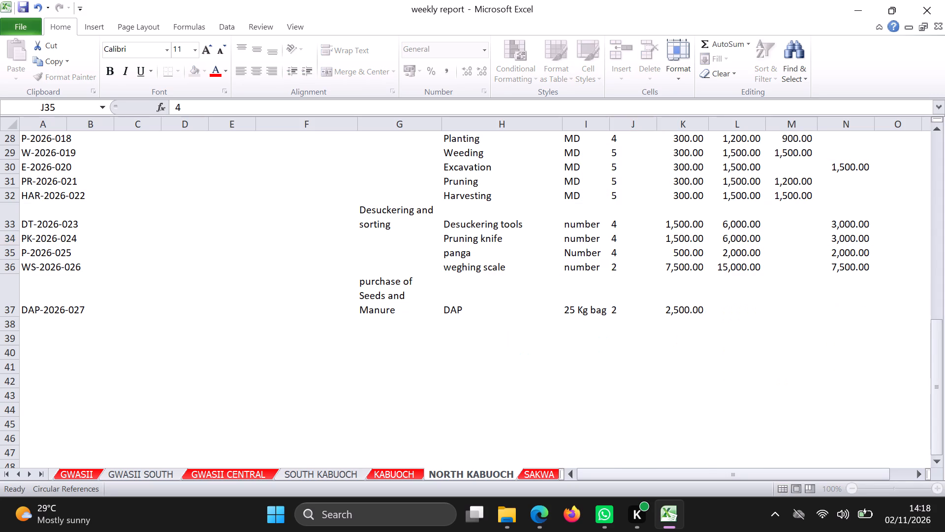
key(5)
click(631, 268)
key(4)
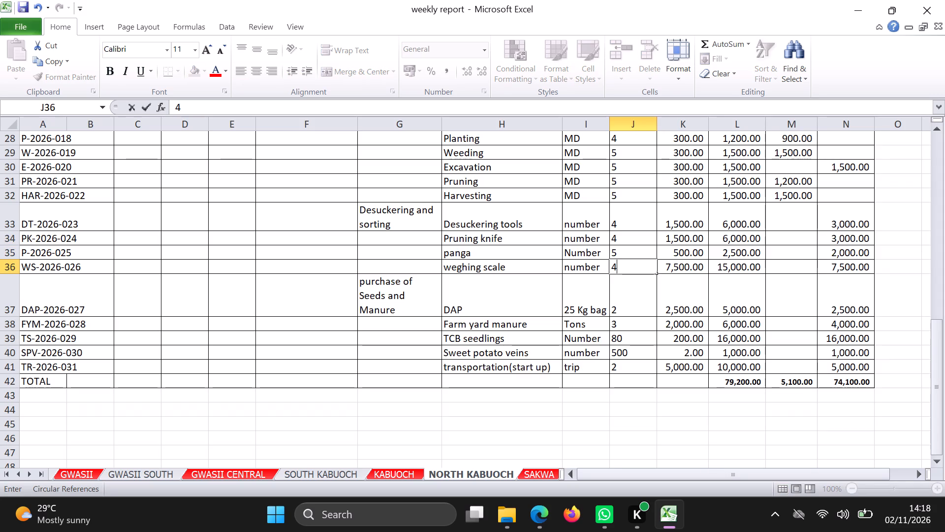
In the NORTH KABUOCH banana table, set the number for DAP to 3, Farm yard manure to 4 and start-up transportation to 3.
click(626, 302)
key(3)
click(629, 320)
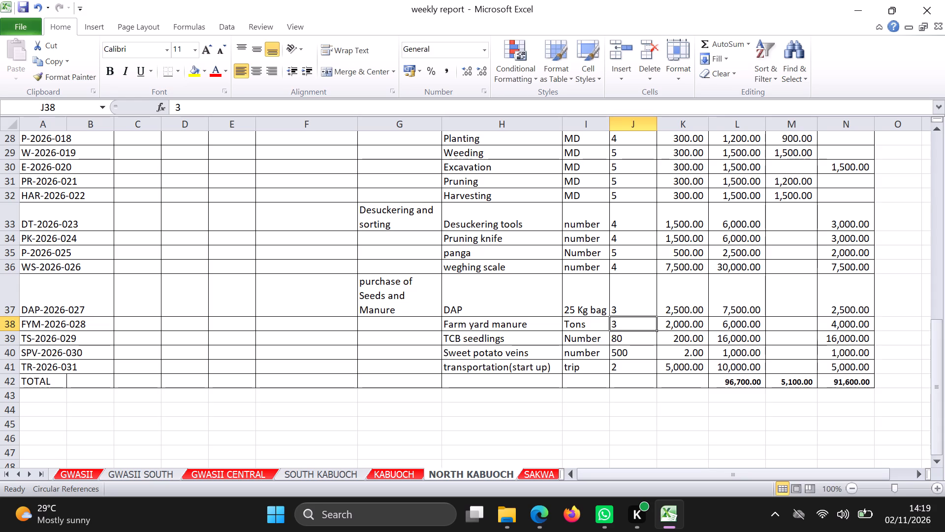
key(4)
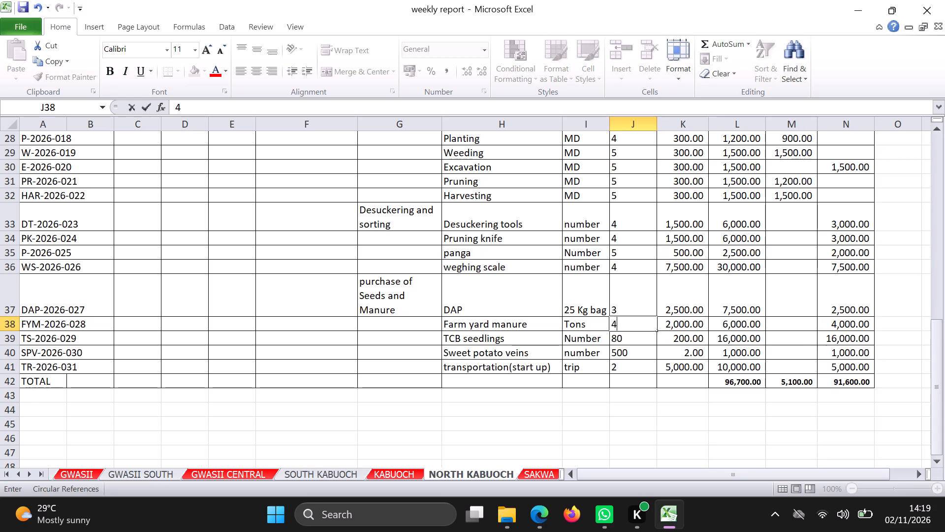
click(635, 366)
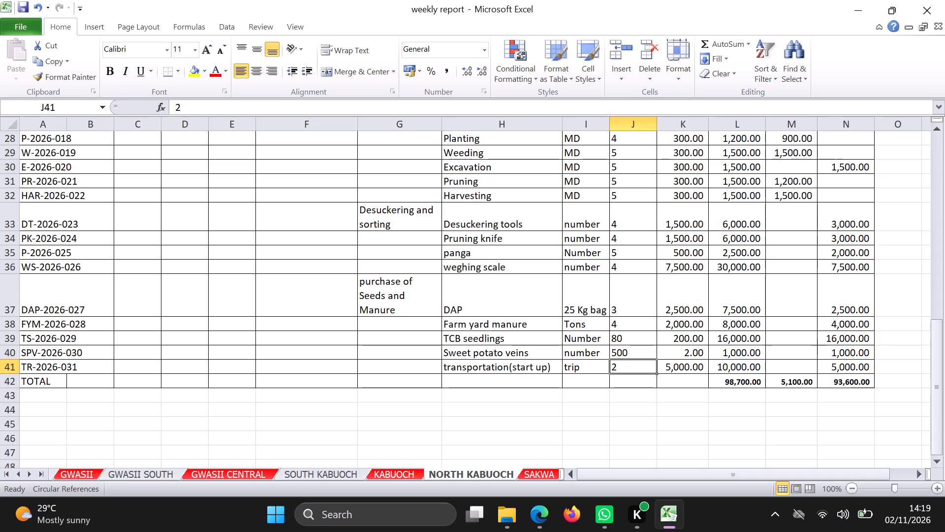
key(3)
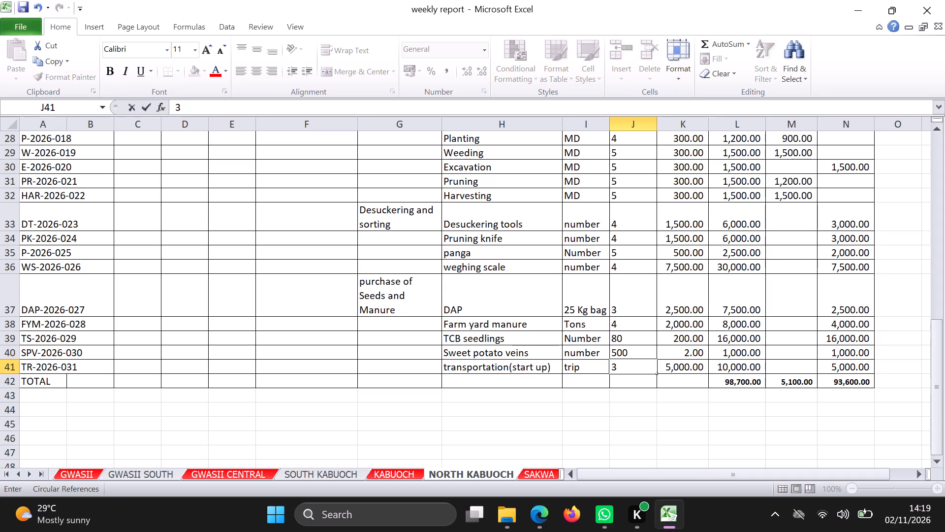
click(631, 381)
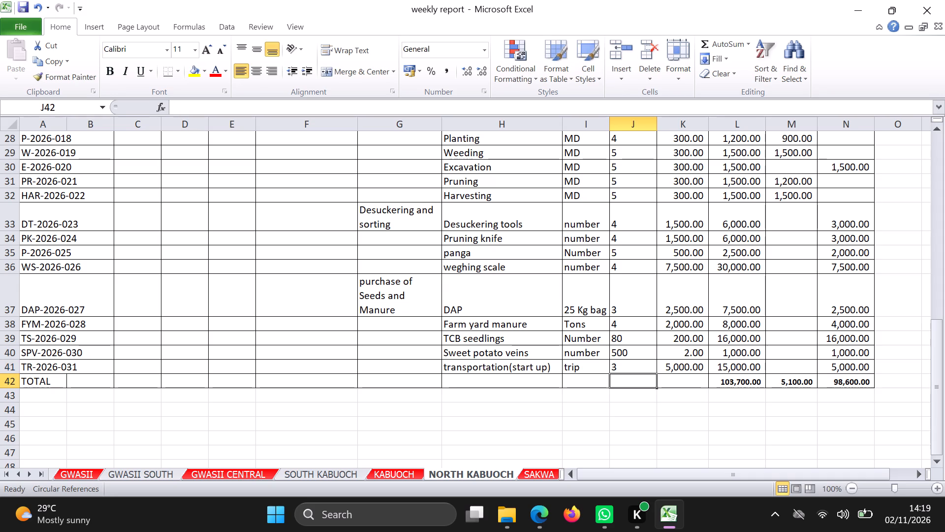
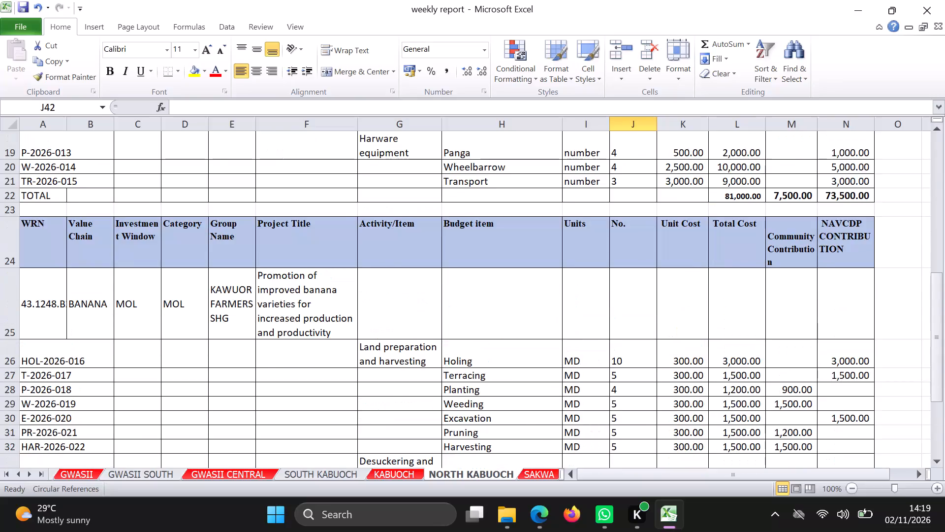
In the NORTH KABUOCH dairy table, set the number for Labour Top dressing and Farm yard Manure to 4.
scroll(645, 286, up, 5)
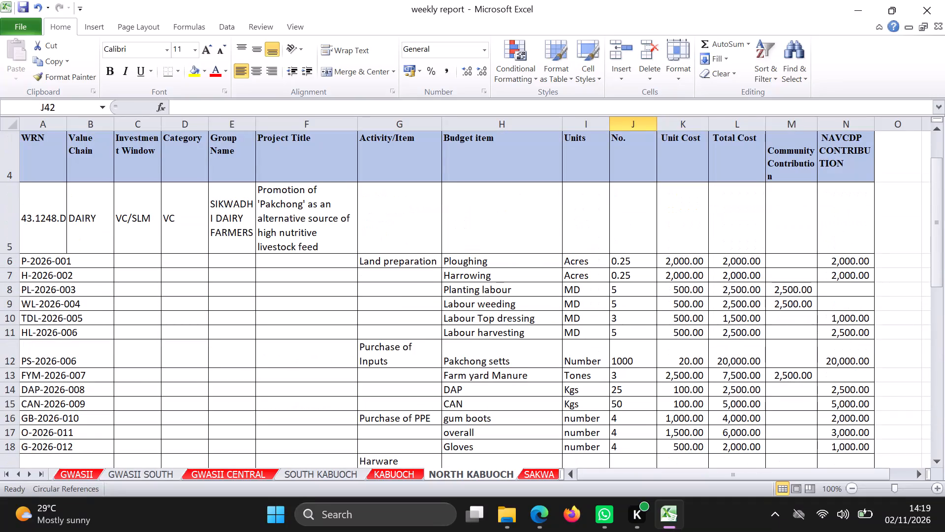
click(623, 318)
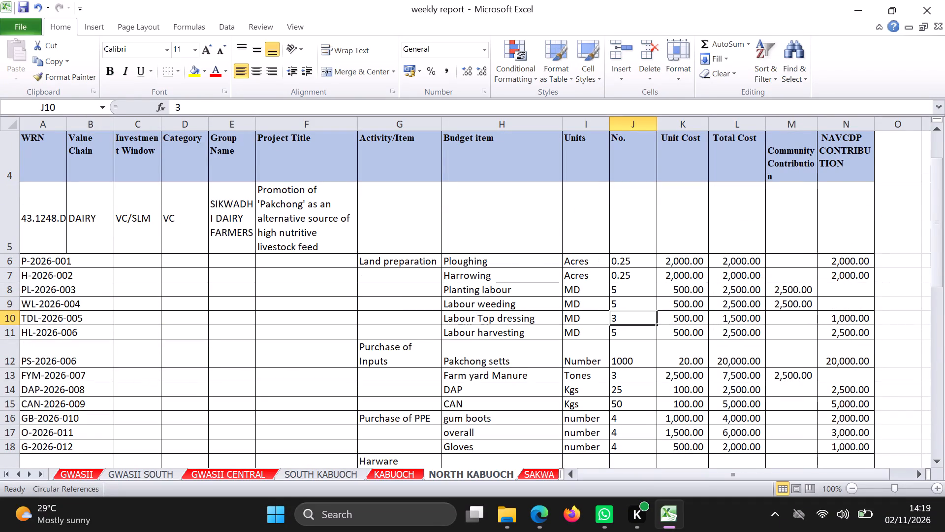
key(4)
click(623, 376)
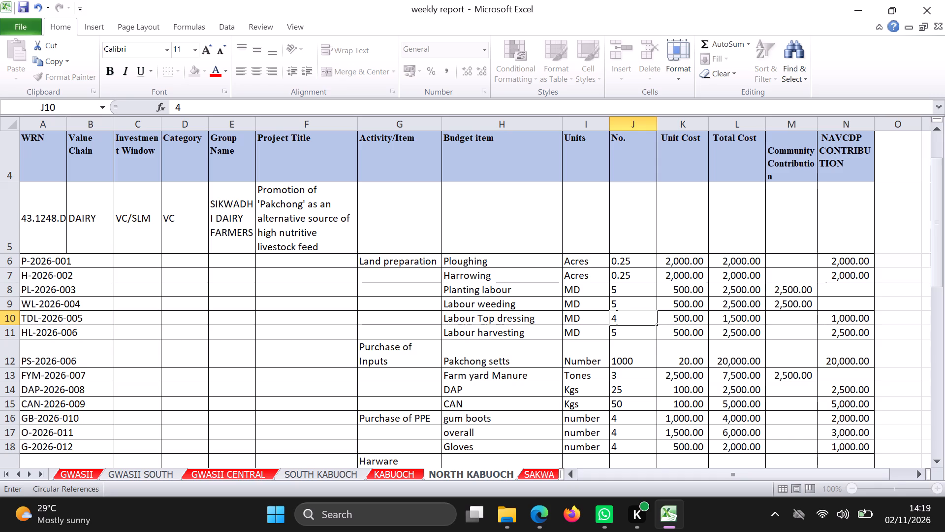
key(4)
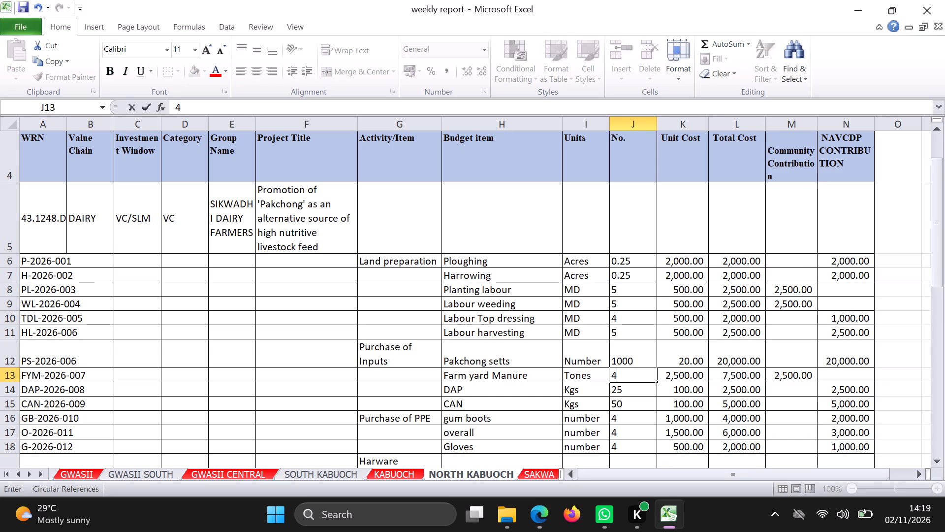
In the dairy table's PPE items, set the number for gum boots, overall and Gloves to 5.
click(631, 419)
key(5)
click(633, 429)
key(5)
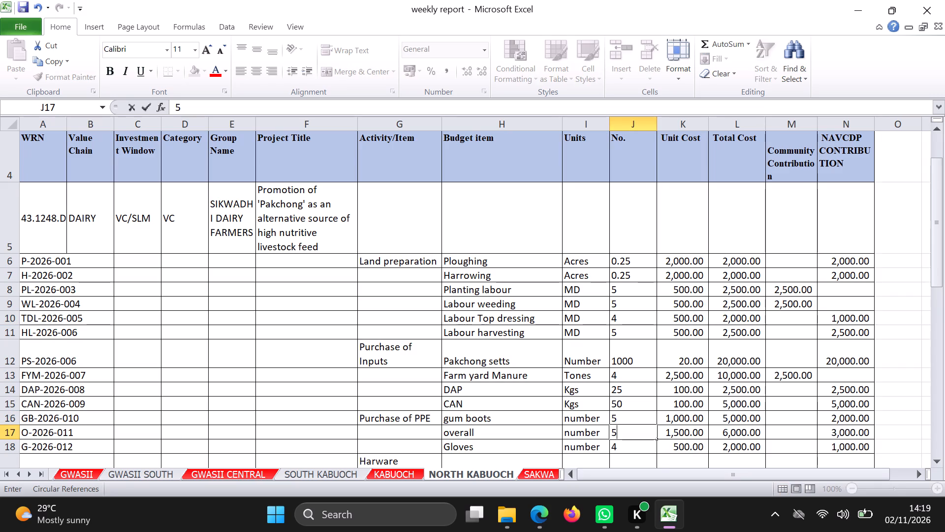
click(630, 447)
key(5)
In the dairy table's hardware items, set the number for Panga and Wheelbarrow to 5 and Transport to 4.
scroll(628, 429, down, 3)
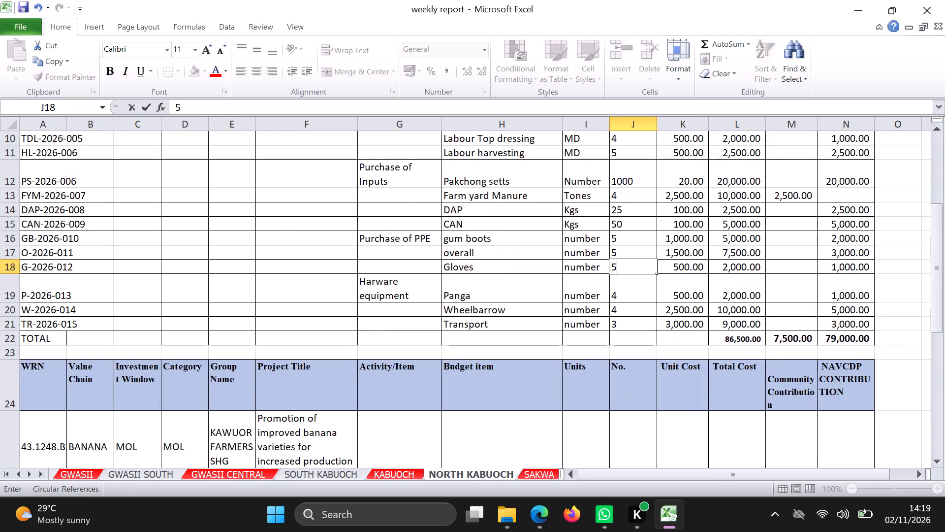
scroll(656, 299, down, 1)
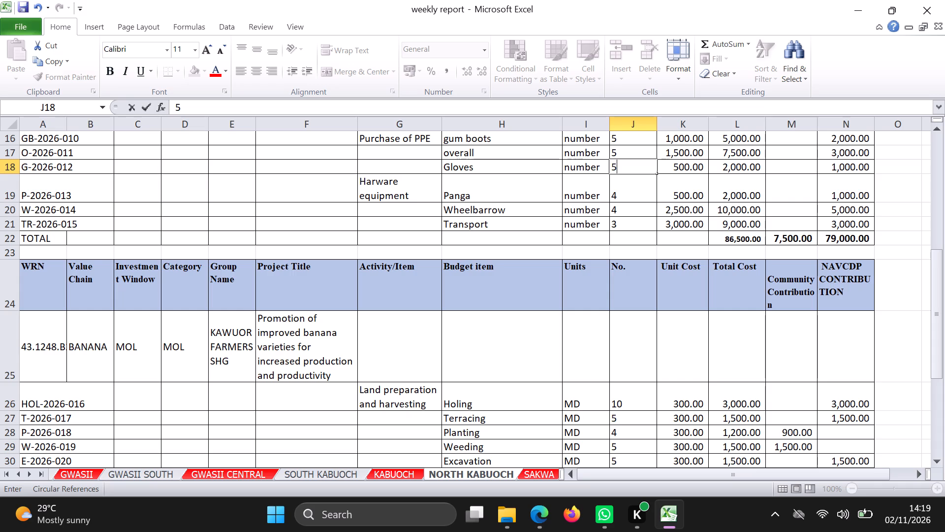
click(631, 197)
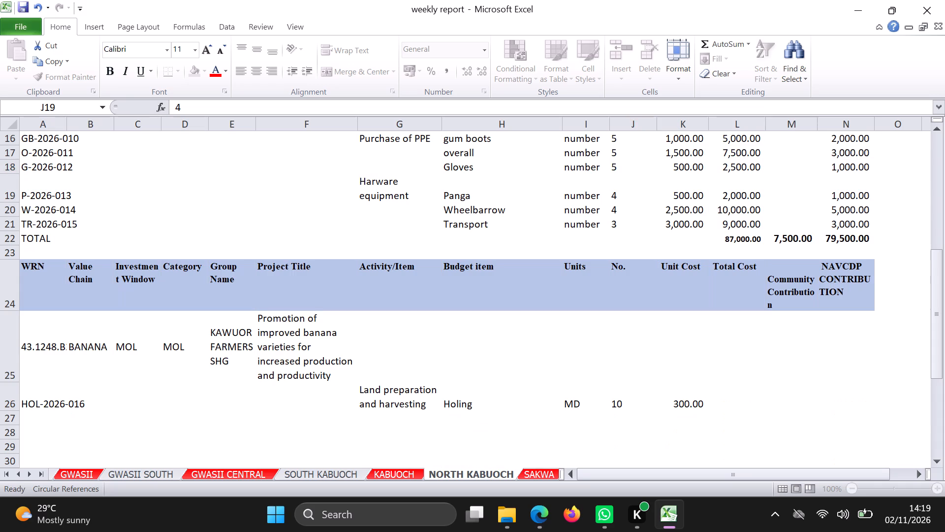
key(5)
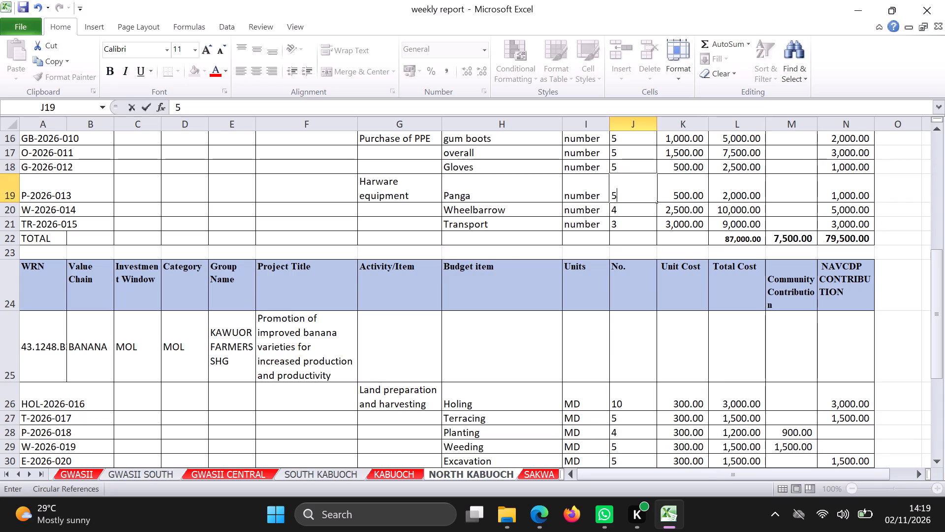
click(632, 213)
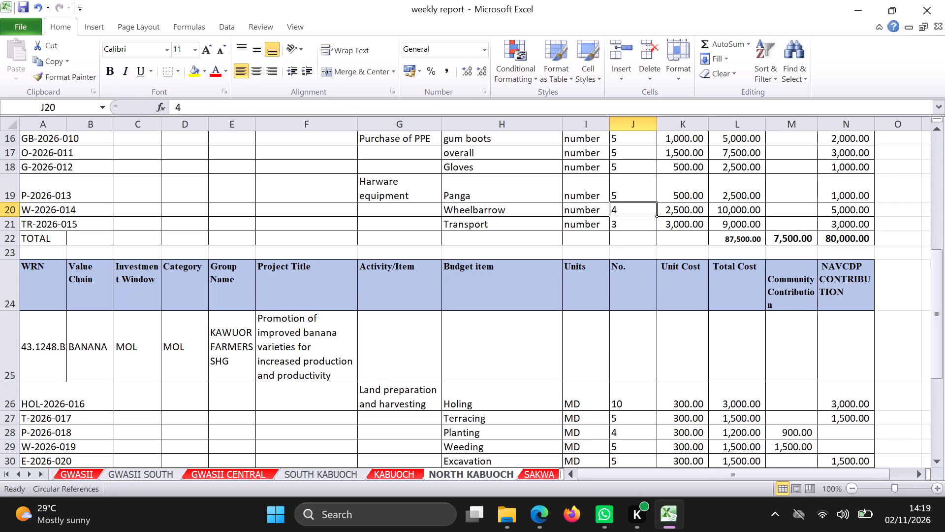
key(5)
click(641, 228)
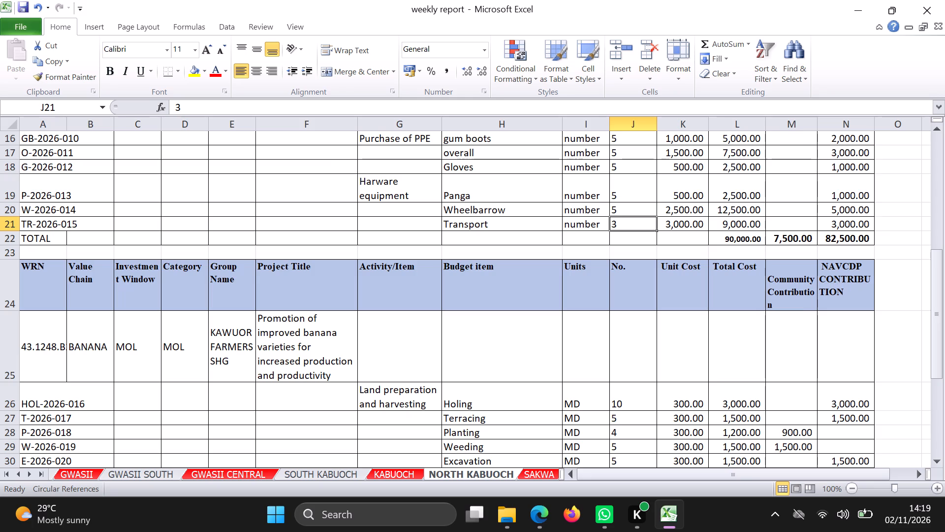
key(4)
In the NORTH KABUOCH banana table, set the number for Planting to 5.
scroll(630, 394, down, 1)
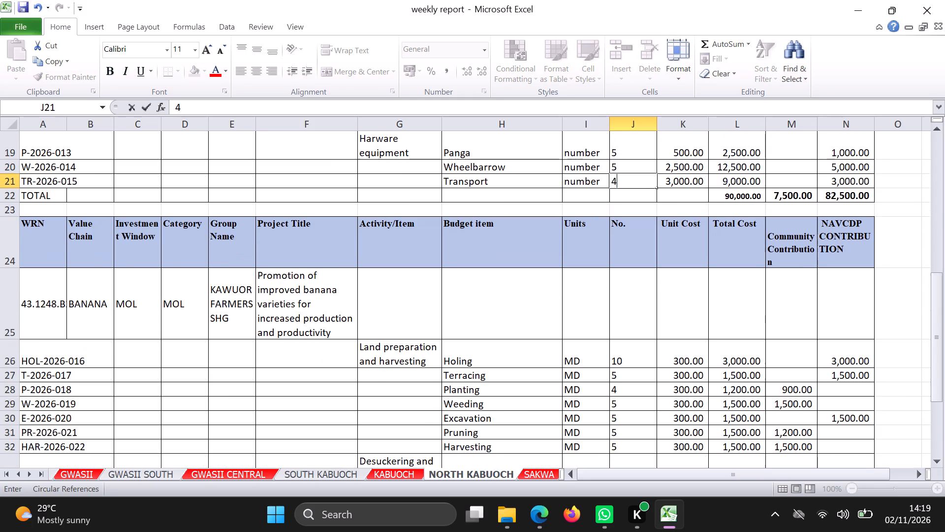
scroll(630, 395, down, 1)
click(633, 331)
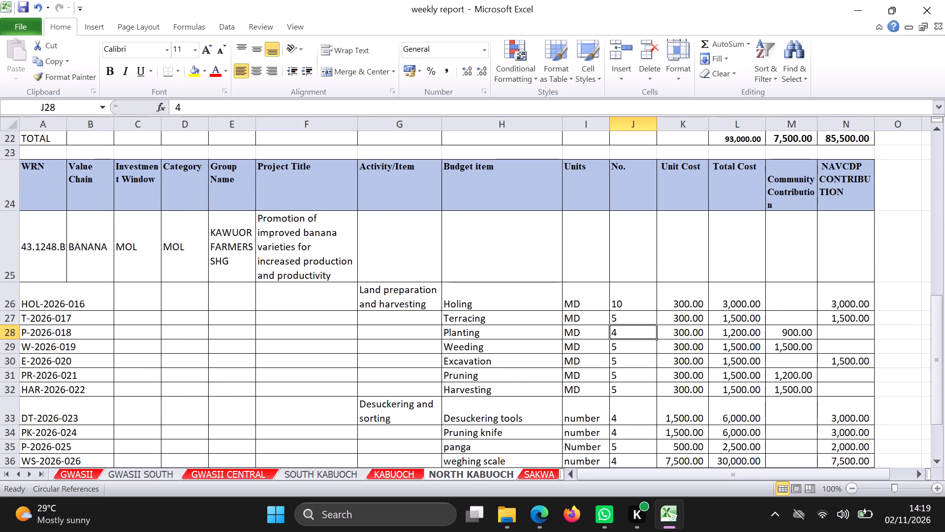
key(5)
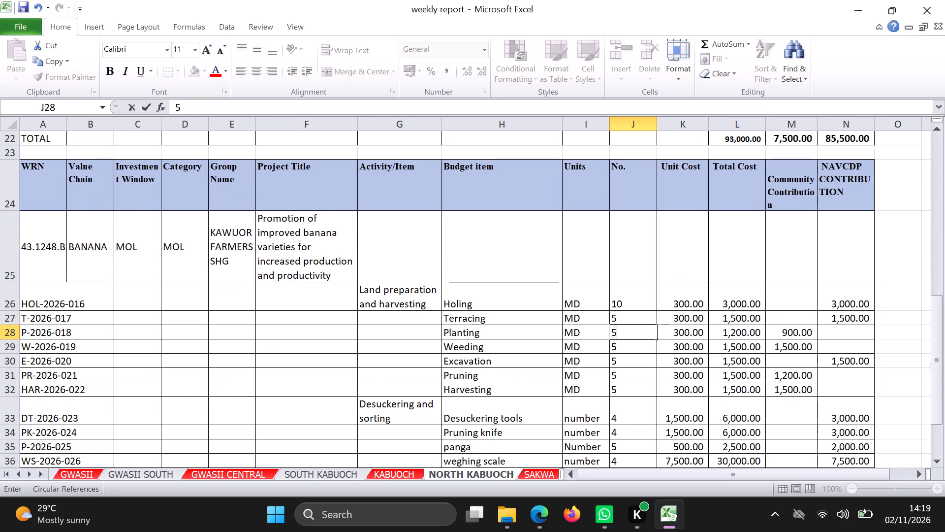
In the banana table's desuckering and sorting items, set the number for Desuckering tools, Pruning knife, panga and weighing scale to 5.
click(626, 413)
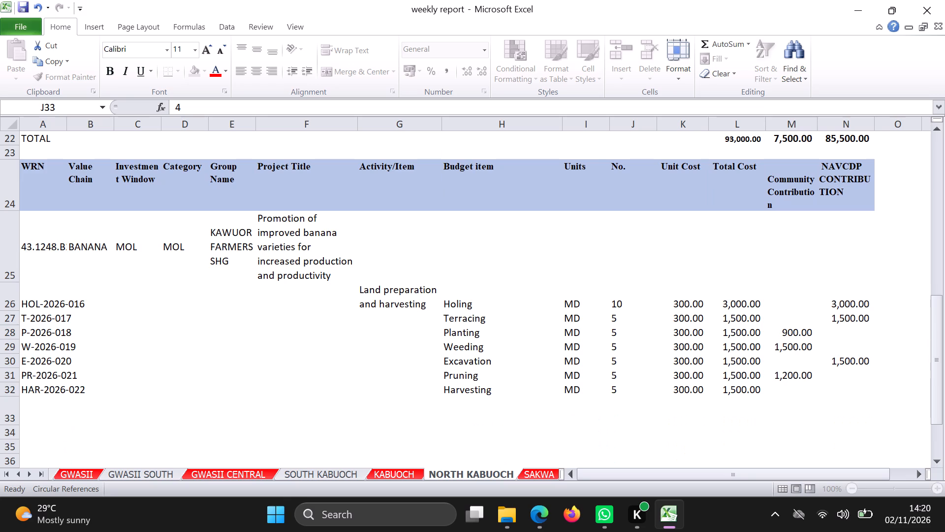
key(5)
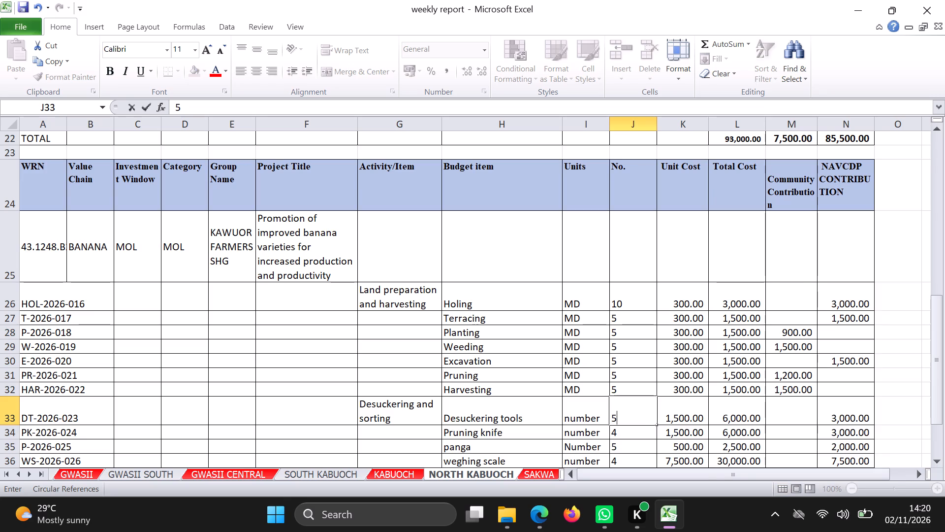
click(631, 435)
key(5)
click(632, 445)
key(5)
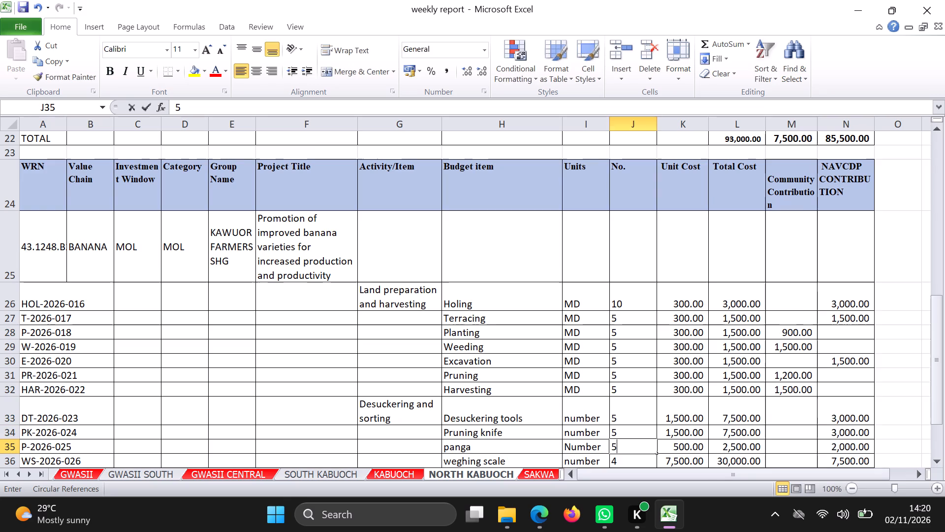
scroll(630, 463, down, 1)
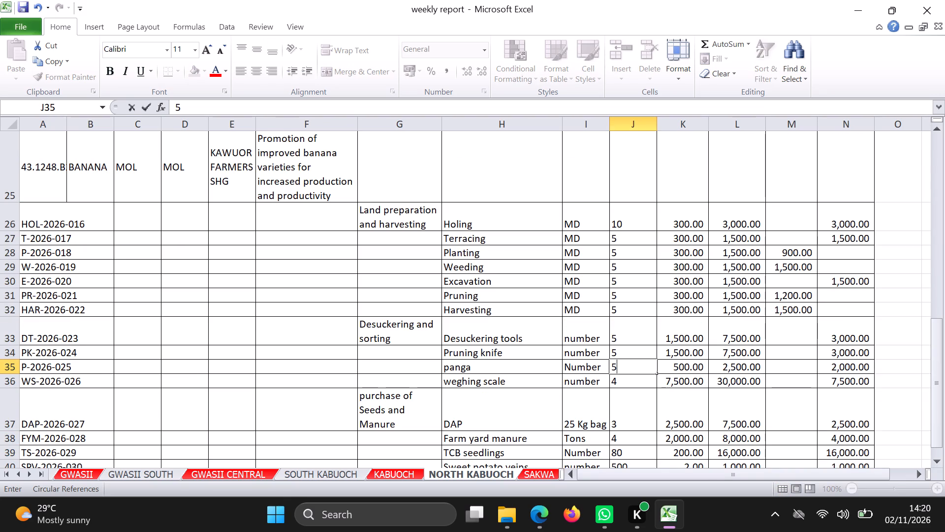
click(626, 384)
key(5)
In the banana table, set the number for DAP to 4, Farm yard manure to 5 and start-up transportation to 4.
click(632, 422)
key(4)
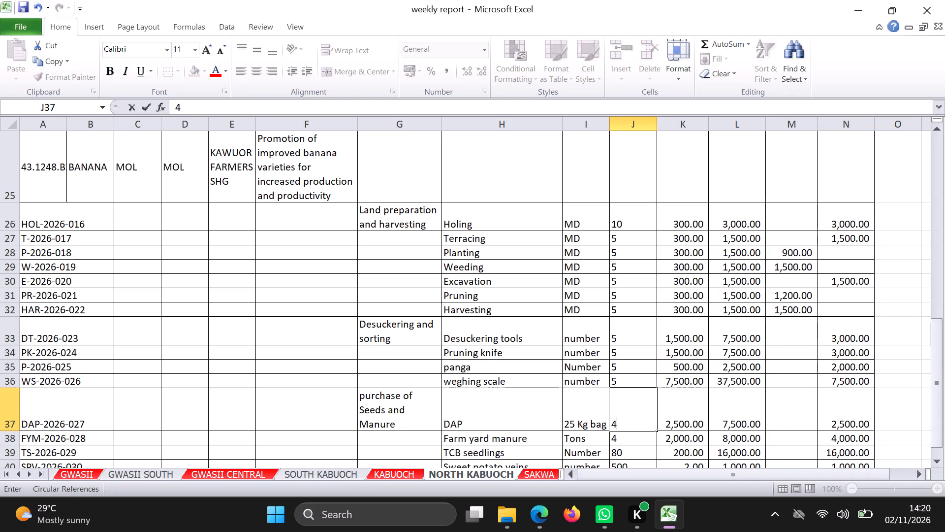
click(626, 436)
key(5)
scroll(628, 432, down, 3)
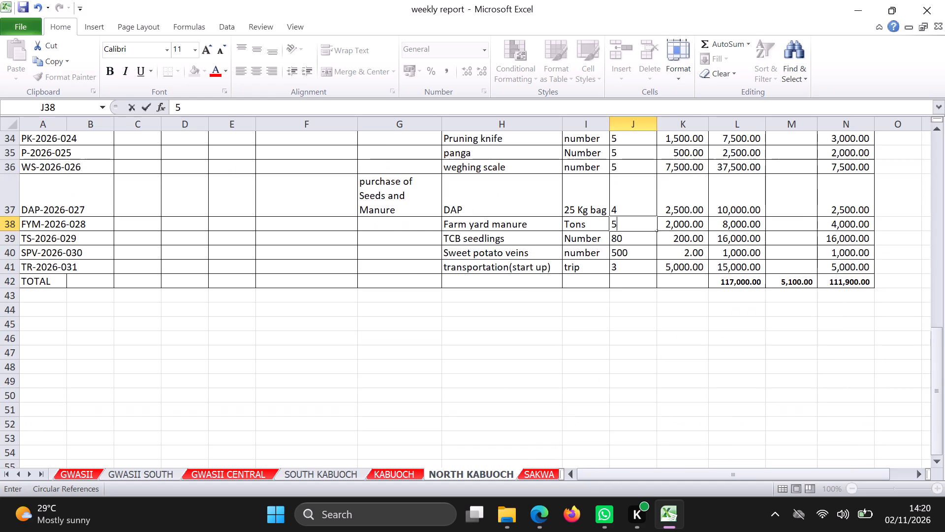
click(637, 273)
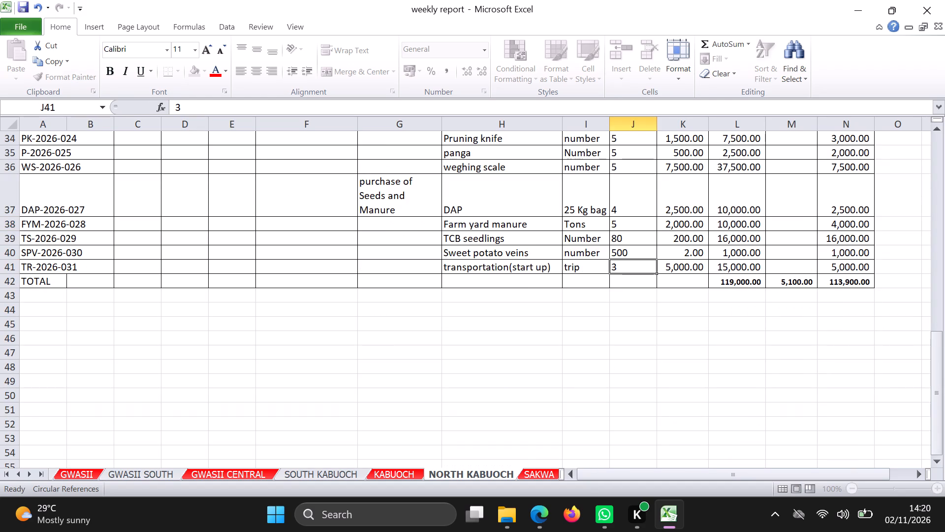
key(4)
Save the weekly report workbook.
key(ctrl+s)
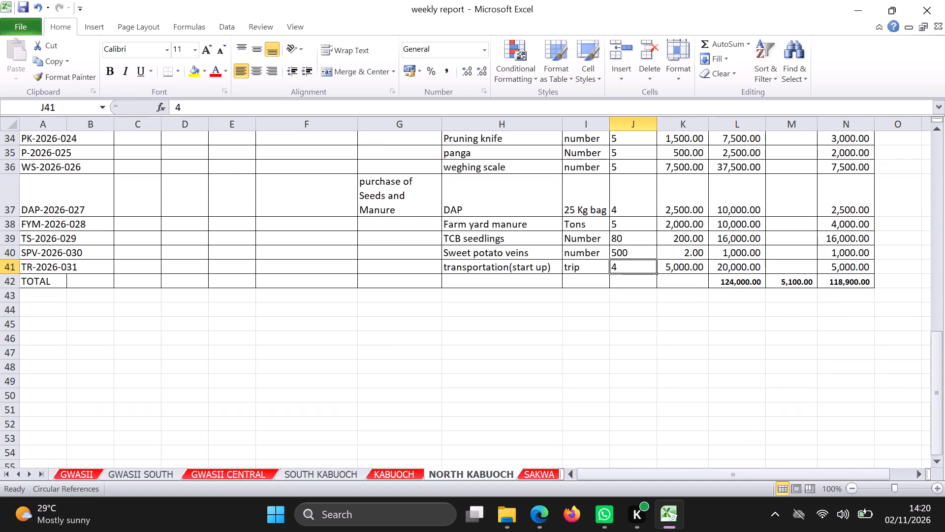
Open the SAKWA sheet.
click(532, 475)
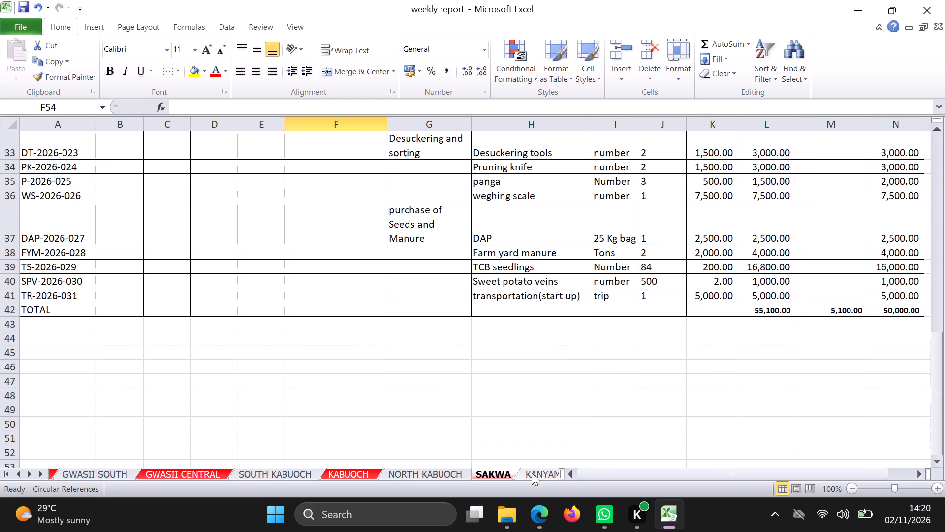
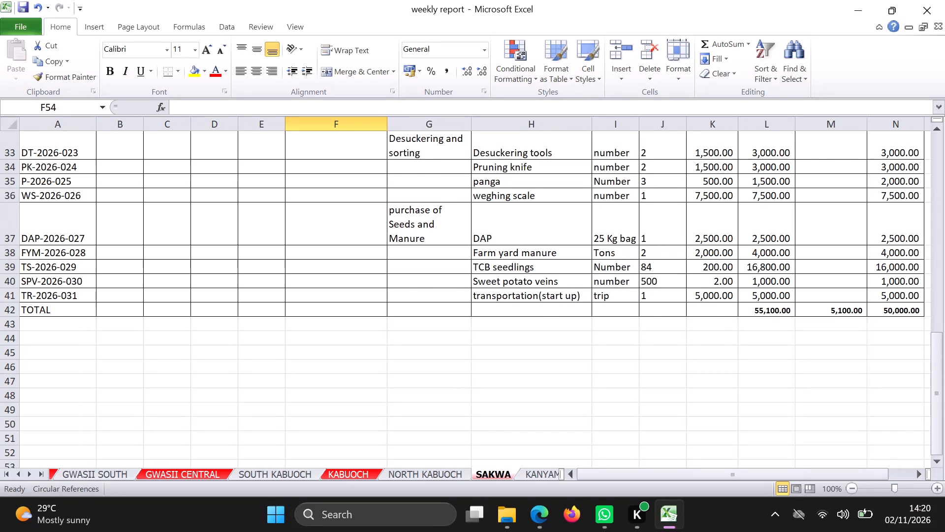
In the SAKWA dairy table, set the number for Labour Top dressing to 3 and Farm yard Manure to 2.
scroll(633, 274, up, 4)
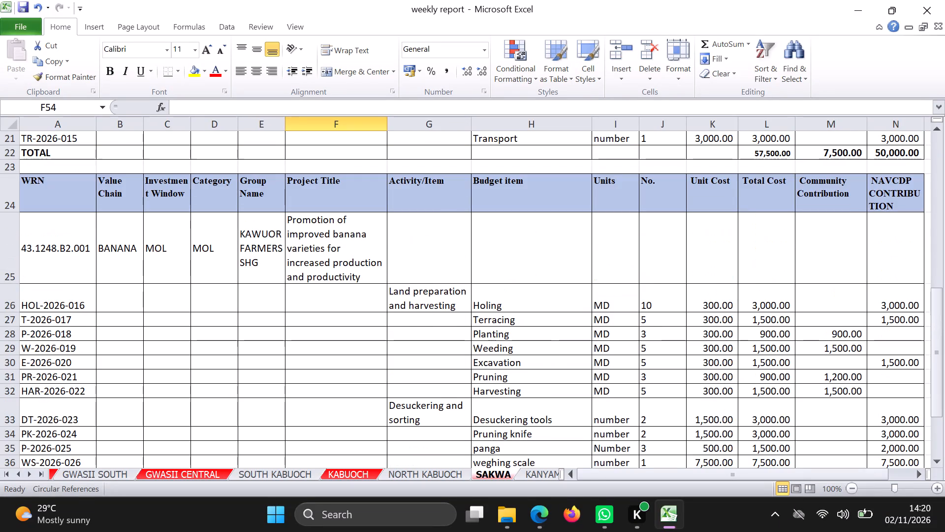
scroll(672, 340, down, 2)
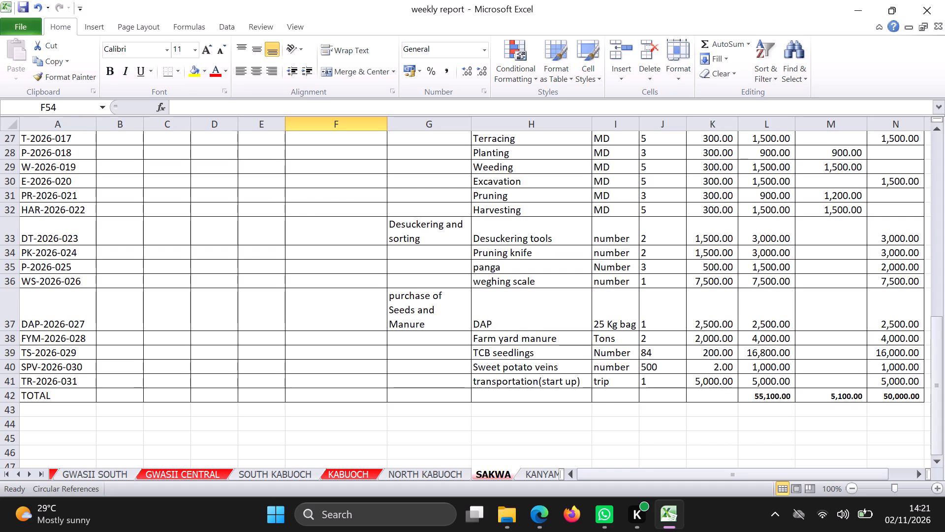
scroll(659, 191, up, 3)
scroll(663, 290, up, 7)
scroll(664, 296, down, 4)
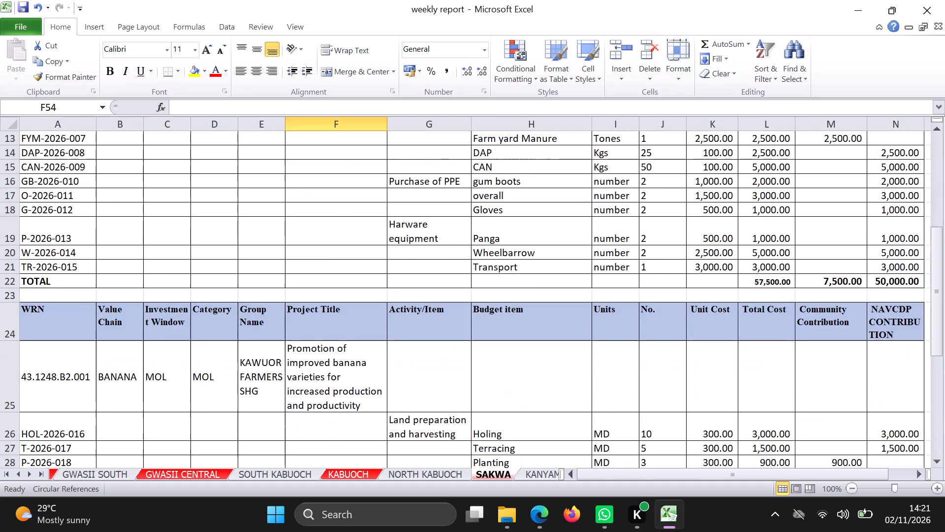
scroll(667, 225, up, 3)
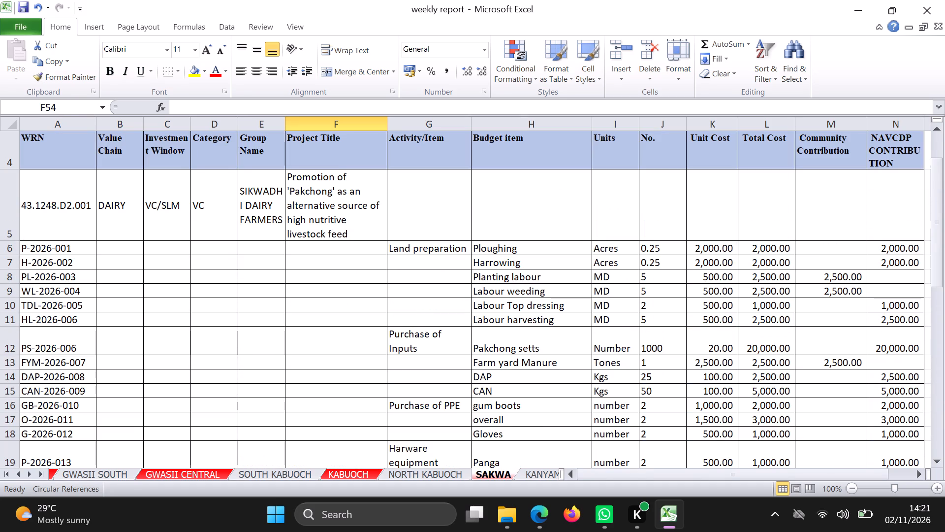
click(660, 303)
key(3)
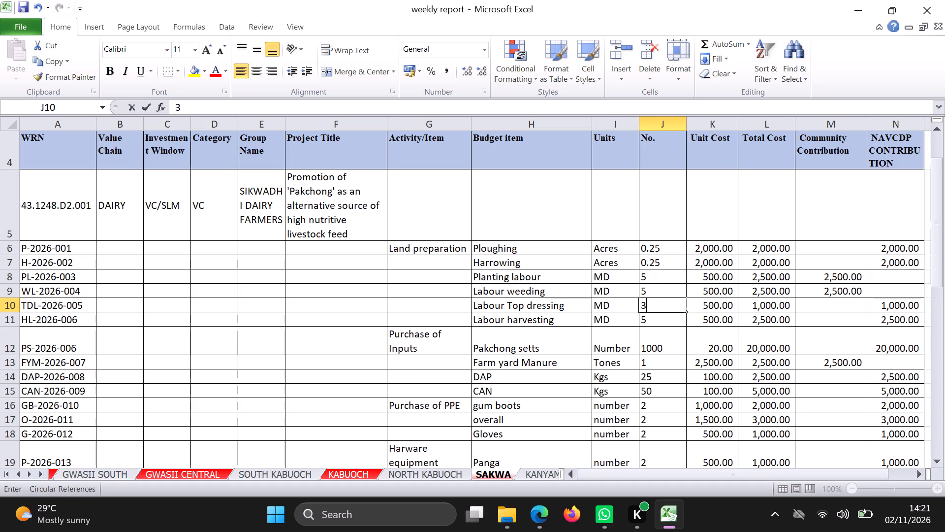
click(663, 366)
key(2)
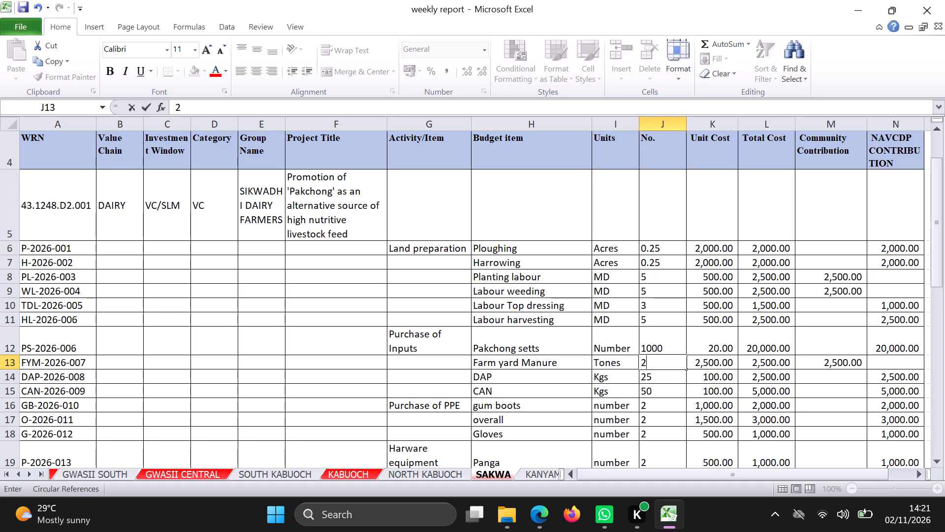
In the dairy table's PPE purchases, set the number for gum boots, overall and Gloves to 3.
click(665, 404)
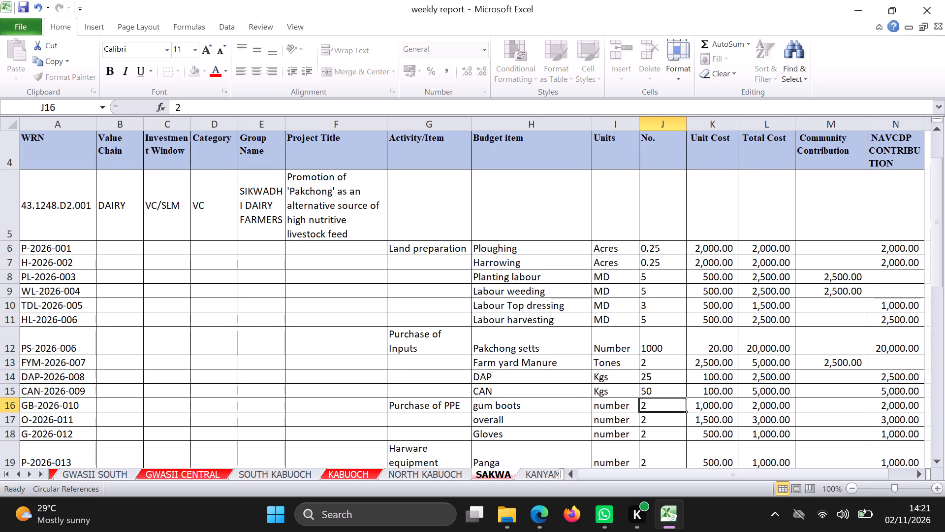
key(3)
click(666, 421)
key(3)
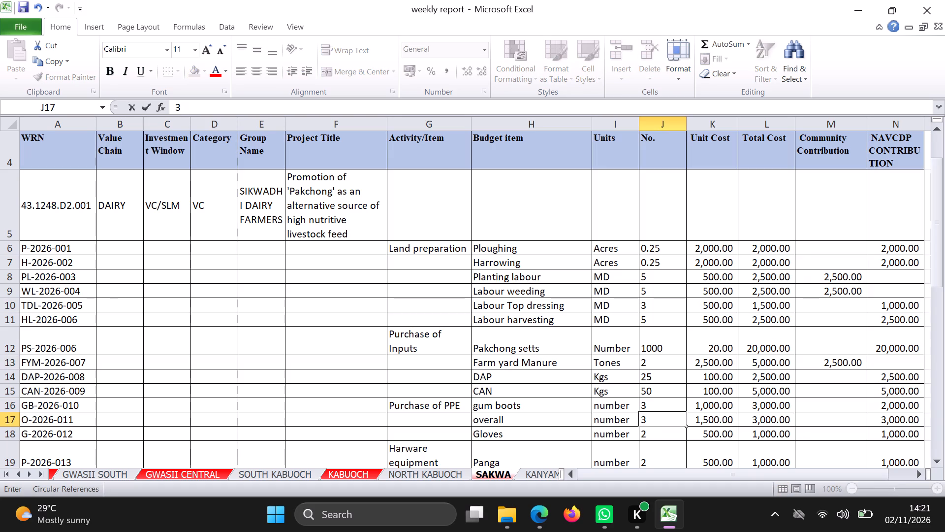
click(665, 430)
key(3)
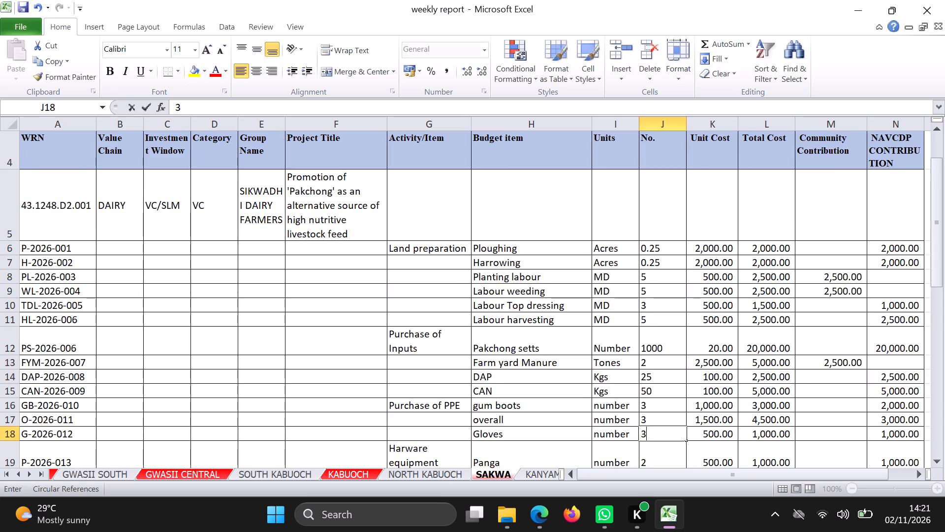
In the dairy table's hardware equipment items, set the number for Panga and Wheelbarrow to 3 and Transport to 2.
scroll(668, 426, down, 2)
click(667, 296)
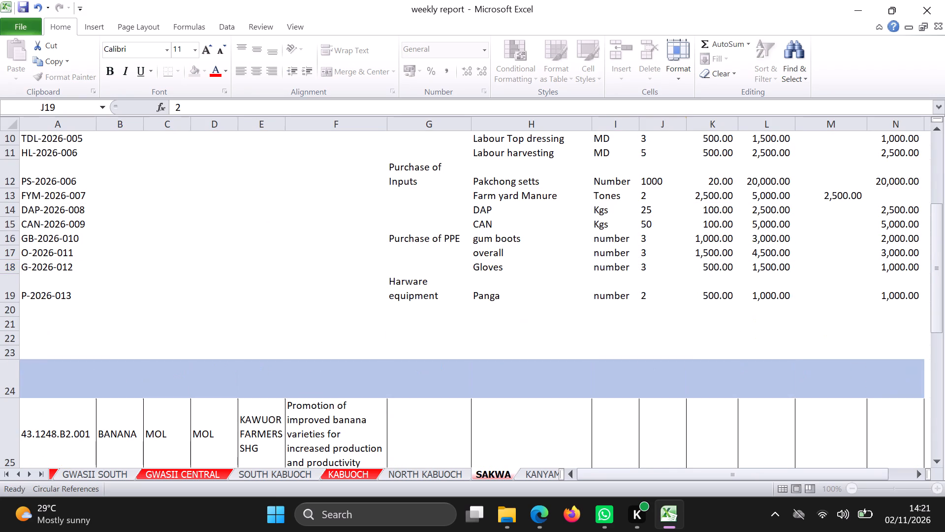
key(3)
click(665, 310)
key(3)
click(661, 329)
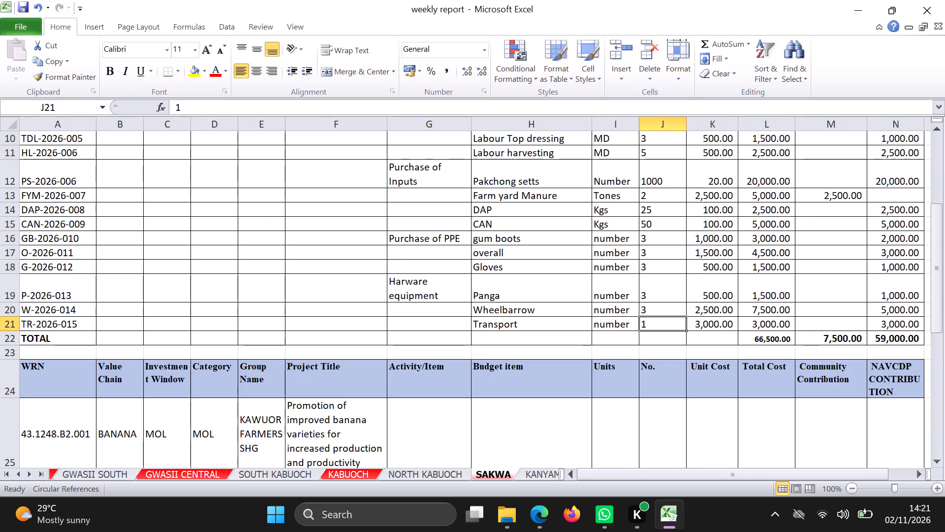
key(2)
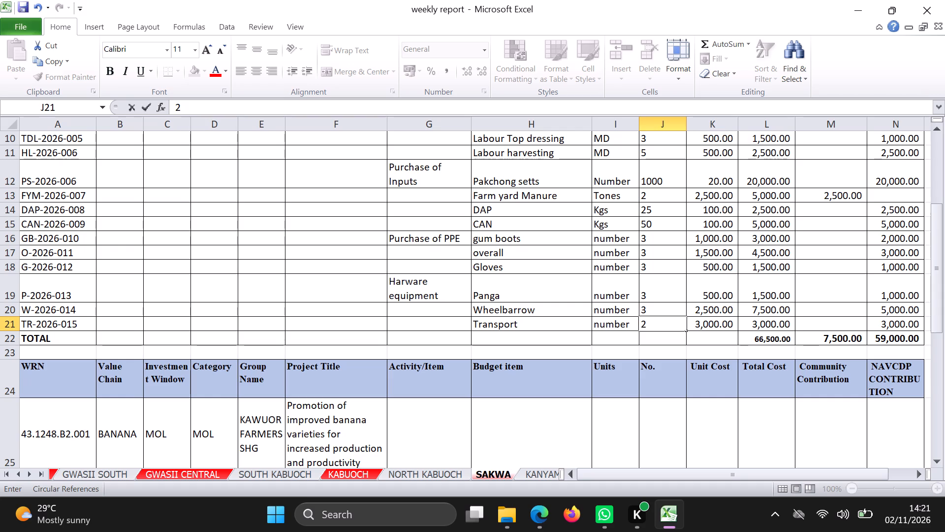
In the banana table's land preparation and harvesting items, set the number for Planting and Pruning to 4.
scroll(661, 324, down, 3)
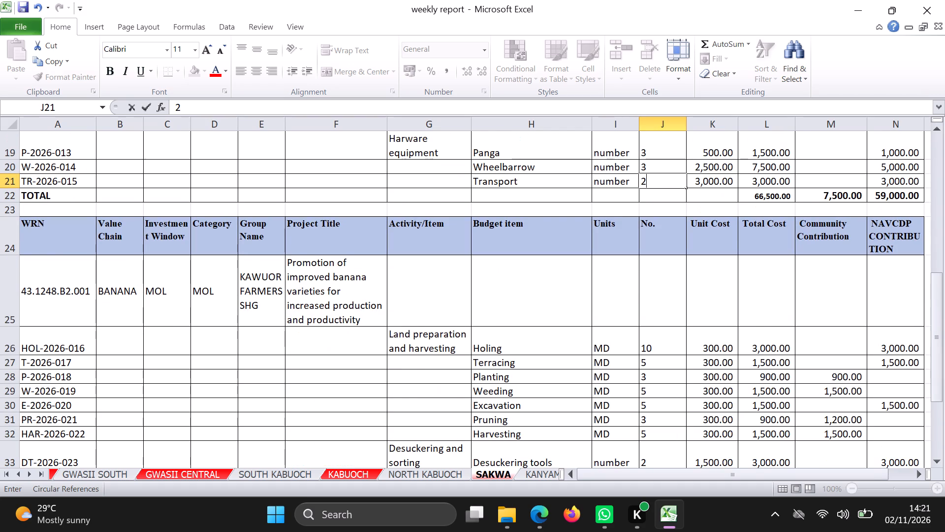
scroll(665, 356, down, 2)
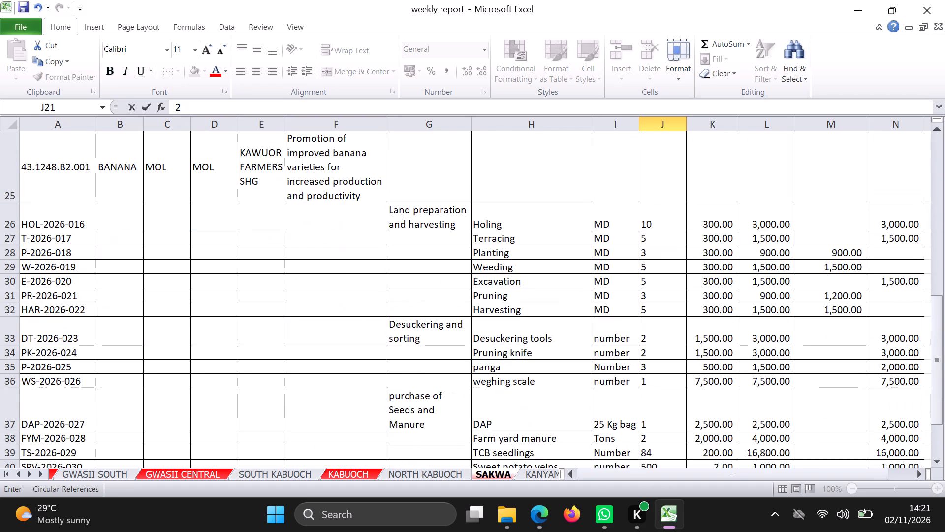
click(661, 253)
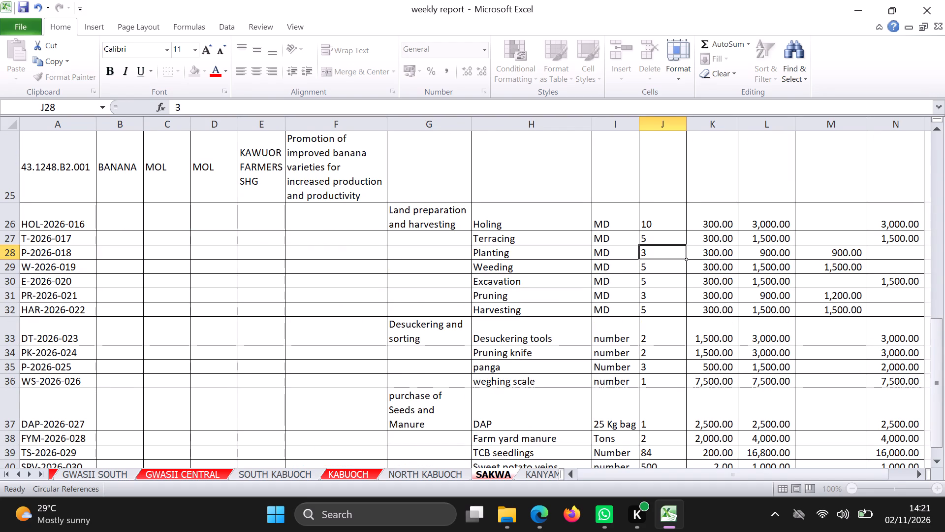
key(4)
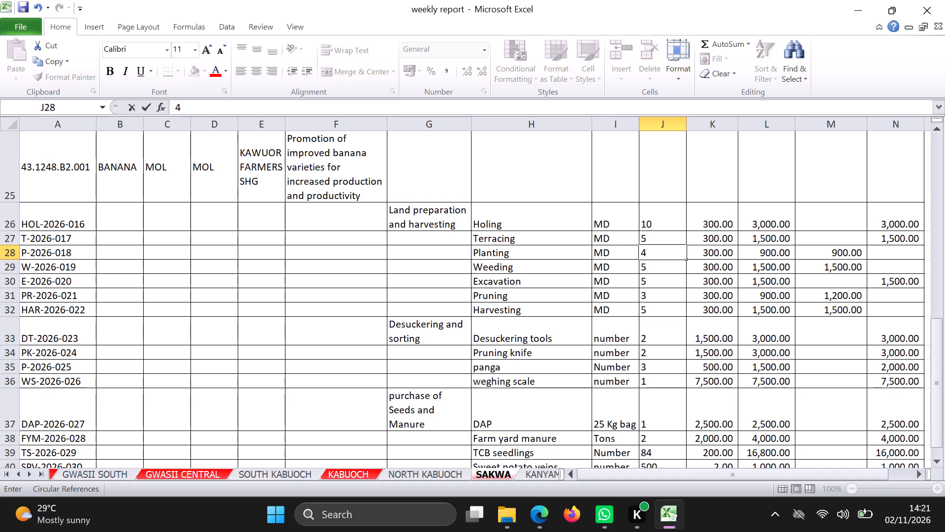
click(658, 295)
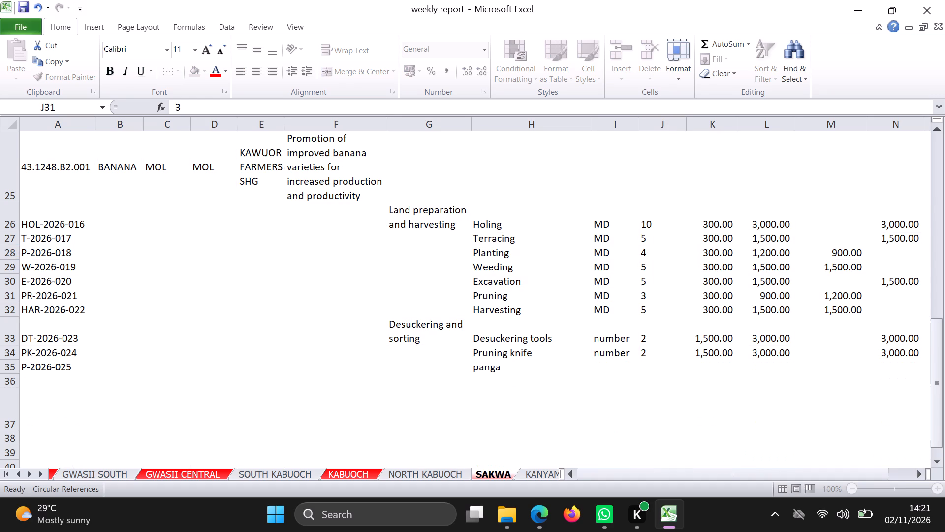
key(4)
In the banana table, set the number for Desuckering tools and Pruning knife to 3, panga to 4 and weighing scale to 2.
click(655, 331)
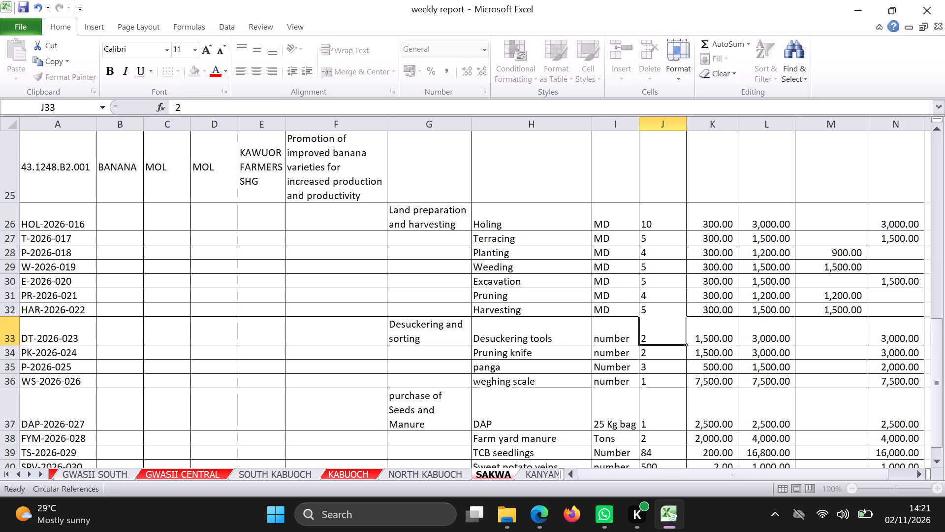
key(3)
click(666, 355)
key(3)
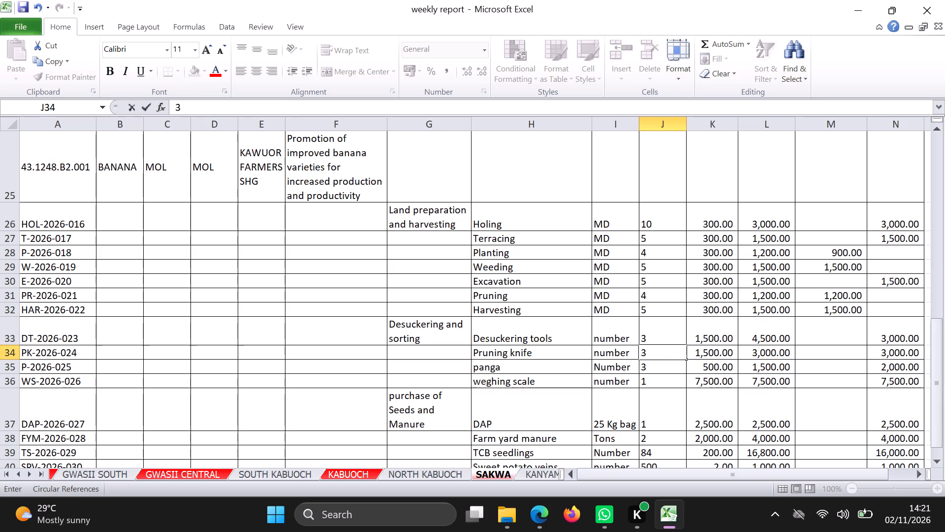
click(664, 366)
key(4)
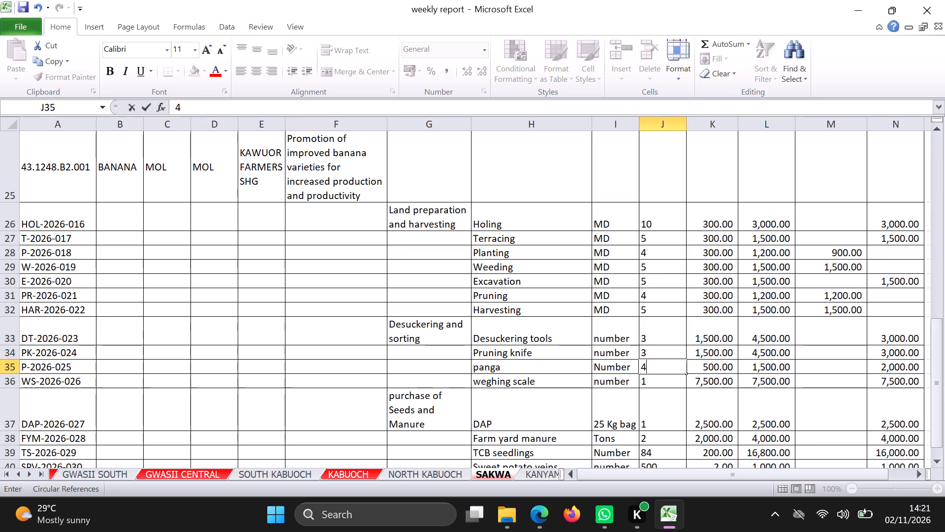
click(665, 381)
key(2)
In the banana table, set the number for DAP to 2, Farm yard manure to 3 and start-up transportation to 2.
scroll(667, 375, down, 2)
click(662, 266)
key(2)
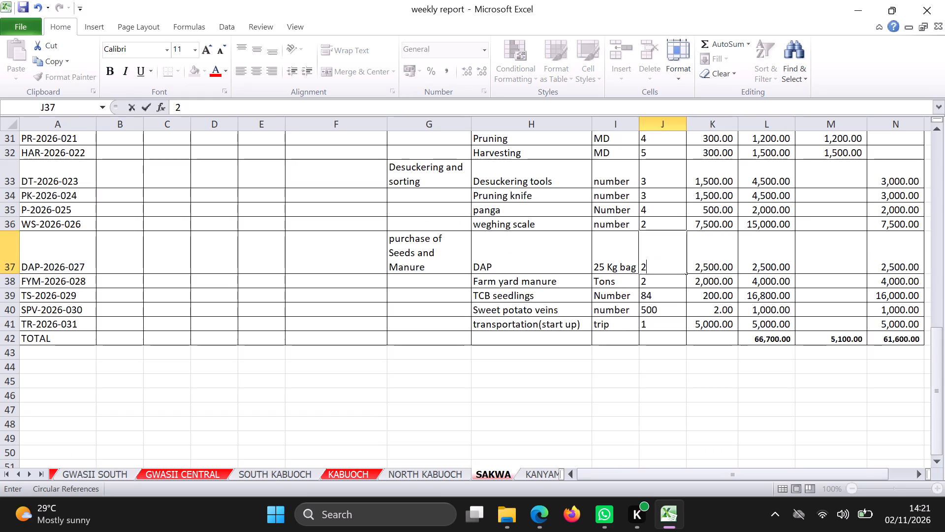
click(665, 283)
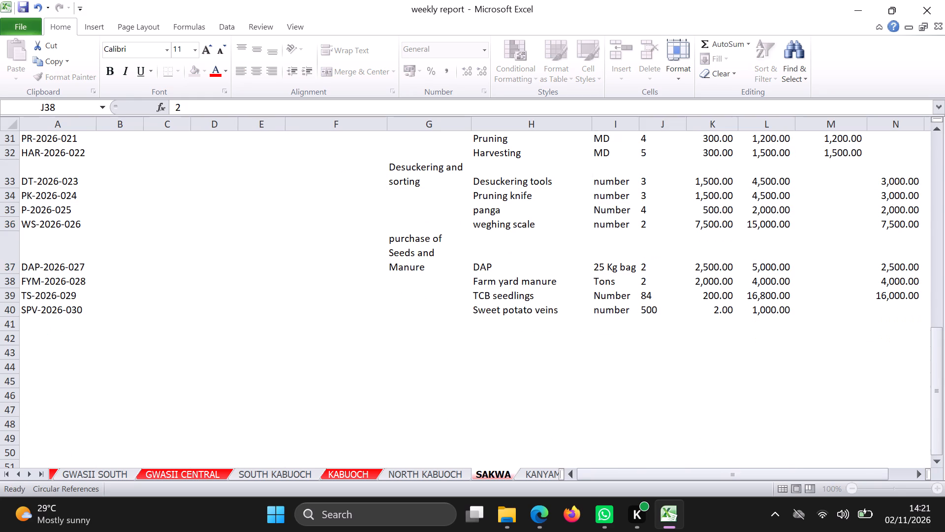
key(3)
click(666, 325)
key(2)
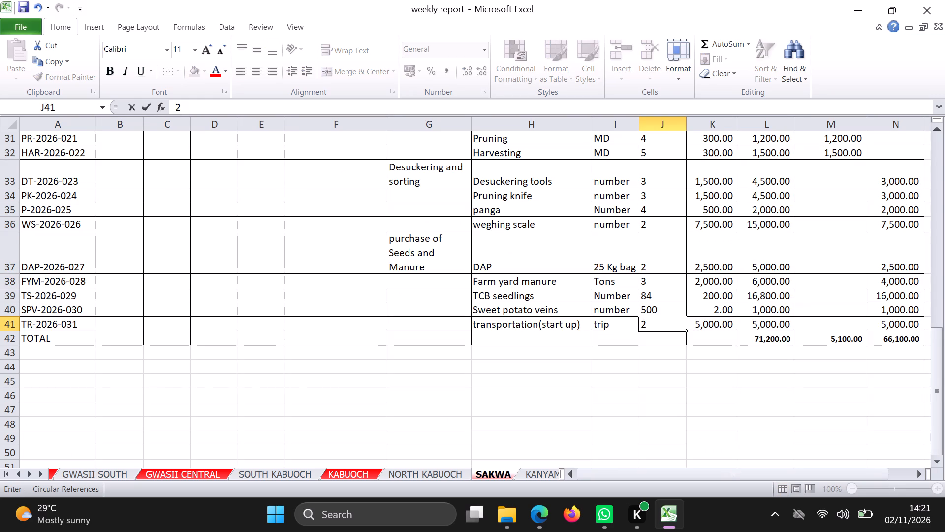
Save the weekly report workbook.
key(ctrl+s)
Review the revised quantities and totals in the dairy and banana tables of the SAKWA sheet.
scroll(672, 314, down, 2)
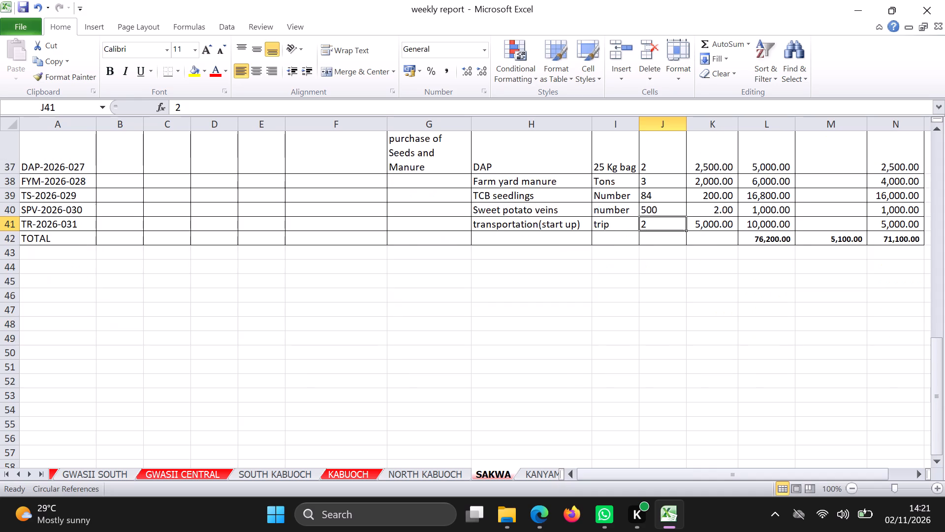
scroll(675, 313, up, 2)
scroll(675, 313, down, 3)
scroll(675, 313, up, 2)
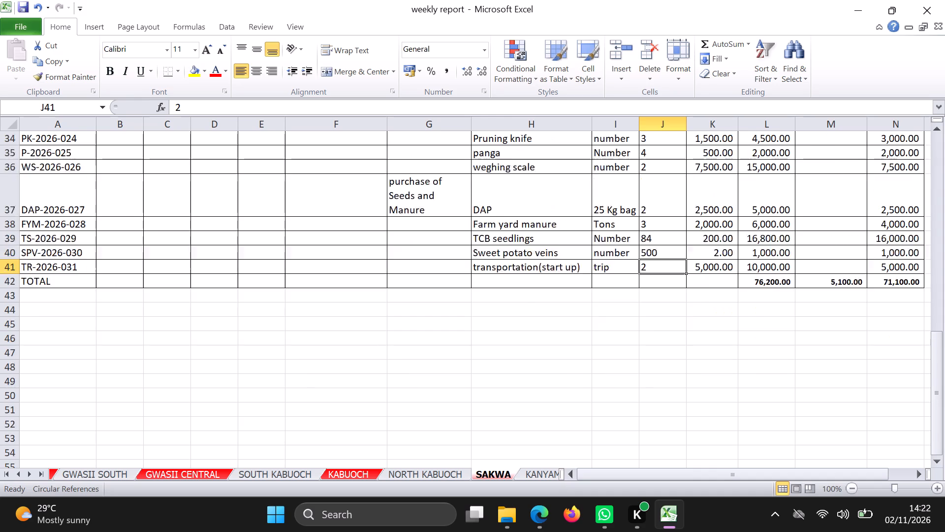
scroll(675, 313, up, 1)
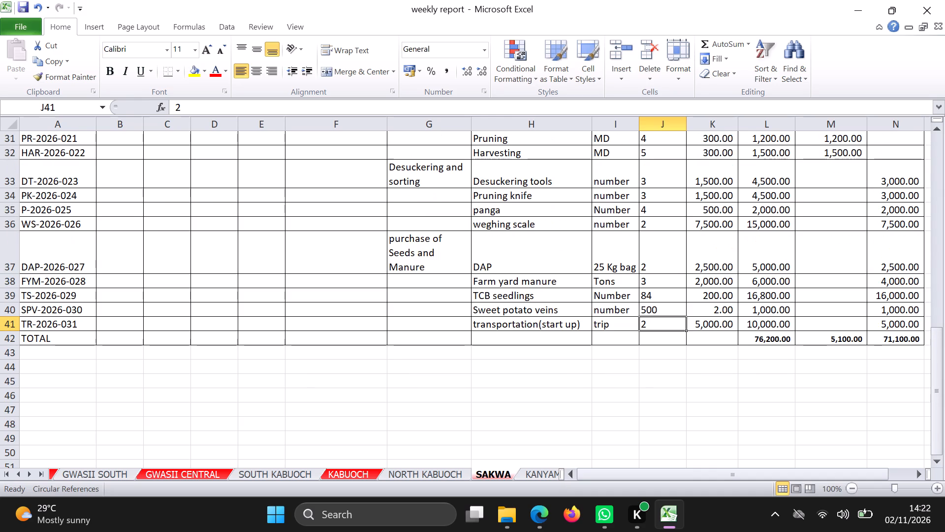
scroll(677, 303, down, 3)
scroll(677, 303, up, 7)
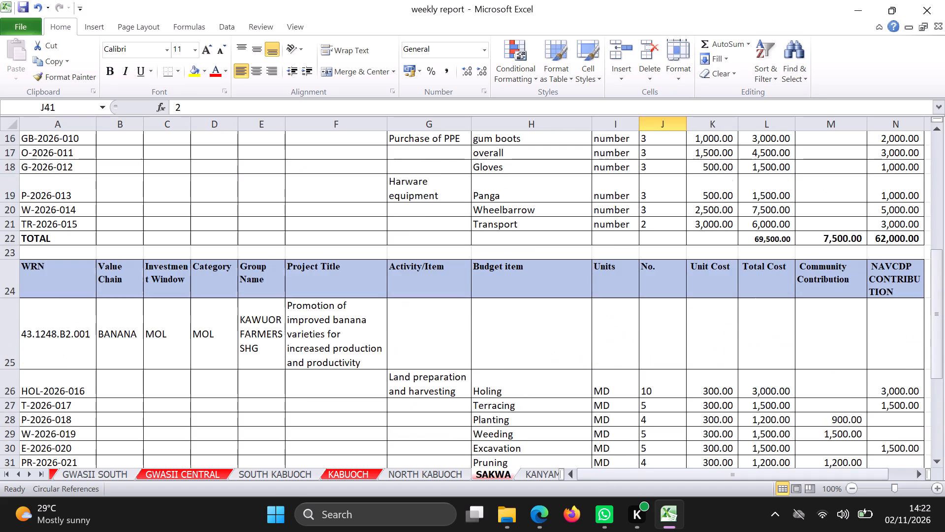
scroll(679, 303, up, 1)
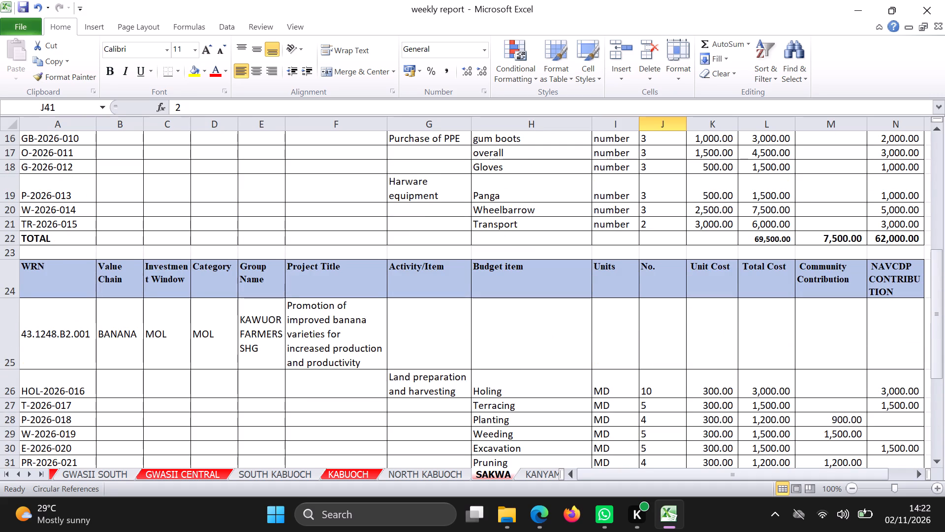
scroll(675, 306, down, 7)
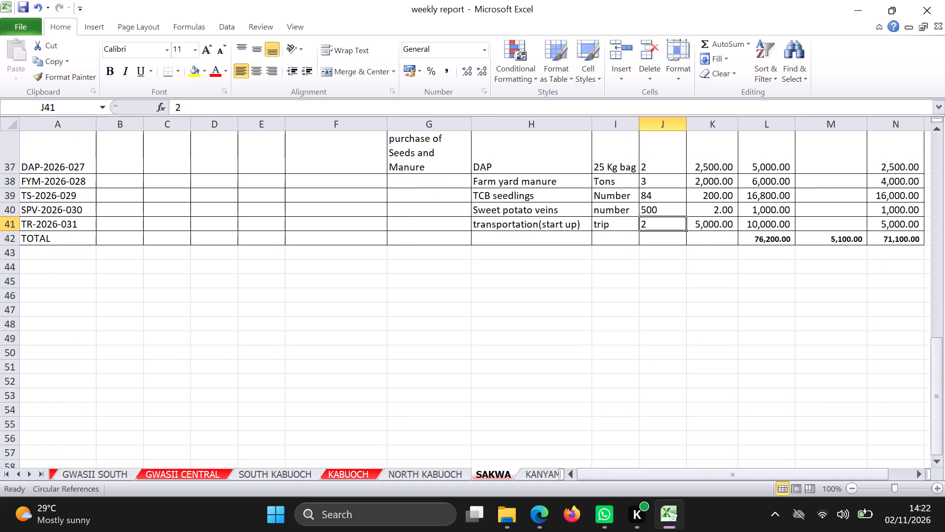
click(537, 473)
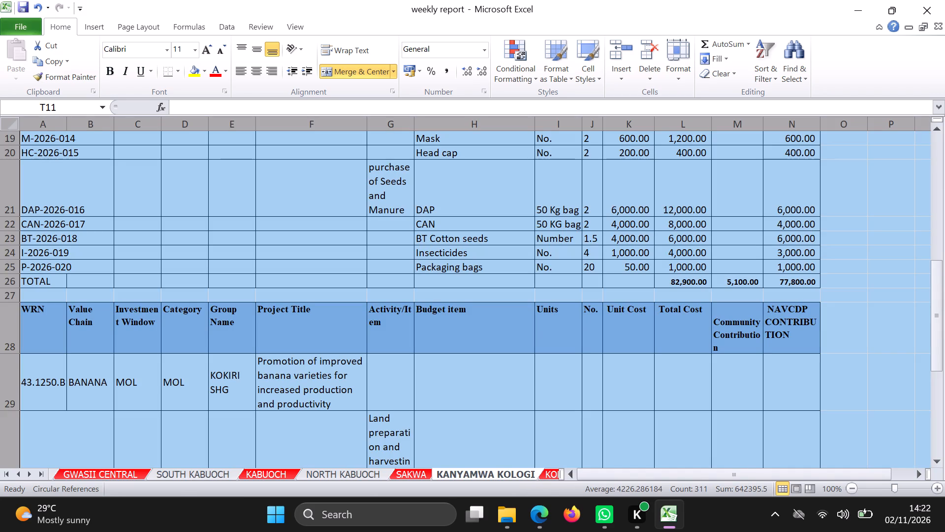
click(488, 182)
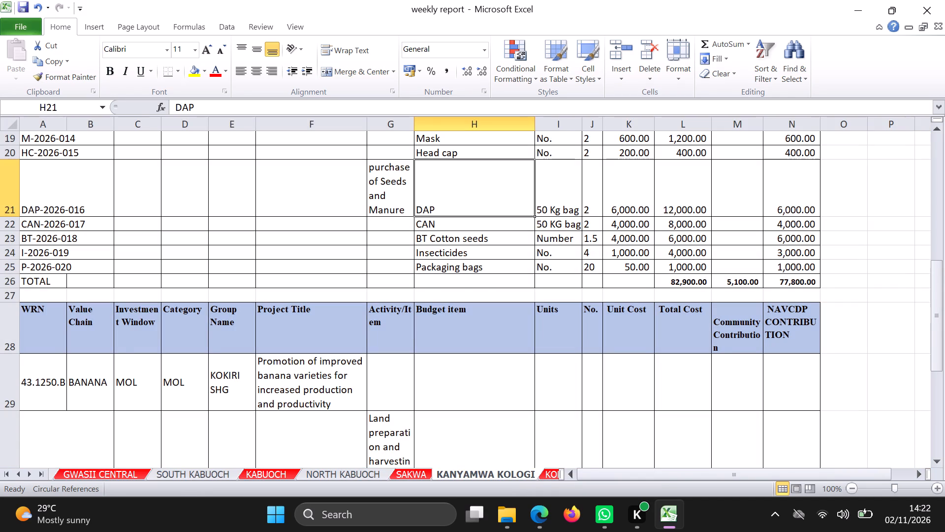
In the cotton table of the KANYAMWA KOLOGI sheet, set the number for Ploughing and Harrowing to 3 each.
scroll(537, 377, up, 5)
scroll(569, 353, up, 10)
scroll(572, 352, down, 3)
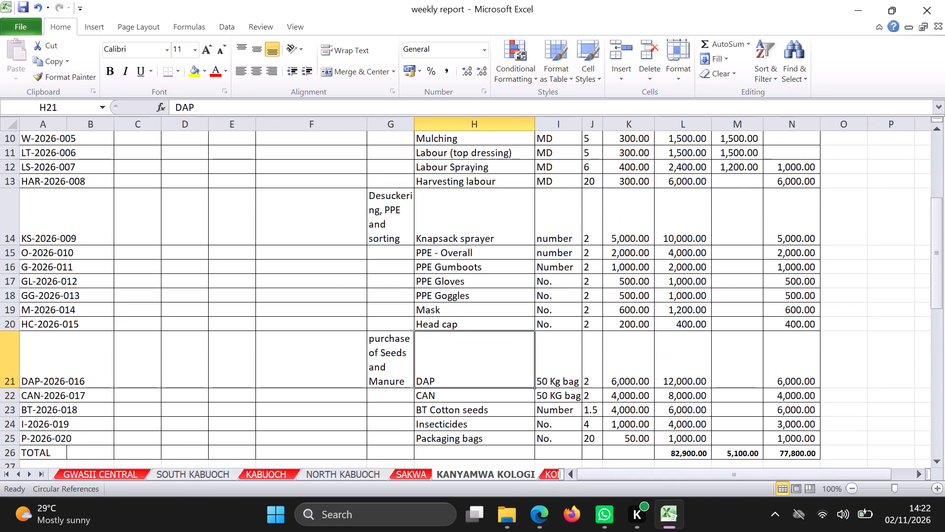
scroll(602, 233, up, 3)
click(592, 372)
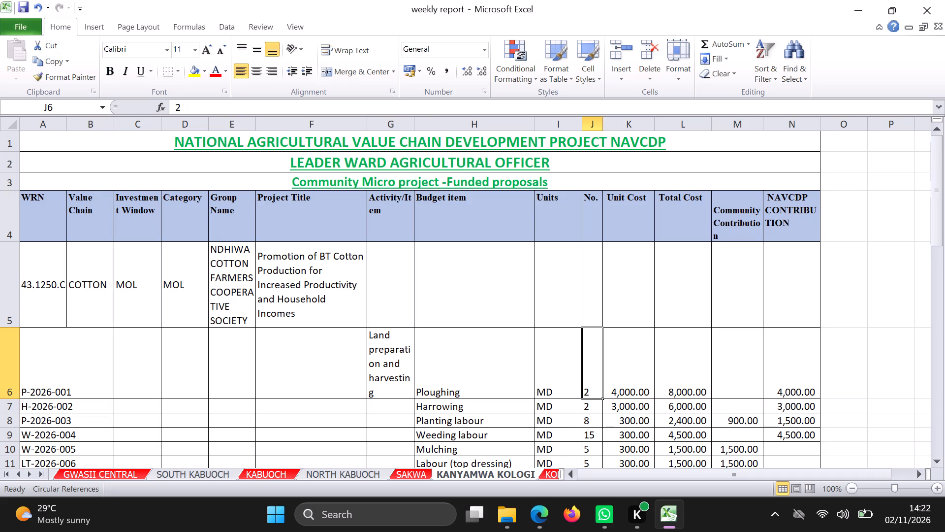
key(3)
click(594, 410)
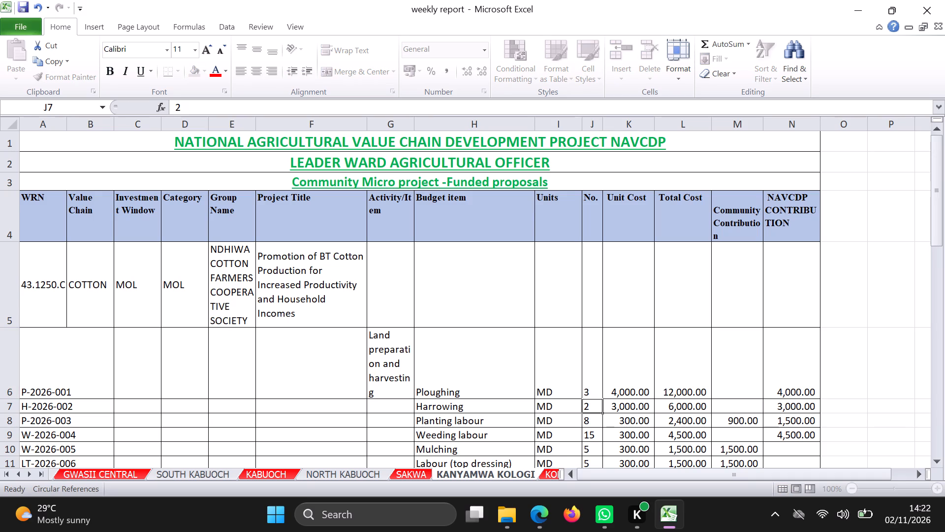
key(3)
In the cotton table, set the number for Knapsack sprayer, PPE - Overall and PPE Gumboots to 3 each.
scroll(595, 434, down, 2)
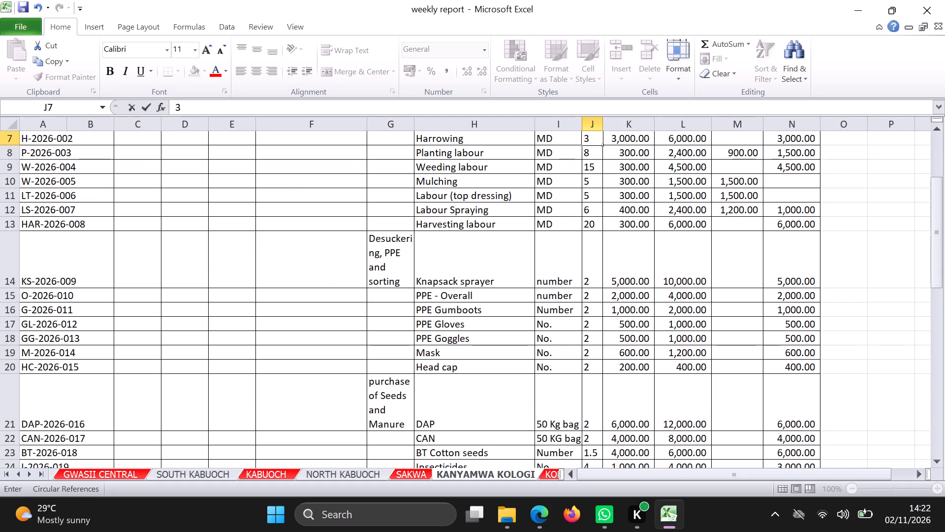
click(591, 275)
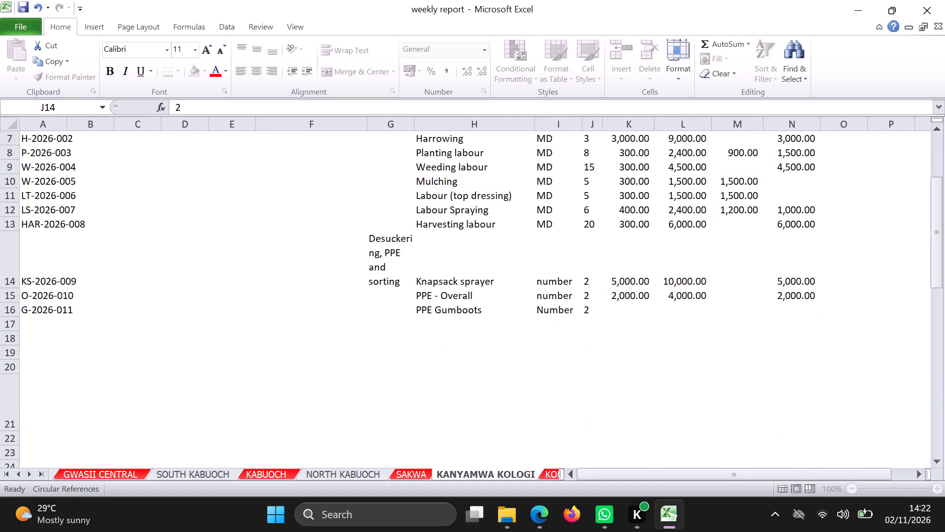
key(3)
click(593, 299)
key(3)
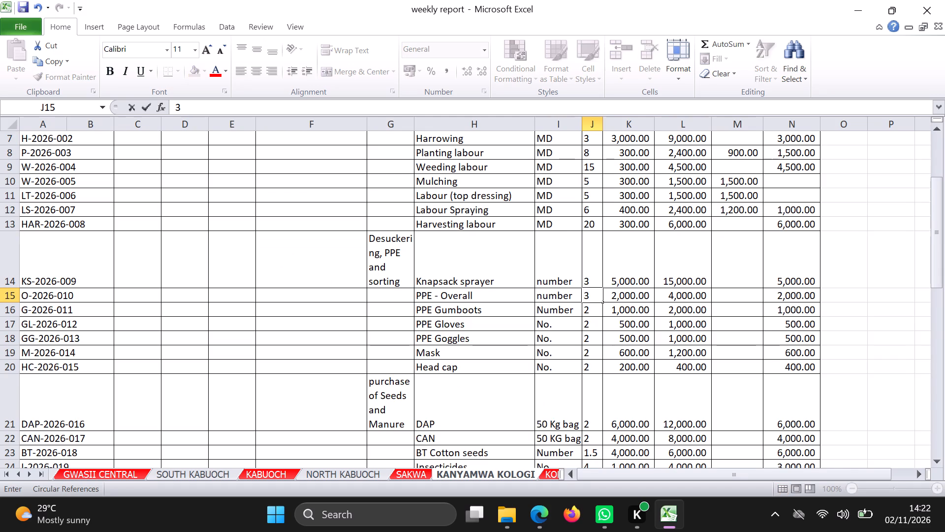
click(596, 307)
key(3)
In the cotton table, set the number for PPE Gloves, PPE Goggles, Mask and Head cap to 3 each.
click(593, 324)
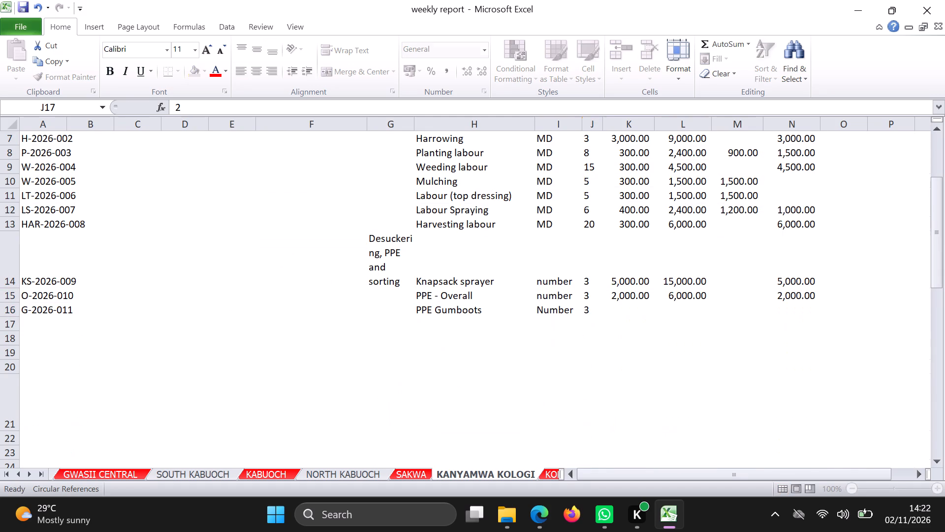
key(3)
click(598, 337)
key(3)
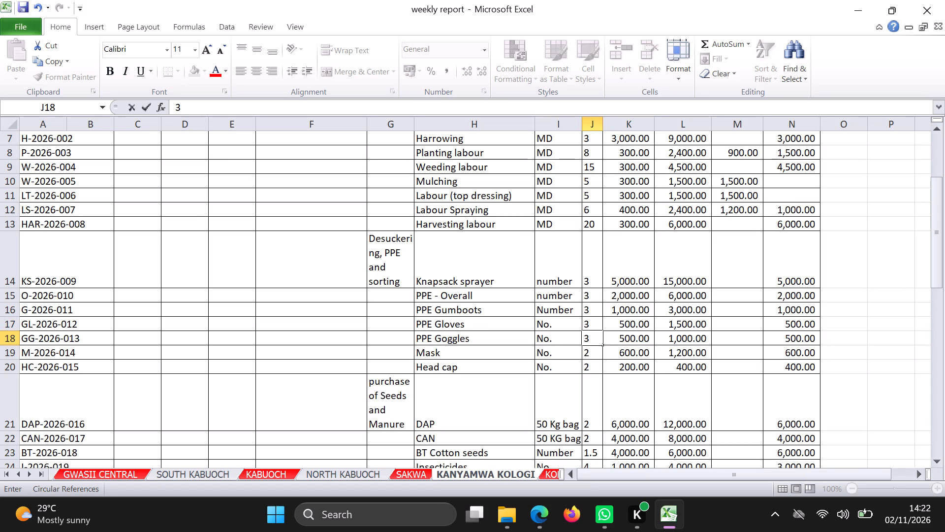
click(597, 353)
key(3)
click(595, 370)
key(3)
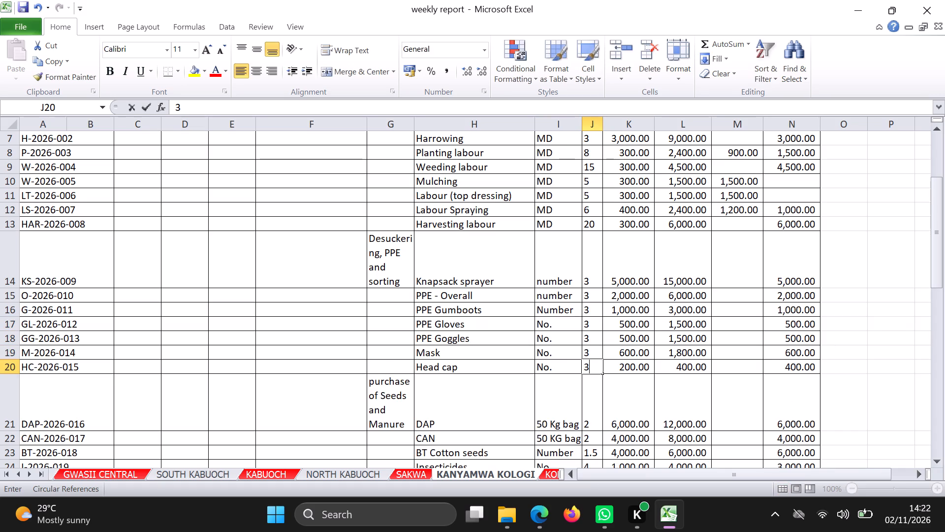
In the cotton table, set the number for DAP, CAN and BT Cotton seeds to 3 each and Insecticides to 5.
click(589, 393)
key(3)
click(595, 438)
key(3)
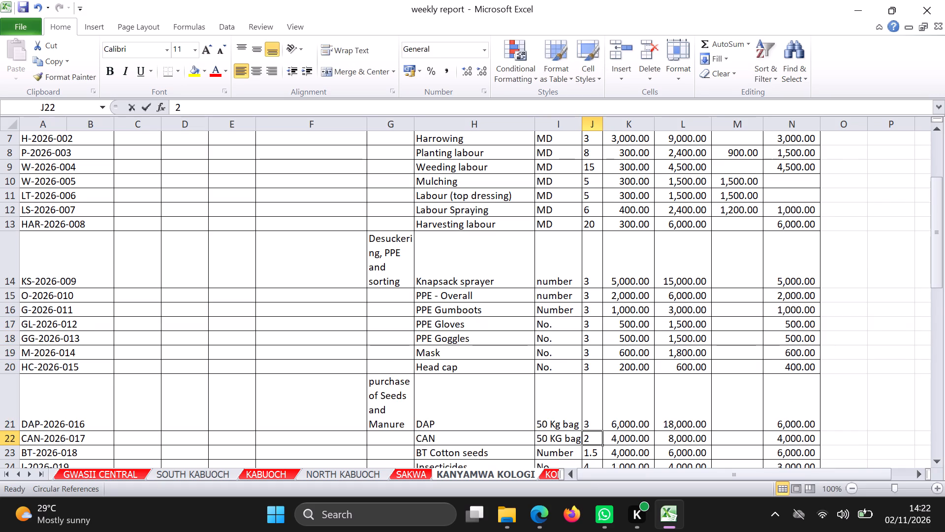
scroll(601, 432, down, 3)
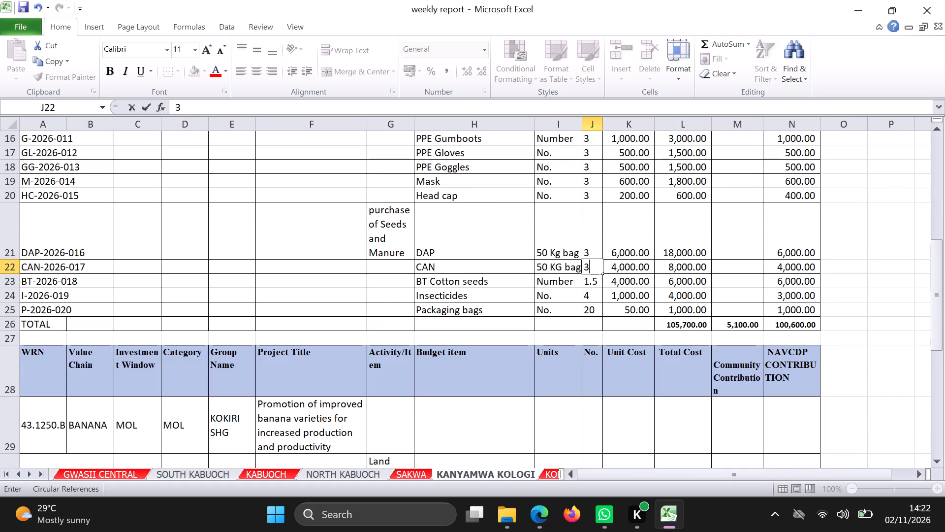
click(592, 280)
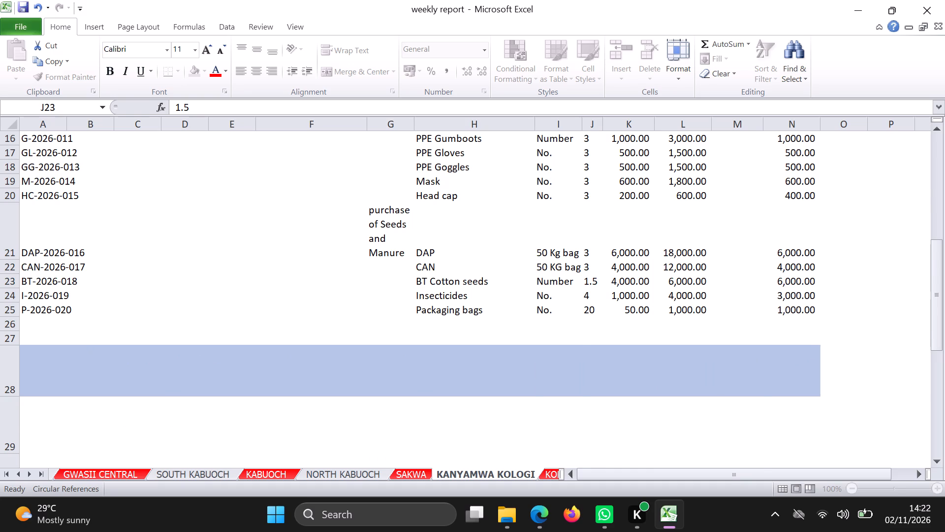
key(3)
click(595, 298)
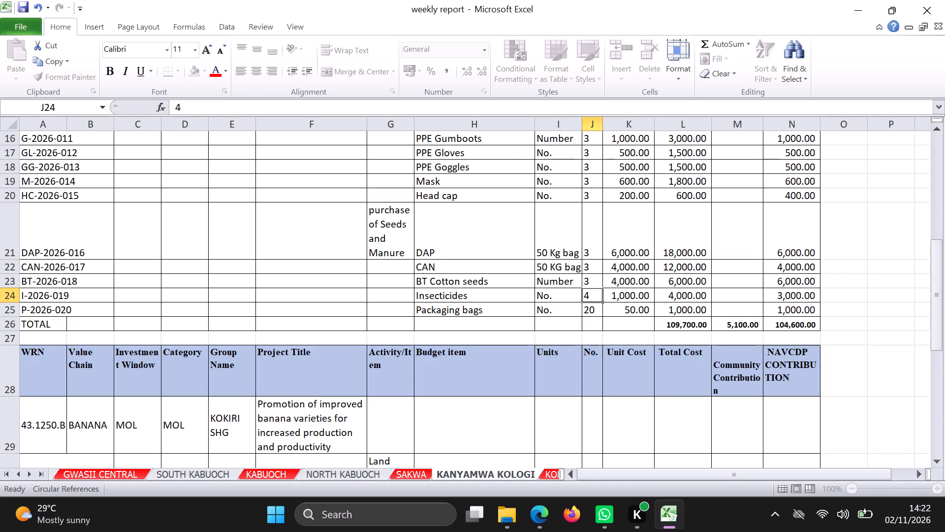
key(5)
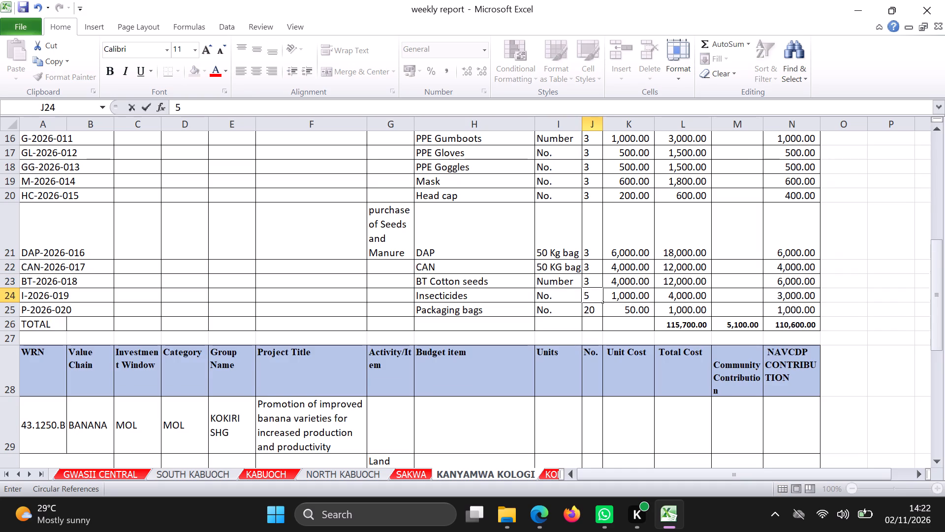
In the banana table's land preparation section, set the number for Planting and Pruning to 5 each.
scroll(603, 318, down, 2)
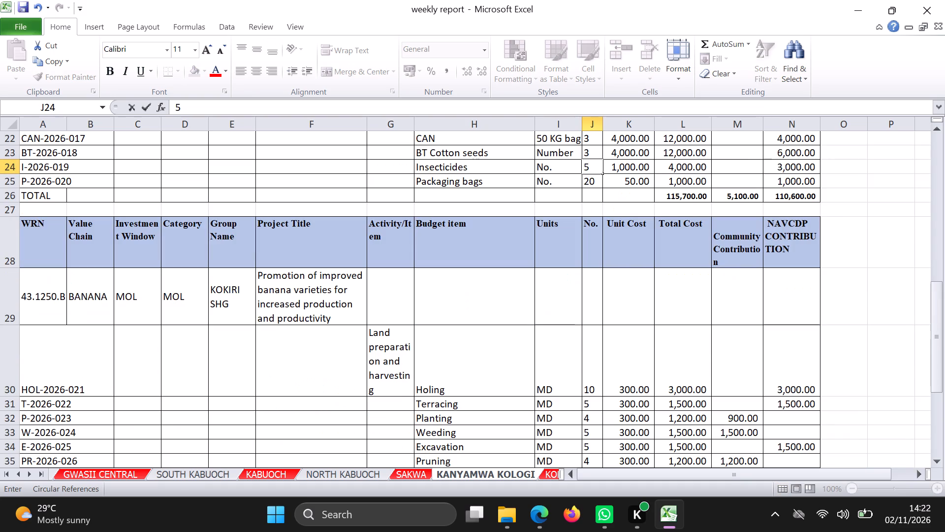
scroll(594, 386, down, 2)
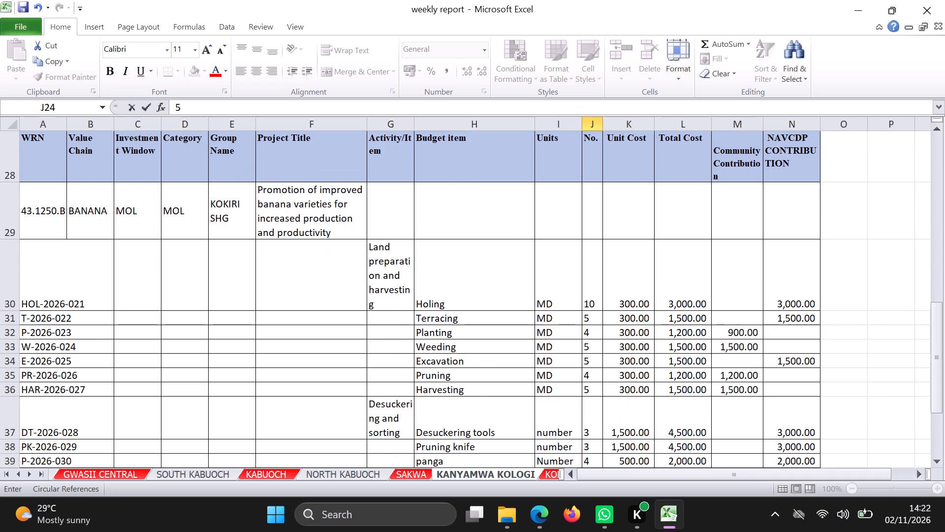
scroll(598, 377, down, 1)
scroll(600, 312, up, 2)
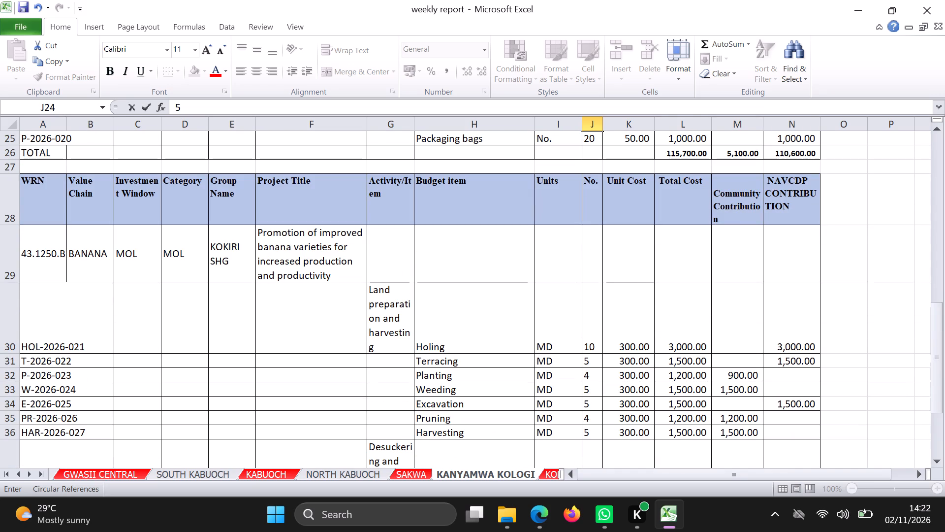
click(590, 376)
key(5)
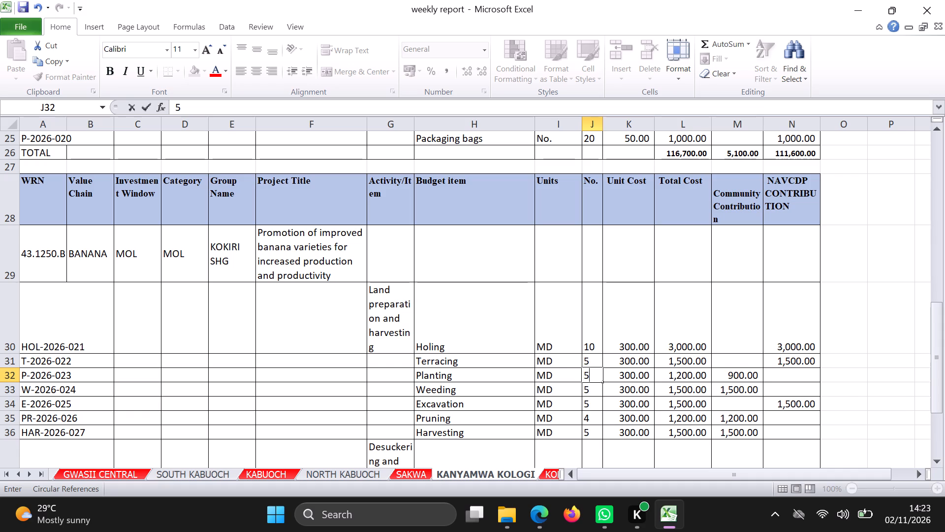
click(589, 419)
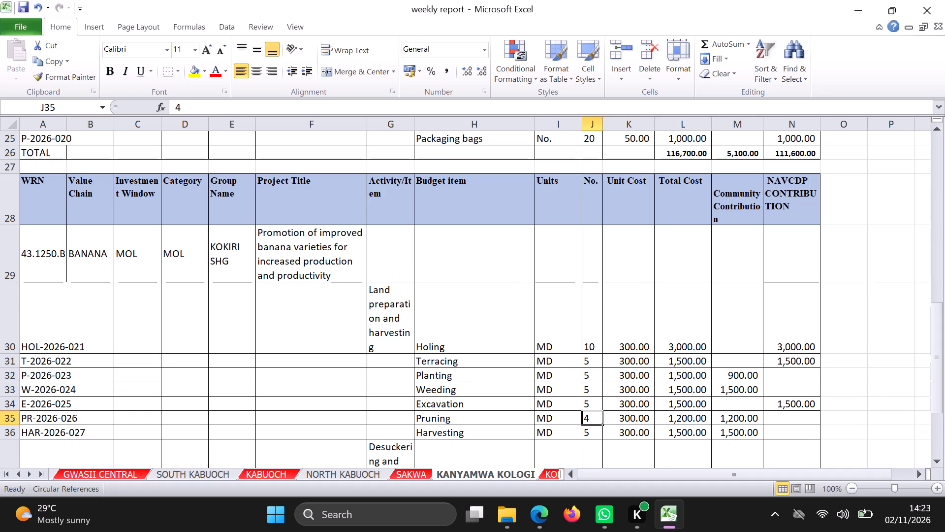
key(5)
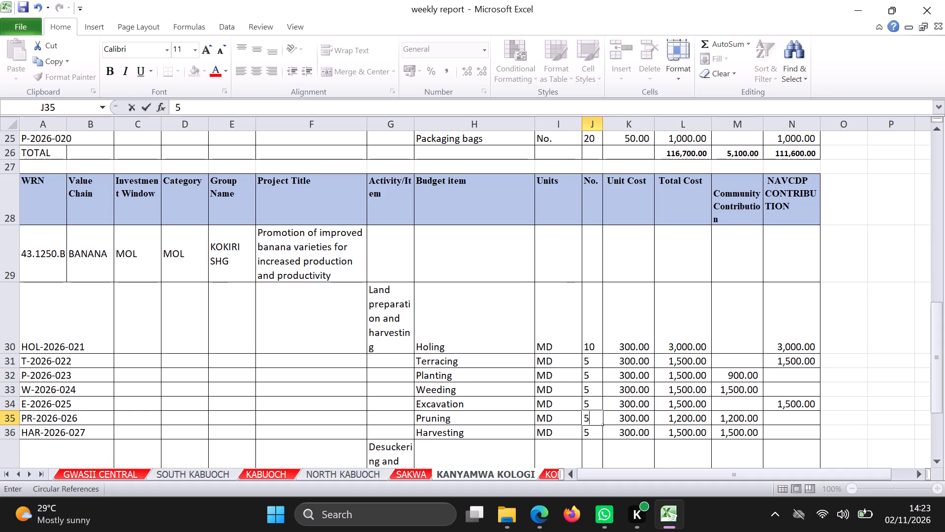
In the banana table, set the number for Desuckering tools and Pruning knife to 4, panga to 5 and weighing scale to 3.
scroll(592, 425, down, 2)
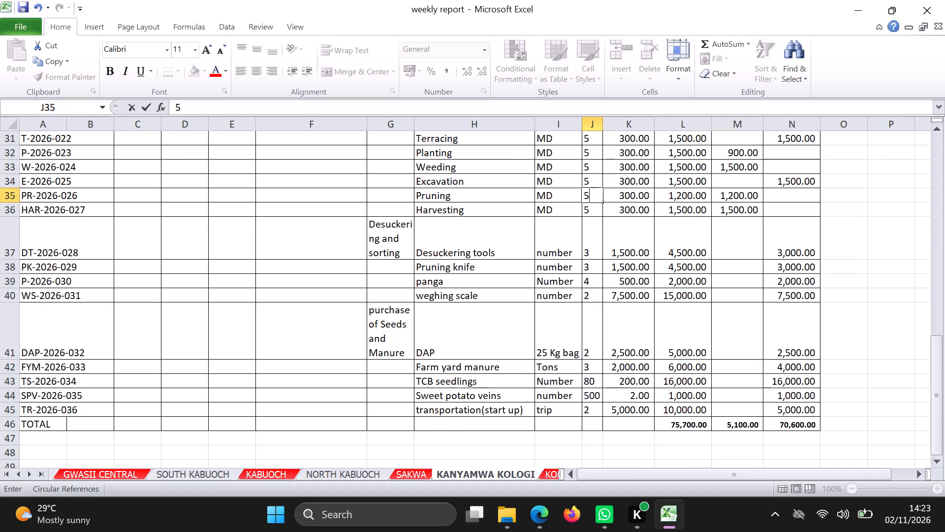
click(594, 250)
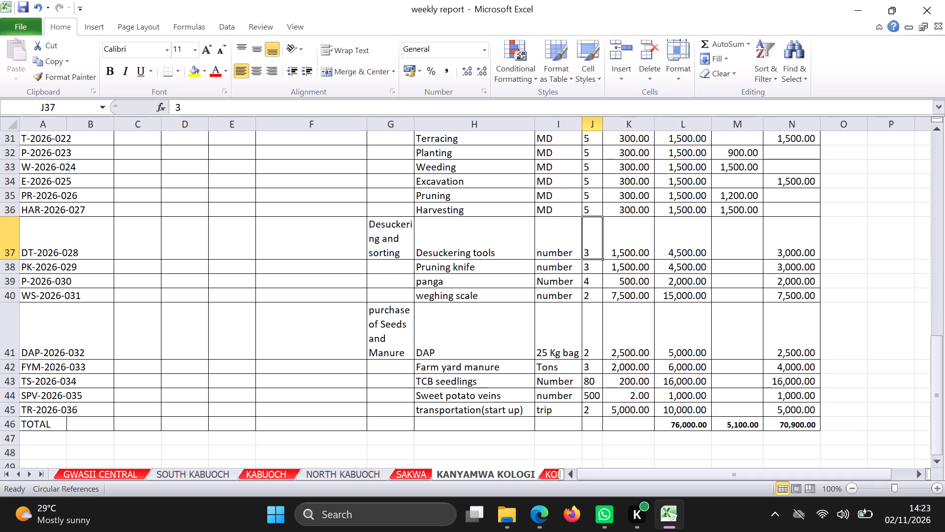
key(4)
click(595, 271)
key(4)
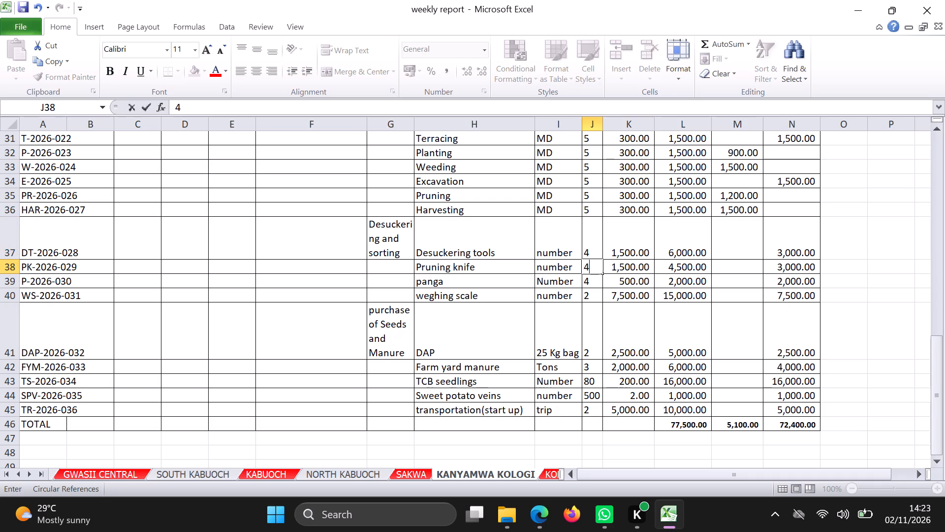
click(594, 281)
key(5)
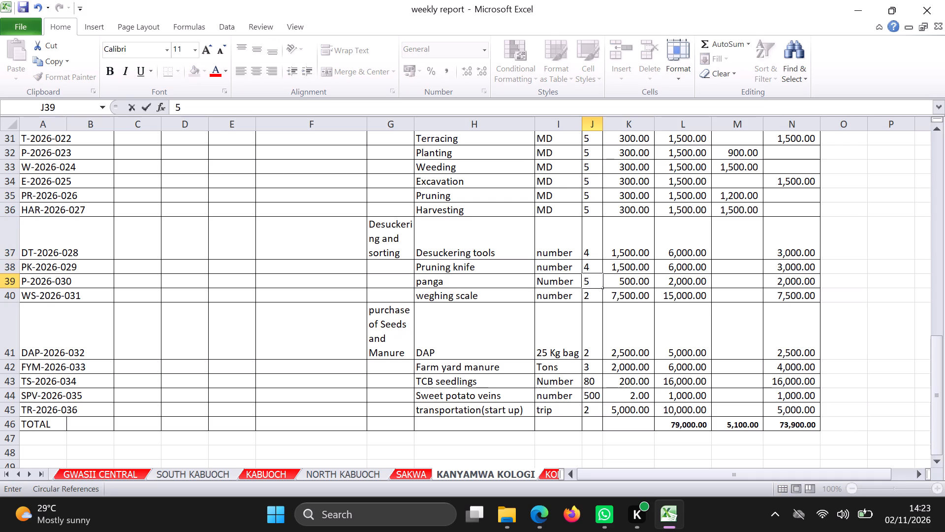
click(593, 296)
key(3)
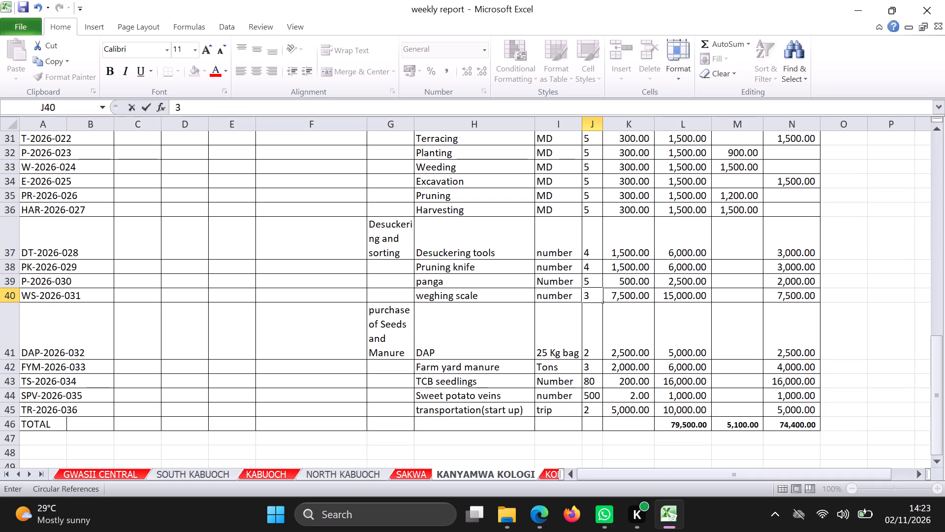
In the banana table, set the number for DAP to 3, Farm yard manure to 4 and start-up transportation to 3.
click(589, 348)
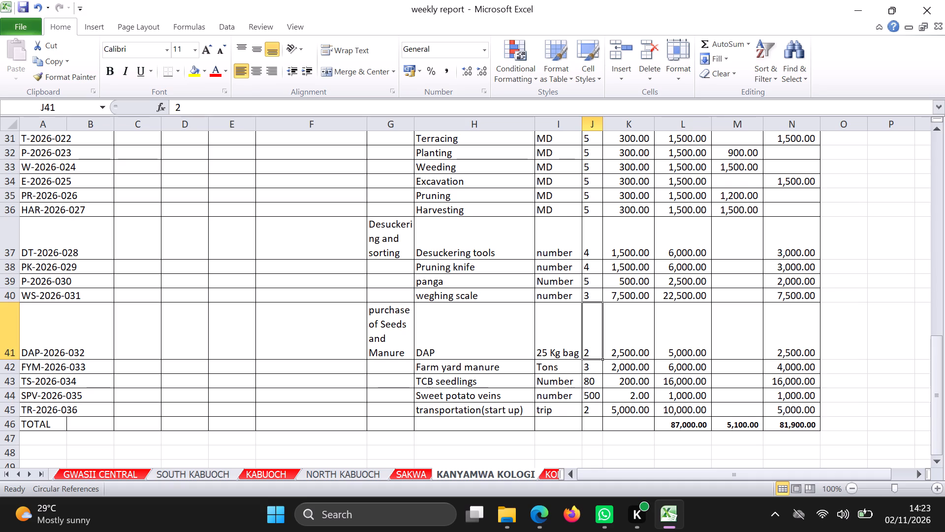
key(3)
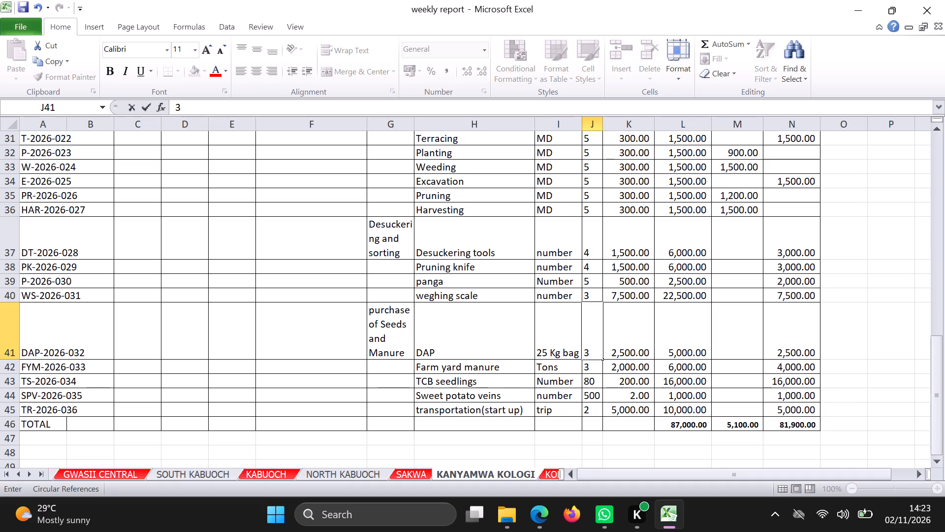
click(593, 369)
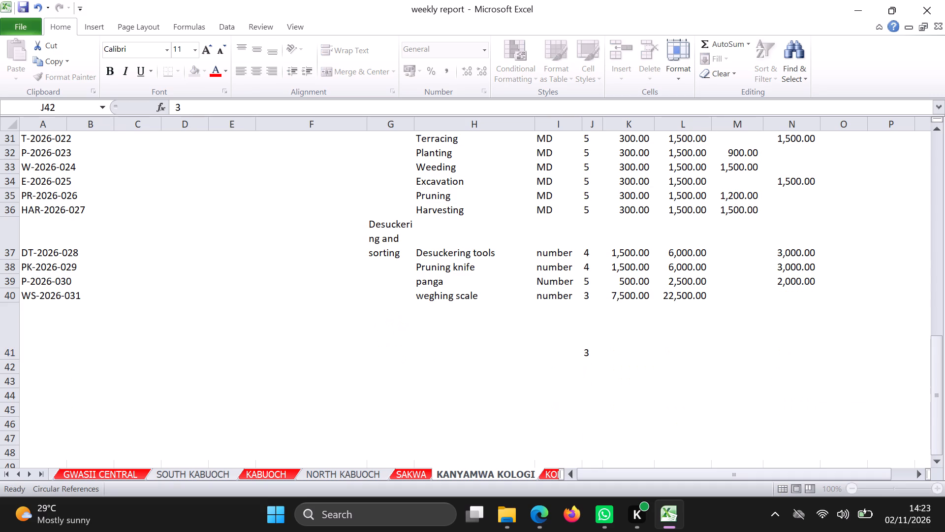
key(4)
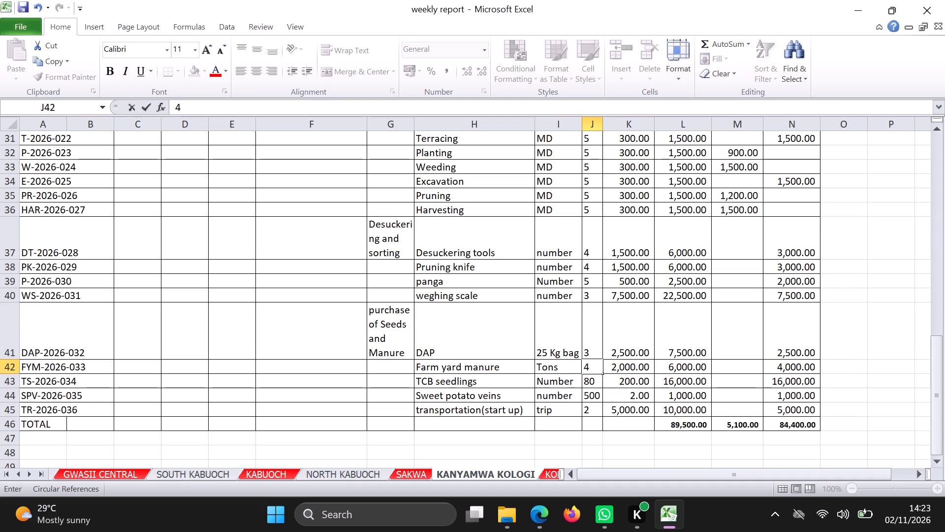
click(592, 410)
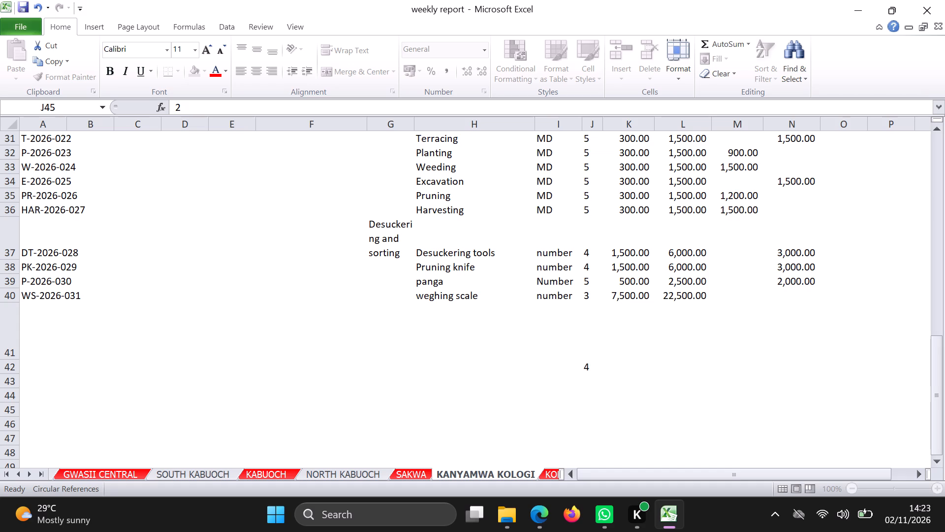
click(595, 407)
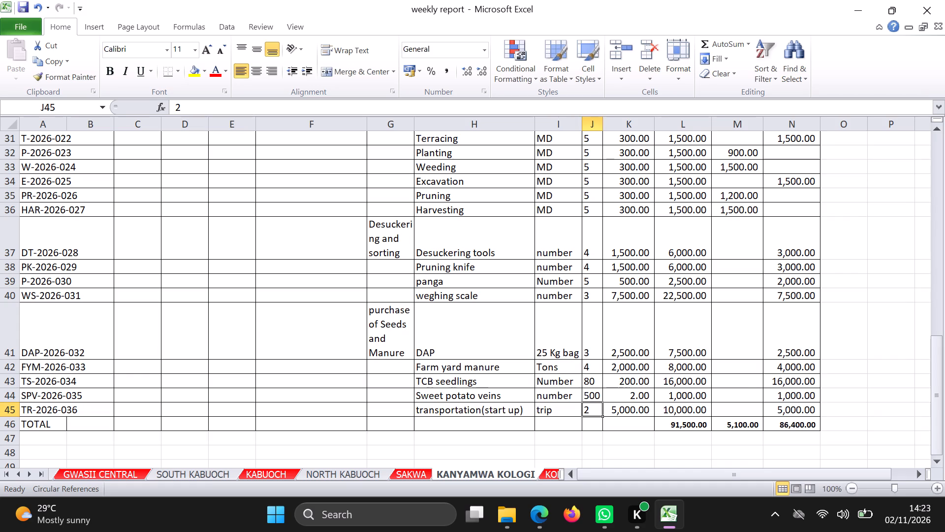
click(594, 412)
key(3)
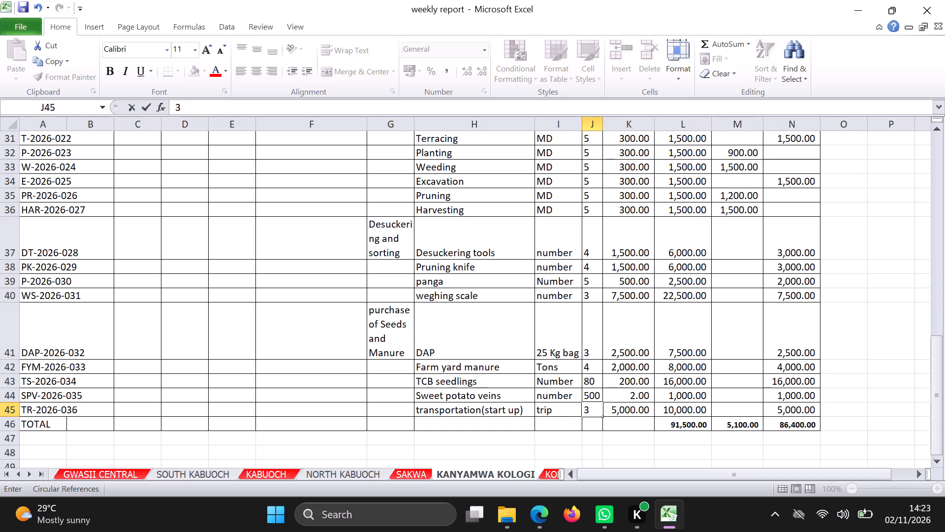
click(598, 421)
scroll(615, 389, up, 4)
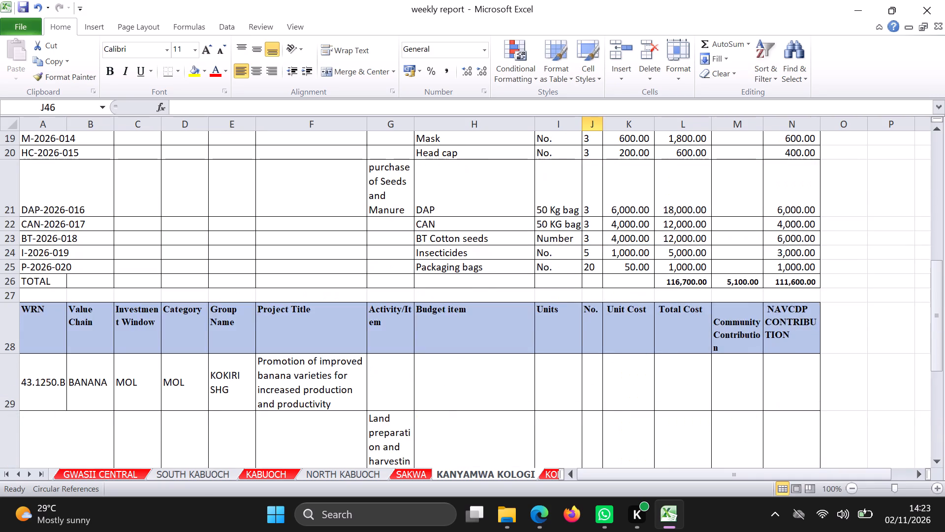
On the KOLOGI sheet's cotton table, set the number for Ploughing and Harrowing to 2 each.
scroll(617, 388, up, 2)
scroll(617, 388, down, 7)
click(549, 477)
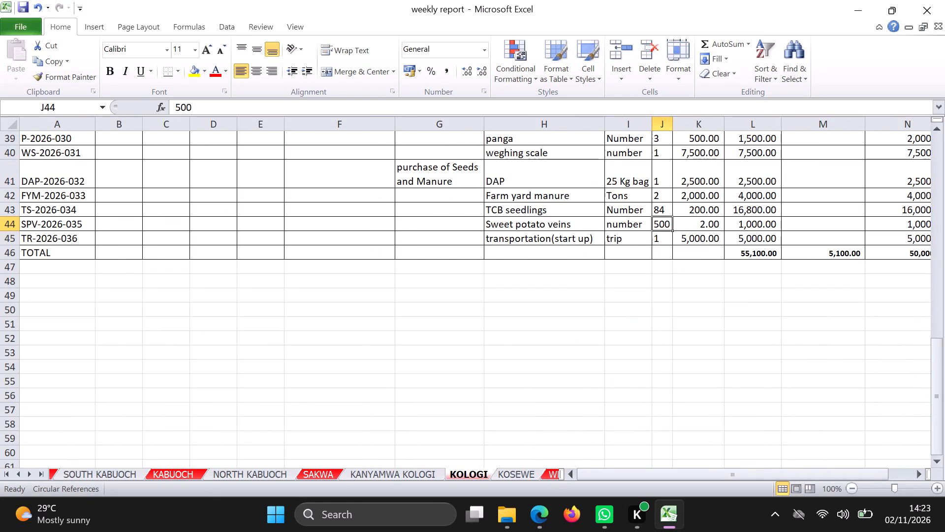
scroll(662, 325, up, 17)
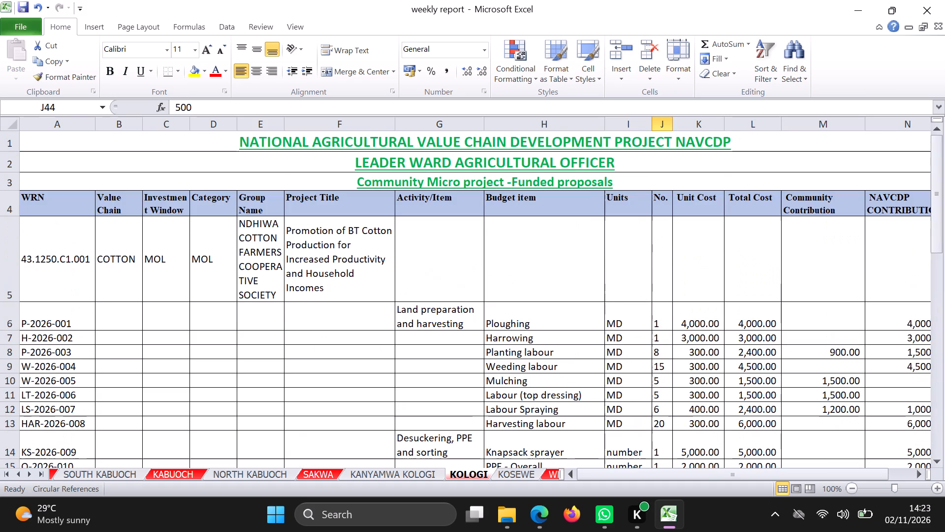
scroll(665, 321, up, 4)
click(668, 316)
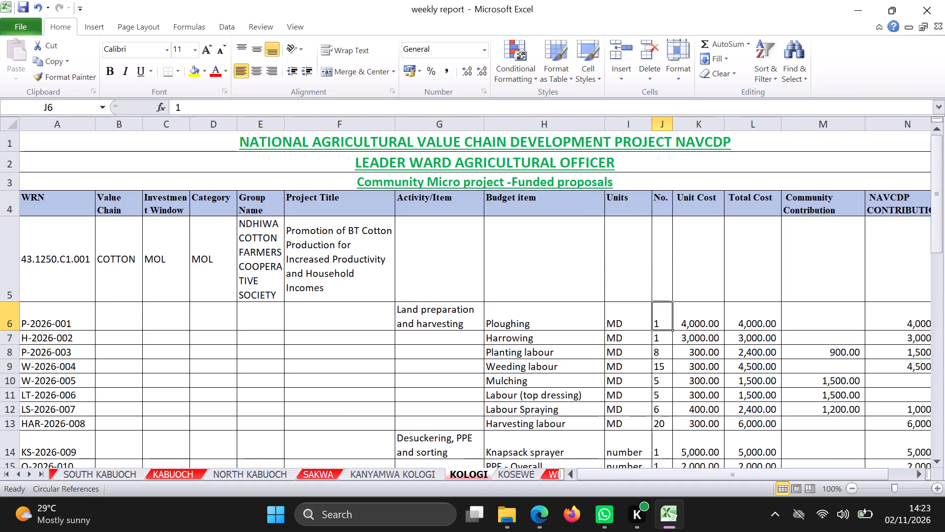
key(2)
click(660, 337)
key(2)
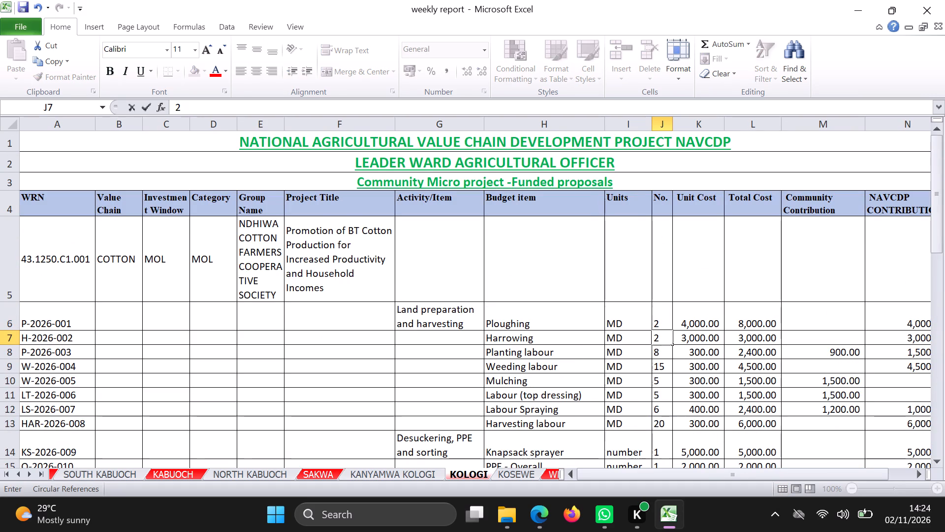
In the cotton table, set the number for Knapsack sprayer, PPE Overall, Gumboots, Gloves, Goggles, Mask and Head cap to 2 each.
scroll(659, 385, down, 3)
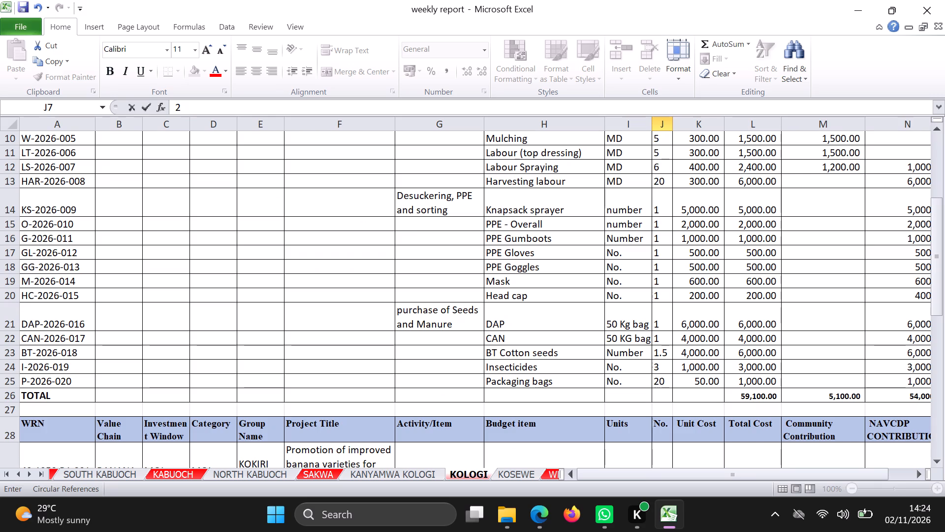
click(663, 213)
key(2)
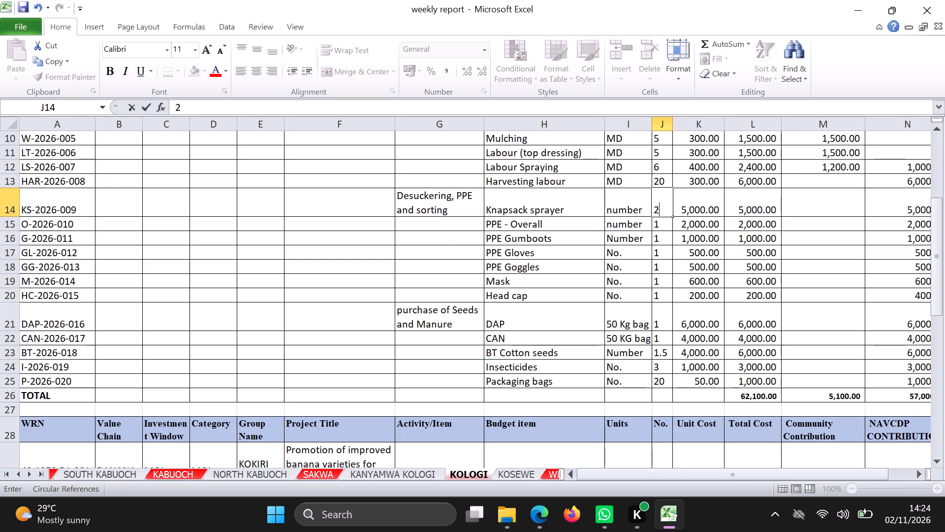
click(663, 227)
key(2)
click(662, 234)
key(2)
click(661, 254)
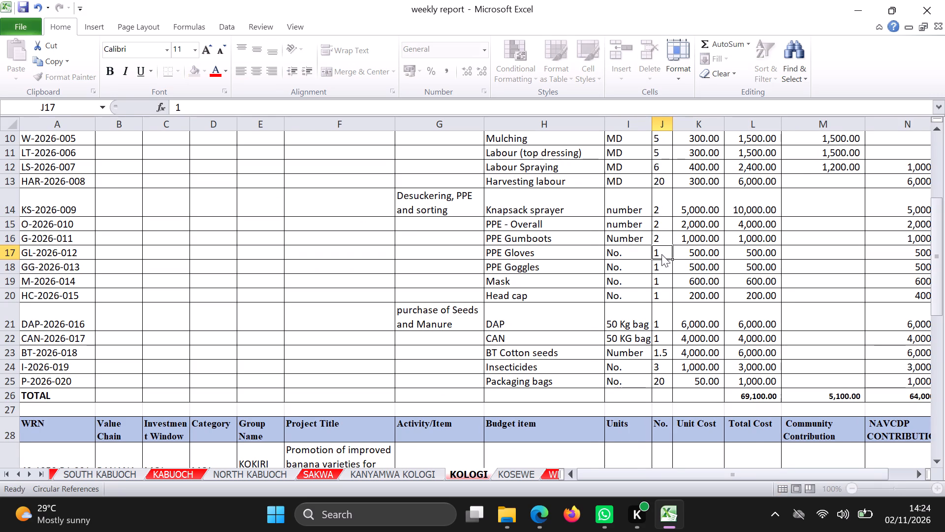
key(2)
click(662, 266)
key(2)
click(657, 281)
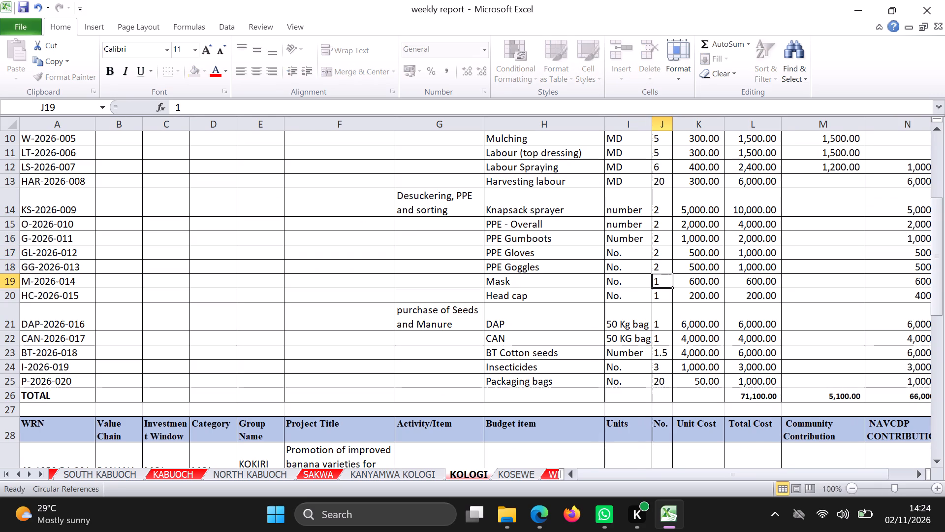
key(2)
click(656, 292)
key(2)
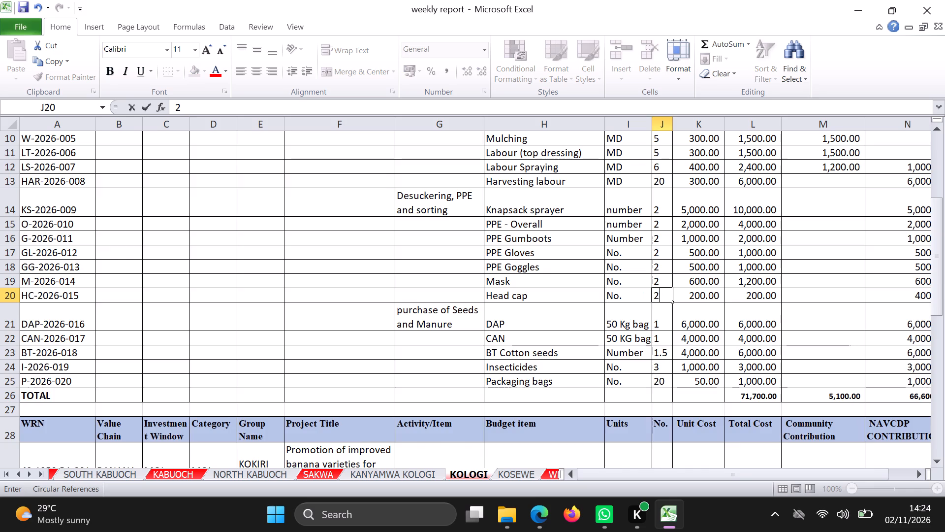
In the cotton table, set the number for DAP and CAN to 2 each, BT Cotton seeds to 3 and Insecticides to 4.
click(660, 327)
key(2)
click(663, 343)
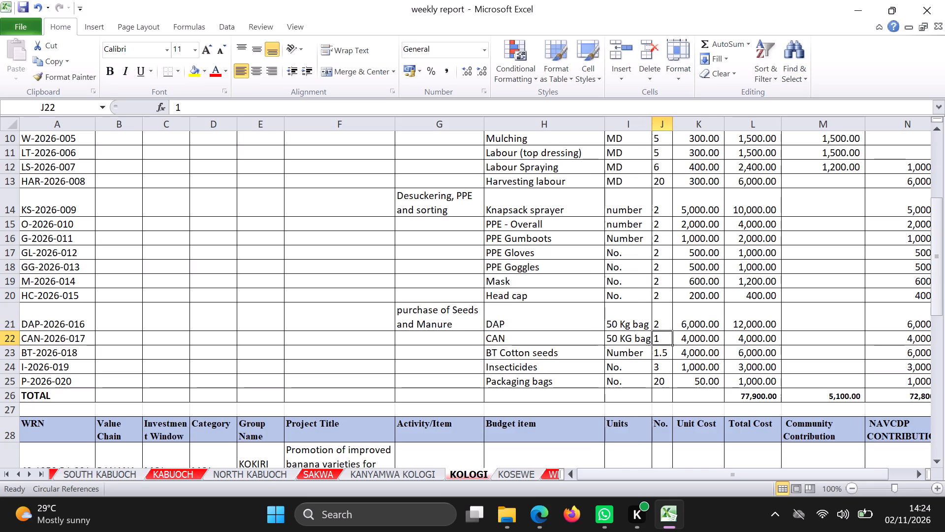
key(2)
click(663, 353)
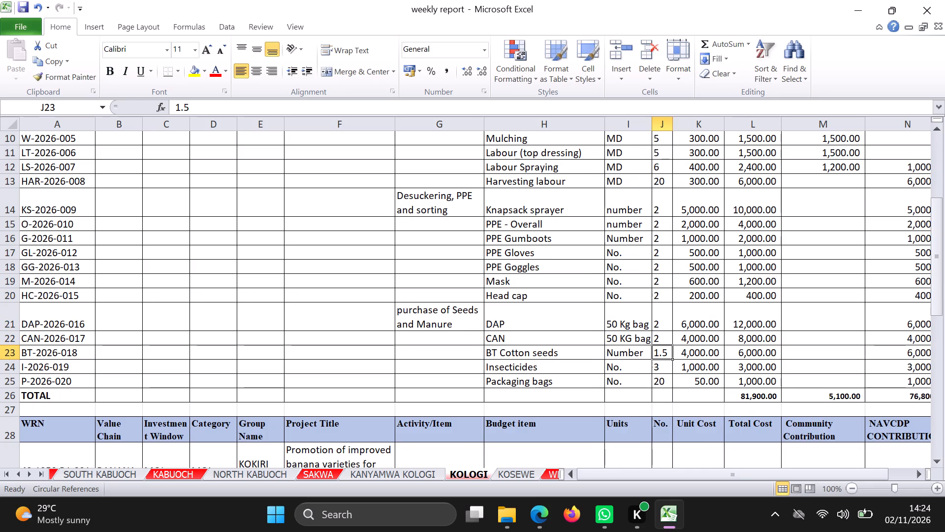
key(3)
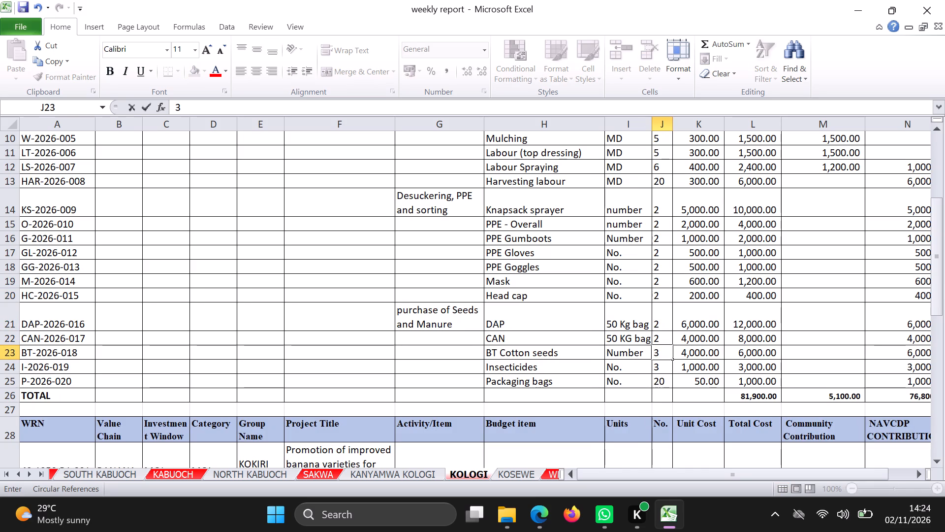
click(661, 366)
key(4)
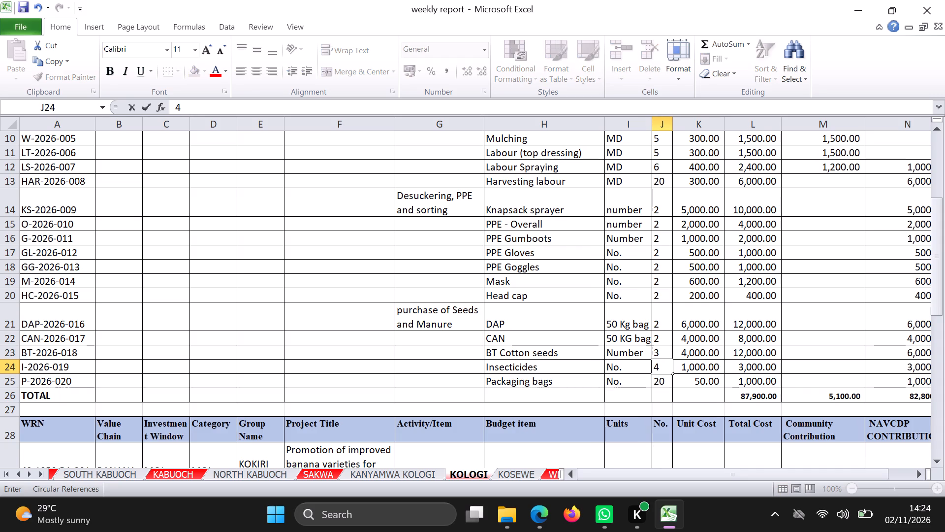
scroll(677, 350, down, 2)
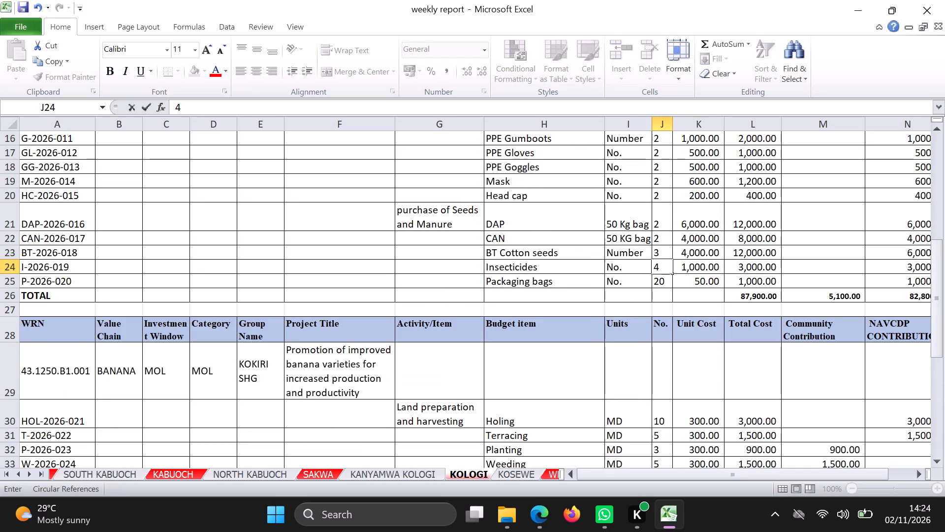
click(663, 295)
In KOLOGI's banana table, set the number for Planting and Pruning to 4 each.
scroll(663, 295, down, 3)
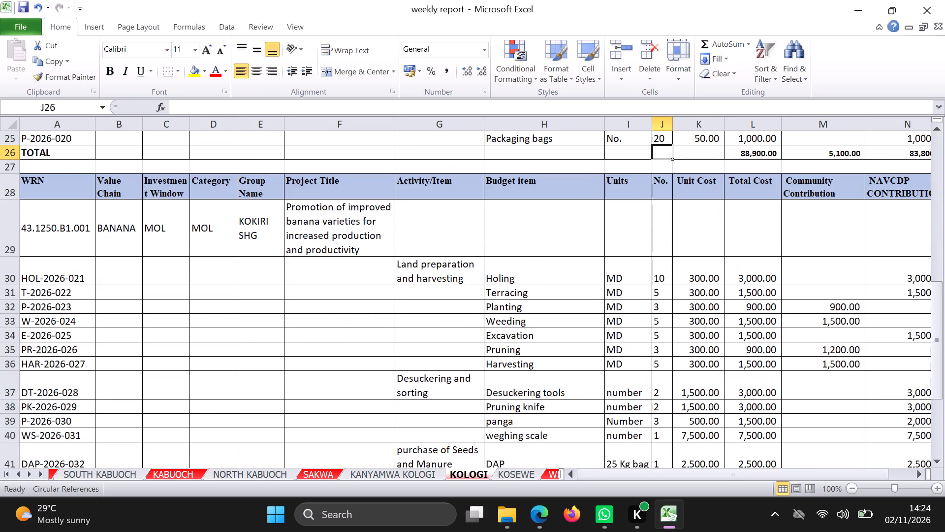
scroll(660, 287, down, 2)
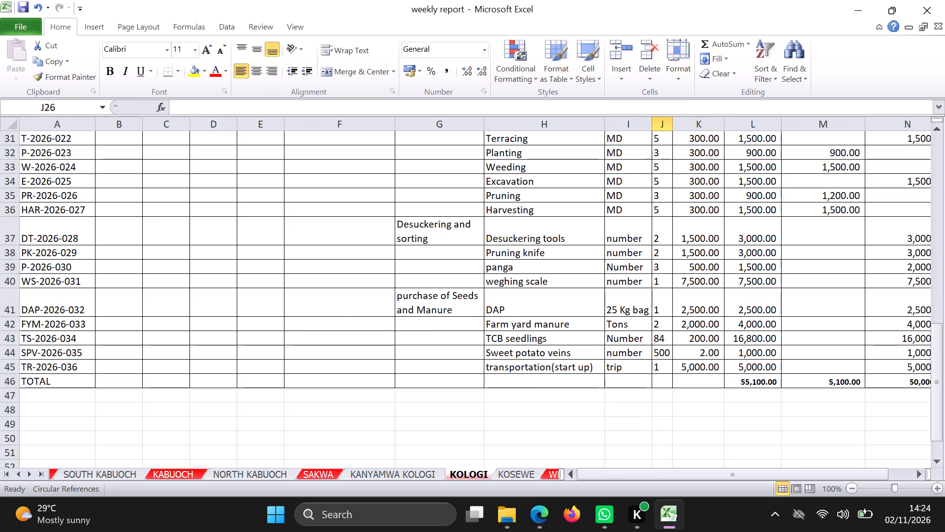
scroll(660, 157, up, 1)
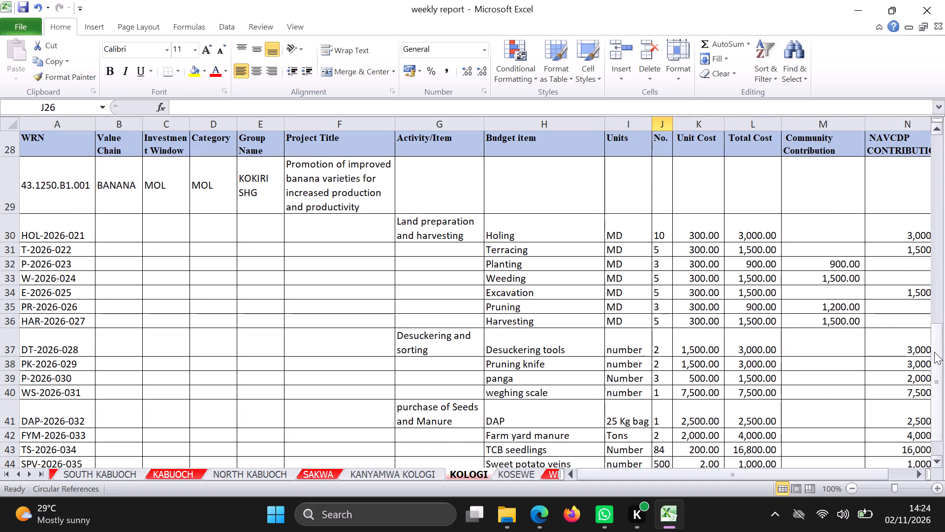
drag(934, 352, 928, 367)
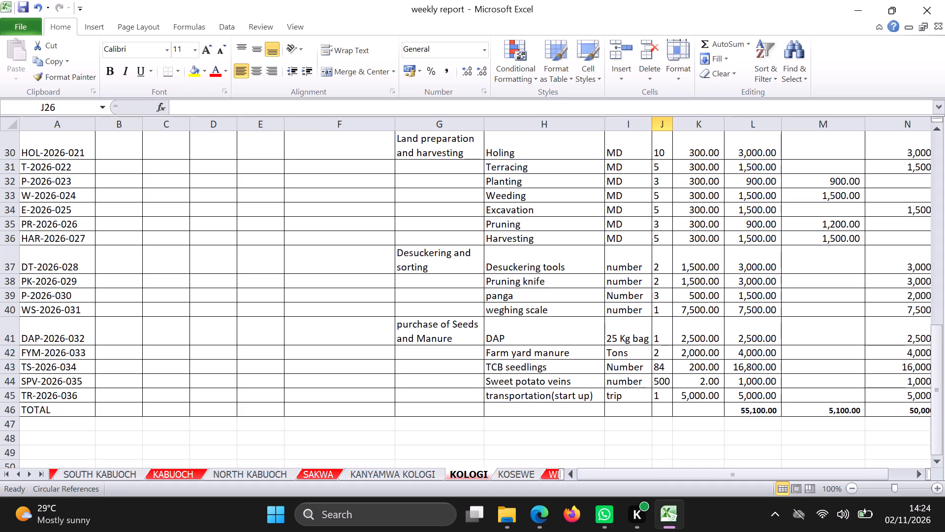
click(662, 181)
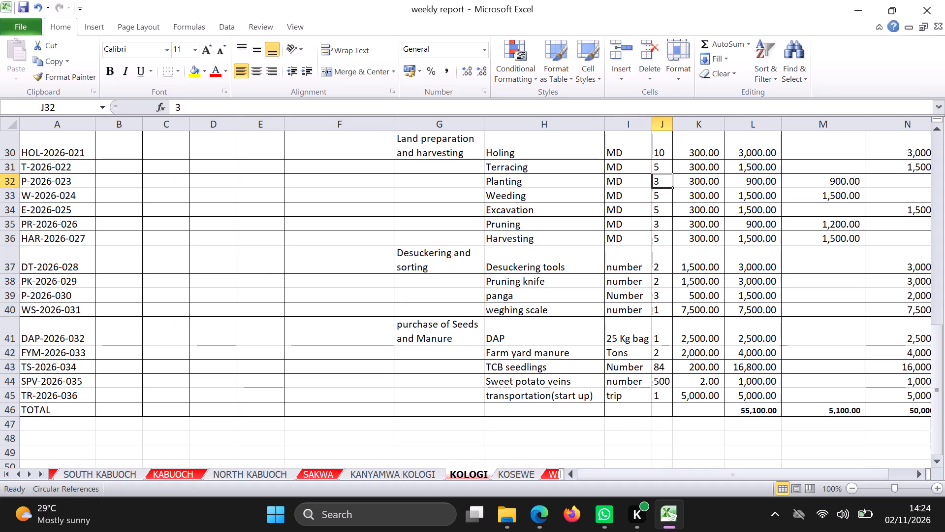
key(4)
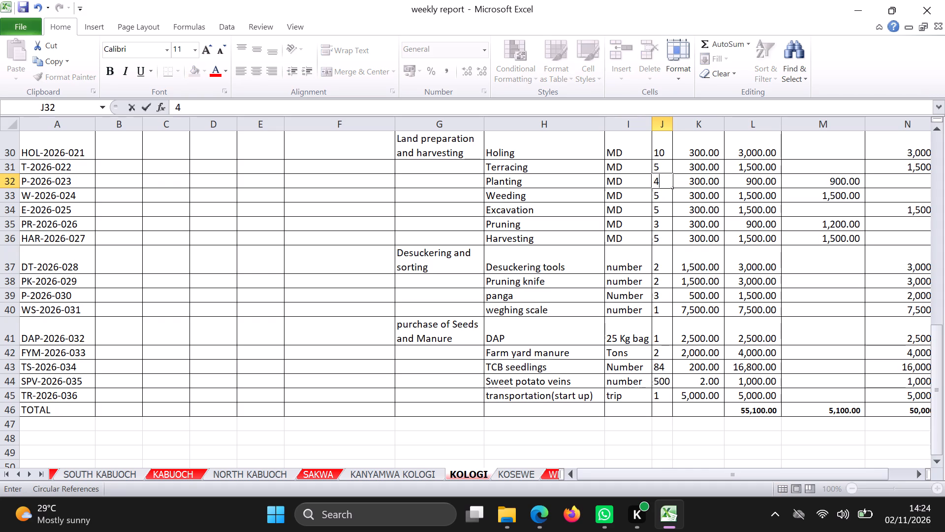
click(662, 221)
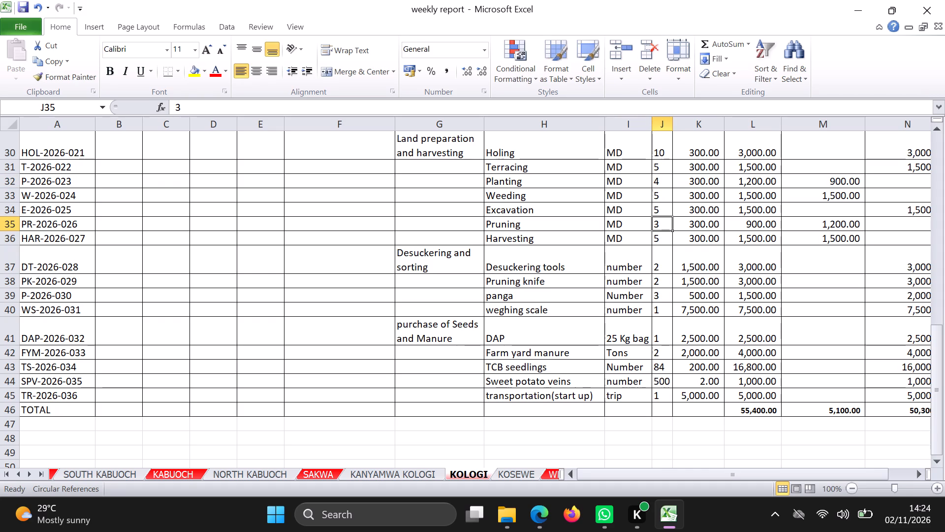
key(4)
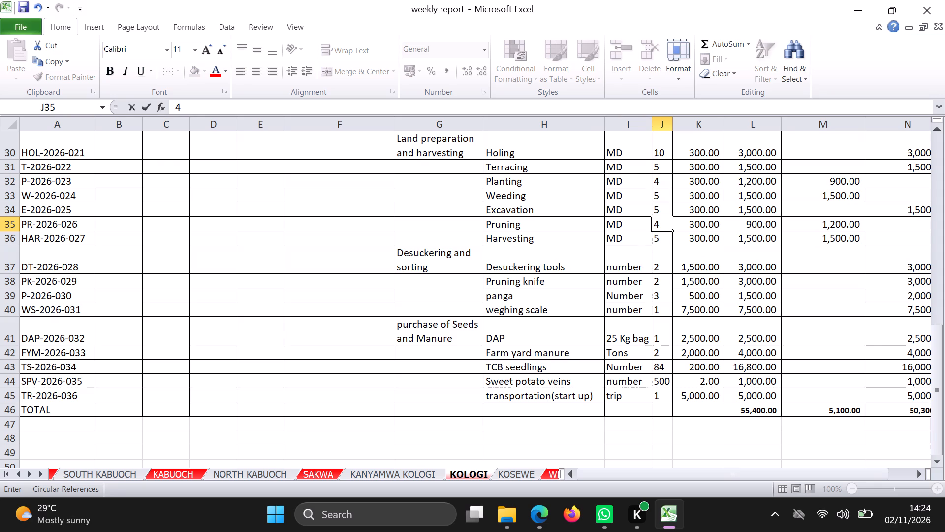
In the banana table, set the number for Desuckering tools and Pruning knife to 3 each, panga to 4 and weighing scale to 2.
click(662, 266)
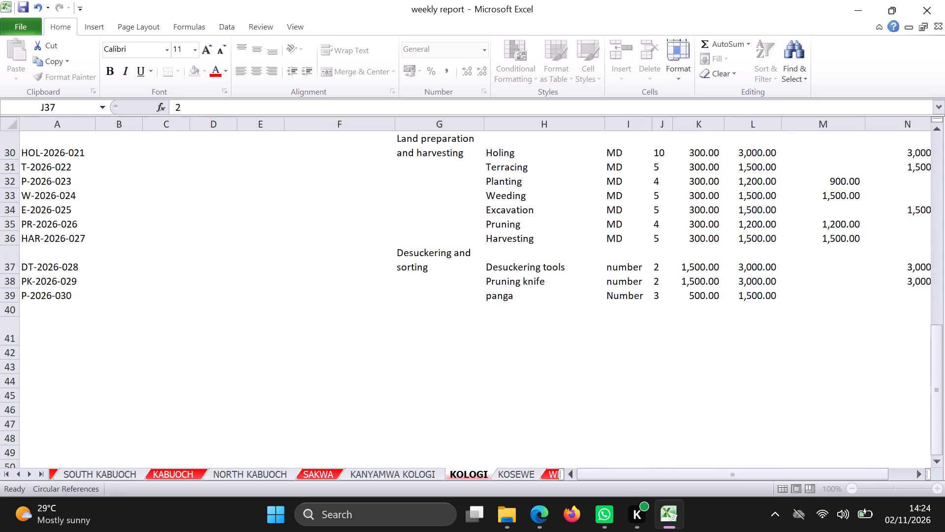
key(3)
click(660, 282)
key(3)
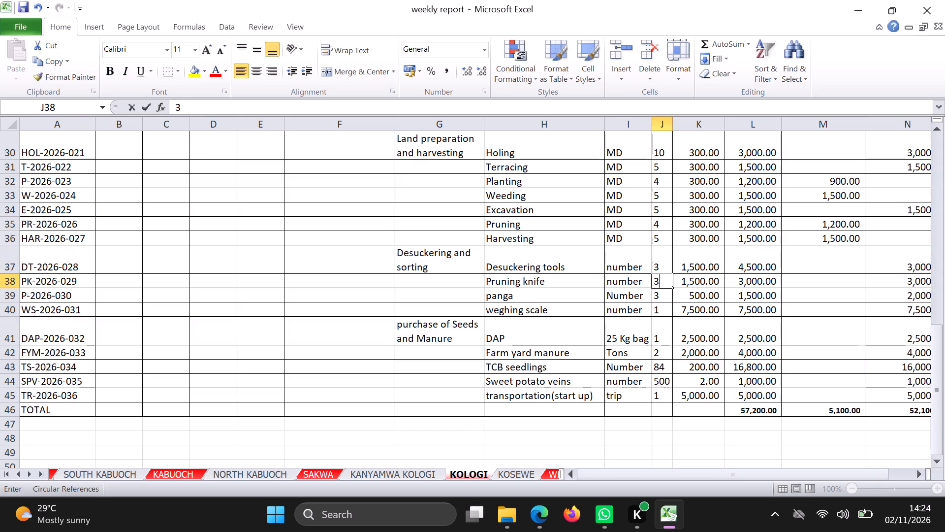
click(663, 296)
key(4)
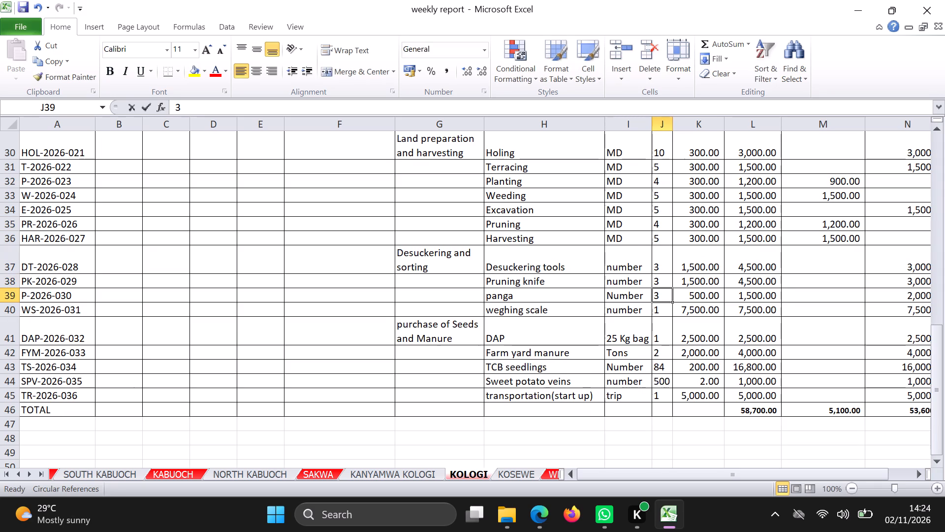
click(659, 307)
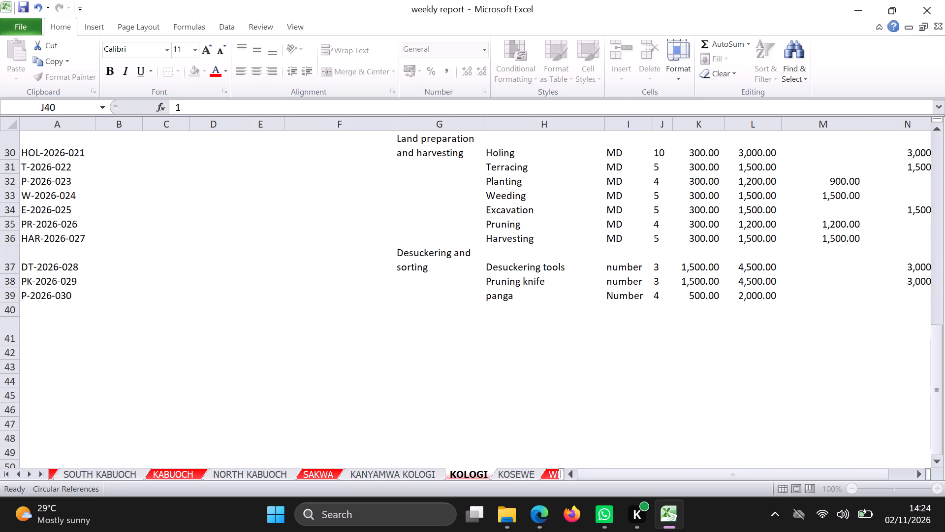
key(2)
In the banana table, set the number for DAP to 2, Farm yard manure to 3 and start-up transportation to 2.
click(664, 326)
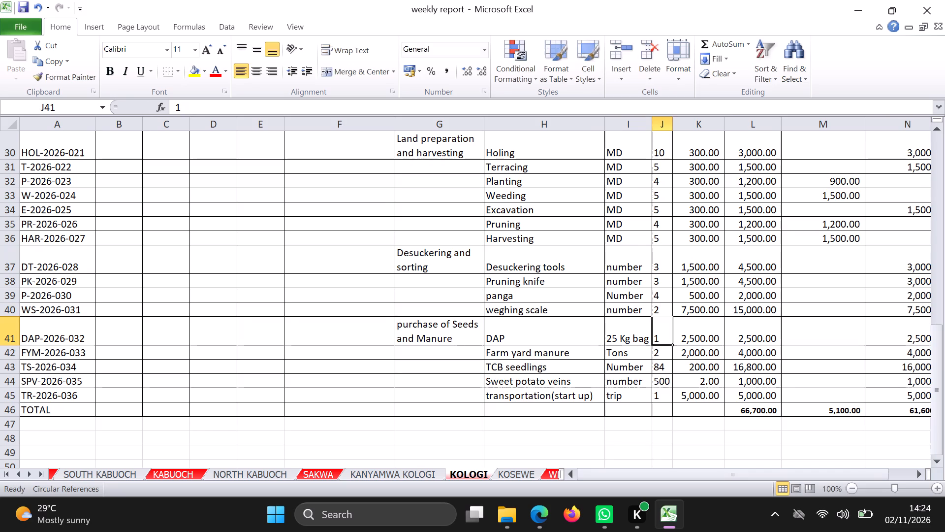
key(2)
click(664, 354)
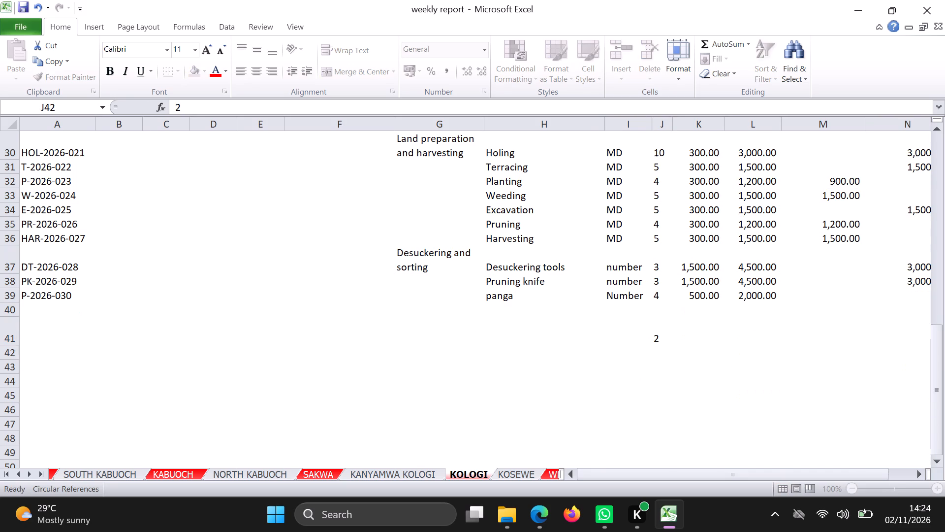
key(3)
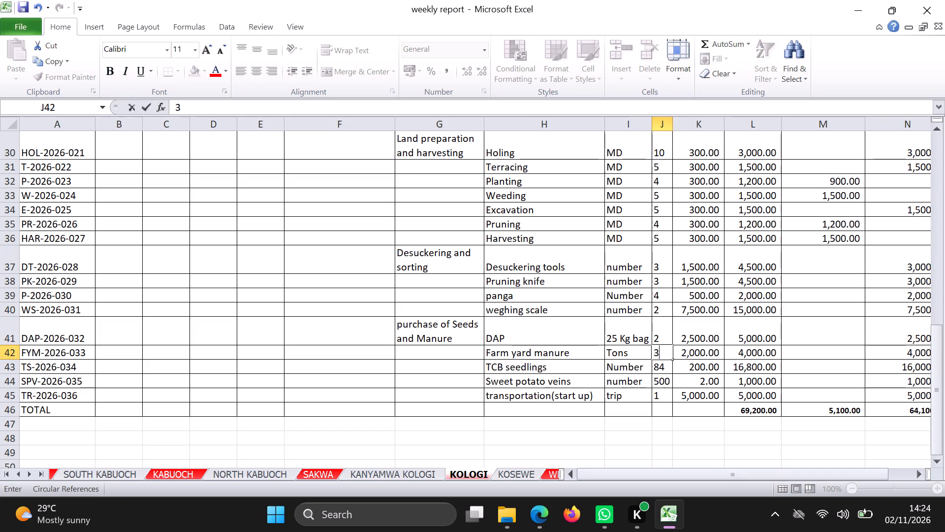
click(659, 396)
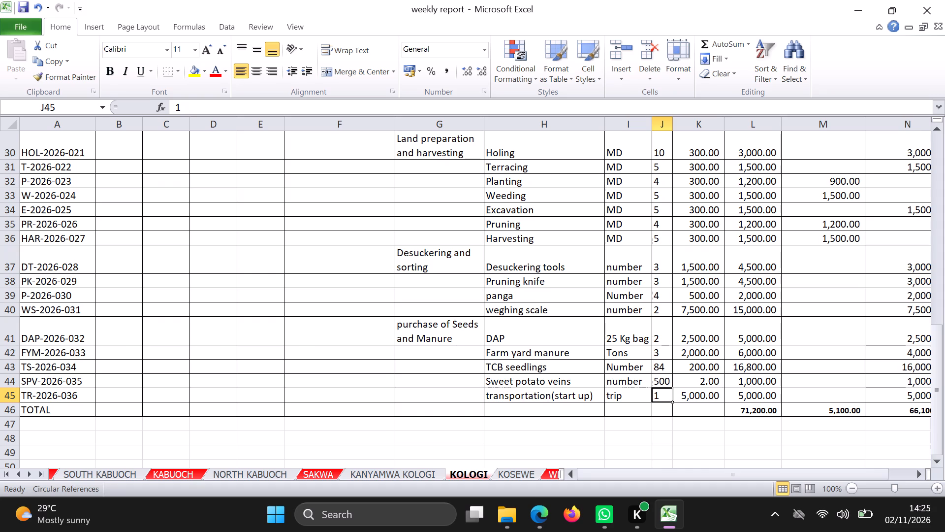
key(2)
click(670, 405)
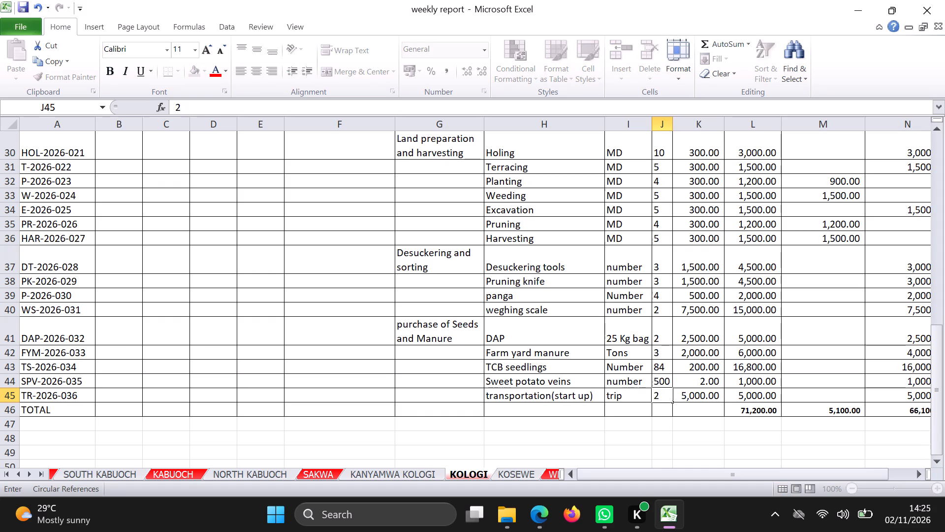
Save the weekly report workbook with the revised KOLOGI quantities.
key(ctrl+s)
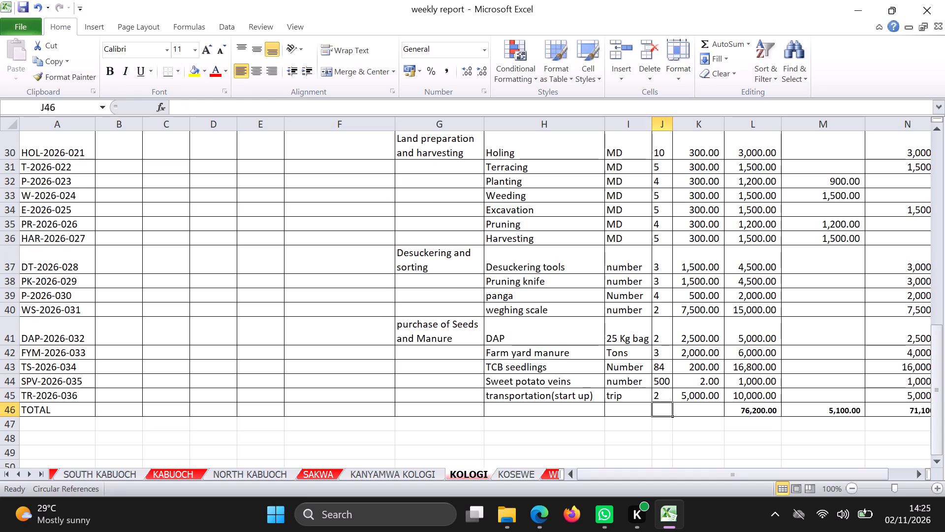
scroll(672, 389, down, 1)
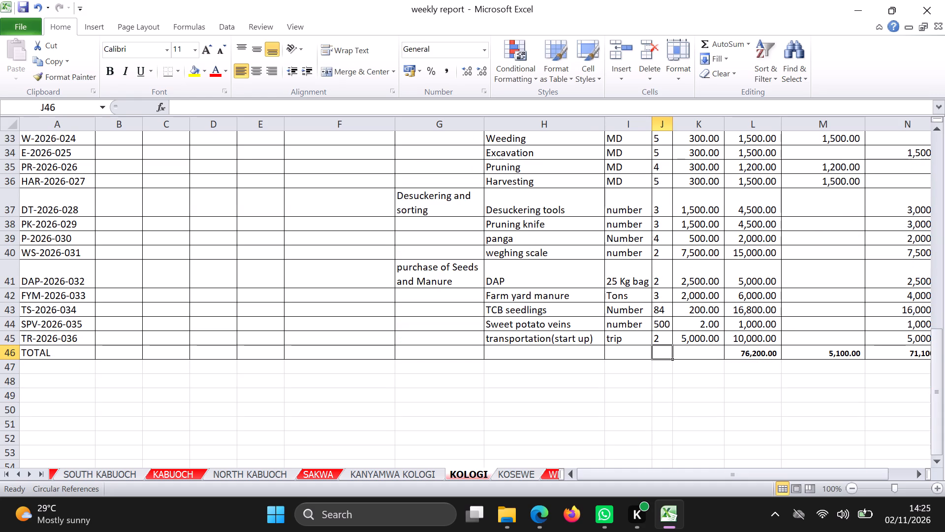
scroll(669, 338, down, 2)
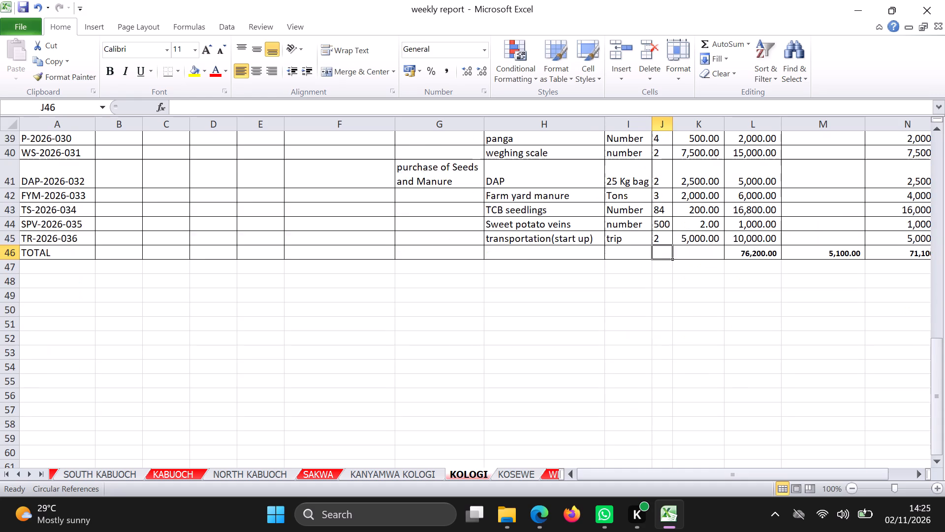
Review the revised cotton and banana budget tables on the KOLOGI sheet from the top down to the final TOTAL row.
scroll(668, 341, down, 6)
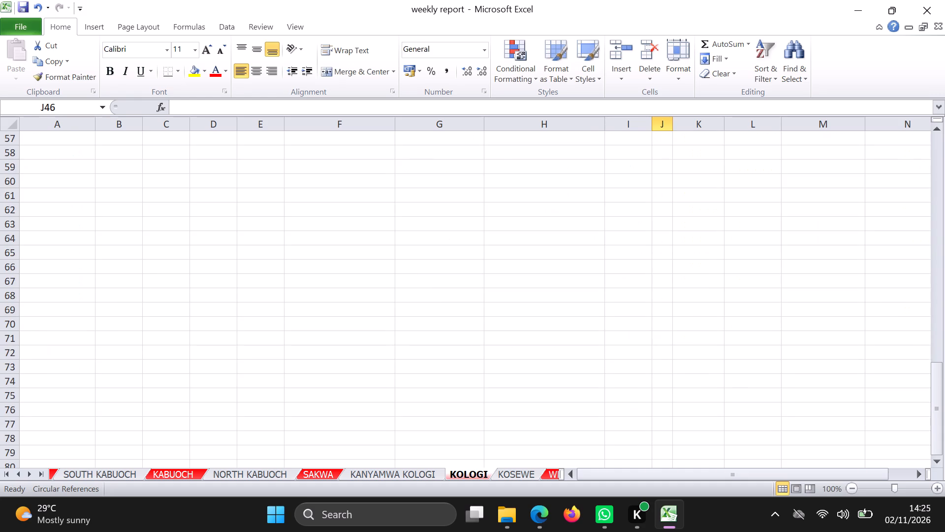
scroll(670, 340, down, 4)
scroll(672, 339, up, 5)
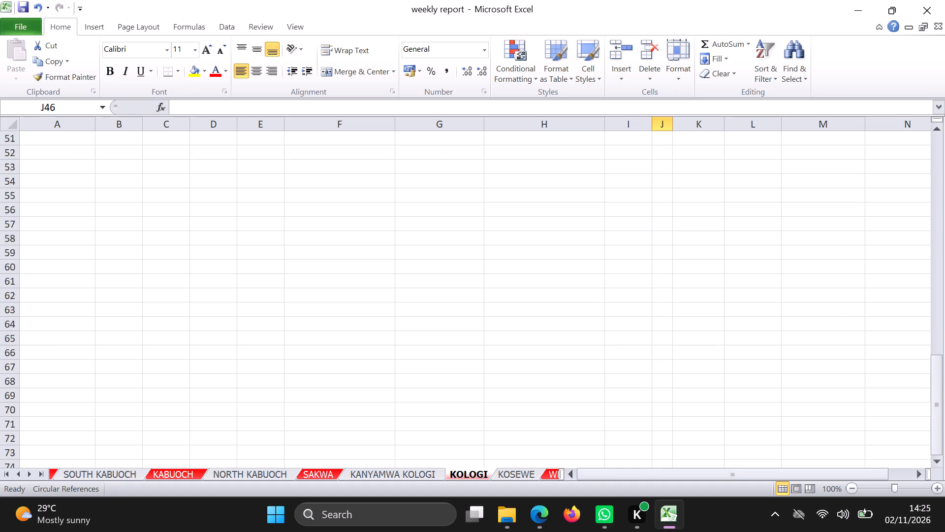
scroll(673, 338, up, 9)
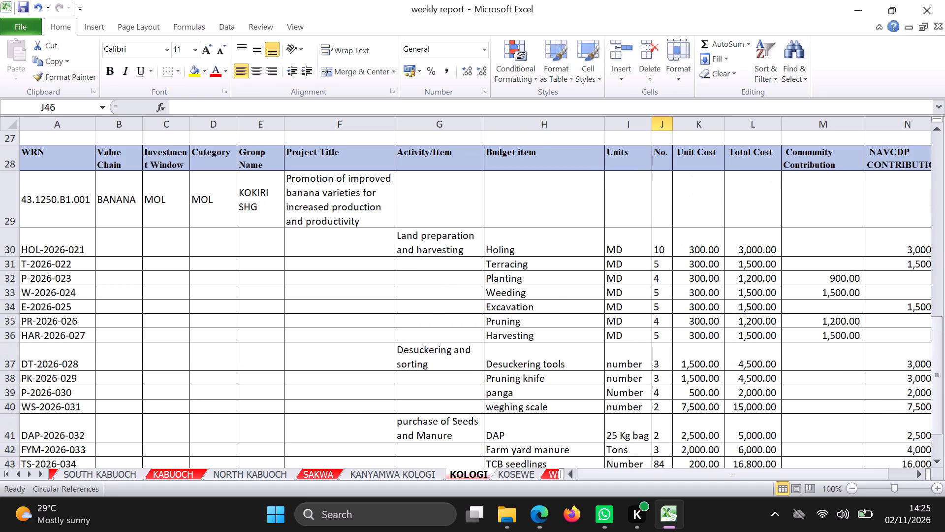
scroll(675, 336, up, 10)
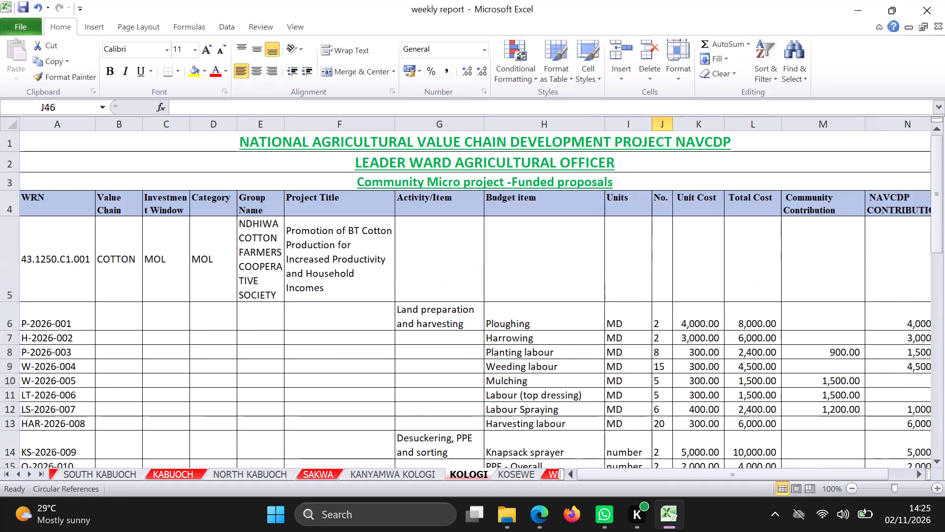
scroll(680, 332, up, 3)
scroll(680, 332, down, 4)
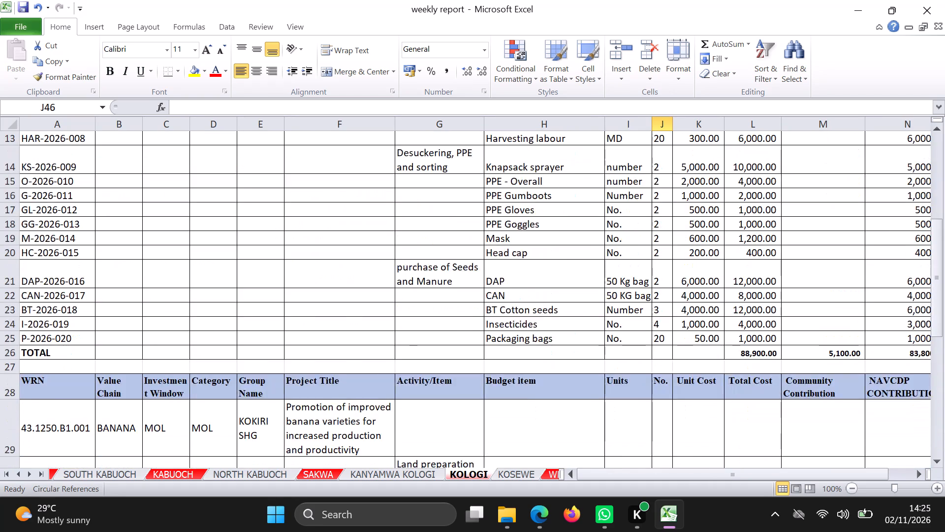
scroll(682, 332, down, 13)
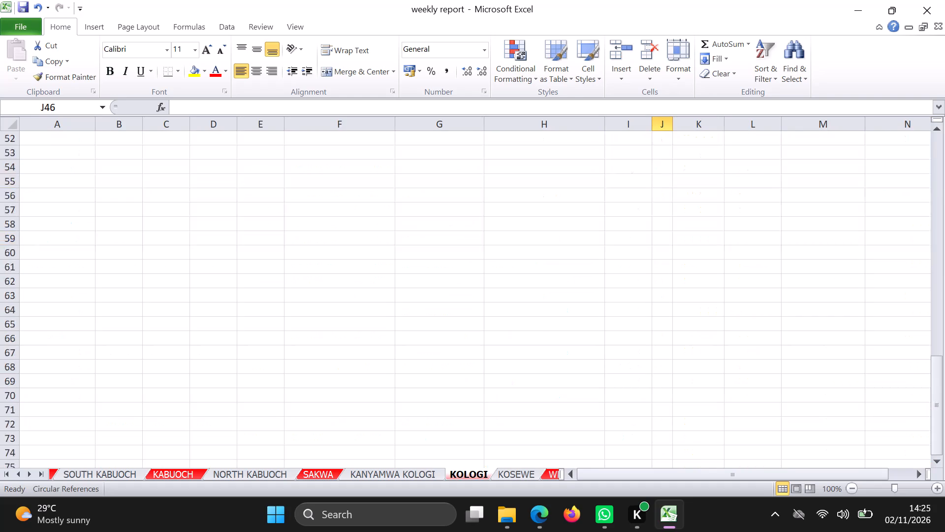
scroll(685, 330, up, 8)
scroll(686, 329, down, 6)
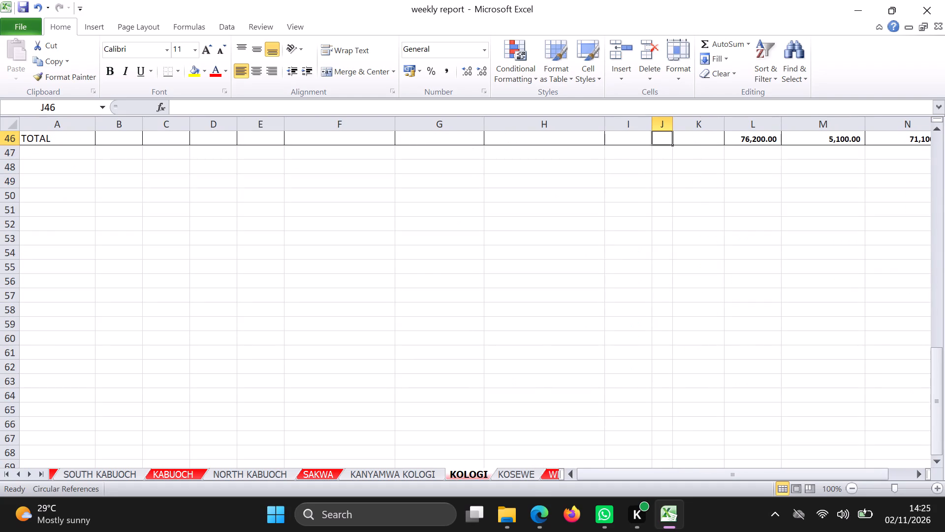
On the KOSEWE sheet's cotton table, set the number for Ploughing and Harrowing to 3 each.
click(520, 476)
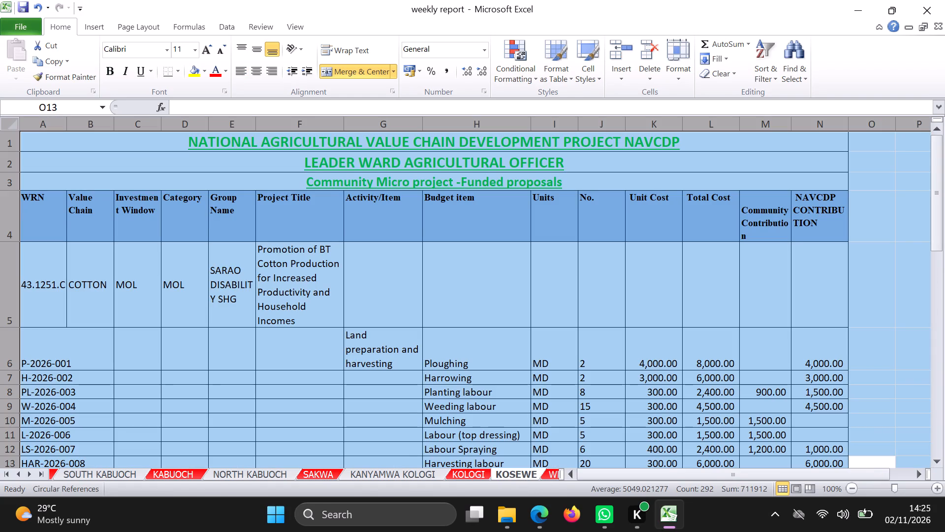
click(674, 295)
scroll(672, 292, down, 2)
scroll(672, 293, up, 2)
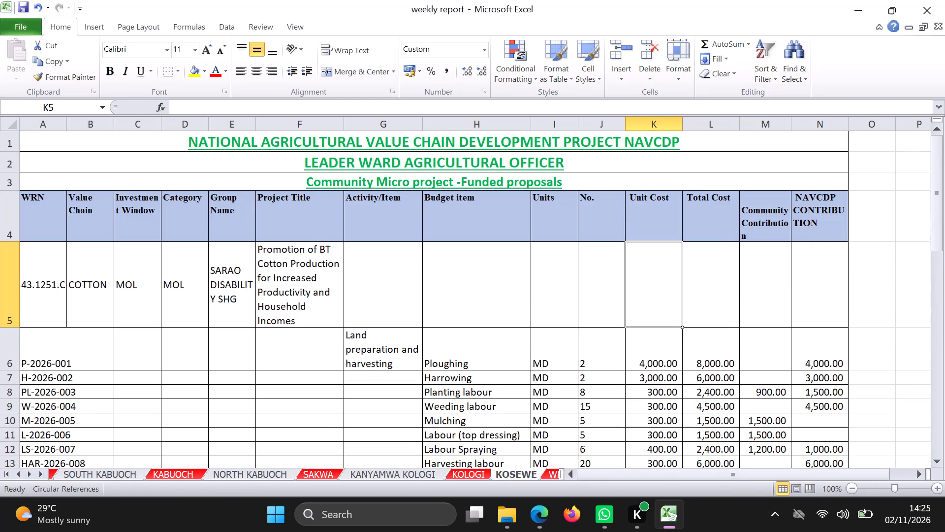
click(596, 351)
key(3)
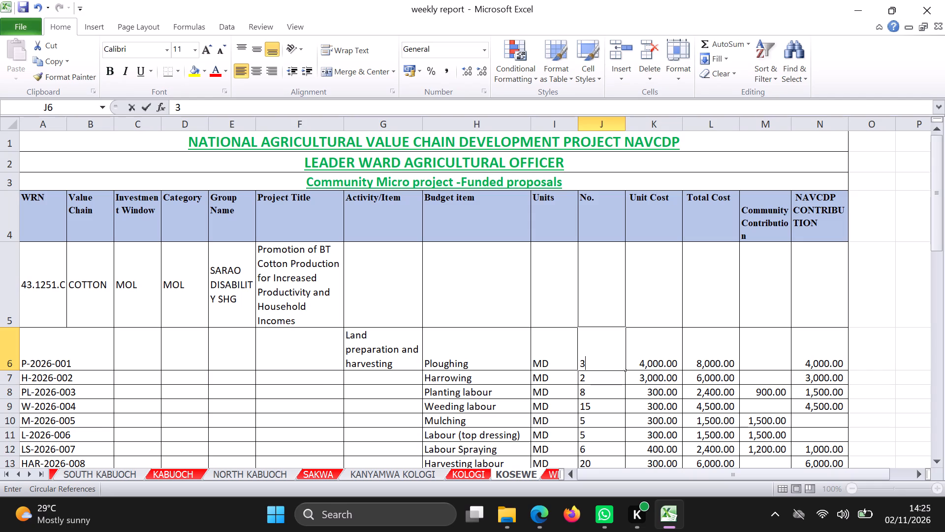
click(598, 377)
key(3)
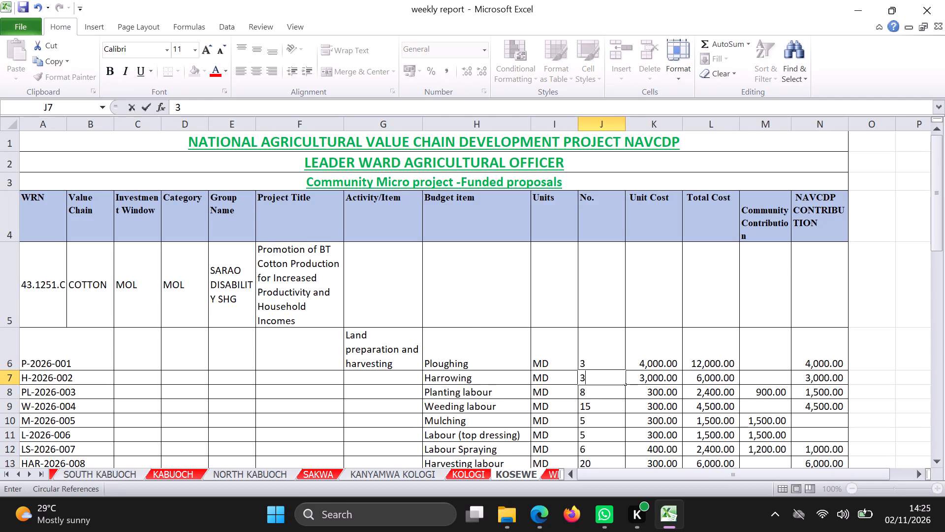
In KOSEWE's cotton table, set the number for every Desuckering, PPE and sorting item, from Knapsack sprayer through Head cap, to 3.
scroll(597, 424, down, 2)
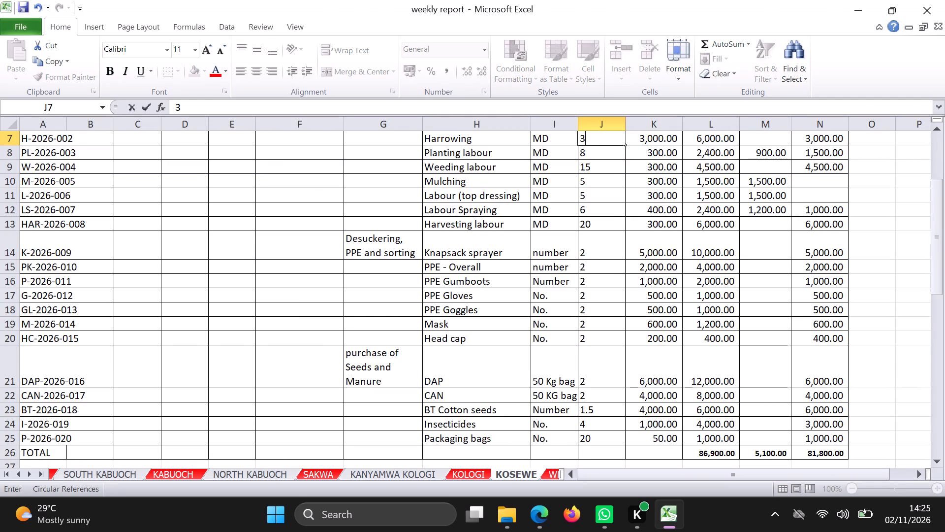
click(596, 258)
key(3)
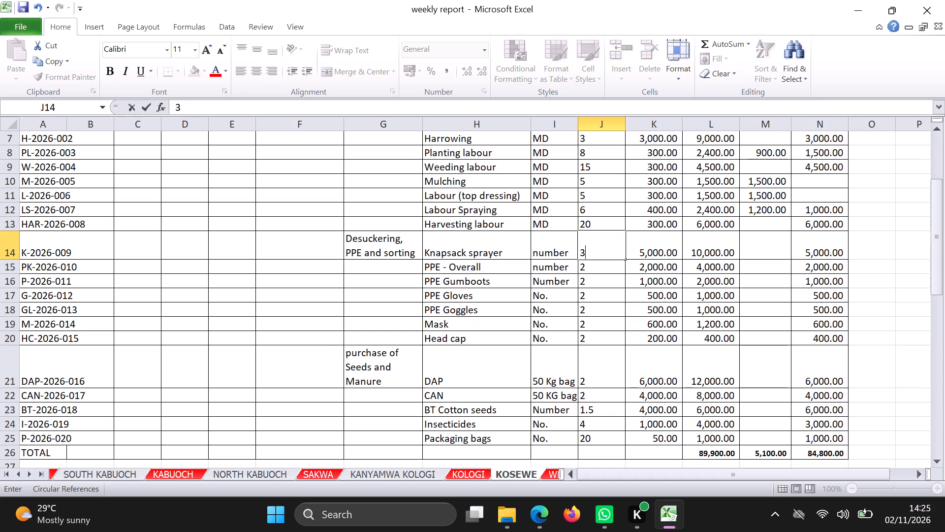
click(598, 267)
key(3)
click(598, 275)
click(601, 284)
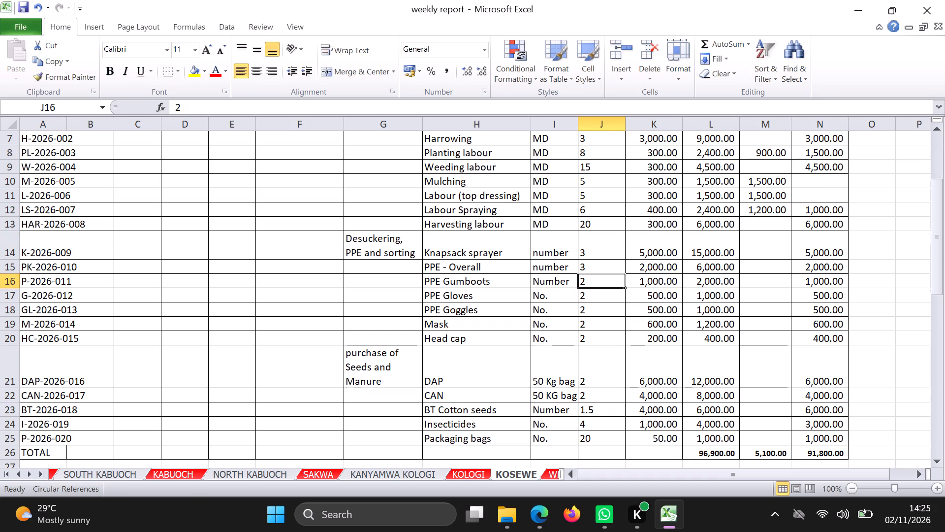
key(3)
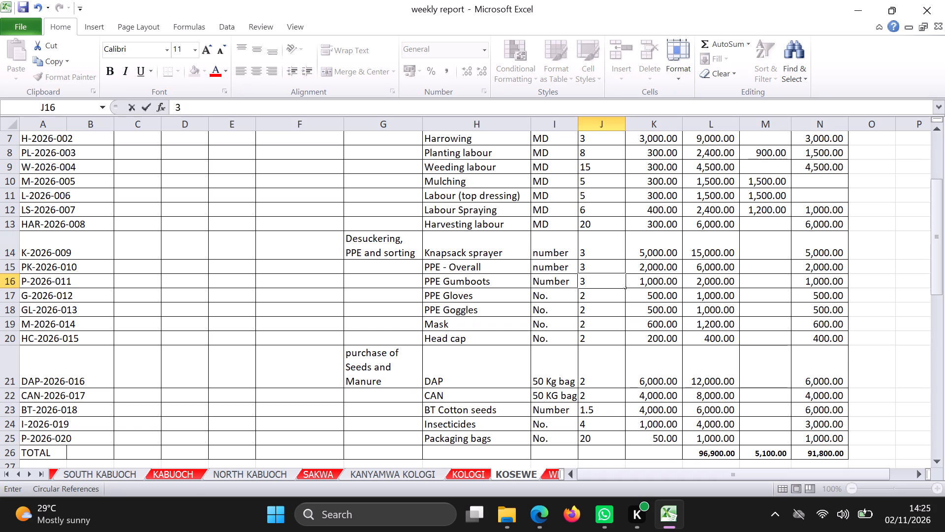
click(603, 298)
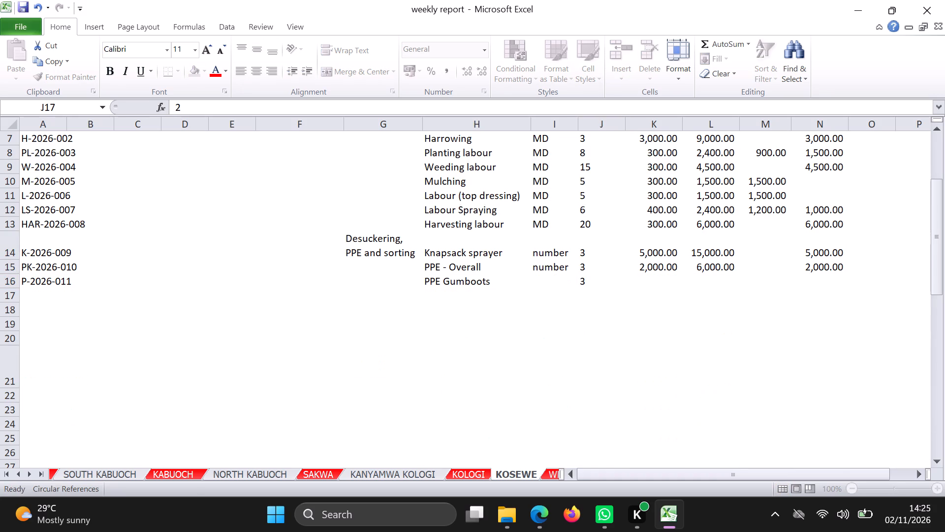
key(3)
click(600, 310)
key(3)
click(601, 320)
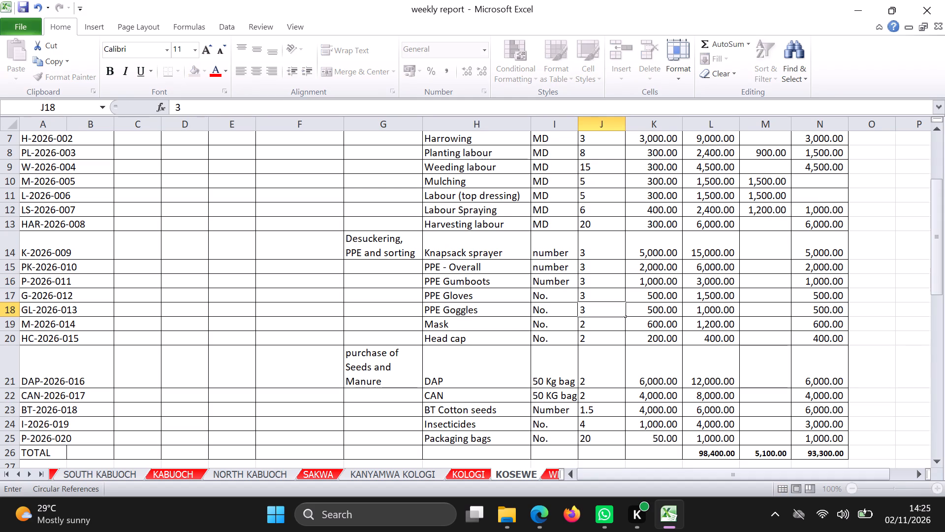
key(3)
click(602, 335)
key(3)
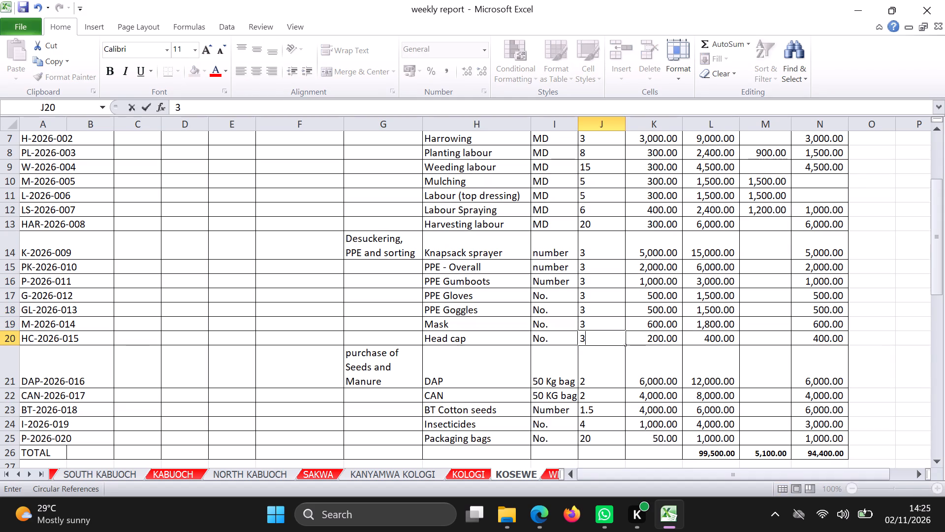
In KOSEWE's cotton table, set the number for DAP and CAN to 3 each and Insecticides to 5.
click(601, 357)
key(3)
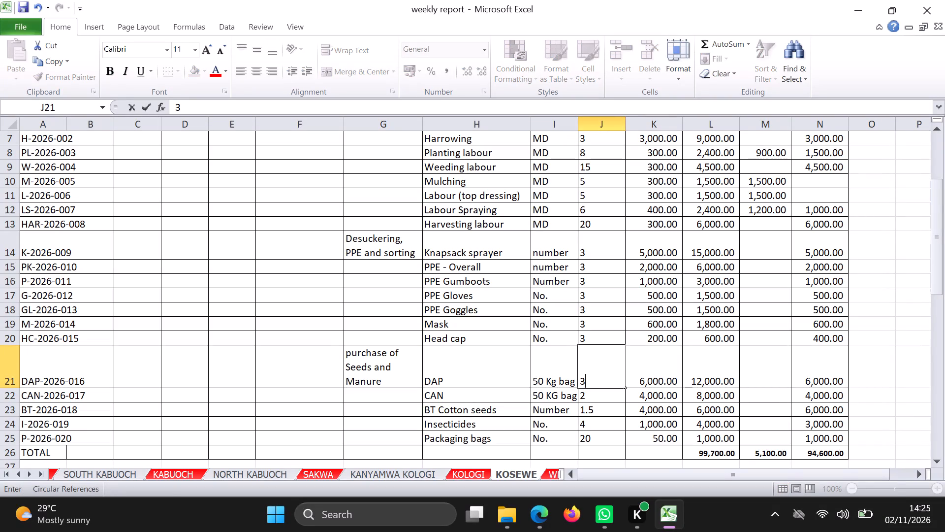
click(599, 391)
key(3)
scroll(600, 384, down, 2)
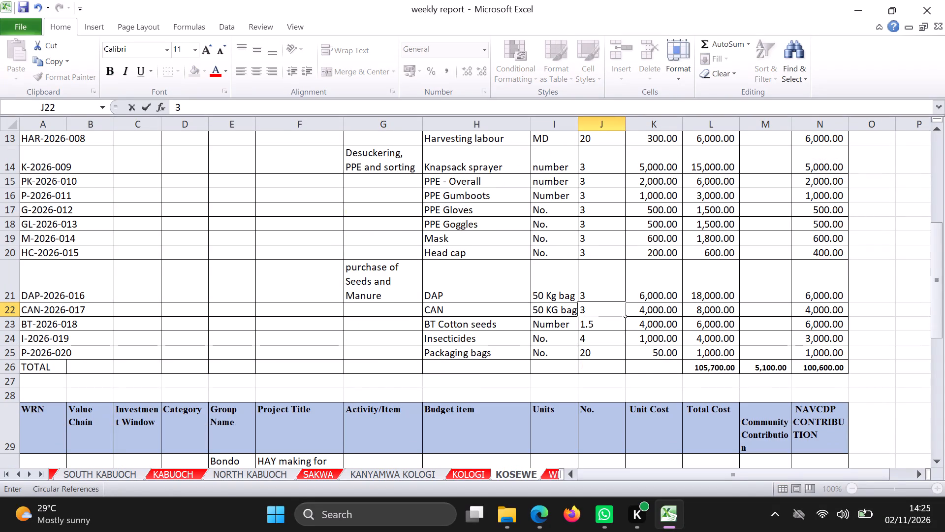
click(602, 340)
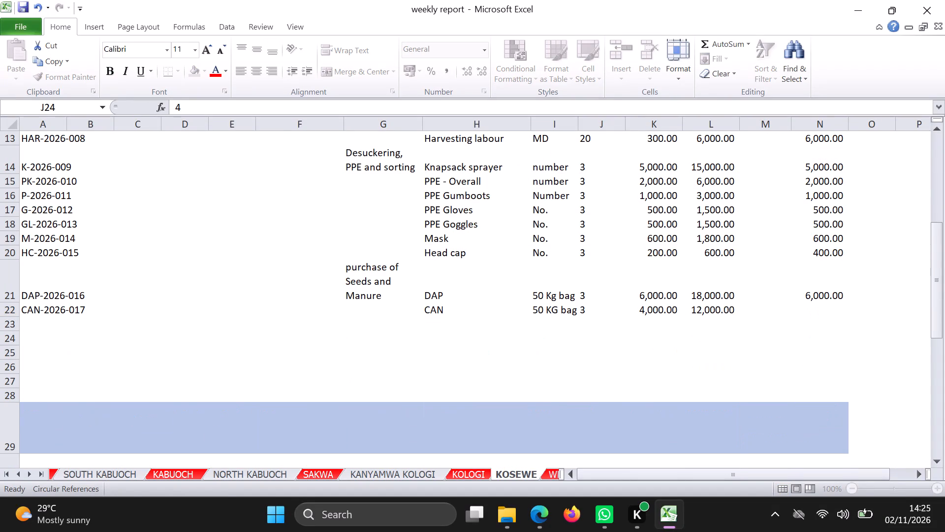
key(5)
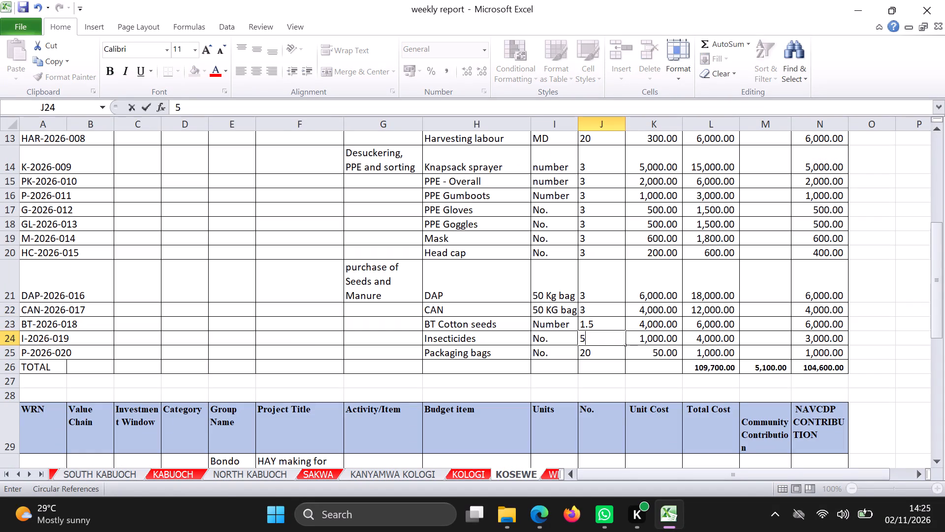
Save the weekly report workbook with the revised KOSEWE cotton quantities.
key(ctrl+s)
In KOSEWE's hay table, set the number for skilled labour to 4, Rhodes seeds to 3 and Farm yard Manure to 4.
scroll(610, 353, down, 3)
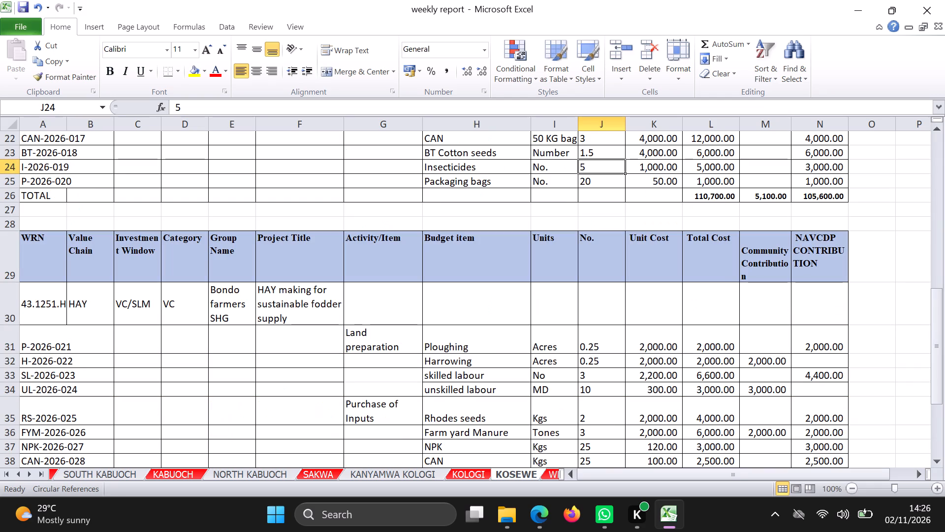
click(600, 372)
key(4)
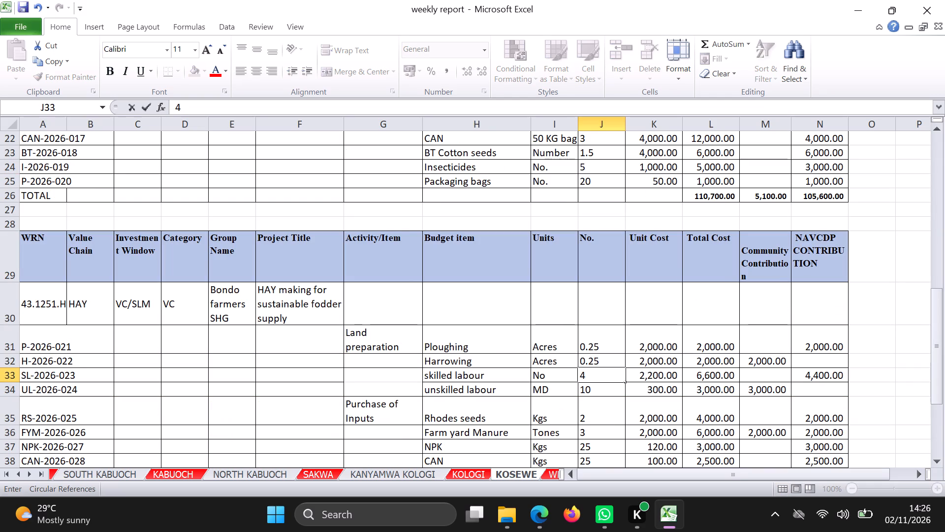
click(599, 411)
key(3)
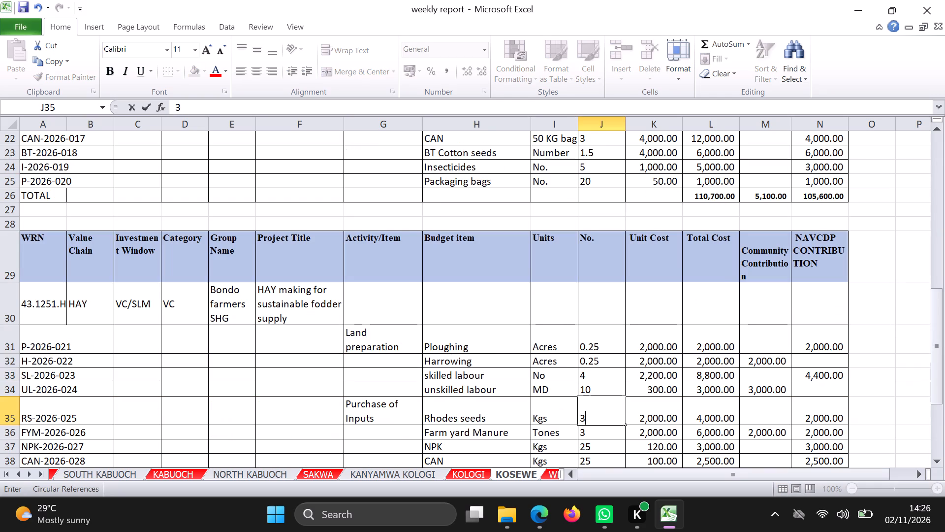
click(596, 433)
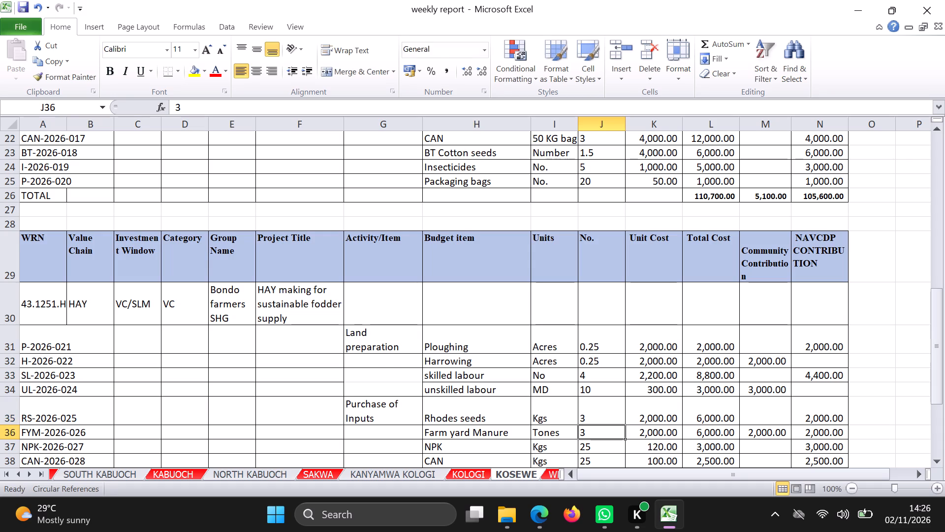
key(4)
In KOSEWE's hay table, set the number for Mask to 5, wooden Bailer to 2 and sisal twine to 5.
scroll(603, 426, down, 3)
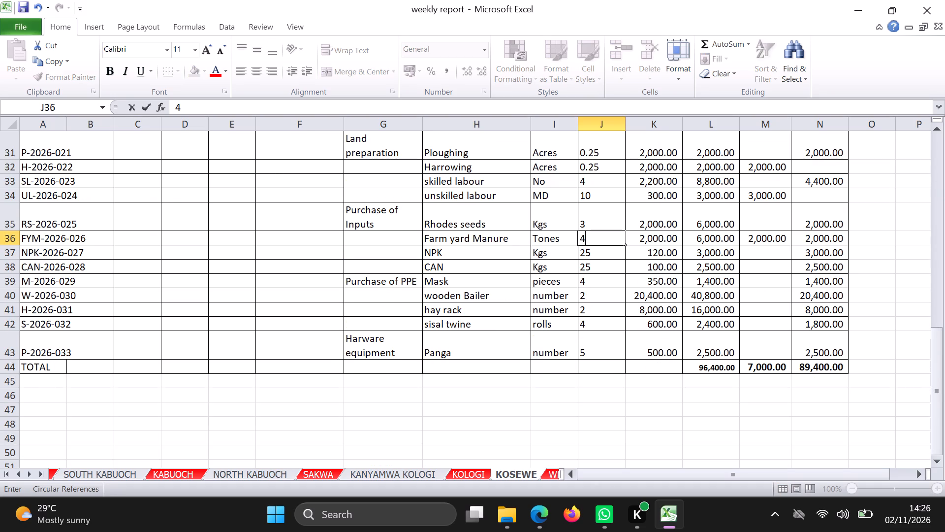
click(601, 283)
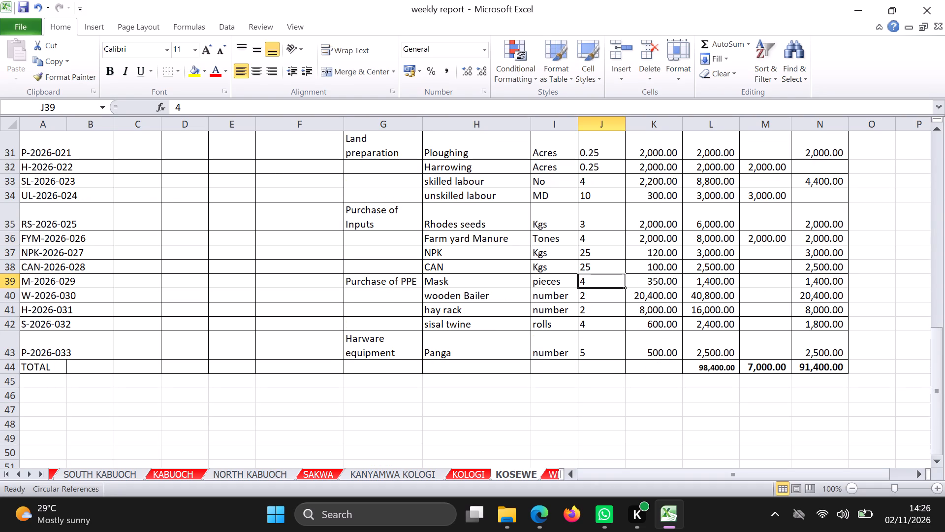
key(5)
click(612, 298)
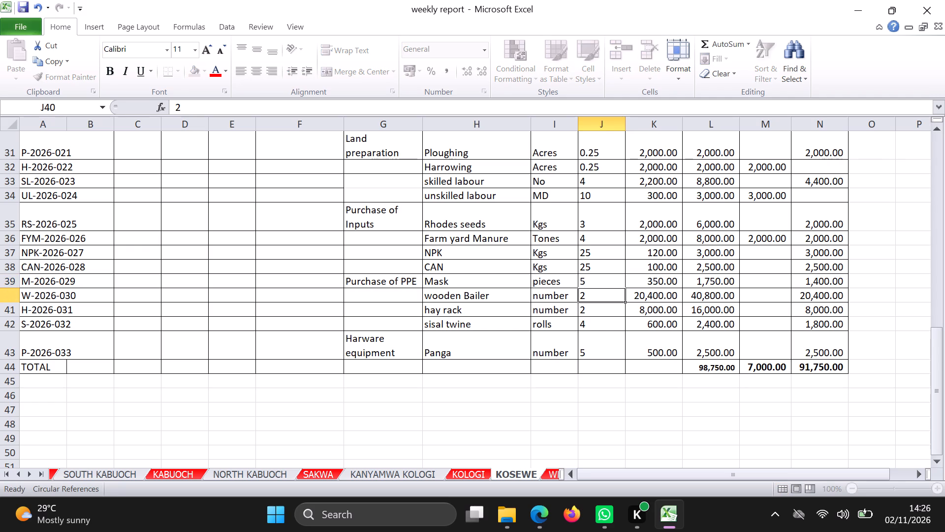
key(2)
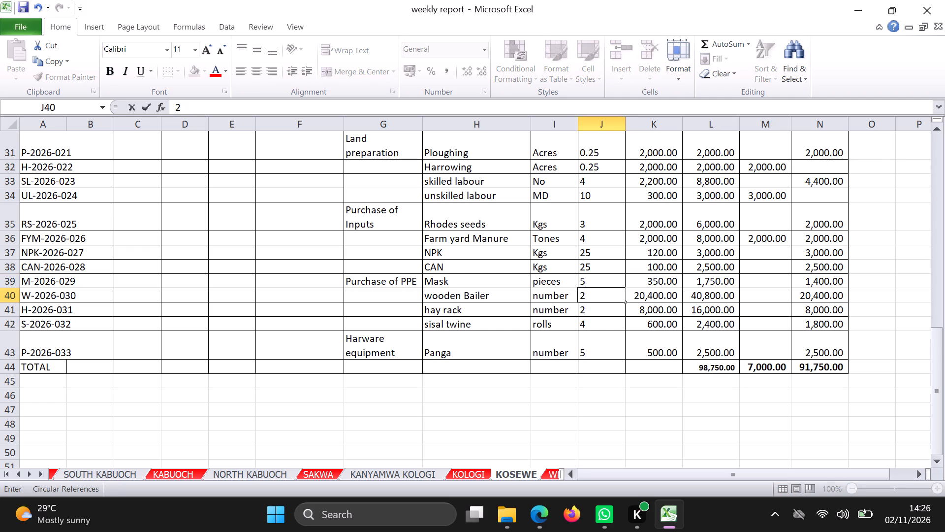
click(606, 310)
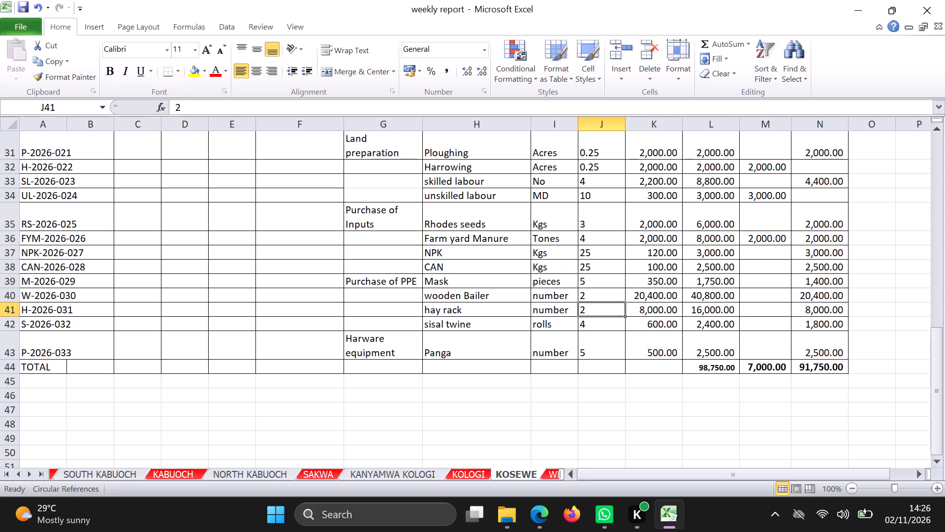
click(594, 330)
key(5)
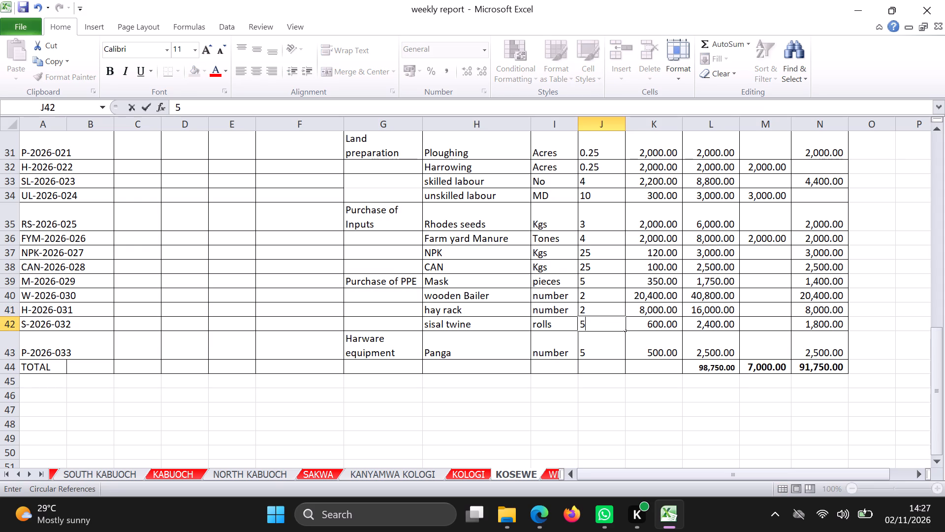
Open the WEST KOSEWE sheet.
scroll(616, 291, down, 1)
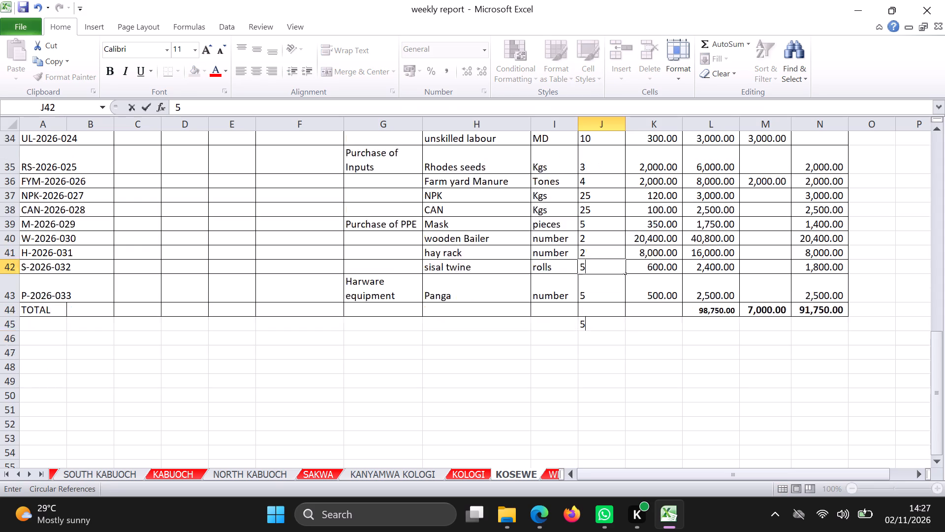
scroll(616, 291, down, 2)
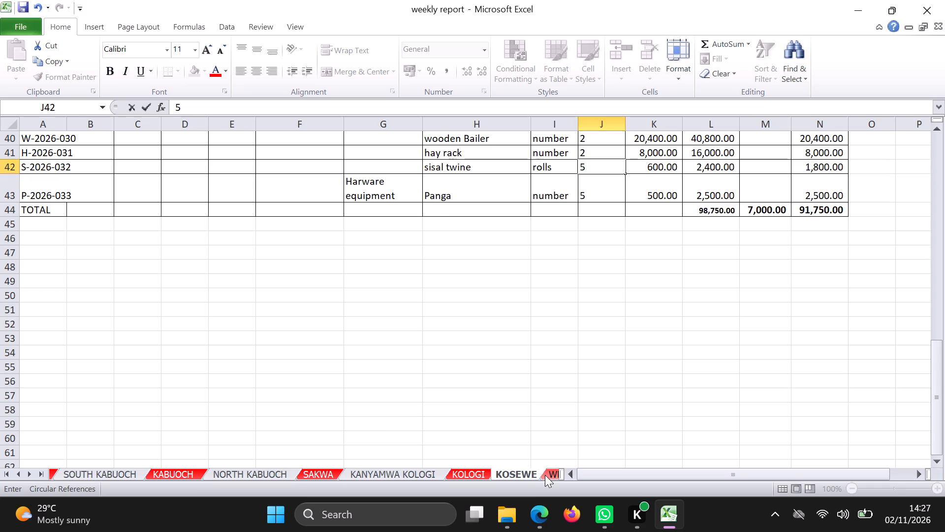
click(545, 475)
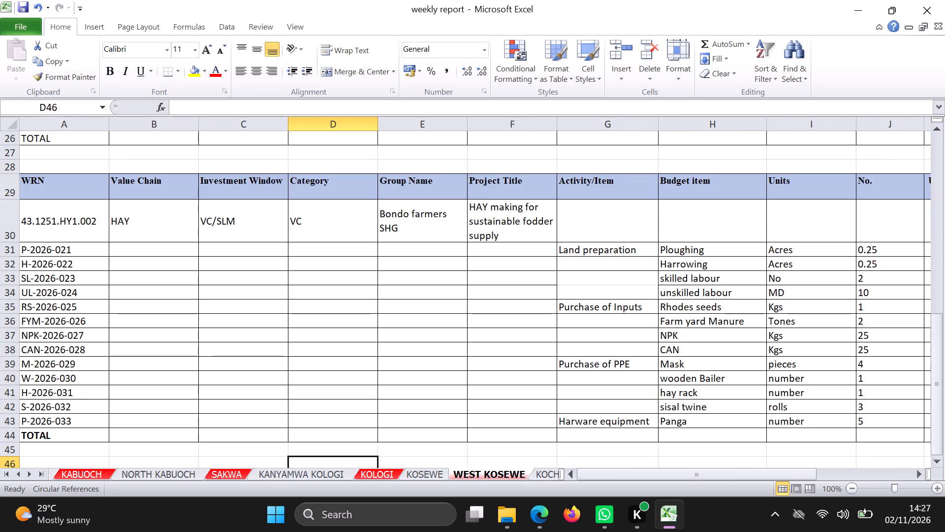
In WEST KOSEWE's cotton table, set the number for Ploughing and Harrowing to 2 each.
scroll(672, 261, up, 10)
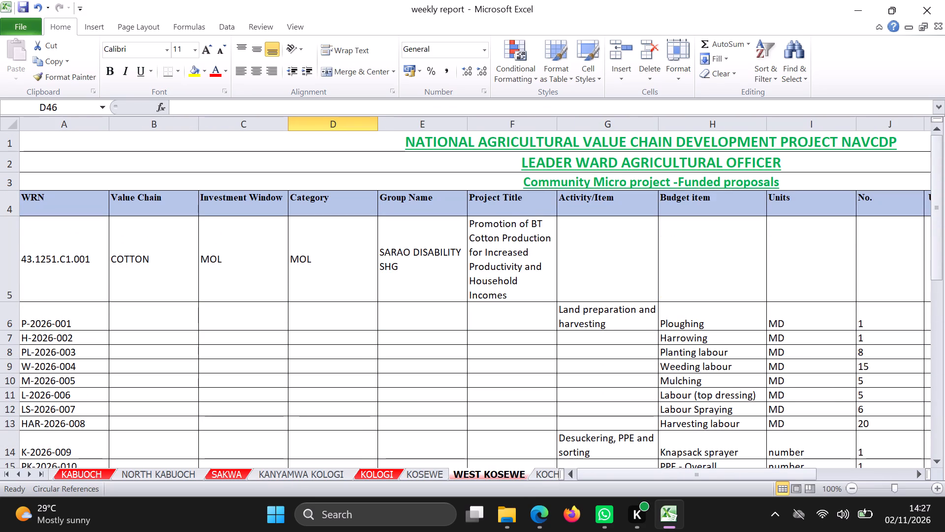
drag(667, 469, 675, 478)
drag(673, 478, 680, 480)
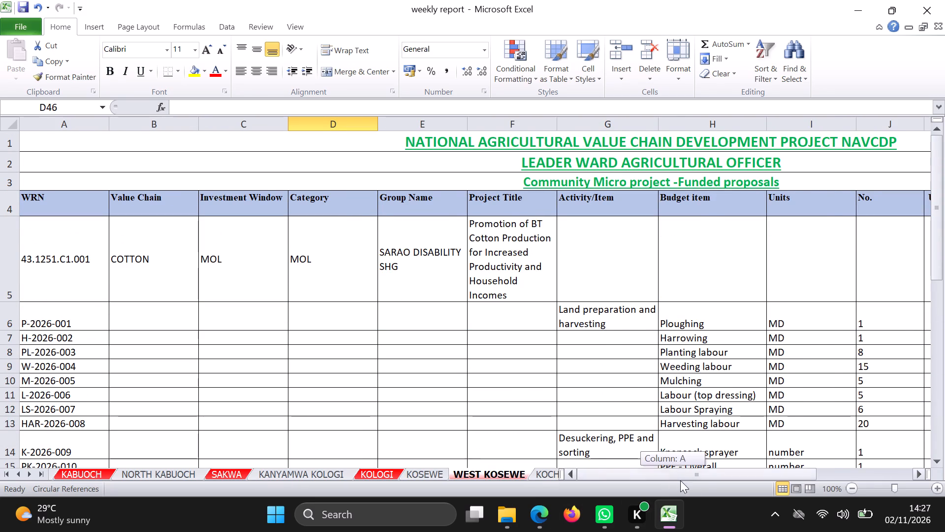
drag(680, 480, 717, 483)
click(698, 319)
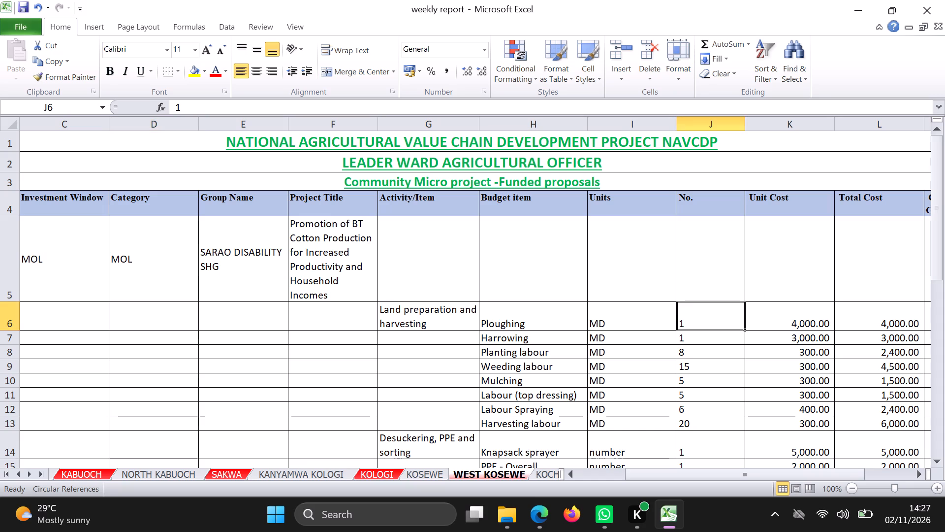
key(2)
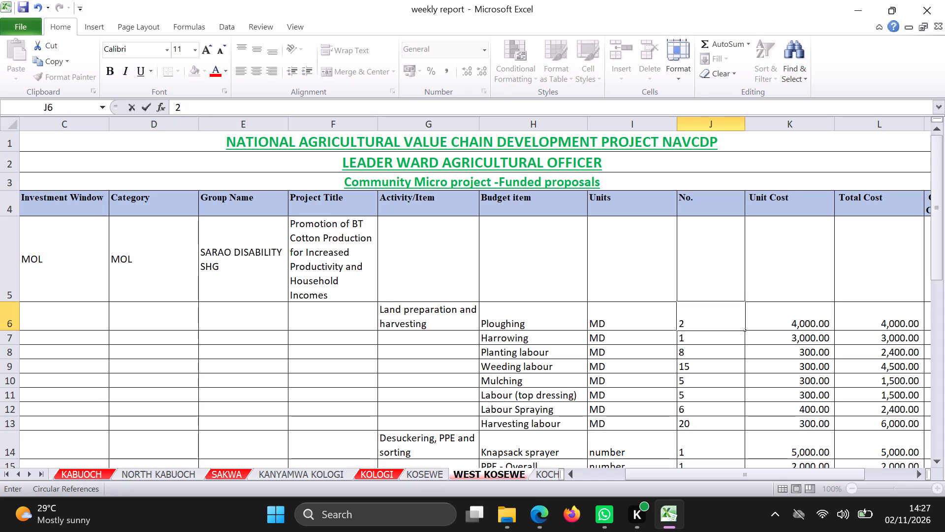
click(694, 342)
key(2)
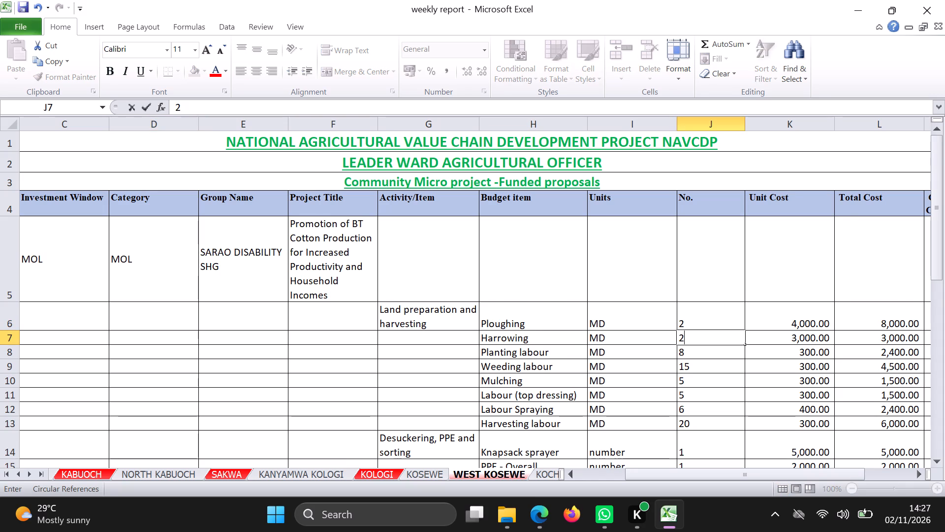
In WEST KOSEWE's cotton table, set the number to 2 for every Desuckering, PPE and sorting item, from Knapsack sprayer through Head cap.
scroll(697, 371, down, 2)
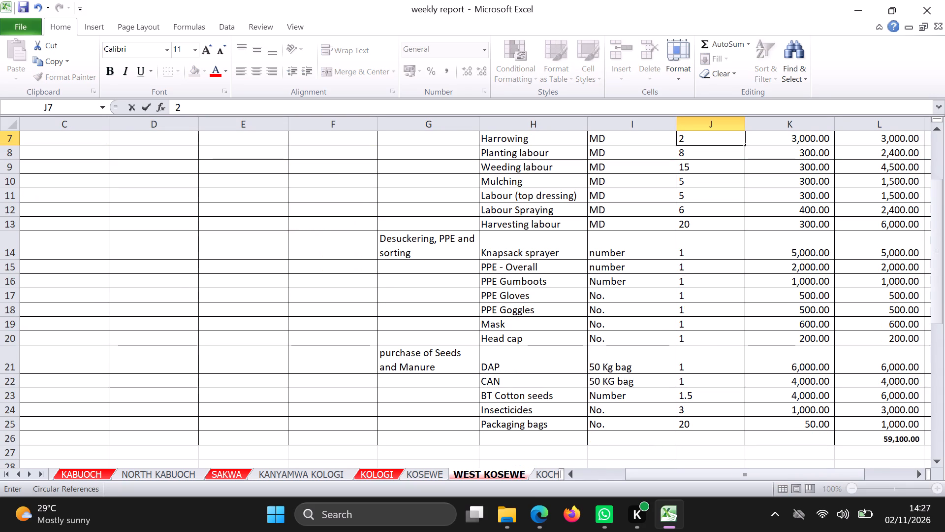
click(695, 248)
key(2)
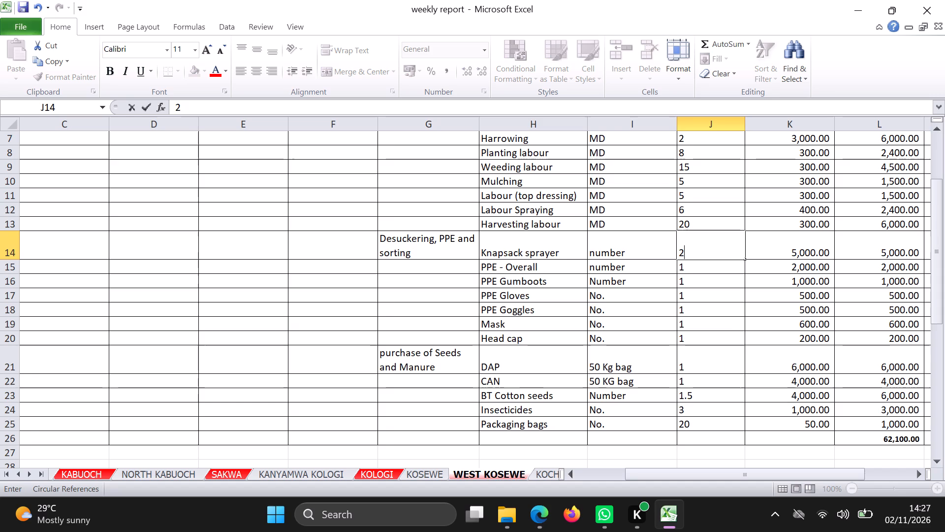
click(695, 269)
key(2)
click(693, 277)
key(2)
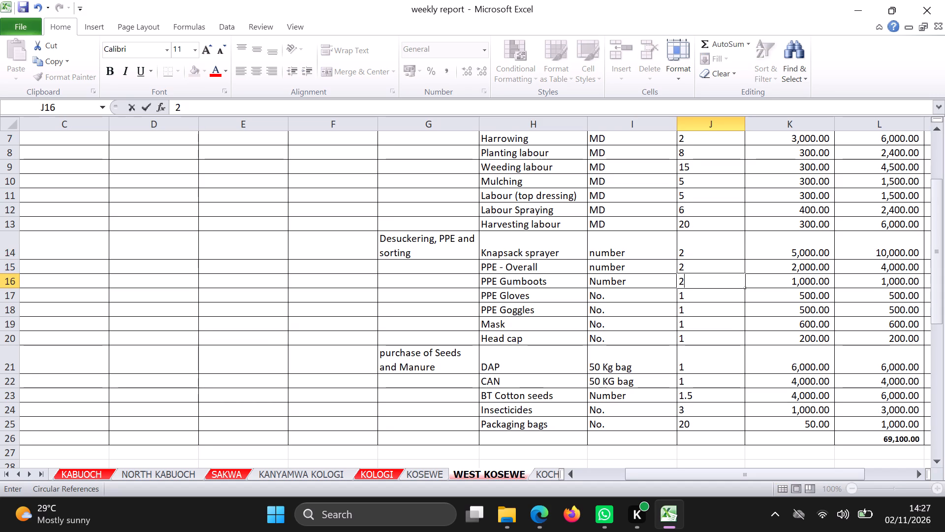
click(690, 296)
key(2)
click(693, 314)
key(2)
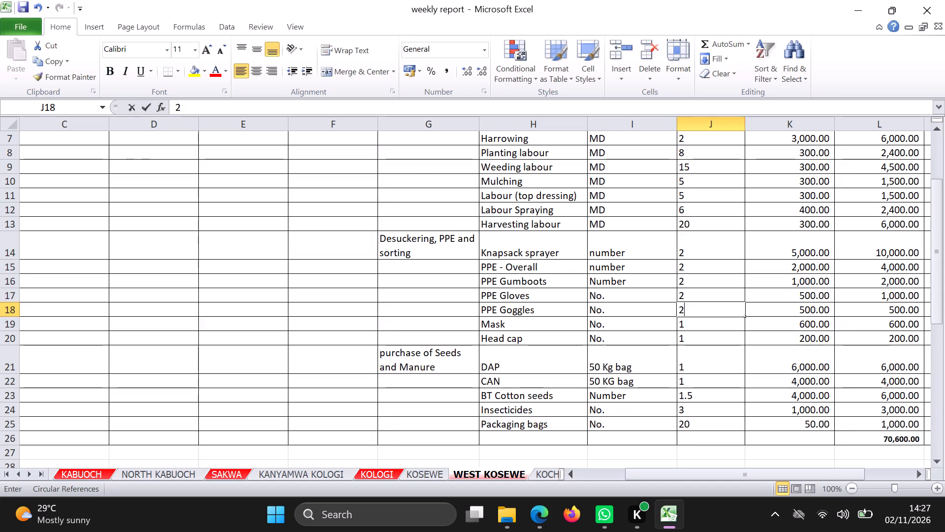
click(692, 324)
key(2)
click(689, 337)
key(2)
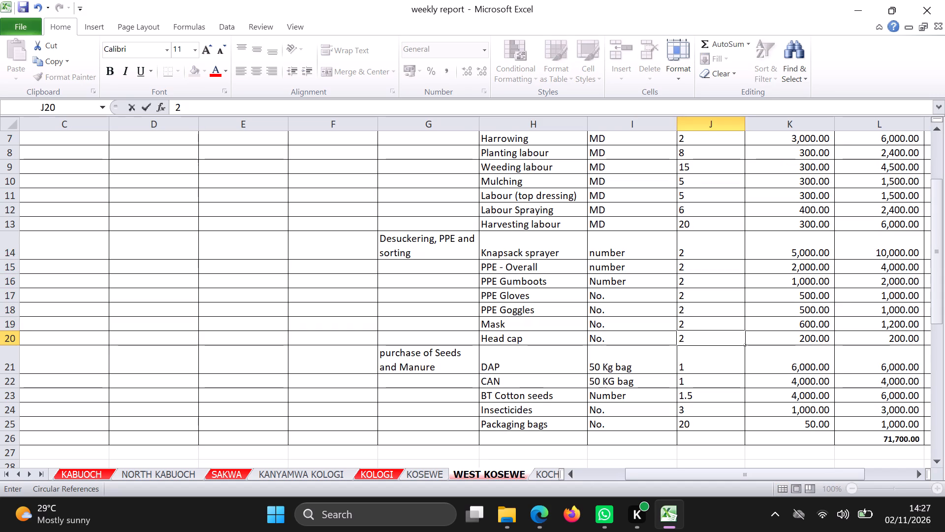
In WEST KOSEWE's cotton table, set the number for DAP to 2, CAN to 2, BT Cotton seeds to 3 and Insecticides to 4.
click(702, 365)
key(2)
click(703, 384)
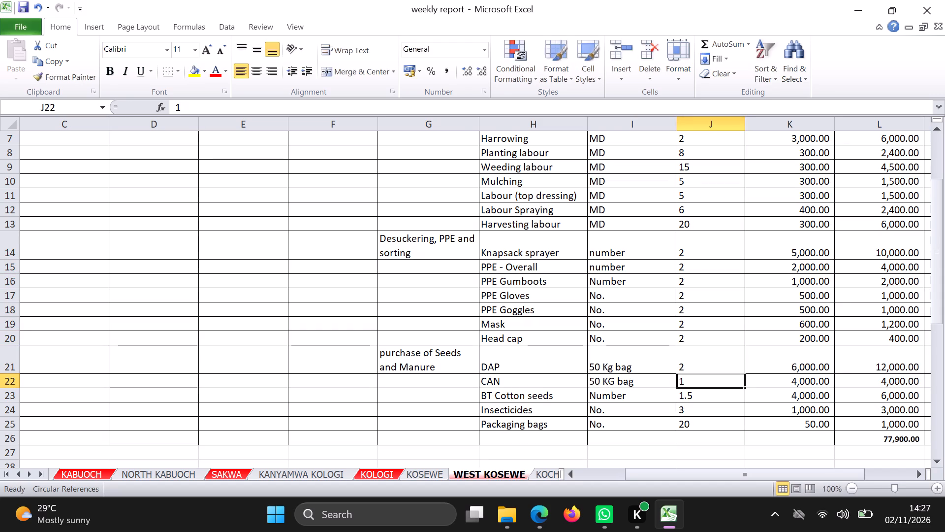
key(2)
click(701, 395)
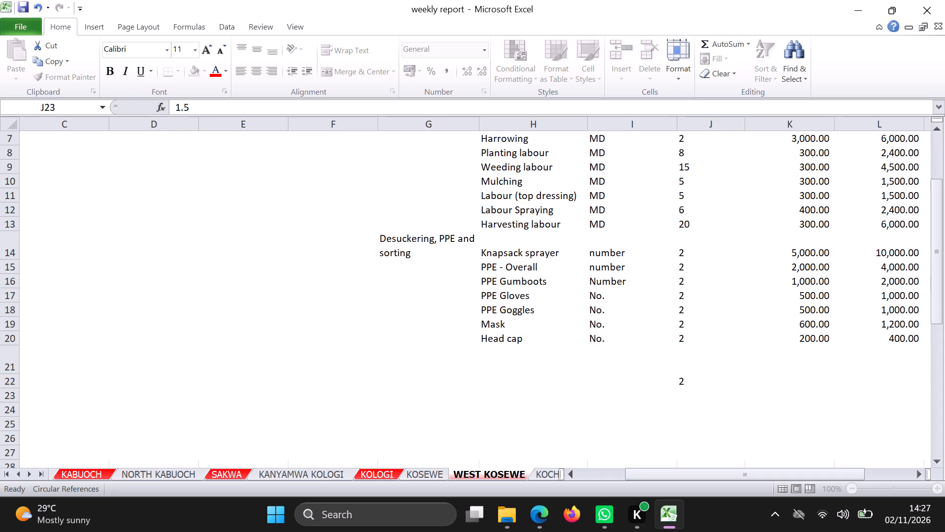
key(3)
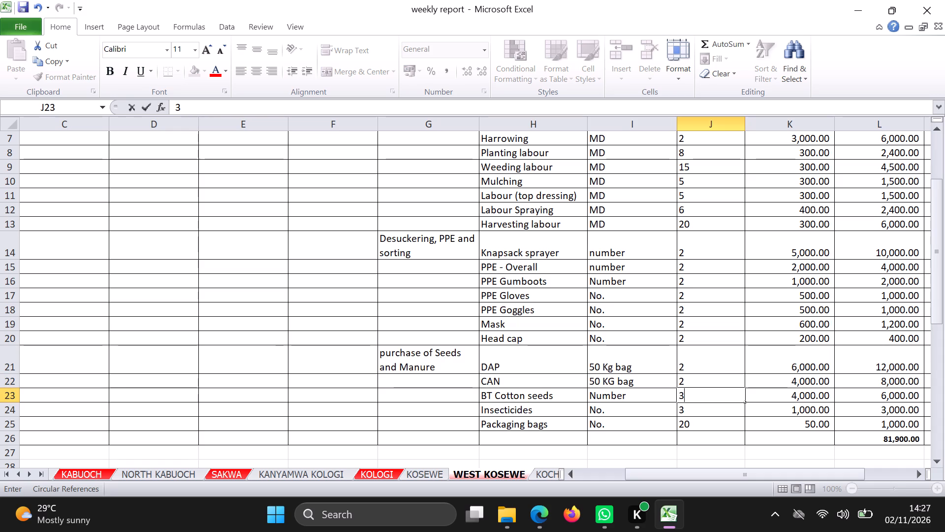
click(700, 410)
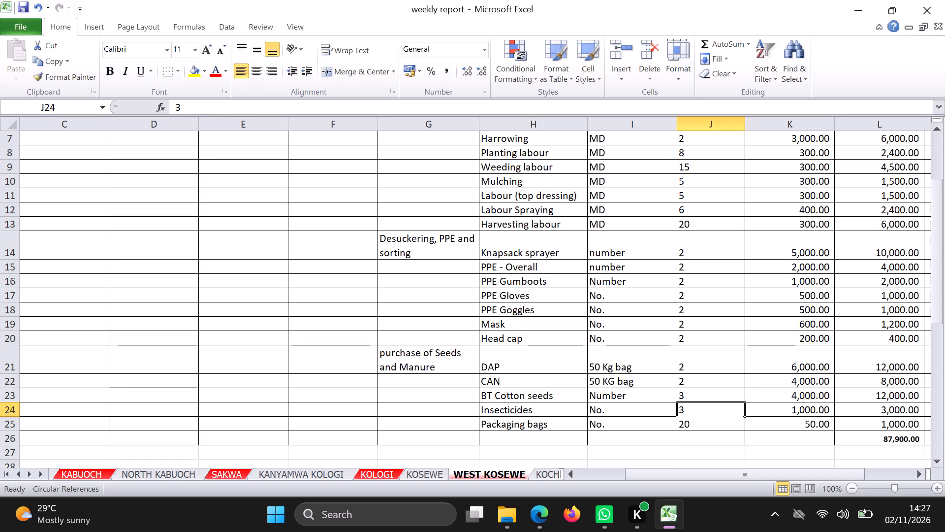
key(4)
In WEST KOSEWE's hay table, set the number for skilled labour to 3, Rhodes seeds to 2 and Farm yard Manure to 3.
scroll(723, 415, down, 5)
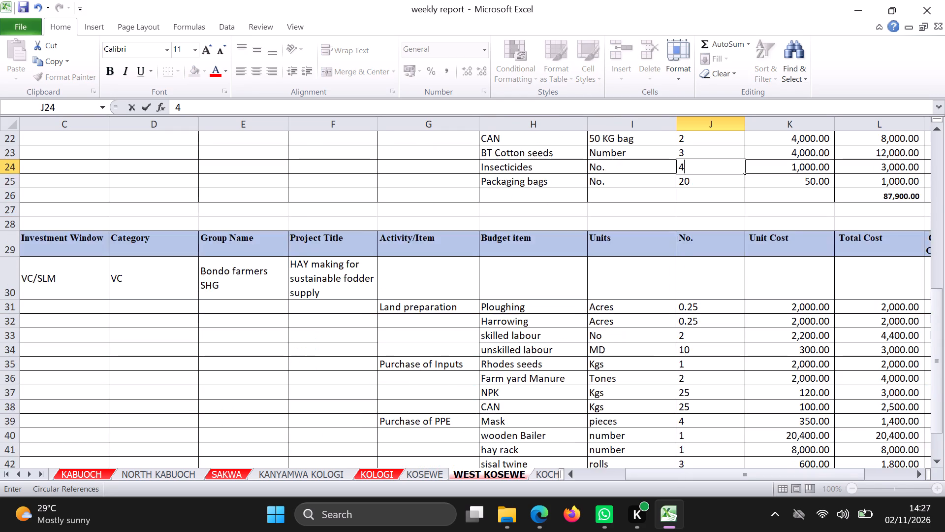
scroll(736, 385, down, 2)
click(690, 255)
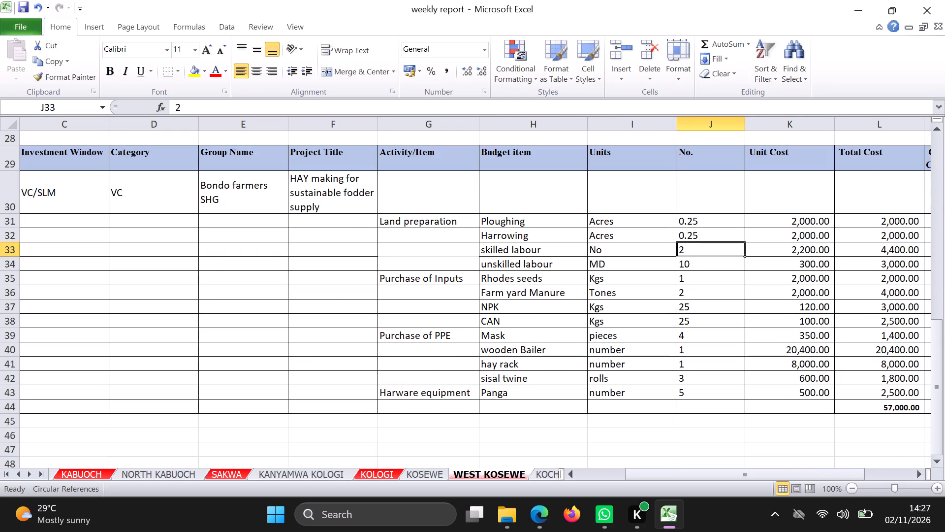
key(3)
click(699, 280)
key(2)
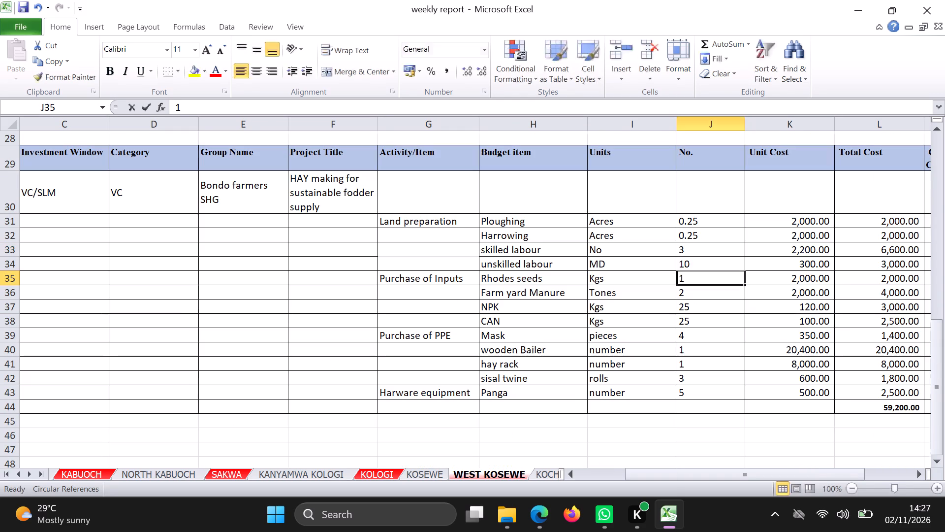
click(704, 296)
key(3)
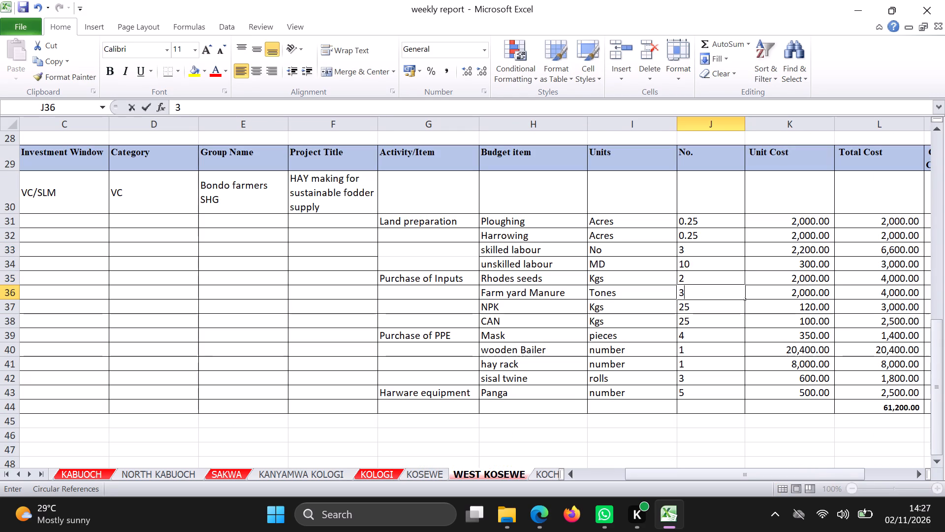
In WEST KOSEWE's hay table, set the number for Mask to 5, wooden Bailer to 2, hay rack to 2 and sisal twine to 4.
click(696, 339)
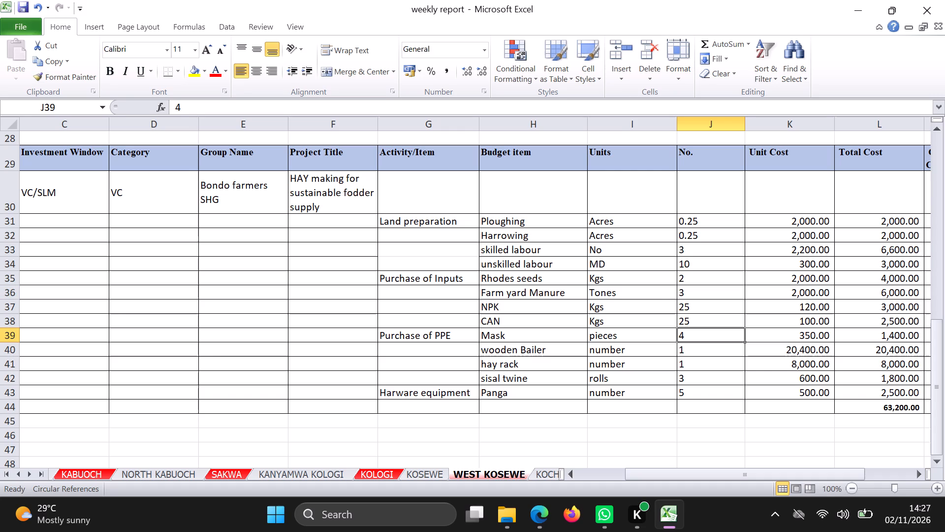
key(5)
click(702, 350)
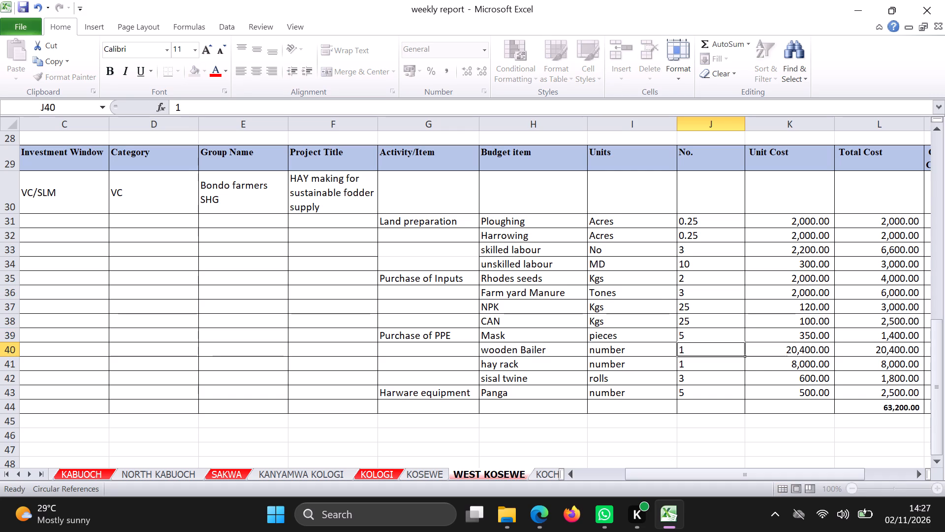
key(2)
click(701, 360)
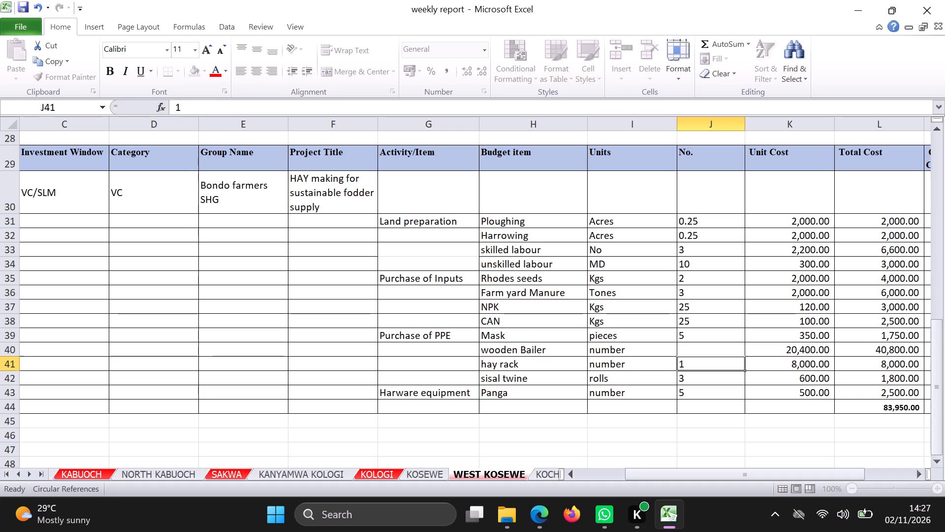
key(2)
click(701, 381)
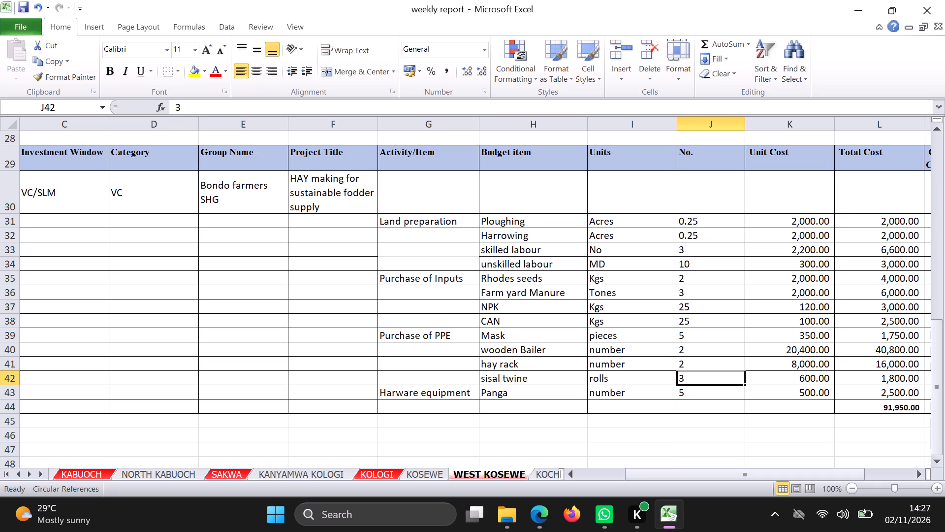
key(4)
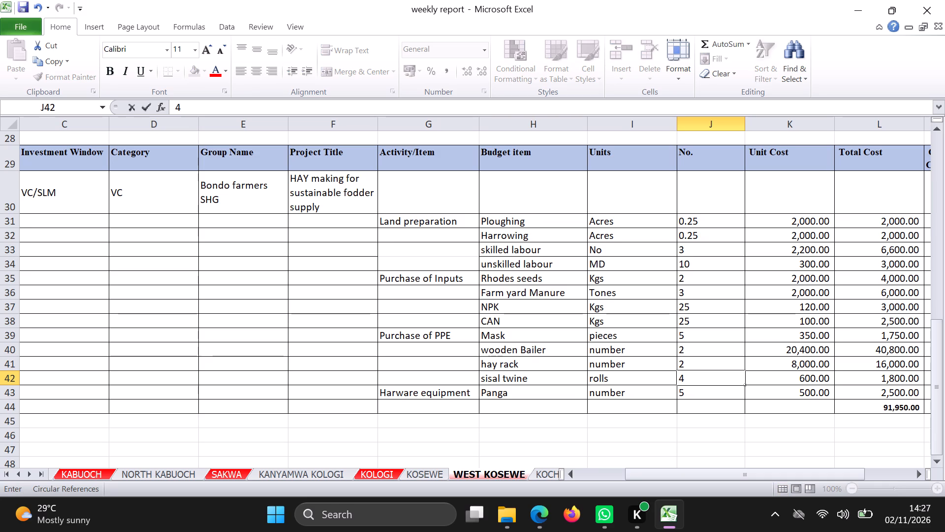
click(703, 393)
Save the weekly report workbook with the revised WEST KOSEWE quantities.
key(ctrl+s)
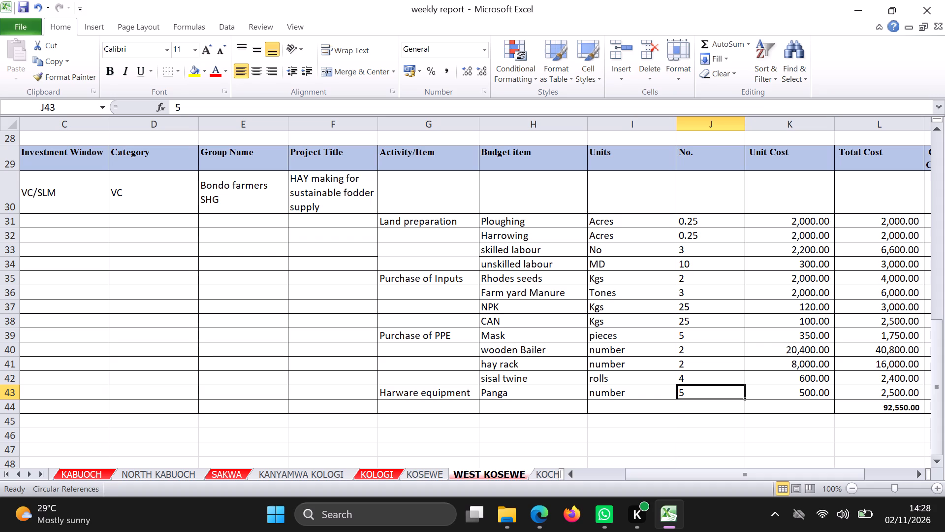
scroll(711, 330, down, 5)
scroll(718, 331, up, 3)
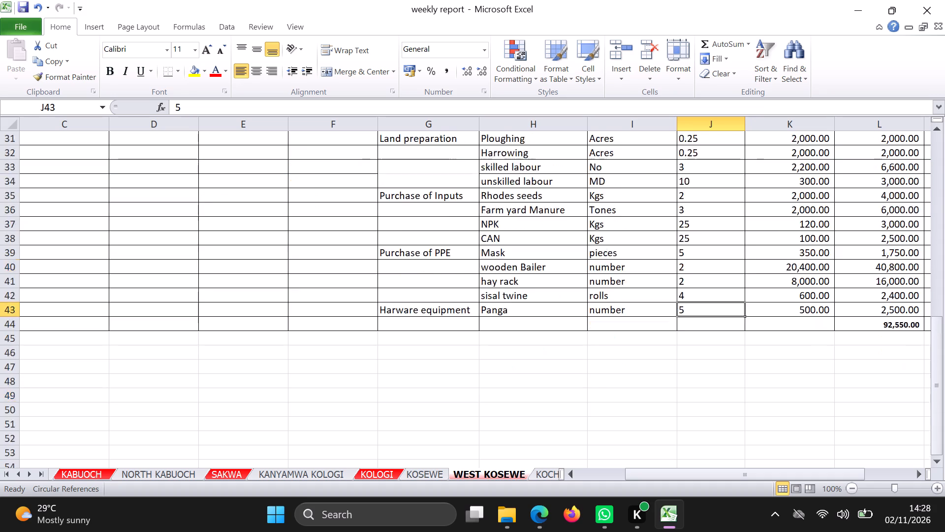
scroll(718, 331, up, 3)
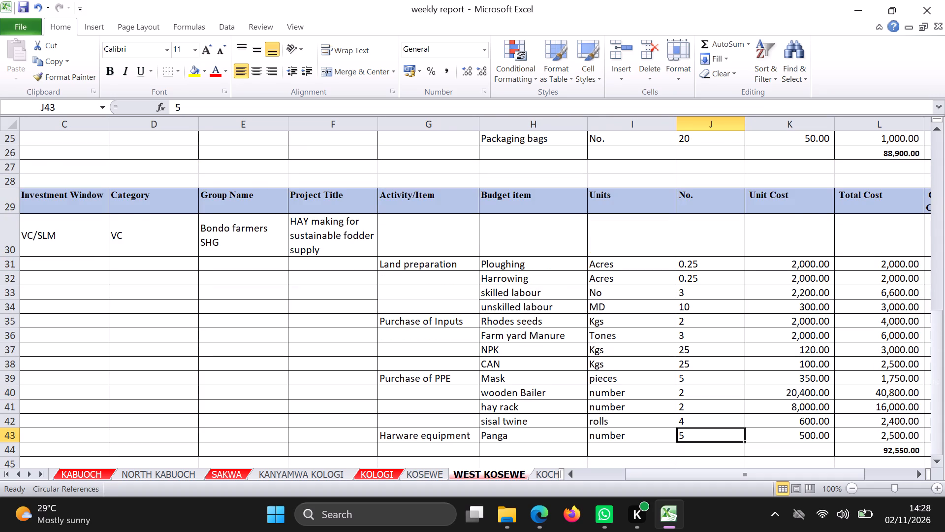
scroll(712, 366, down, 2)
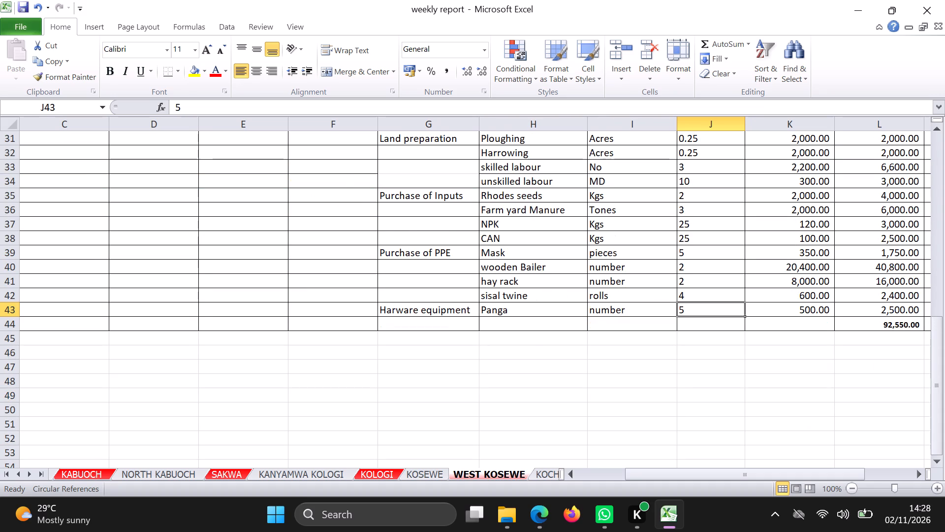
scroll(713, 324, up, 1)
Open the KOCHIA sheet.
click(547, 471)
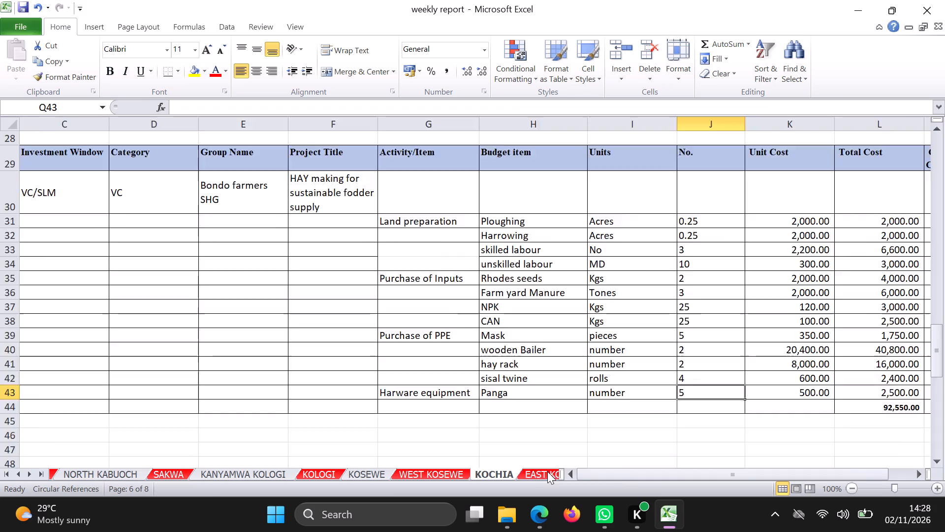
In KOCHIA's cotton table, set the number for Ploughing and Harrowing to 3 each.
scroll(668, 311, up, 7)
click(670, 311)
scroll(670, 311, up, 4)
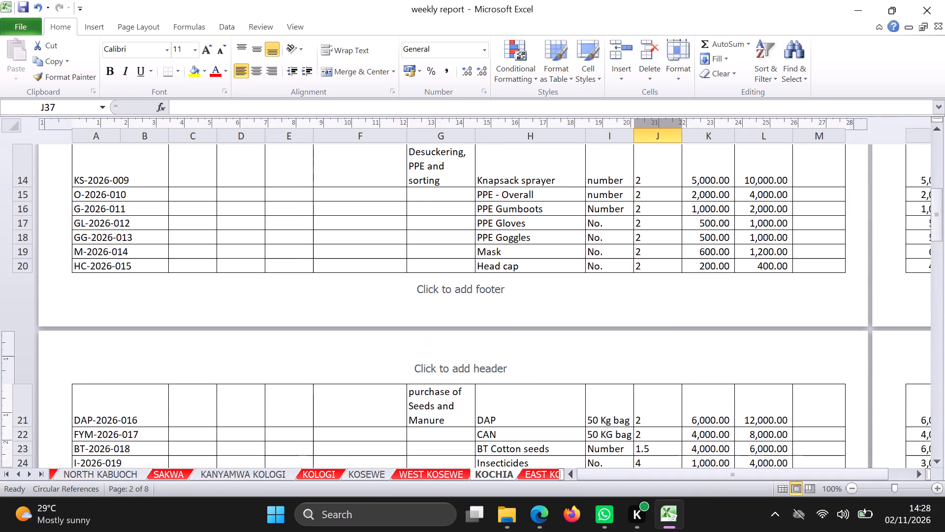
scroll(662, 238, up, 3)
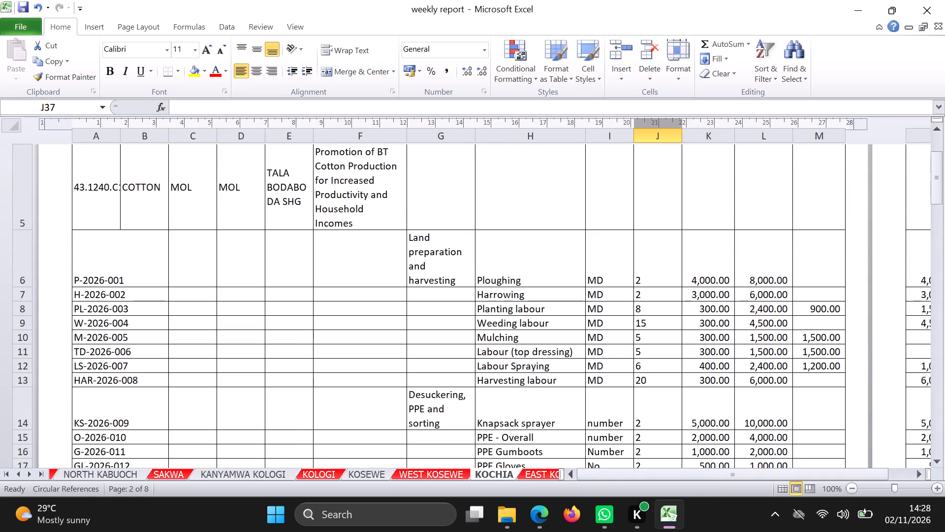
scroll(653, 274, up, 4)
scroll(653, 277, down, 4)
scroll(661, 241, up, 3)
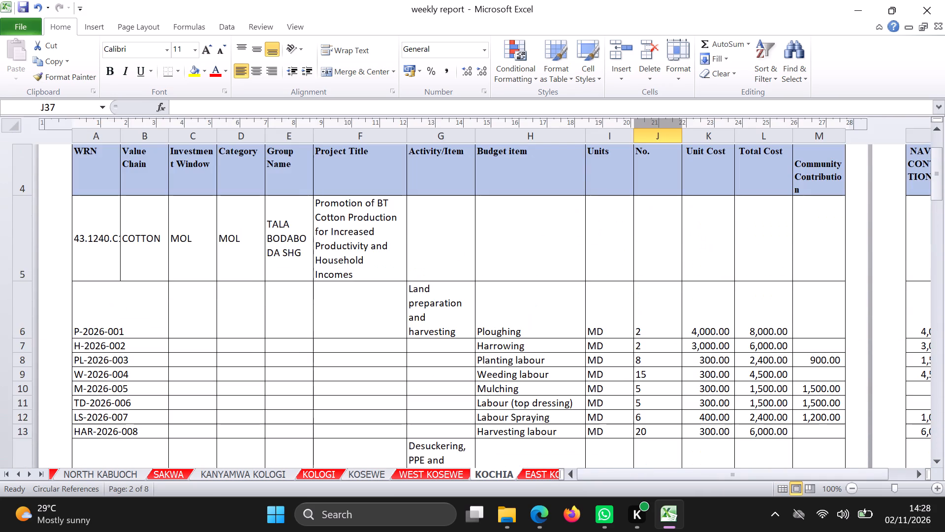
click(649, 332)
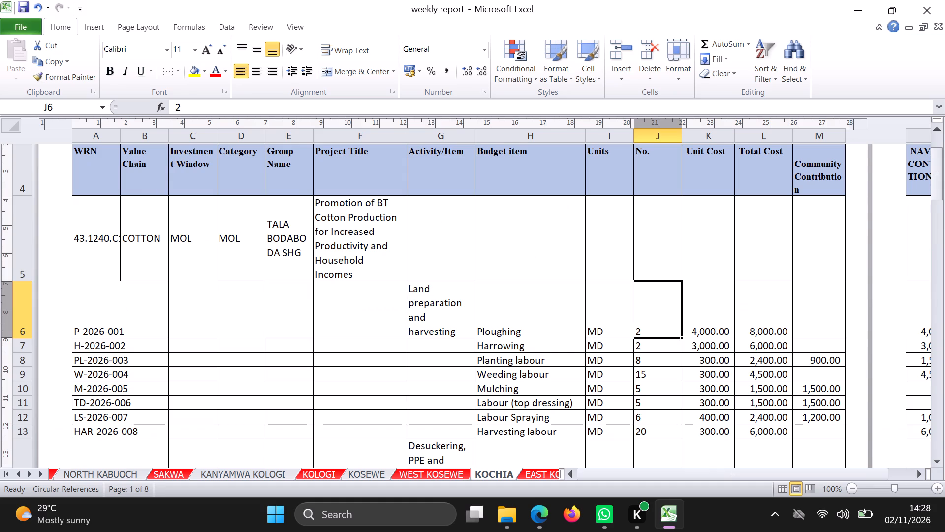
key(3)
click(655, 346)
key(3)
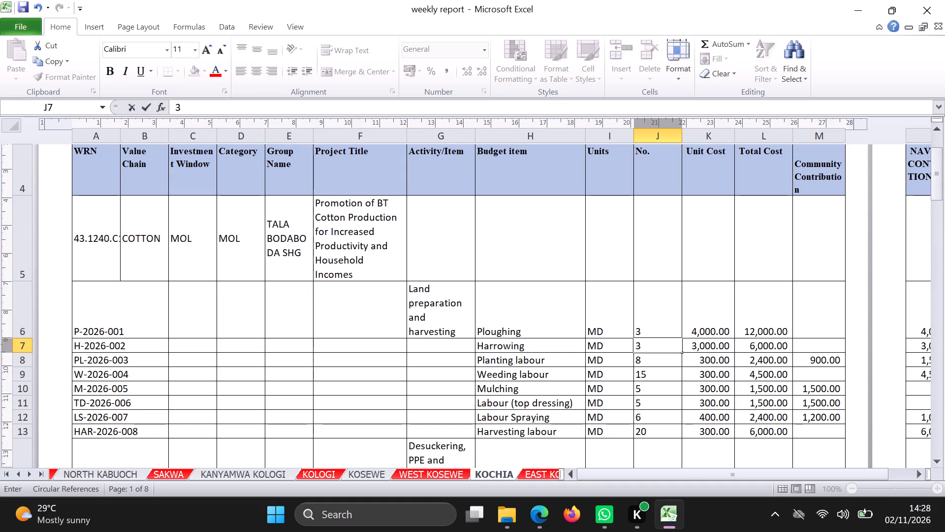
In KOCHIA's cotton table, set the number to 3 for Knapsack sprayer, Overall, Gumboots, Gloves, Goggles, Mask and Head cap.
scroll(657, 406, down, 3)
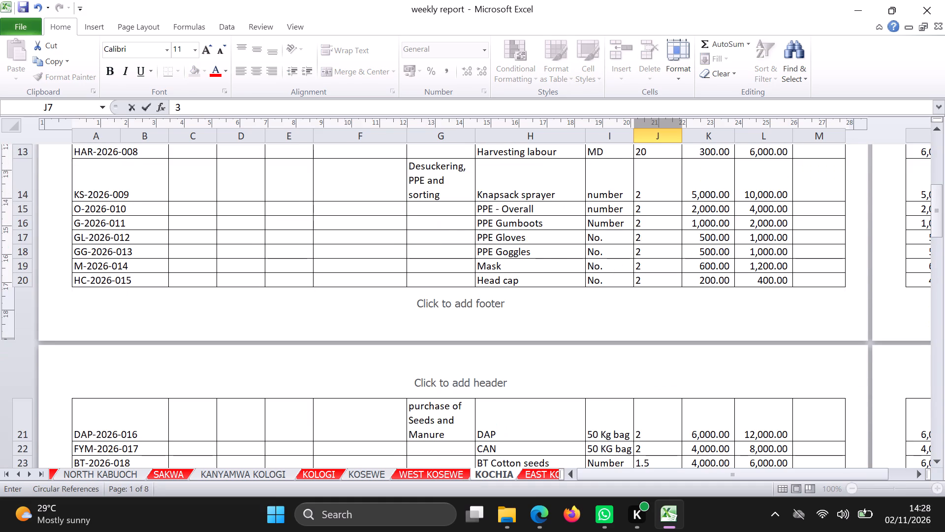
click(653, 190)
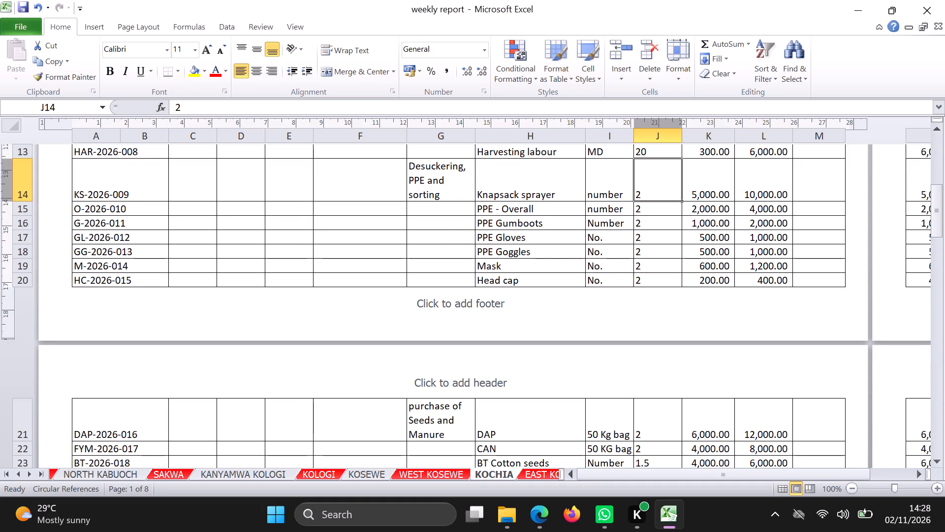
key(3)
click(659, 212)
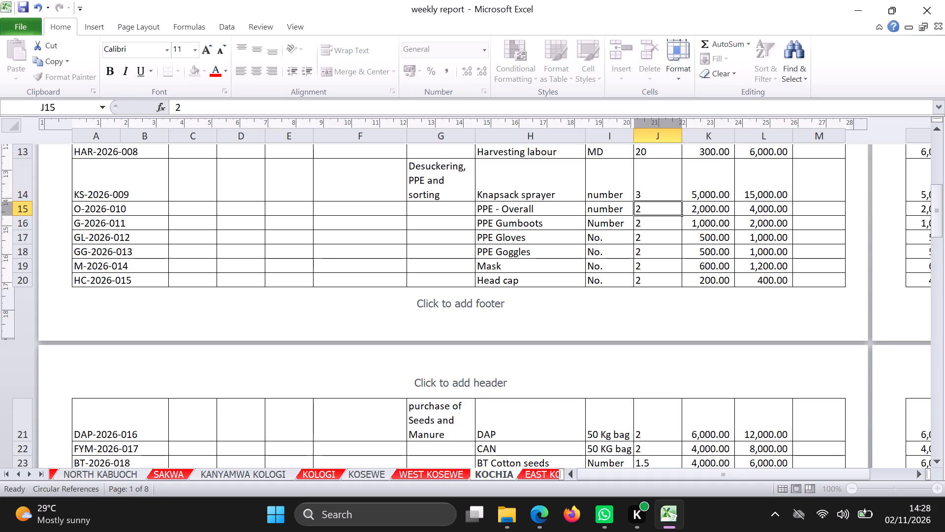
key(3)
click(659, 223)
key(3)
click(660, 234)
key(3)
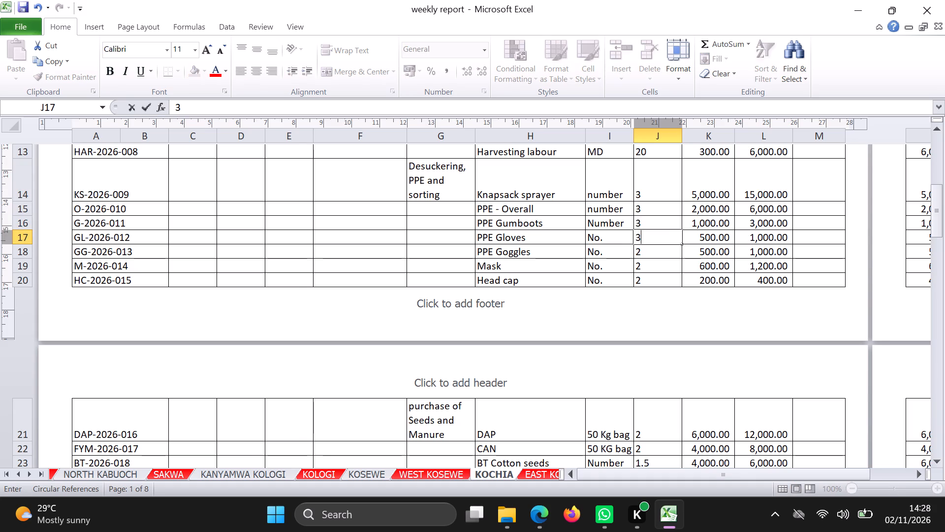
click(657, 244)
click(657, 253)
key(3)
click(653, 264)
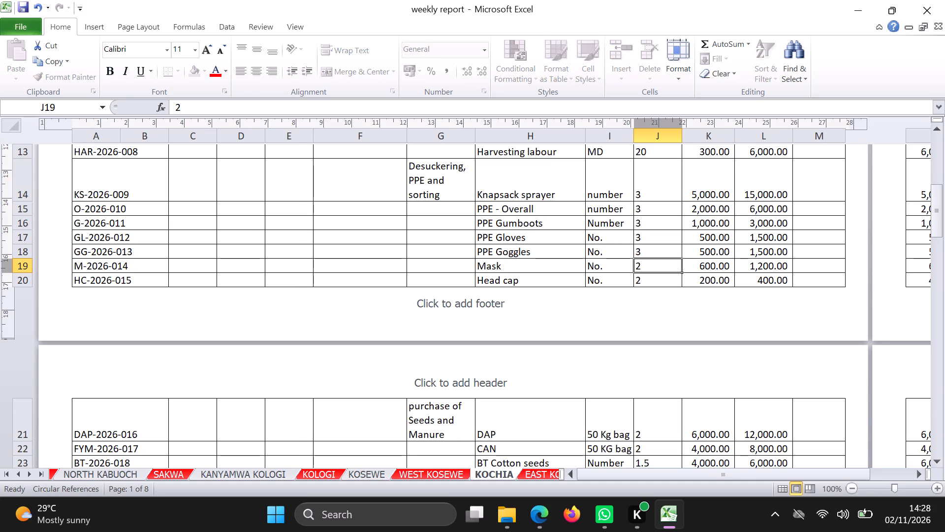
key(3)
click(654, 283)
key(3)
In the cotton table's seeds and manure rows, set the number for DAP, CAN and BT Cotton seeds to 3 each and Insecticides to 5.
scroll(655, 334, down, 1)
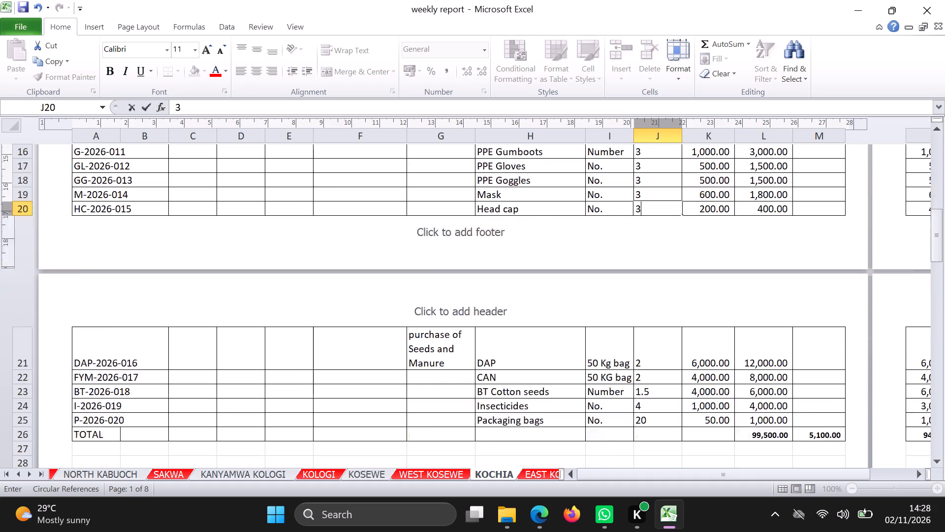
scroll(656, 334, down, 1)
click(659, 309)
key(3)
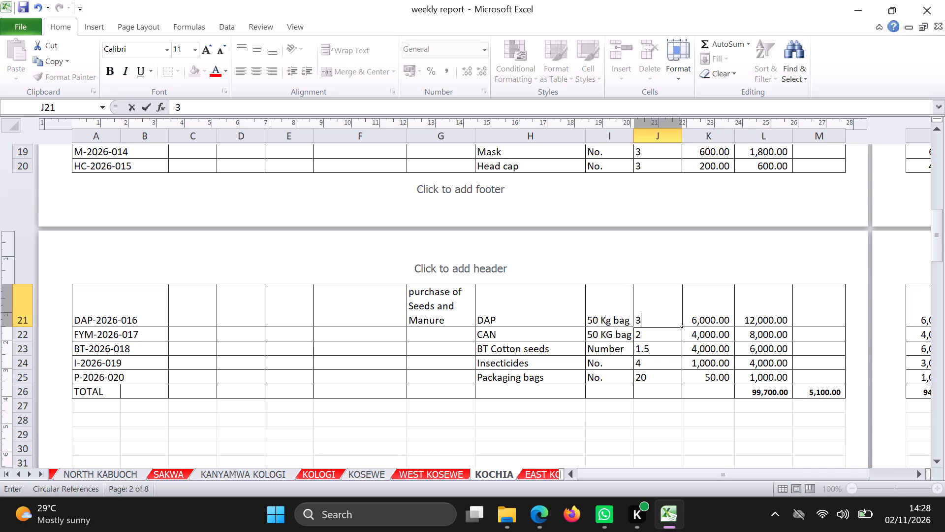
click(656, 336)
key(3)
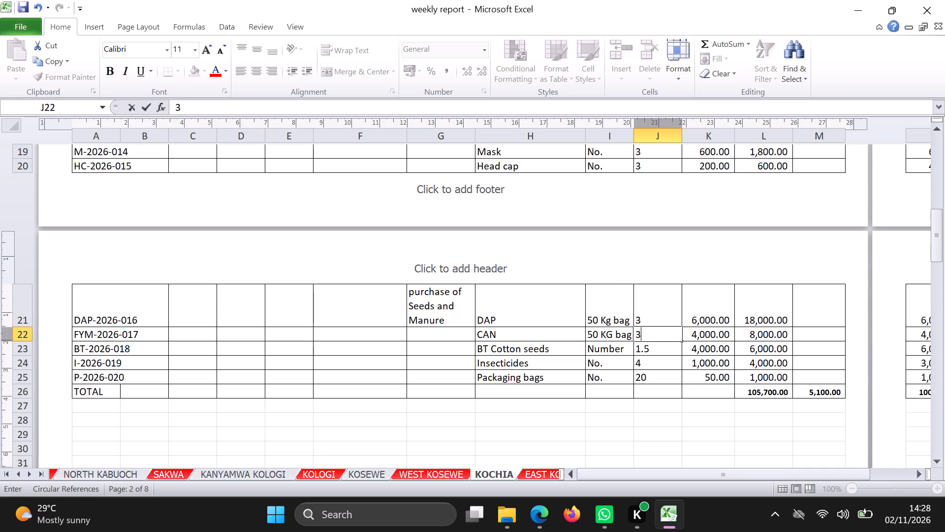
click(660, 350)
key(3)
click(654, 365)
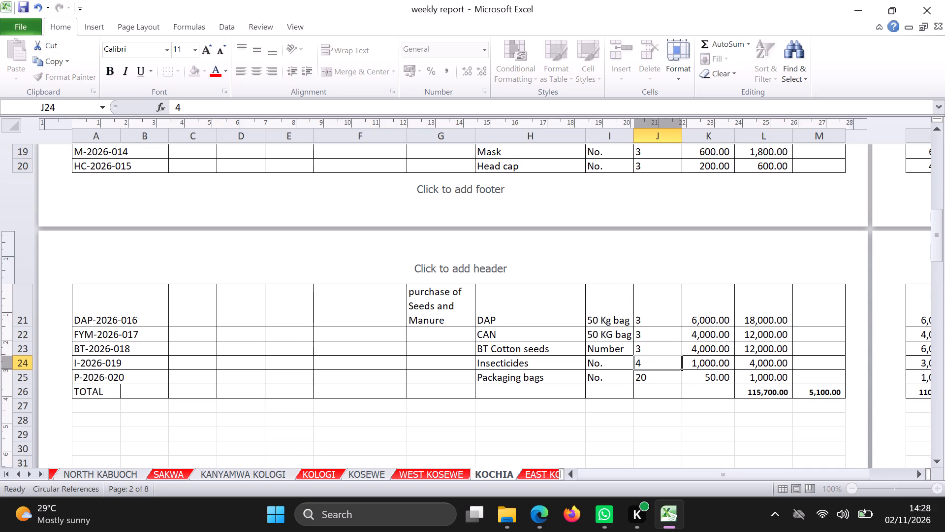
key(4)
click(656, 364)
click(656, 375)
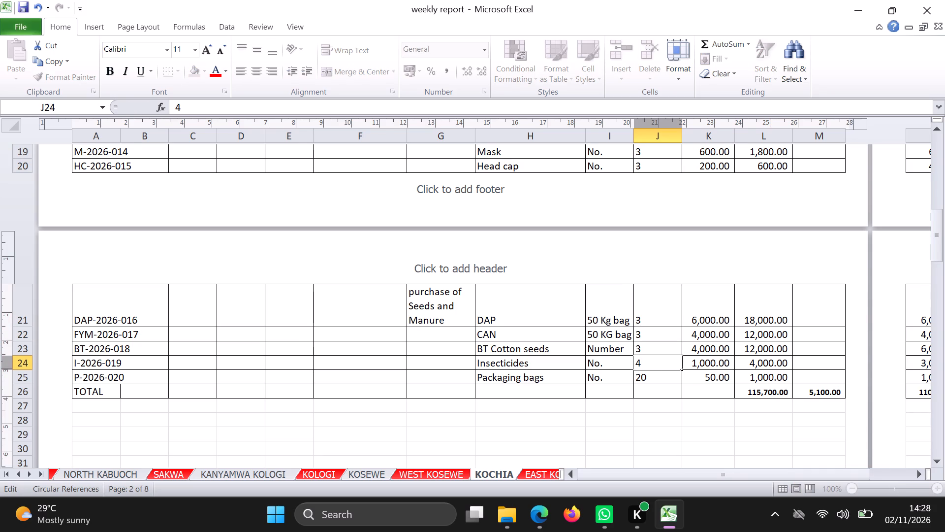
click(656, 365)
key(5)
In KOCHIA's rice table, set the number for ploughing, harrowing and pudling to 3 each.
scroll(662, 370, down, 11)
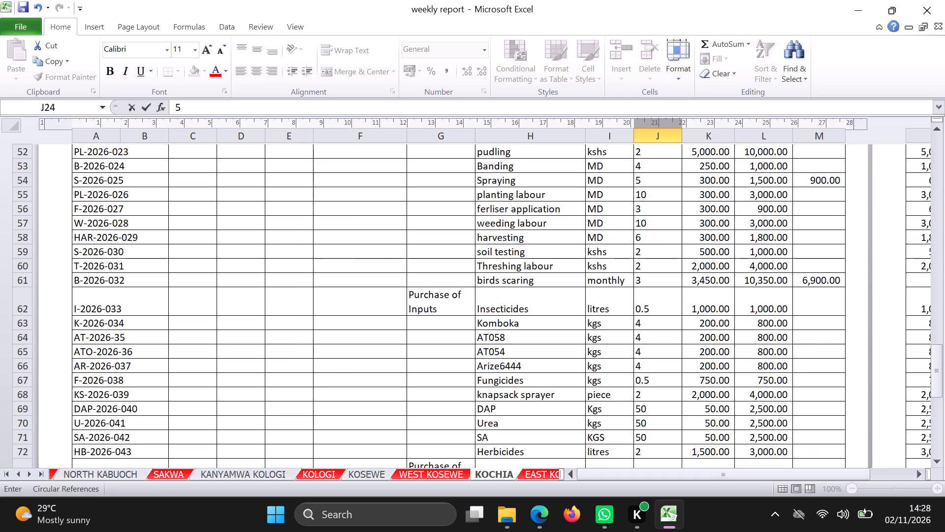
scroll(676, 308, up, 2)
scroll(653, 348, down, 2)
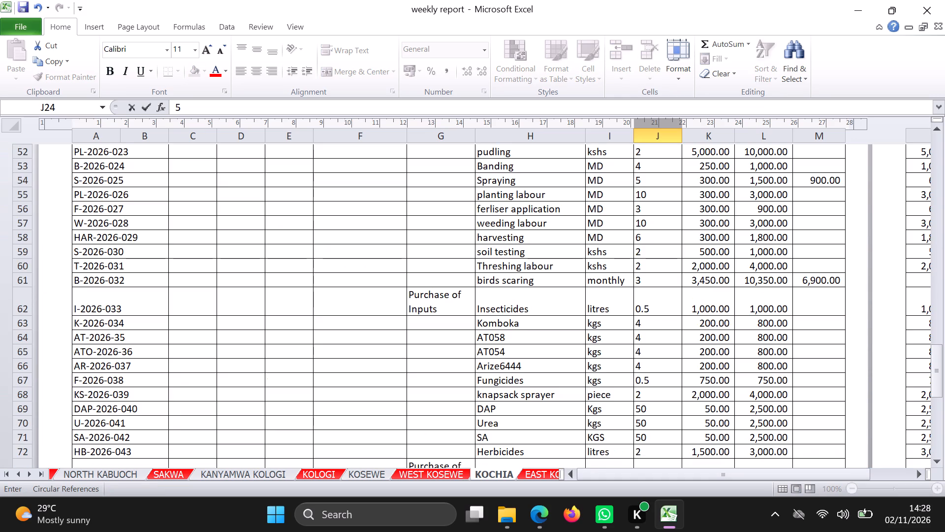
scroll(662, 296, up, 1)
click(659, 301)
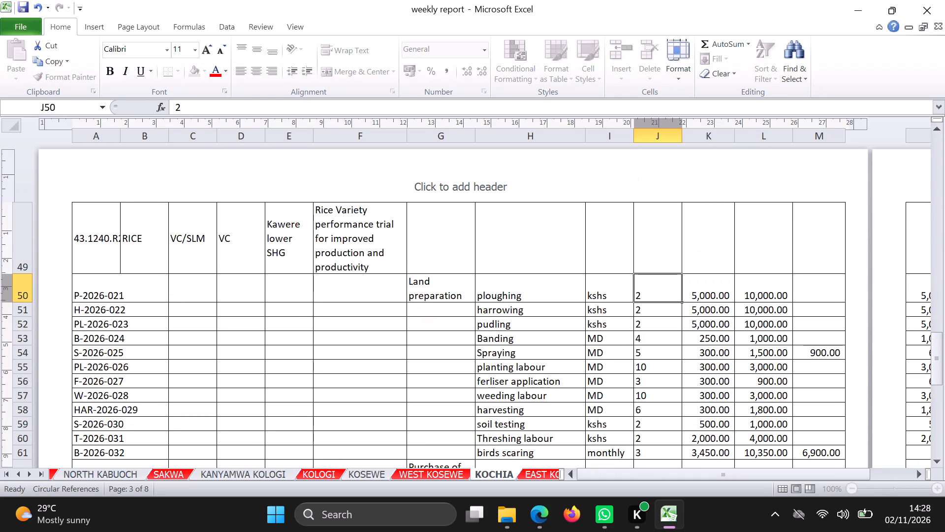
key(3)
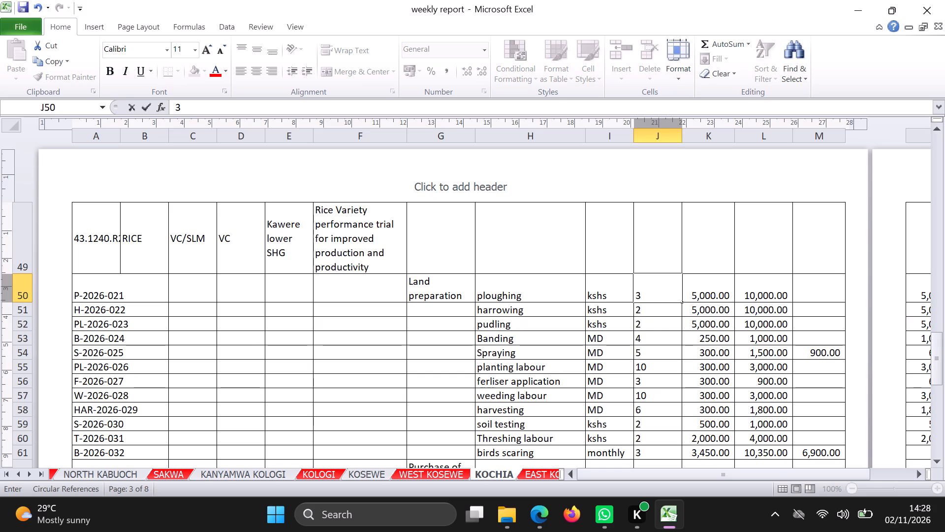
click(656, 311)
key(3)
click(655, 327)
key(3)
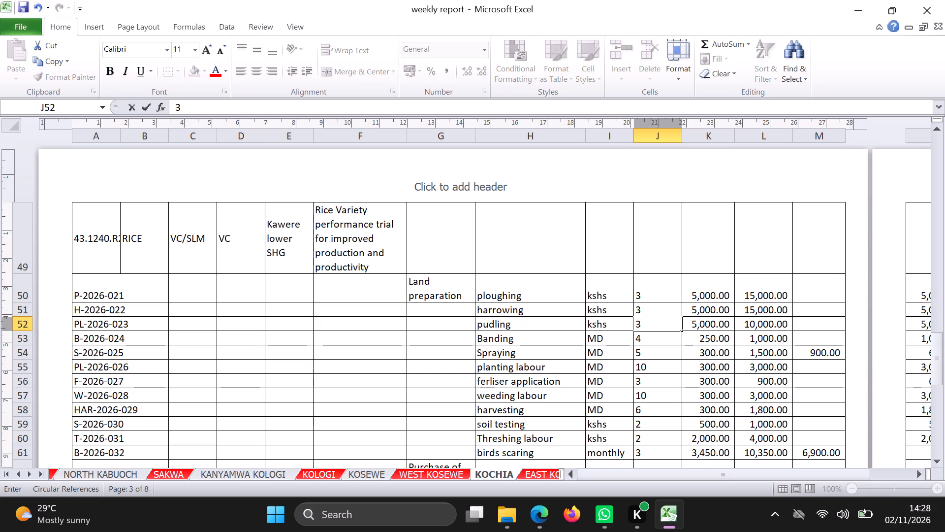
In the rice table's land preparation rows, set the number for Banding to 5 and ferliser application to 4.
click(654, 337)
key(4)
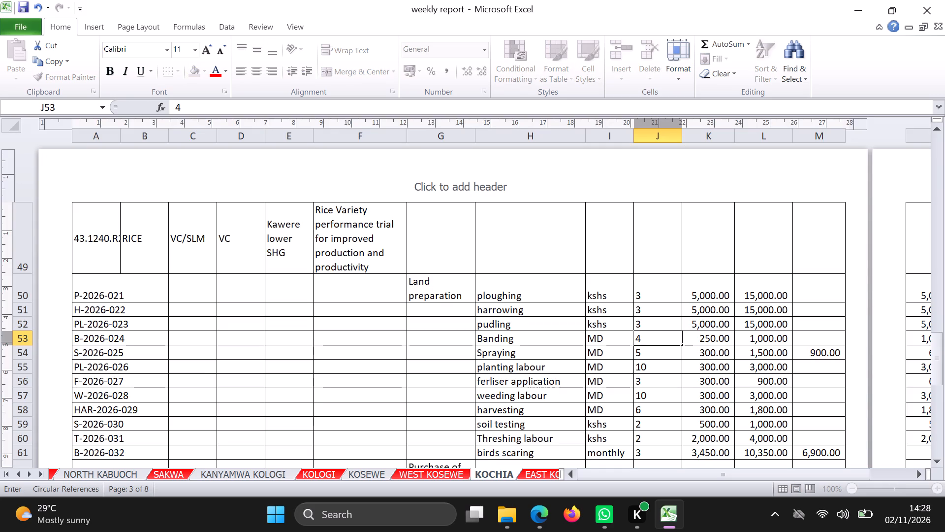
click(655, 352)
click(656, 335)
key(5)
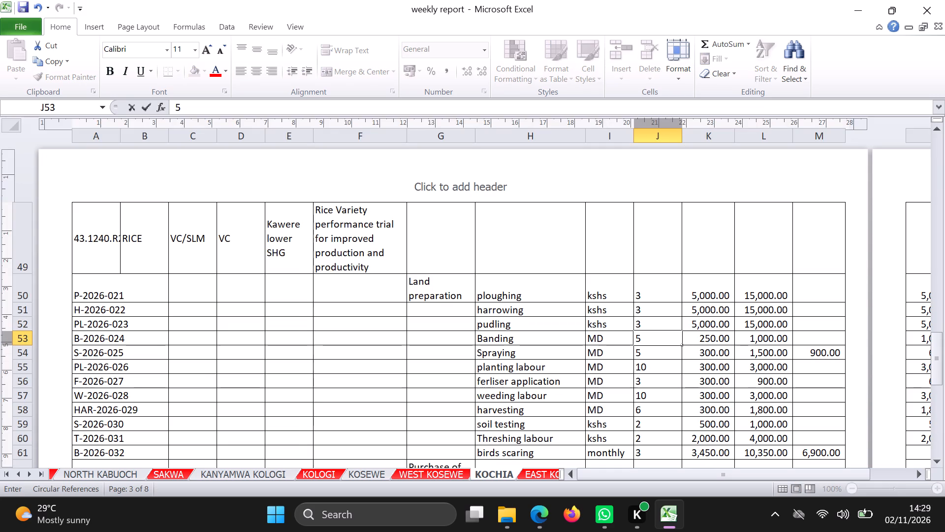
click(644, 383)
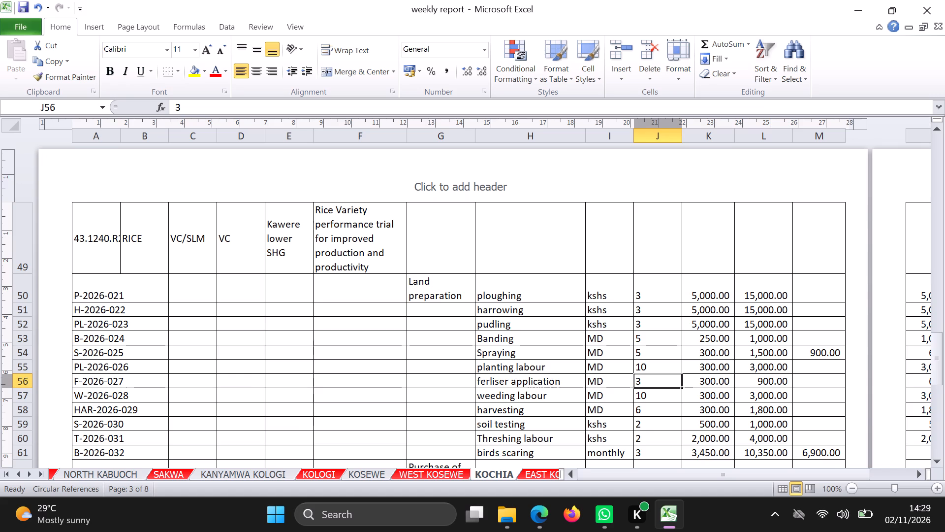
key(4)
In the rice table, set the number for soil testing and Threshing labour to 3 each and birds scaring to 4.
scroll(659, 399, down, 1)
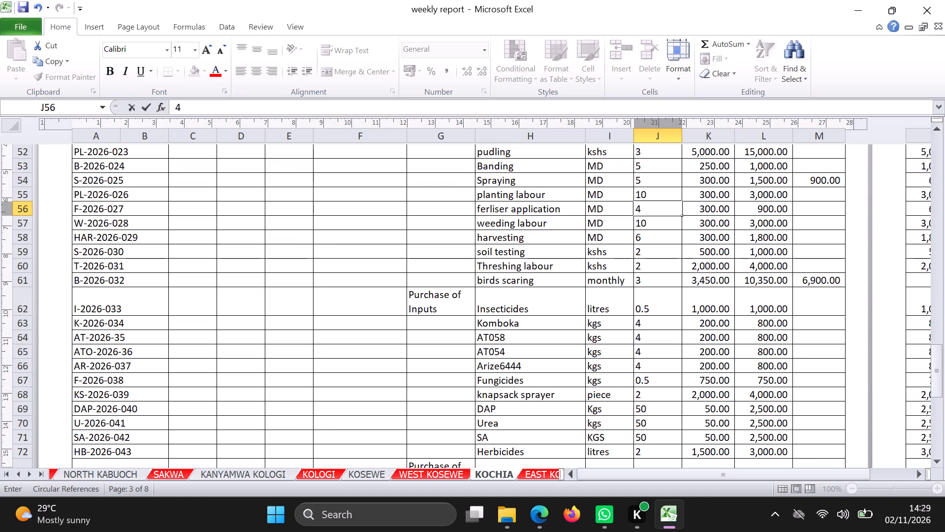
click(651, 251)
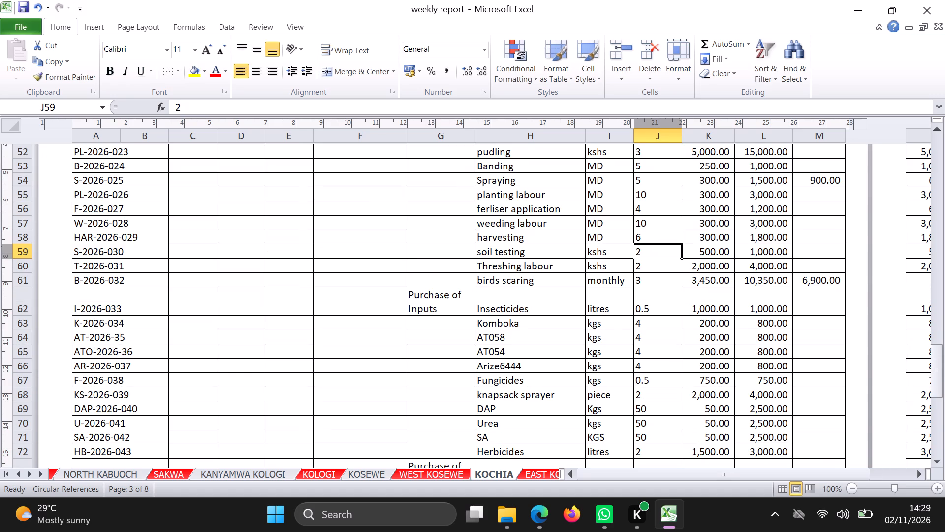
key(3)
click(656, 266)
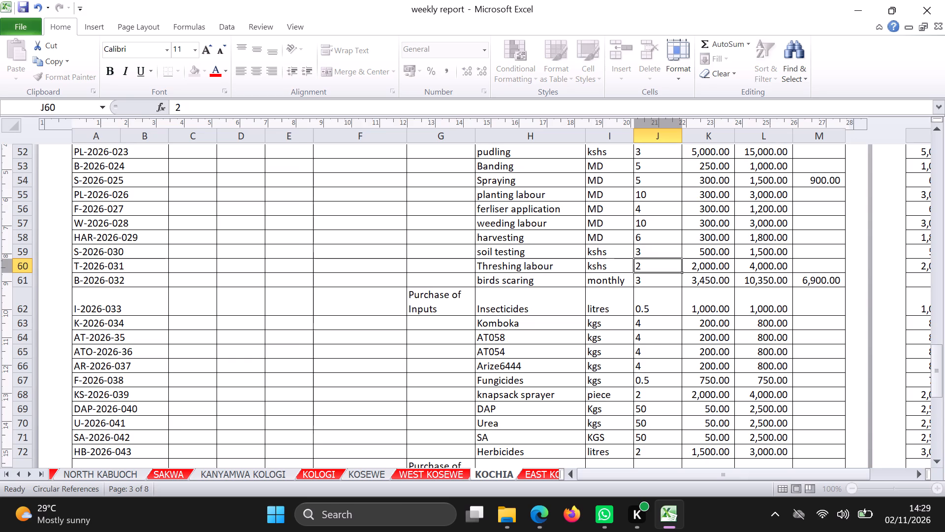
key(3)
click(656, 278)
key(4)
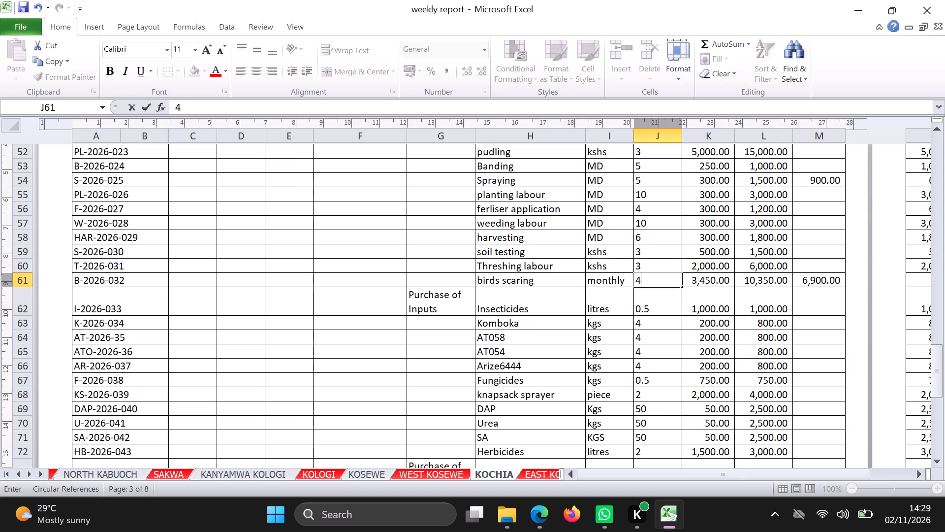
In the rice table's inputs section, set the number for Komboka, AT058, AT054 and Arize6444 to 5 each.
click(653, 309)
click(654, 328)
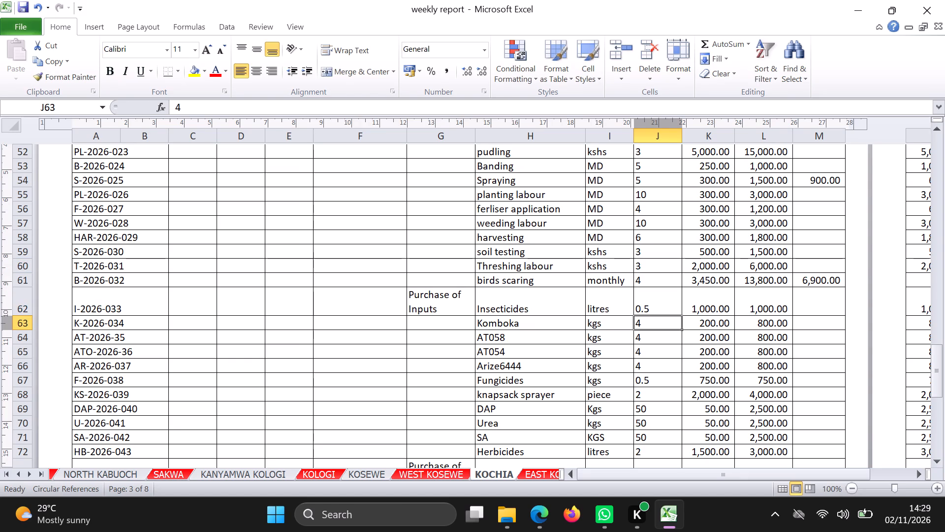
key(5)
click(654, 340)
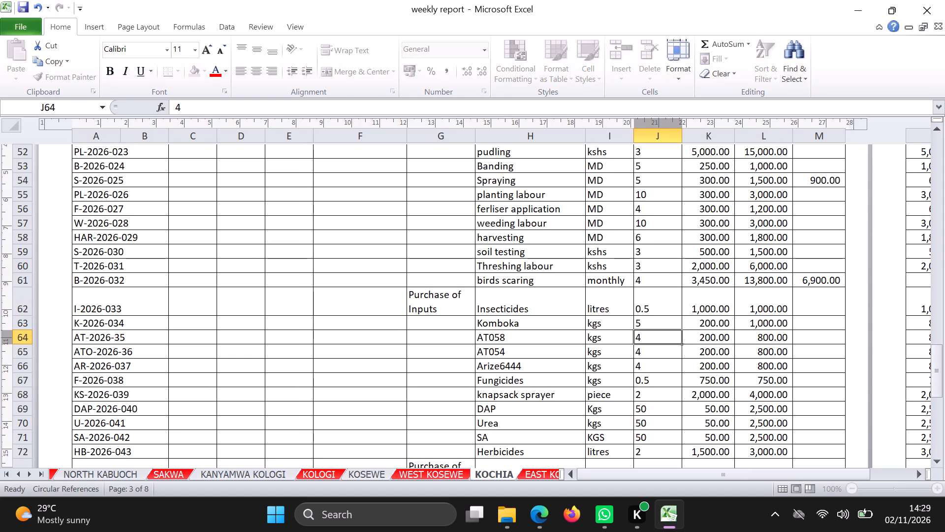
key(5)
click(652, 352)
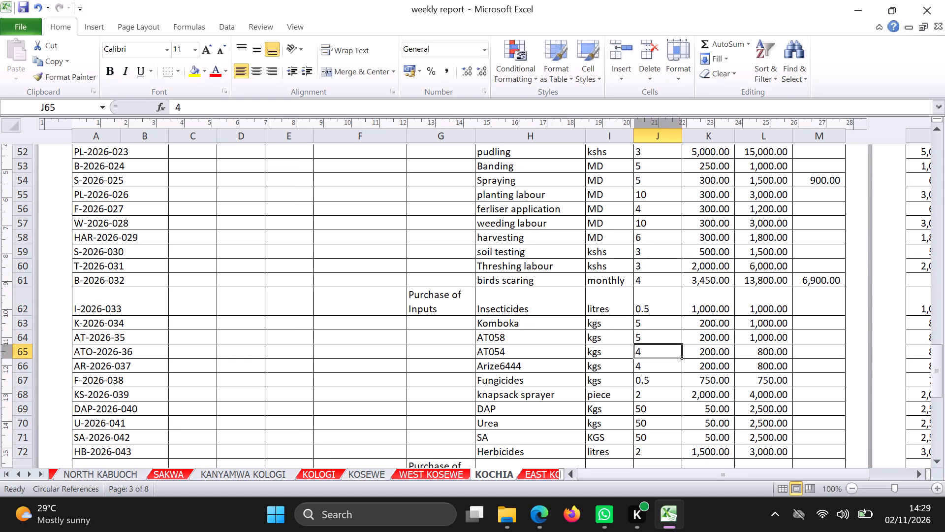
key(5)
click(645, 365)
key(5)
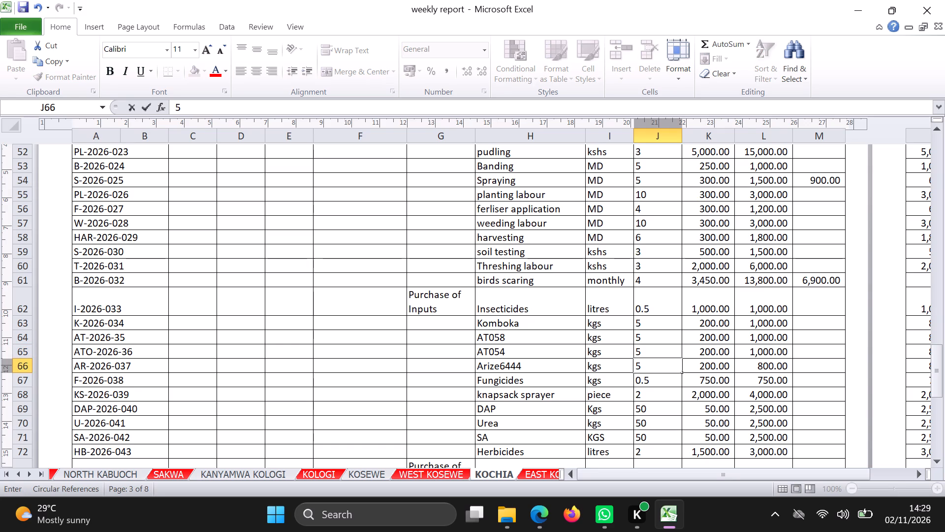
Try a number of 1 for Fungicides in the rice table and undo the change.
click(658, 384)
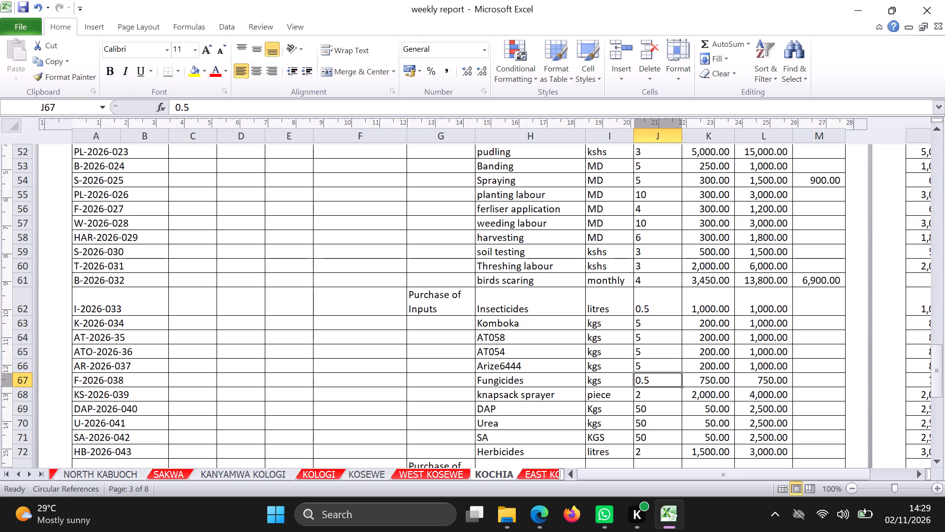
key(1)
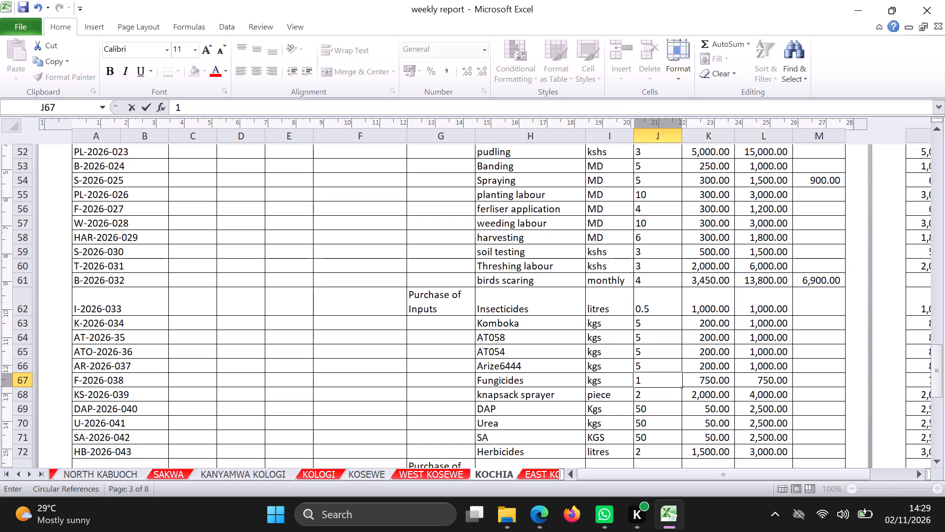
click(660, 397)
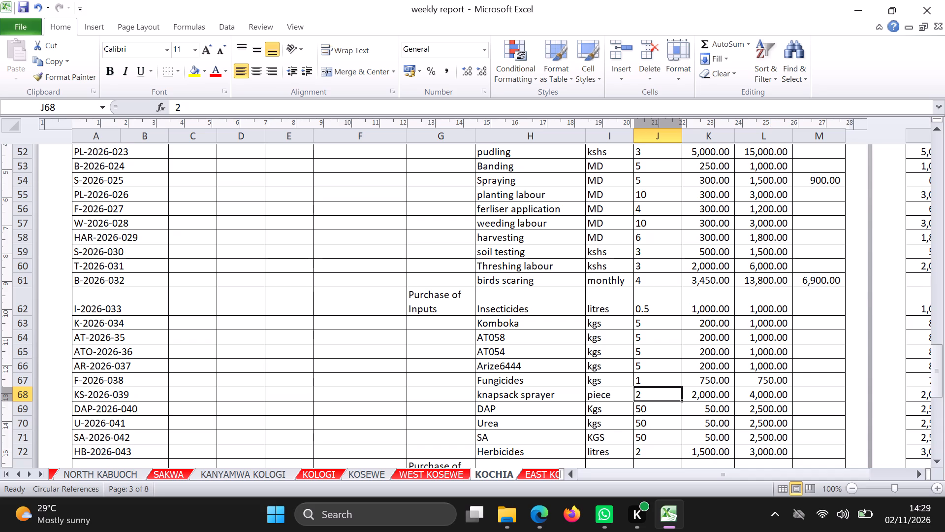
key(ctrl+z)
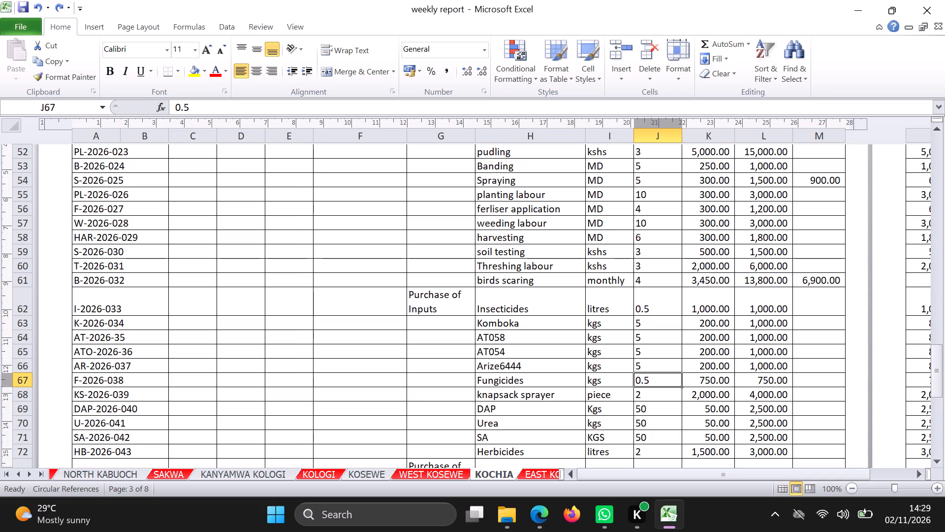
In the rice table's inputs section, set the number for knapsack sprayer and Herbicides to 3 each.
click(652, 397)
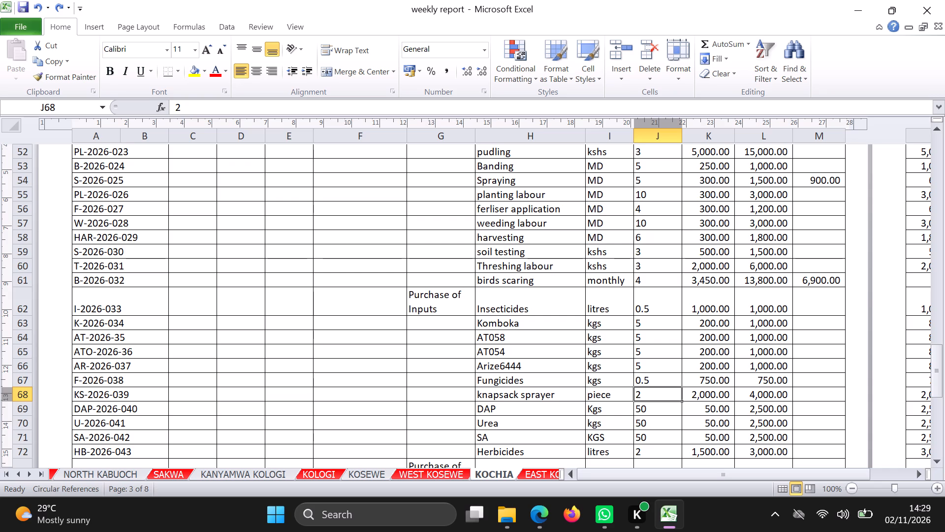
key(3)
click(656, 407)
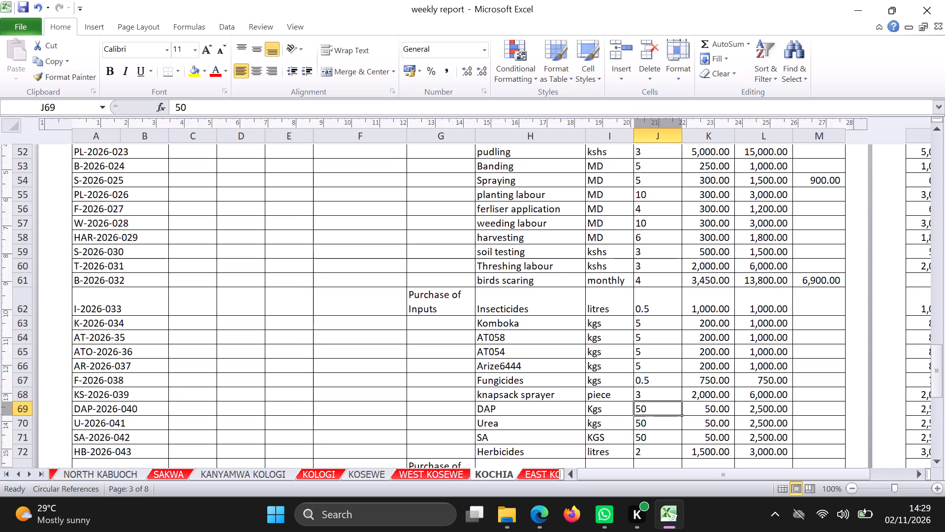
click(658, 453)
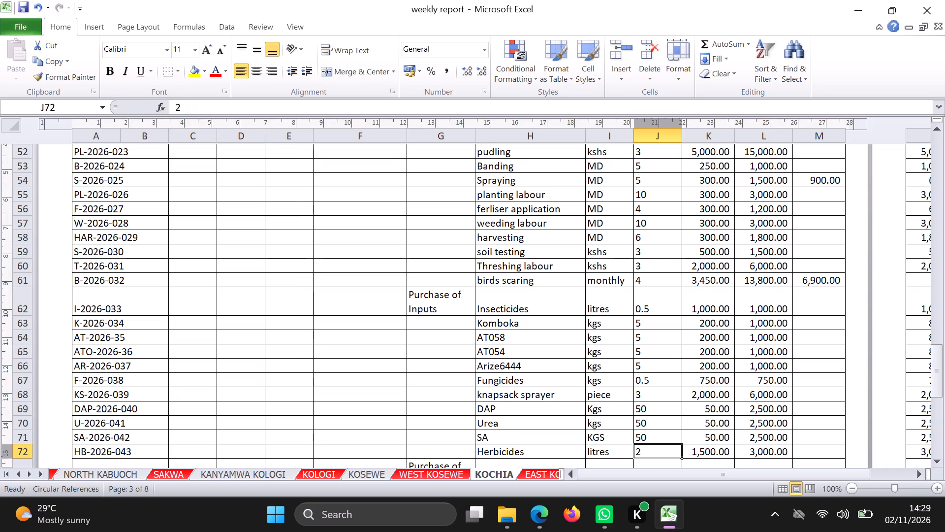
key(3)
scroll(672, 430, down, 2)
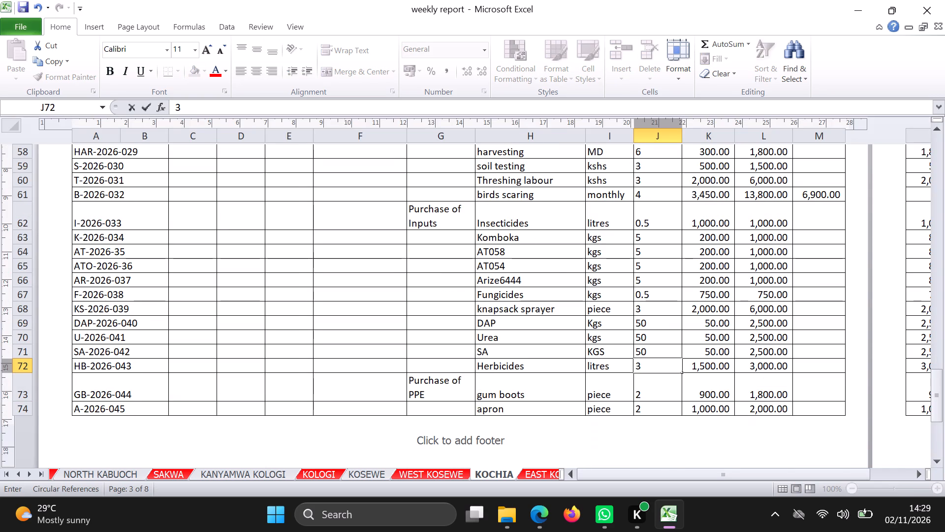
In the rice table's PPE section, set the number for gum boots and apron to 3 each and save the workbook.
click(663, 385)
key(3)
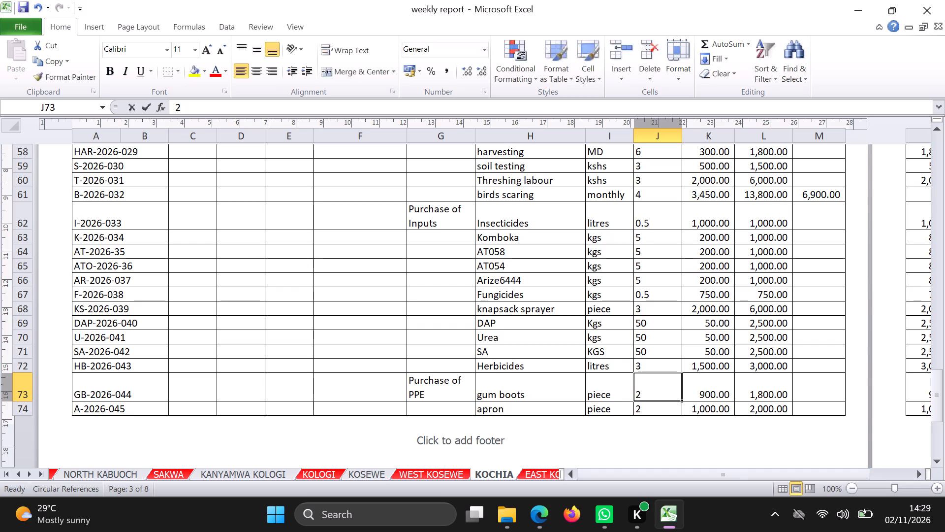
click(655, 408)
key(3)
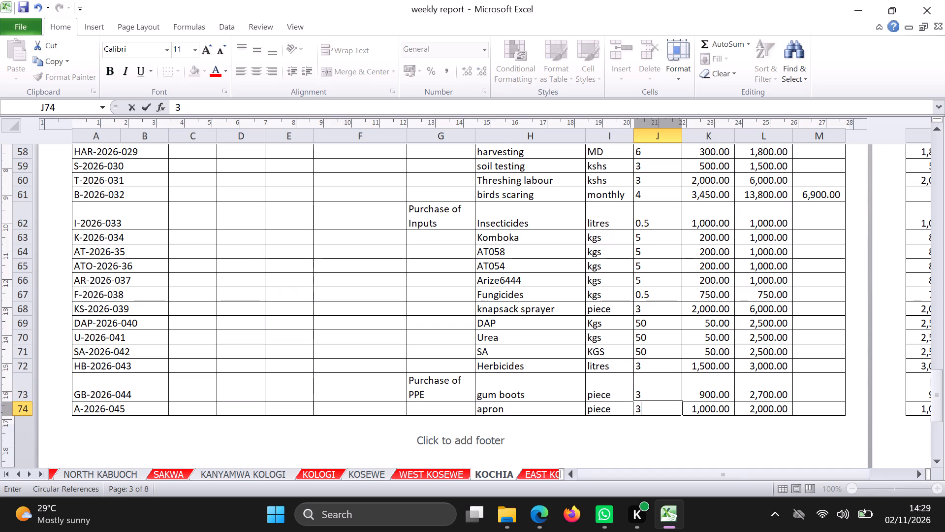
key(ctrl+s)
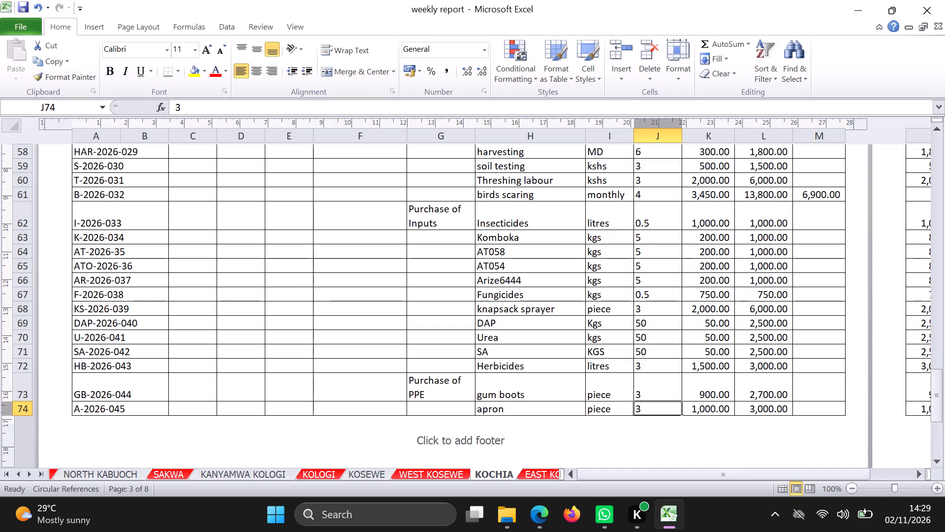
In the last rows of KOCHIA's rice table, set the number for goggles, Gloves and Transport to 3 each and save the workbook.
scroll(680, 376, down, 3)
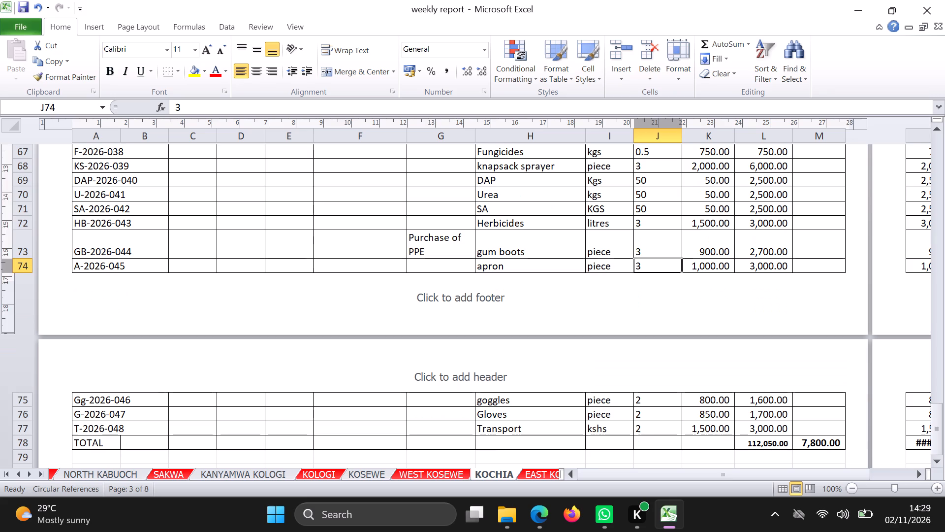
click(657, 404)
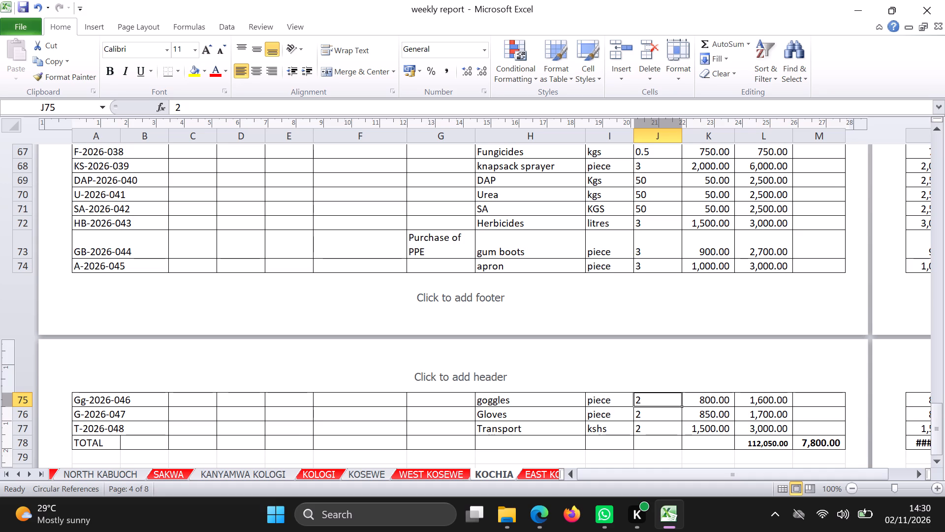
click(658, 402)
key(3)
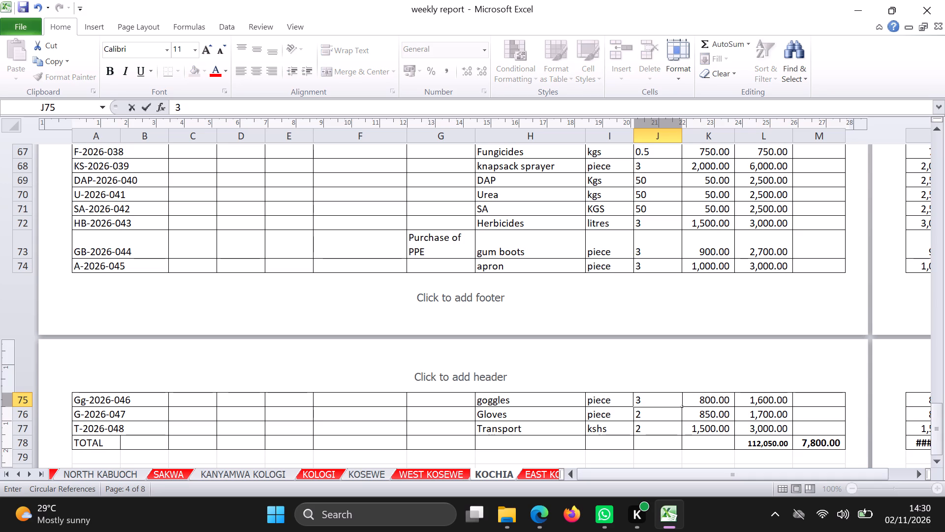
click(663, 416)
key(3)
click(663, 431)
key(3)
scroll(663, 429, down, 1)
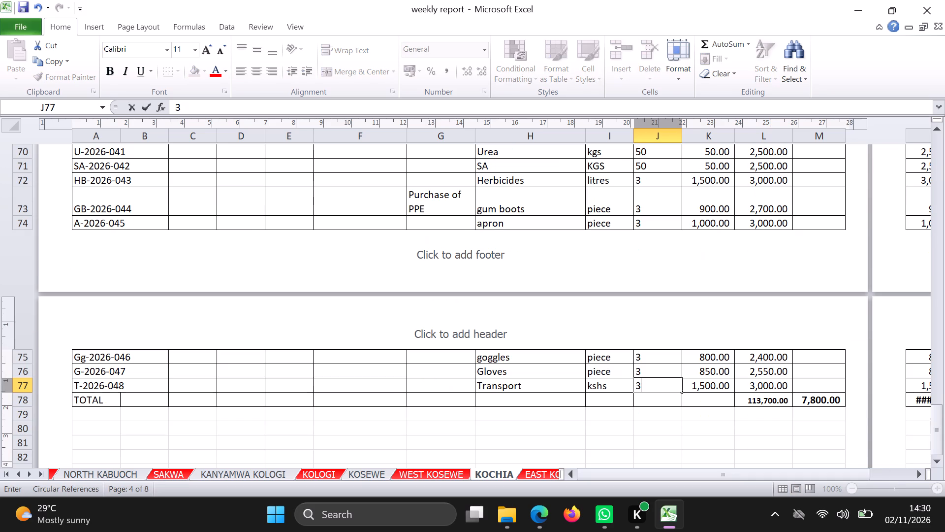
key(ctrl+s)
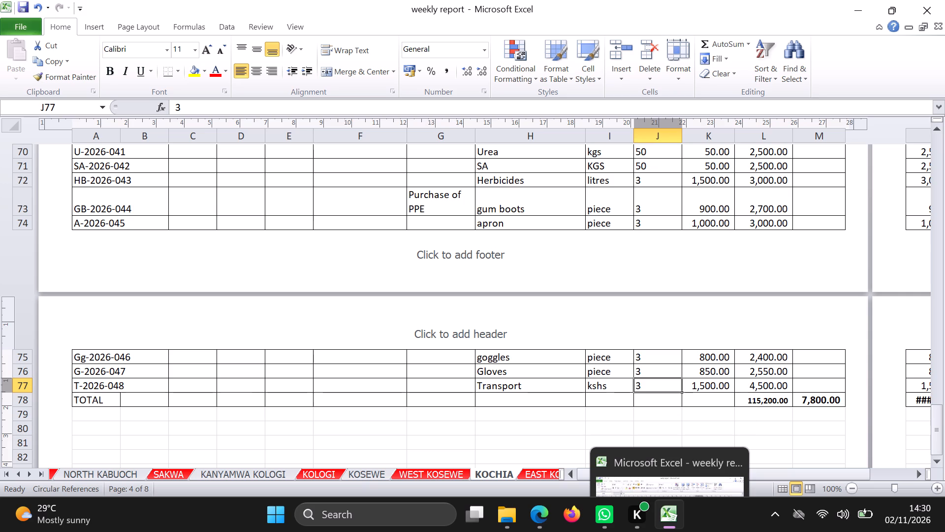
On the EAST KOCHIA sheet, set the number for Ploughing and Harrowing in the cotton table to 2 each.
scroll(726, 388, down, 1)
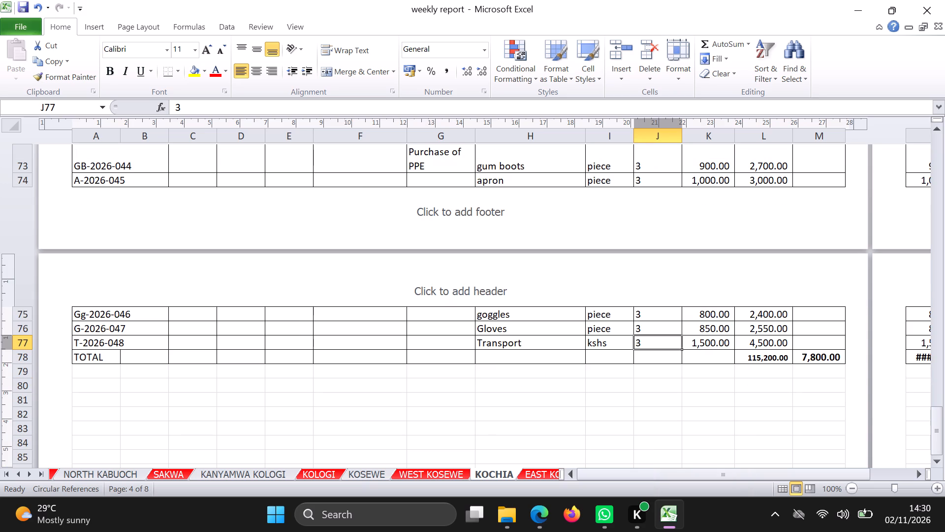
click(527, 472)
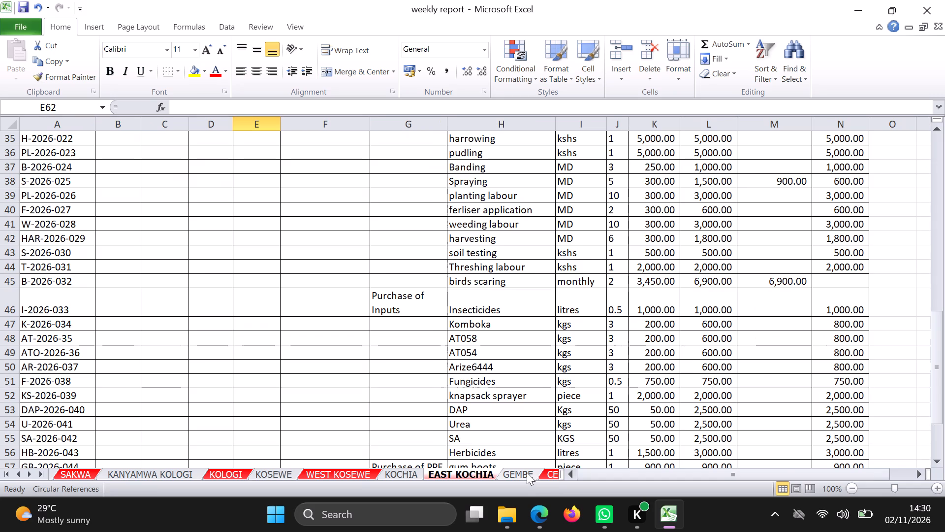
scroll(716, 342, up, 4)
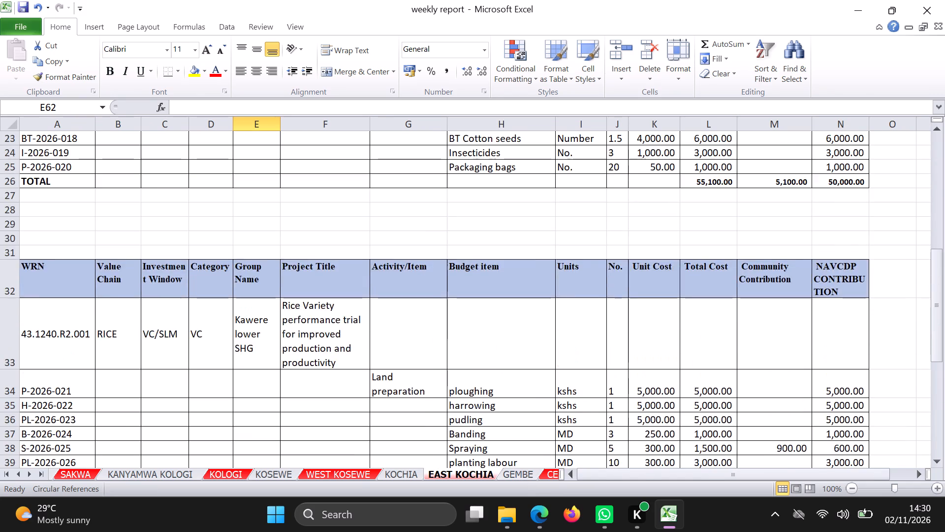
scroll(711, 342, up, 8)
click(611, 341)
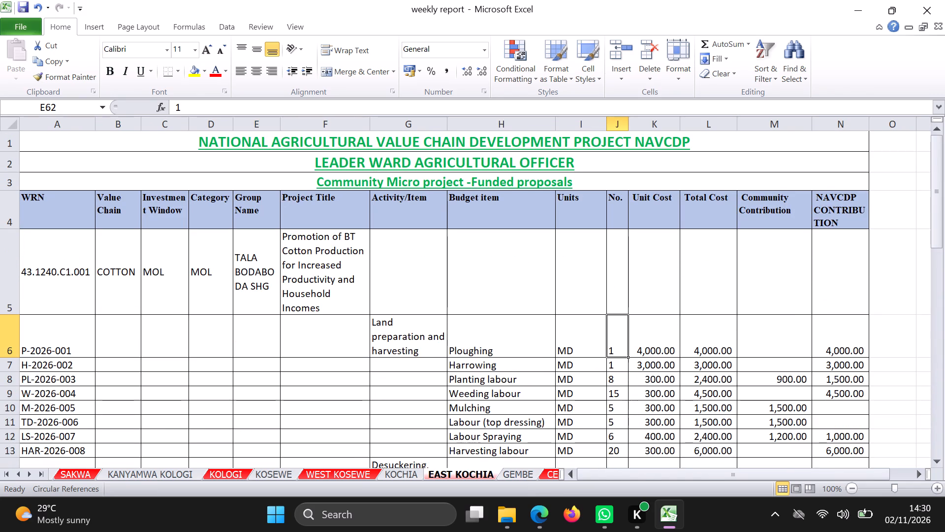
key(2)
click(614, 365)
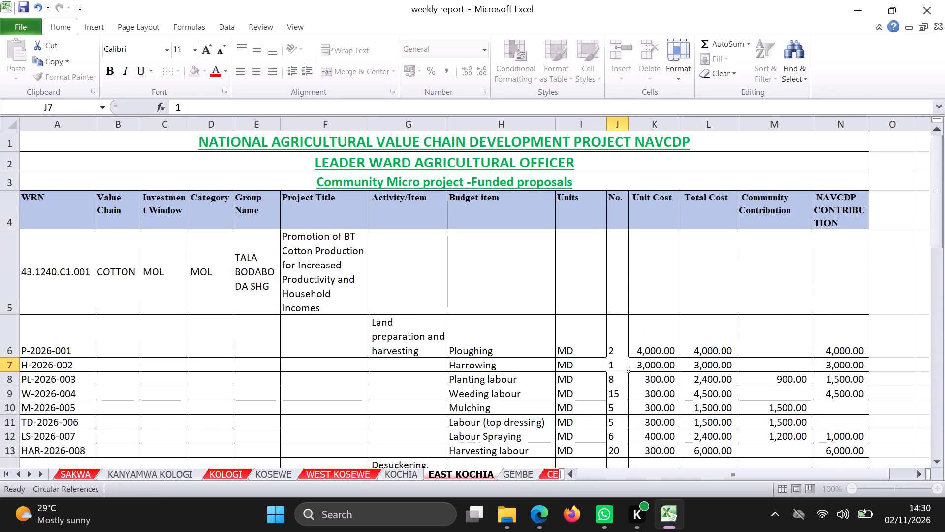
key(2)
In the cotton table's PPE section, set the number for every item from Knapsack sprayer down to Head cap to 2.
scroll(620, 432, down, 1)
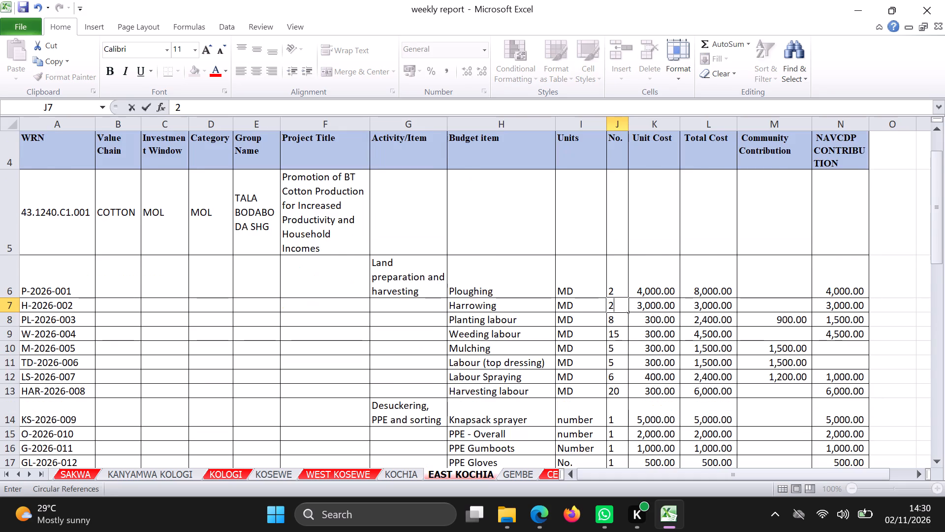
scroll(629, 368, down, 2)
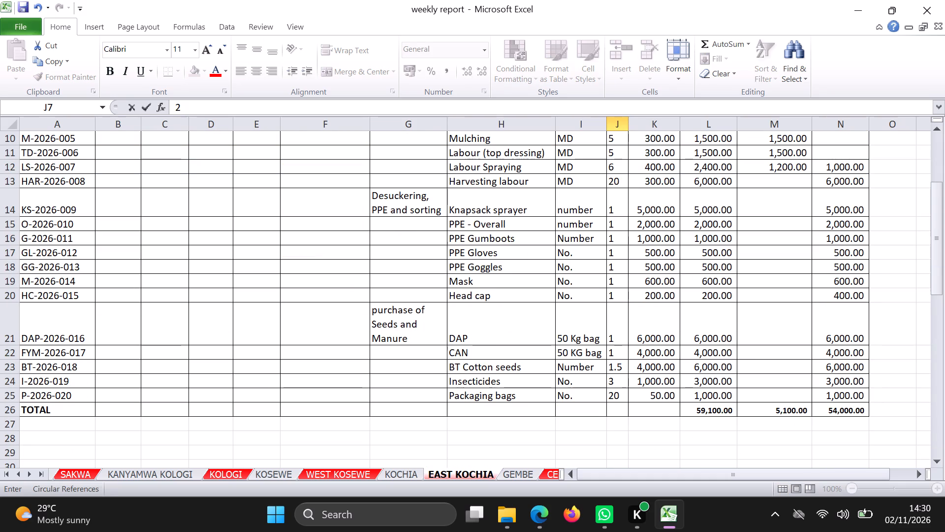
click(617, 205)
key(2)
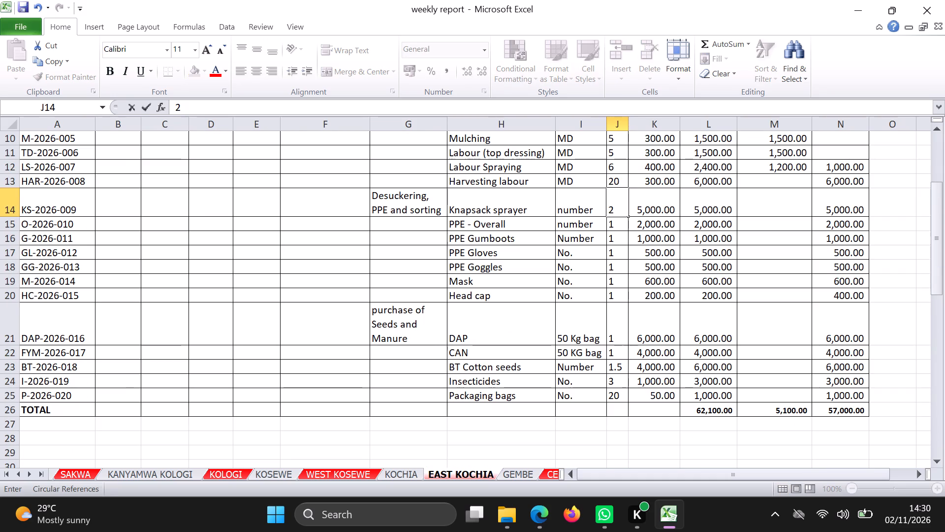
click(619, 223)
key(2)
click(617, 240)
key(2)
click(615, 249)
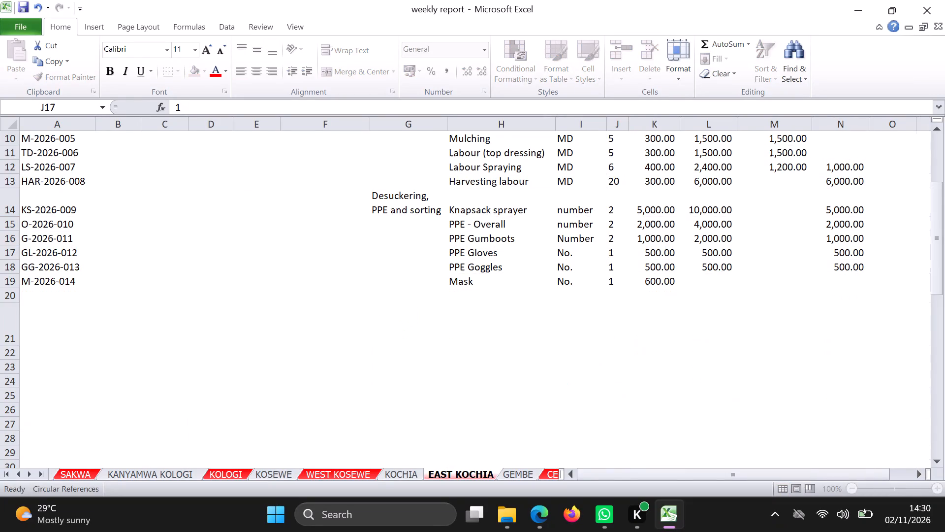
key(2)
click(619, 266)
key(2)
click(616, 278)
key(2)
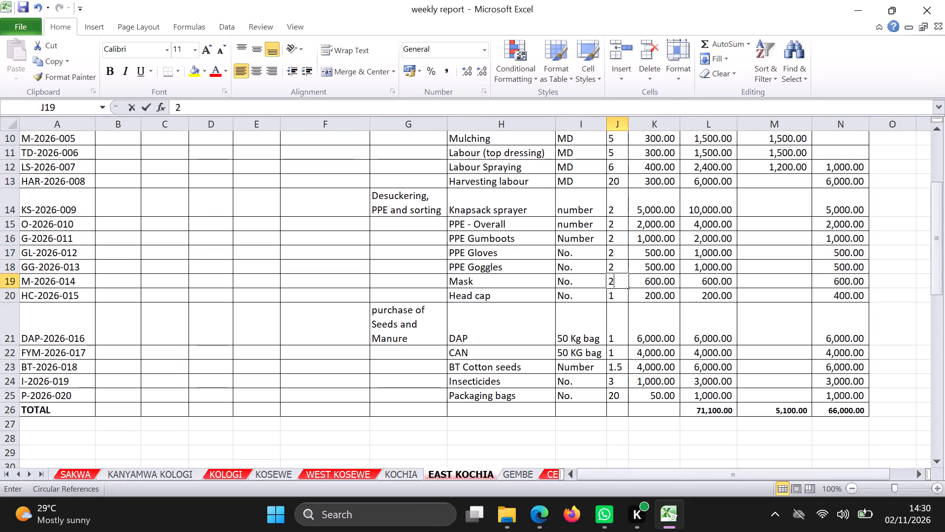
click(614, 295)
key(2)
In the cotton table's seeds and manure section, set DAP and CAN to 2 each, BT Cotton seeds to 3 and Insecticides to 4, and save.
click(614, 328)
key(2)
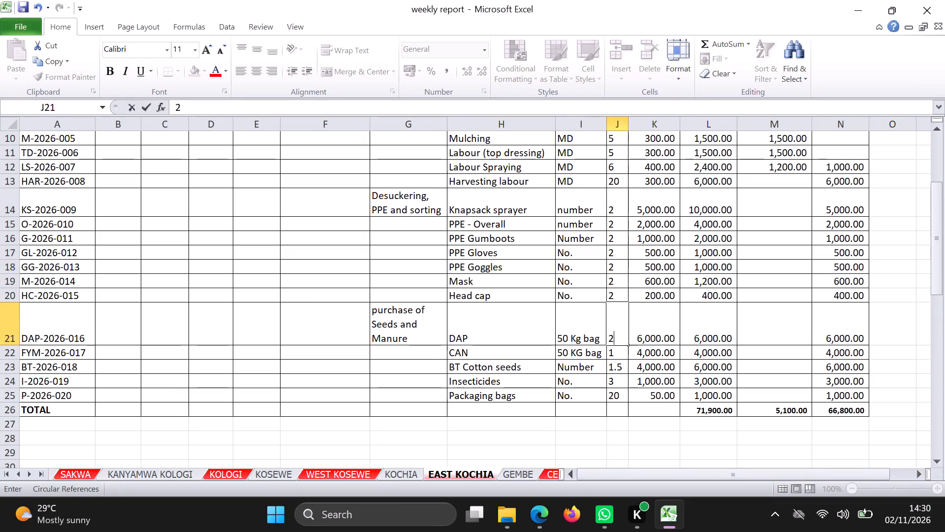
click(618, 358)
key(2)
click(621, 368)
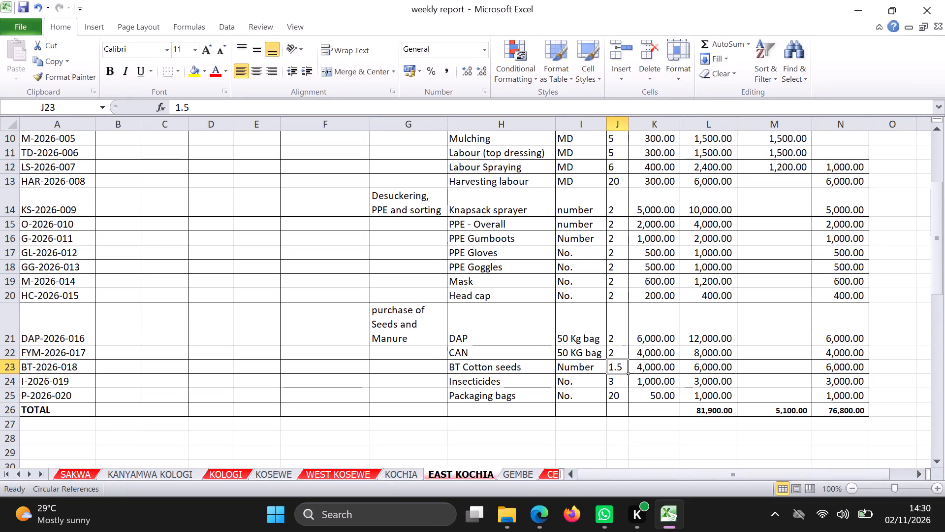
key(3)
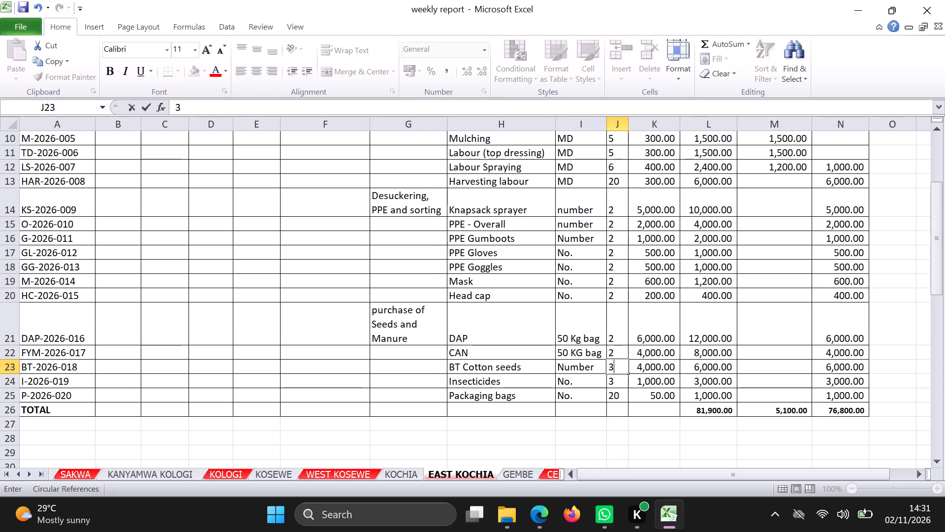
click(617, 383)
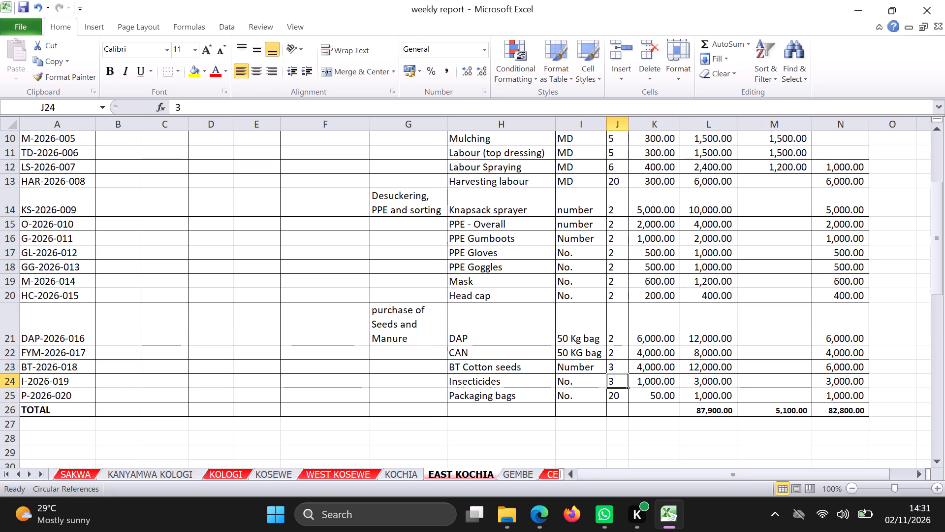
key(4)
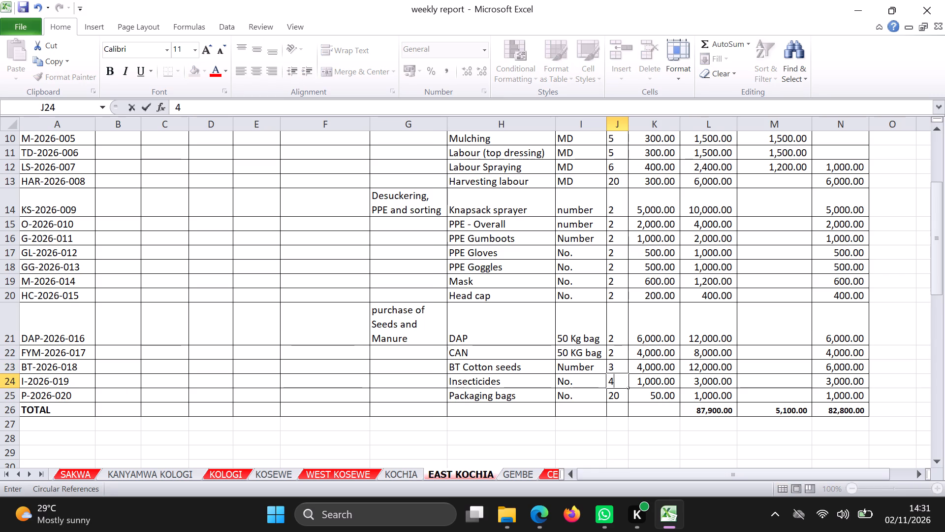
key(ctrl+s)
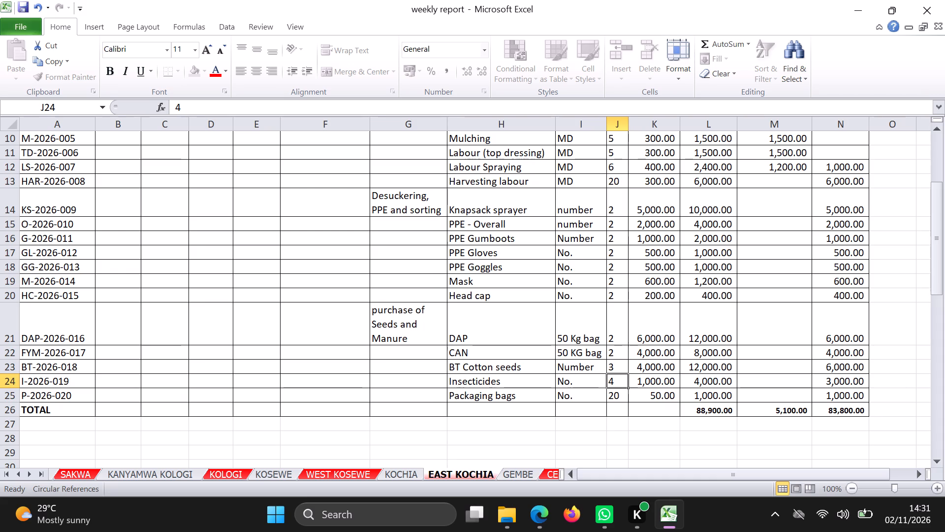
key(ctrl+s)
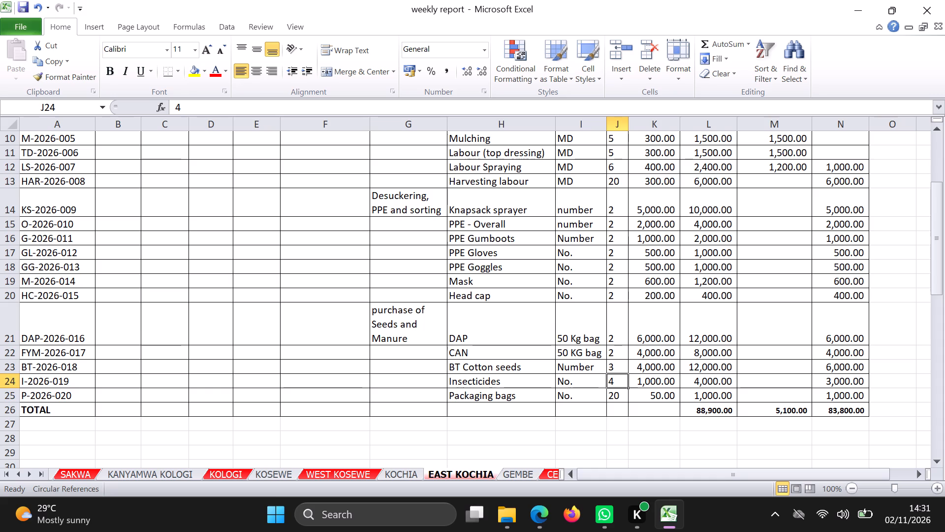
In EAST KOCHIA's rice table, set the number for ploughing, harrowing and pudling to 2 each.
scroll(649, 372, down, 3)
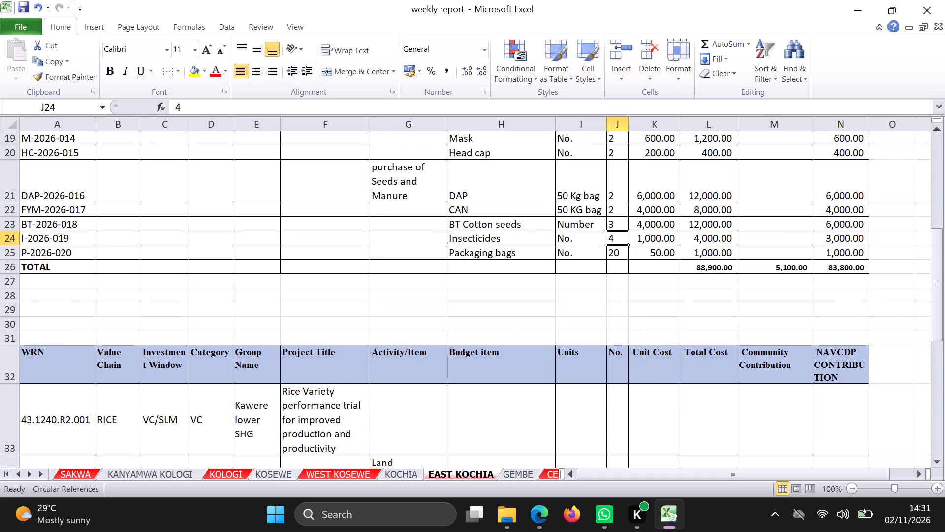
scroll(661, 329, down, 3)
click(618, 323)
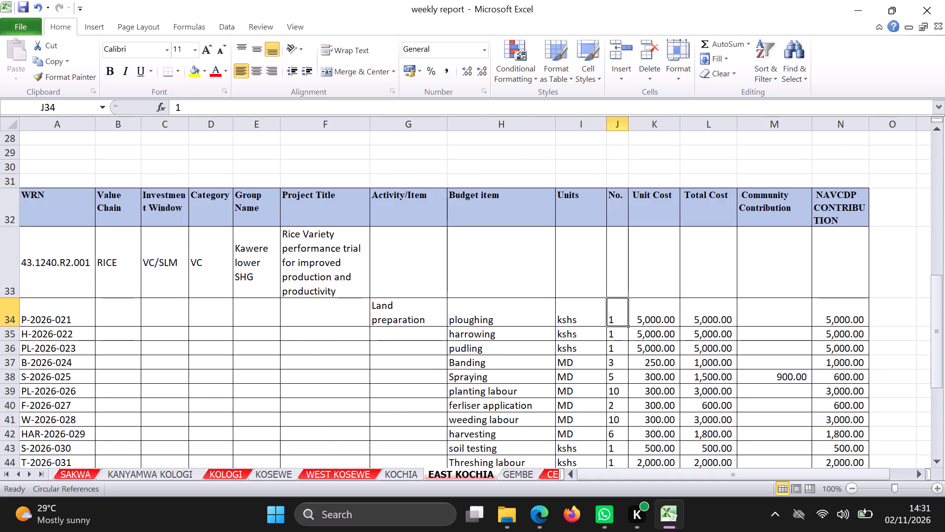
key(2)
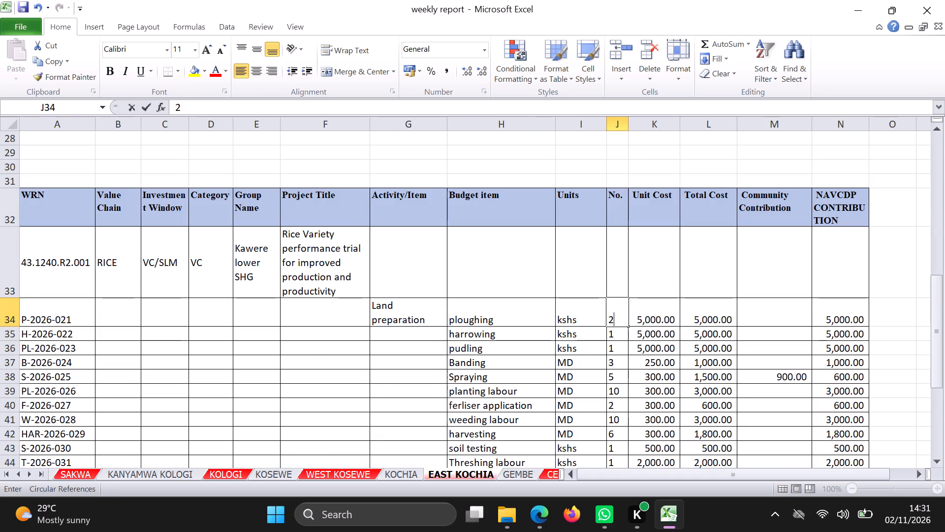
click(621, 334)
key(2)
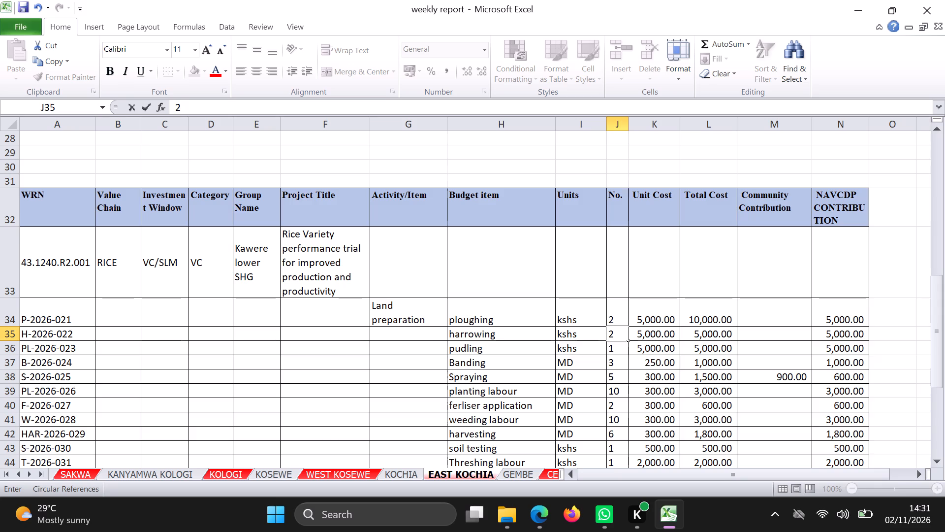
click(620, 346)
key(2)
In EAST KOCHIA's rice table, set the number for Banding to 4 and for ferliser application to 3.
click(619, 360)
key(3)
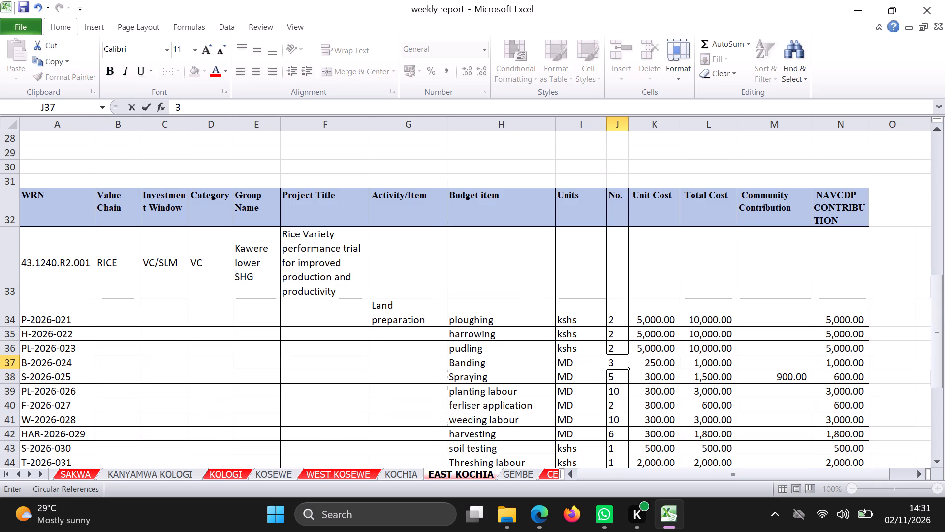
click(620, 376)
click(618, 364)
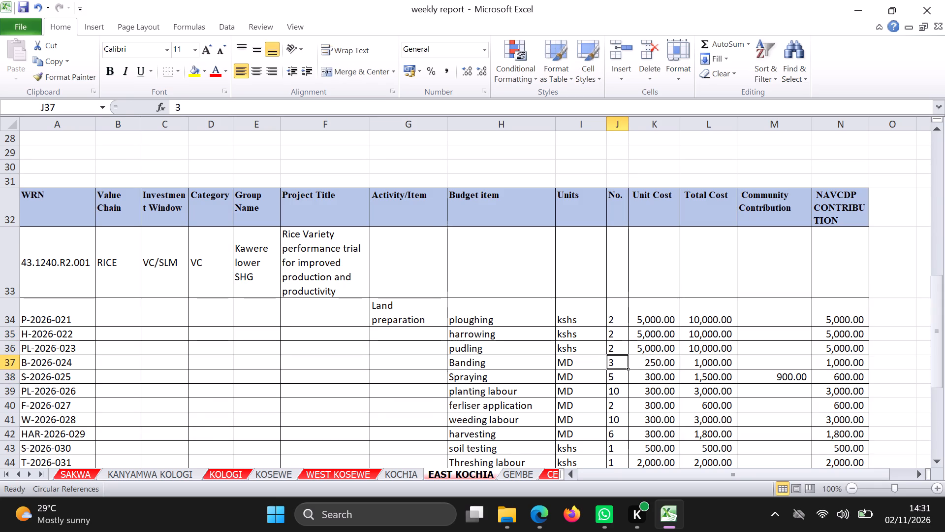
key(4)
click(614, 407)
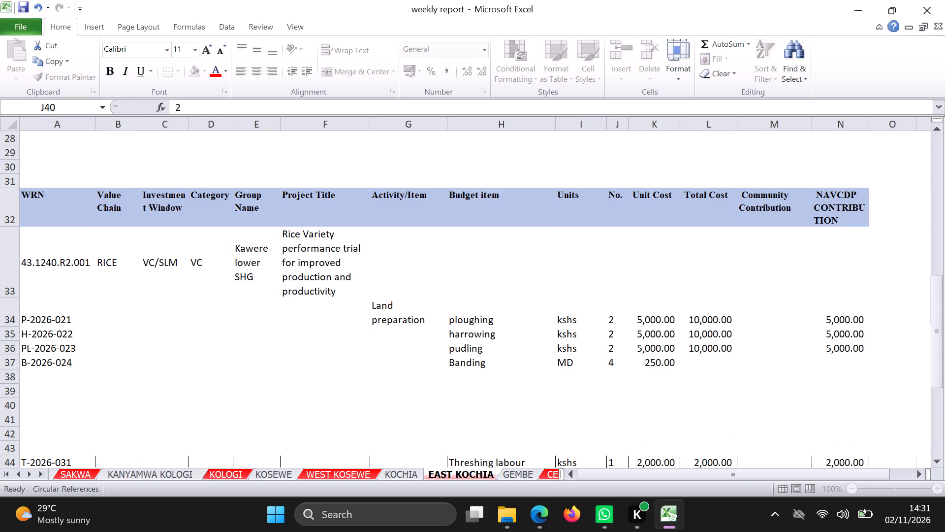
key(3)
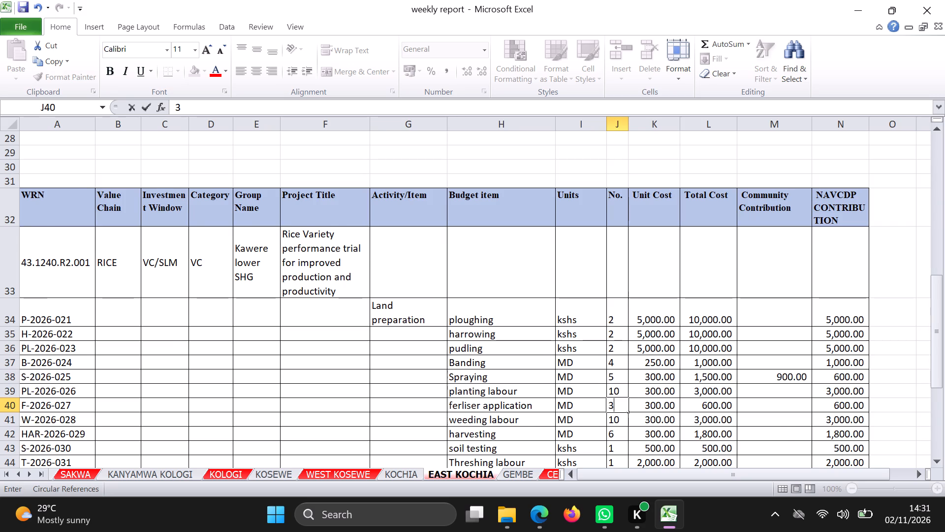
In the rice table's land preparation section, set soil testing and Threshing labour to 2 each and birds scaring to 3.
scroll(618, 438, down, 2)
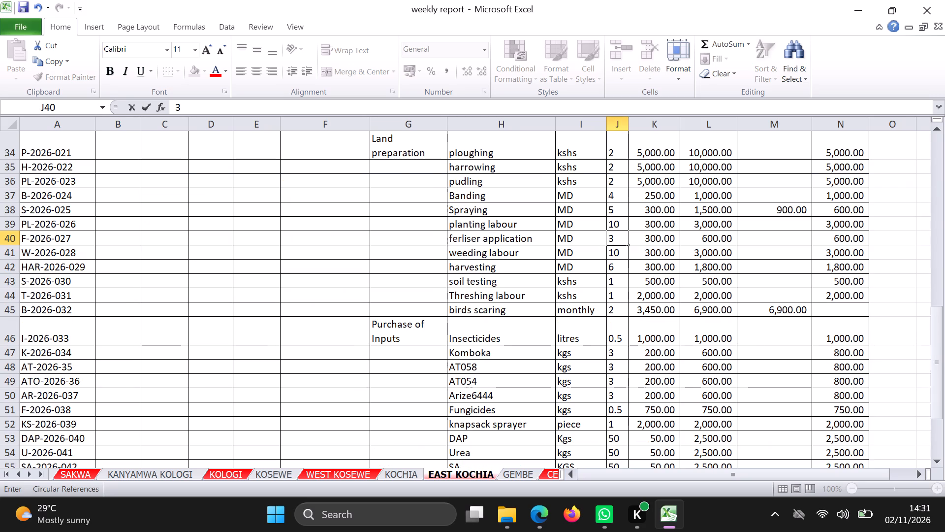
click(619, 279)
key(2)
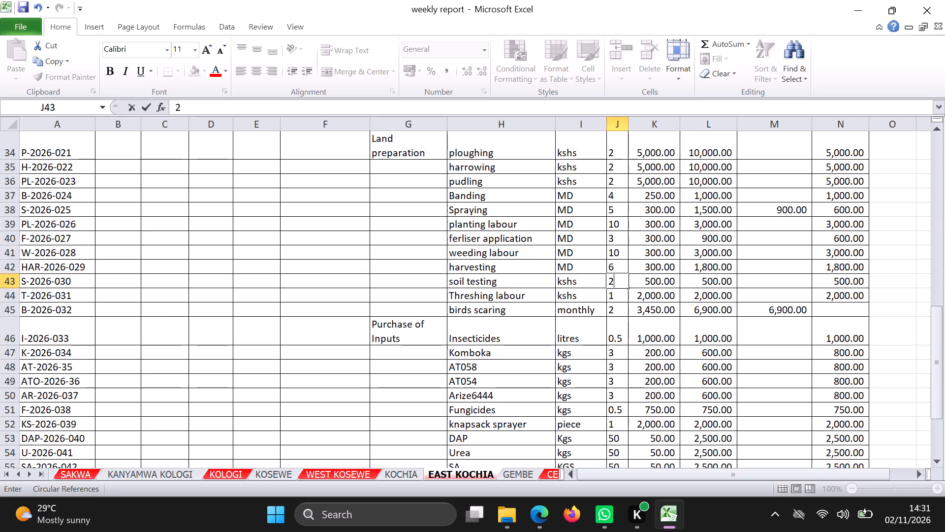
click(619, 298)
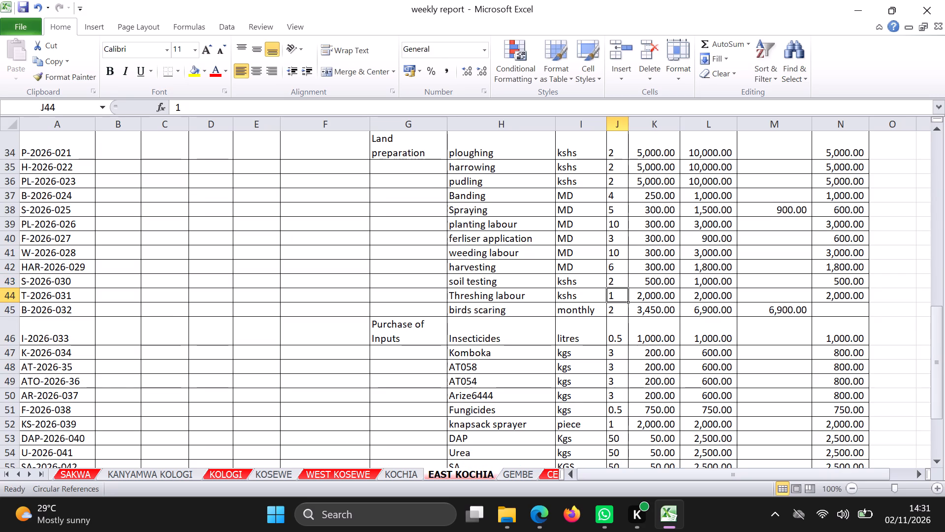
key(2)
click(621, 313)
key(3)
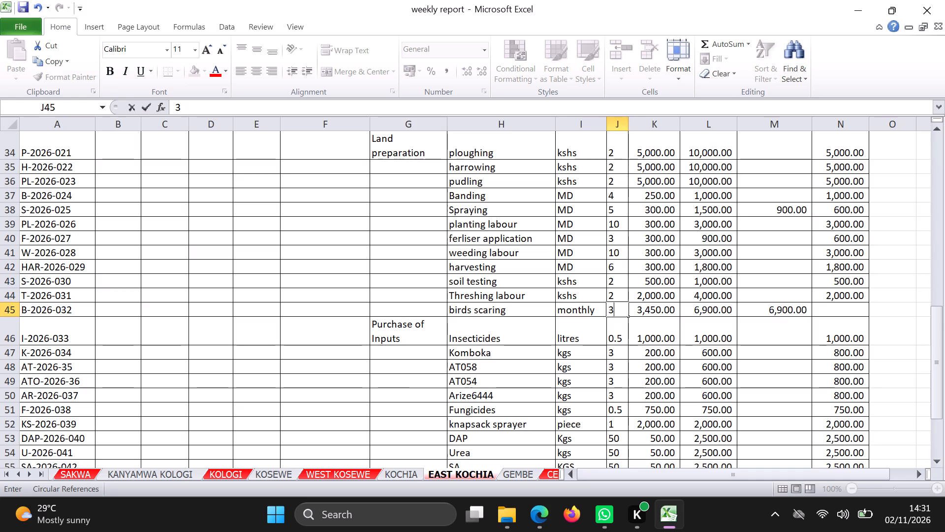
In the rice table's inputs section, set the number for Komboka, AT058, AT054 and Arize6444 to 4 each.
click(621, 356)
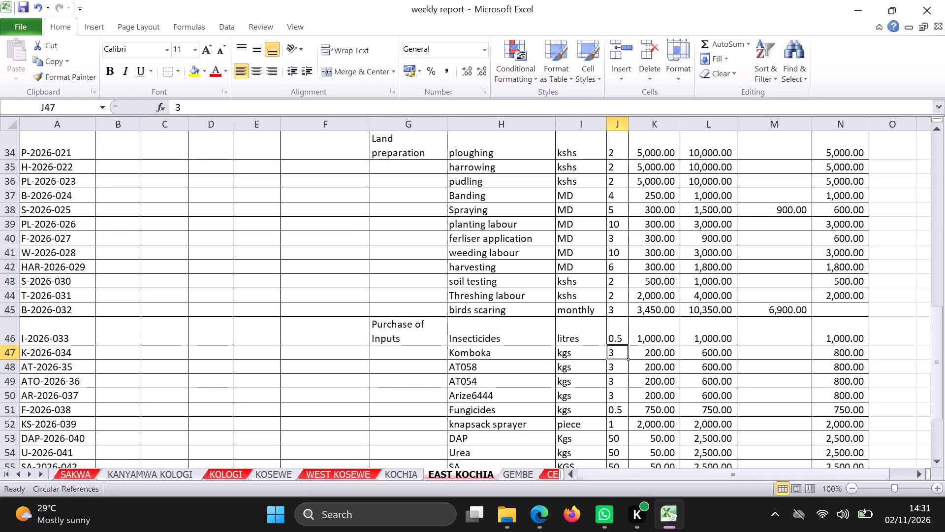
key(4)
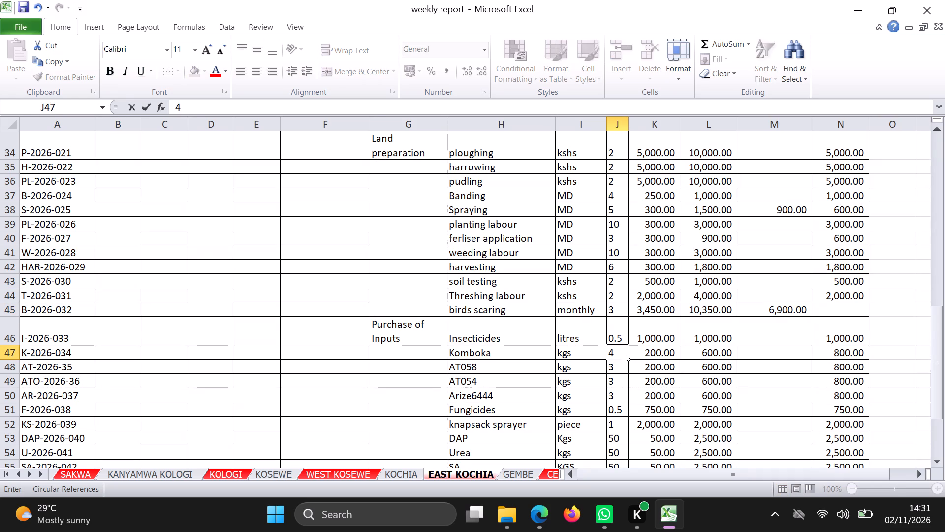
click(626, 366)
key(4)
click(620, 382)
key(4)
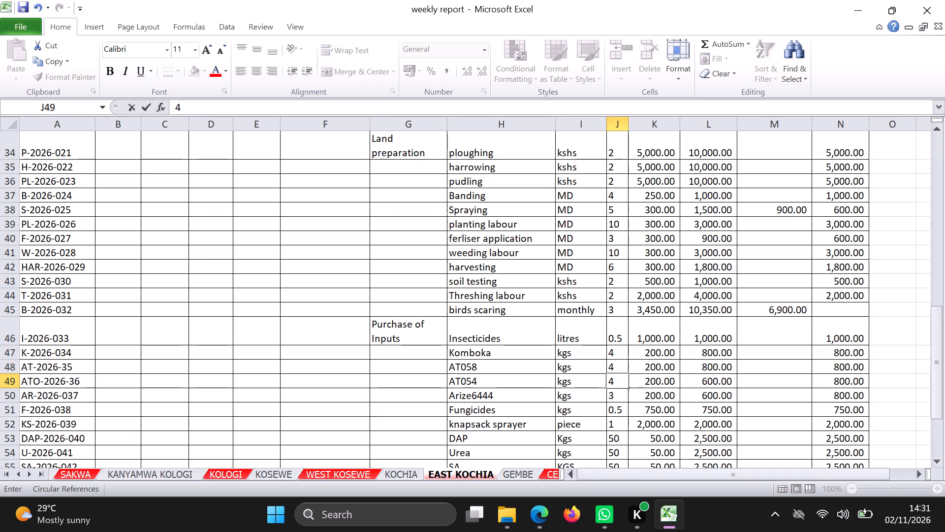
click(619, 398)
key(4)
In the rice table's inputs section, set the number for Fungicides to 1, and for knapsack sprayer and Herbicides to 2 each.
click(617, 409)
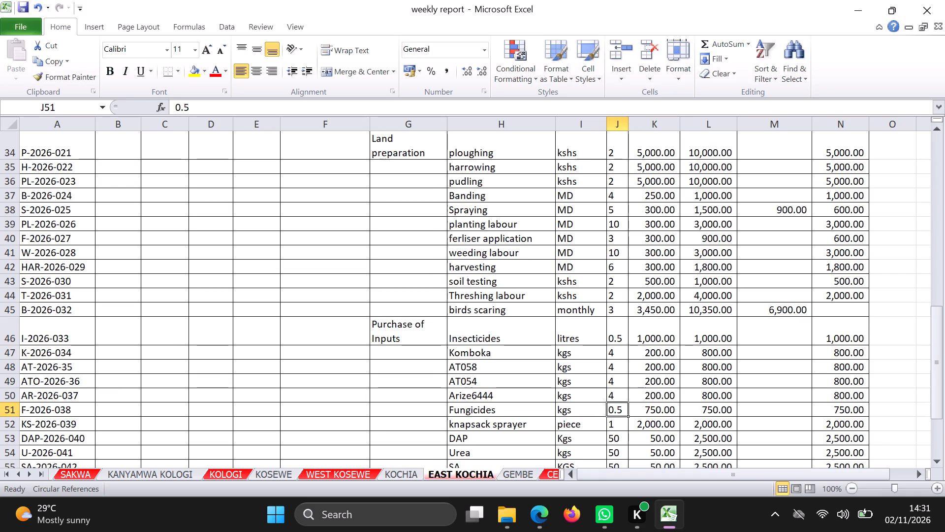
key(1)
click(618, 423)
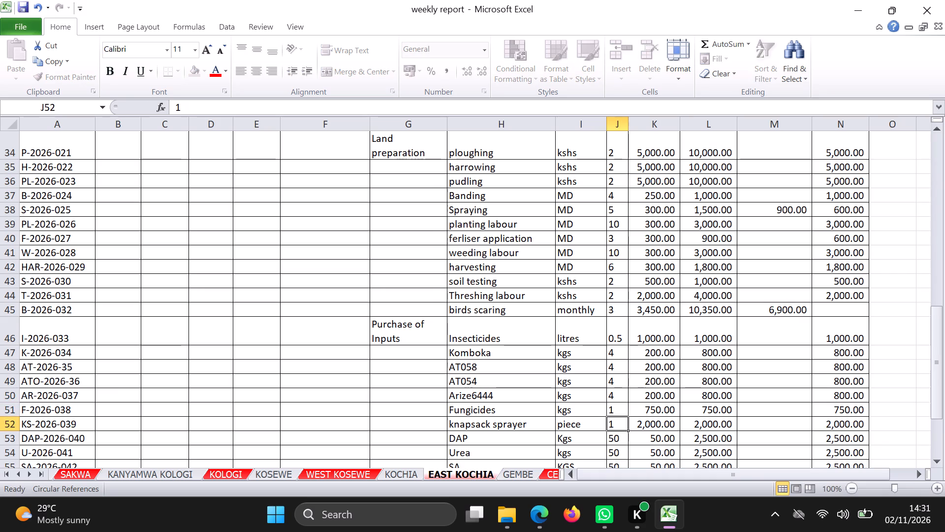
scroll(621, 423, down, 1)
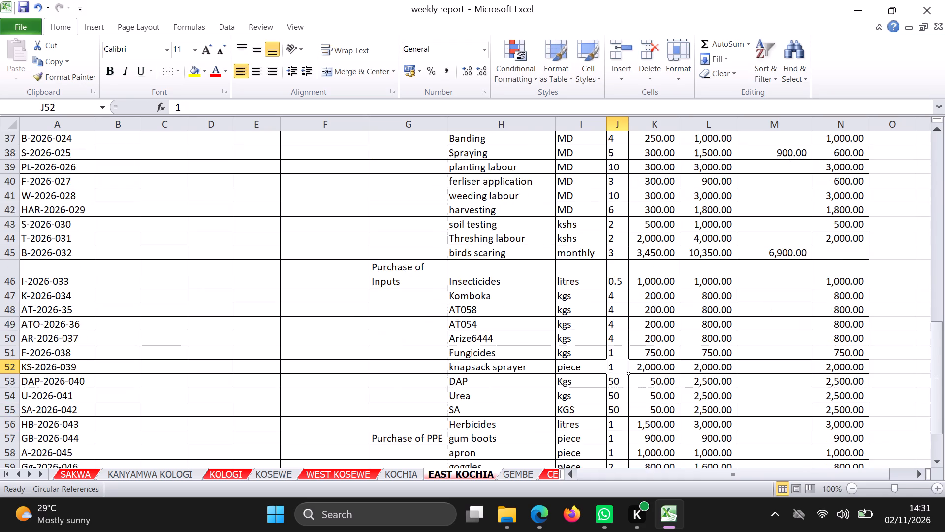
scroll(622, 423, down, 1)
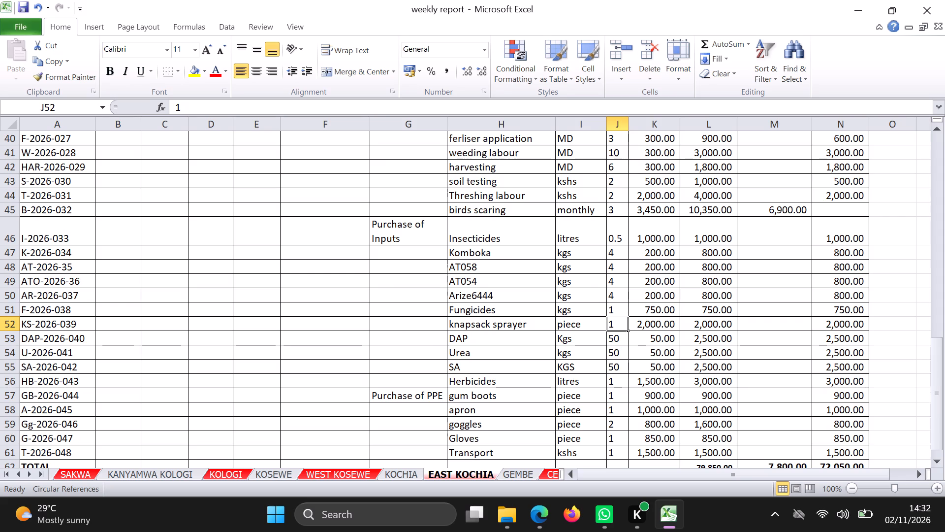
key(2)
click(630, 365)
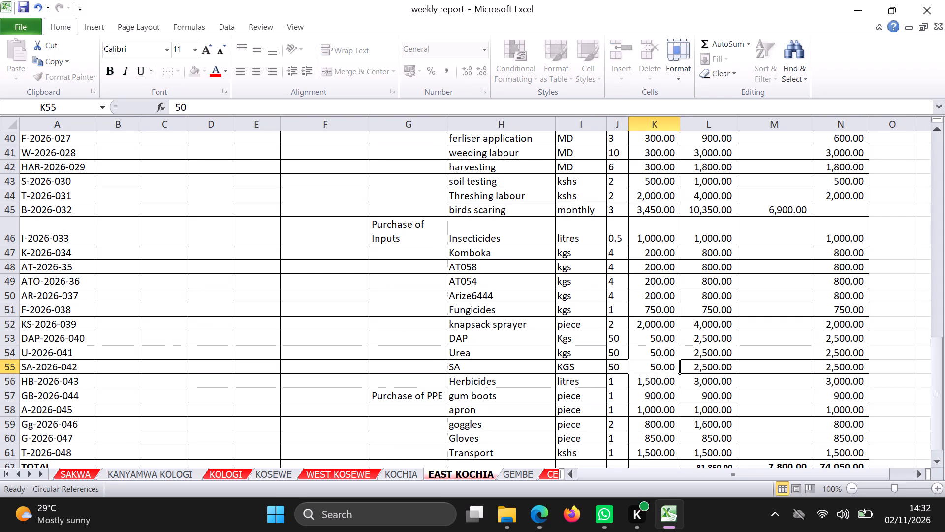
click(615, 379)
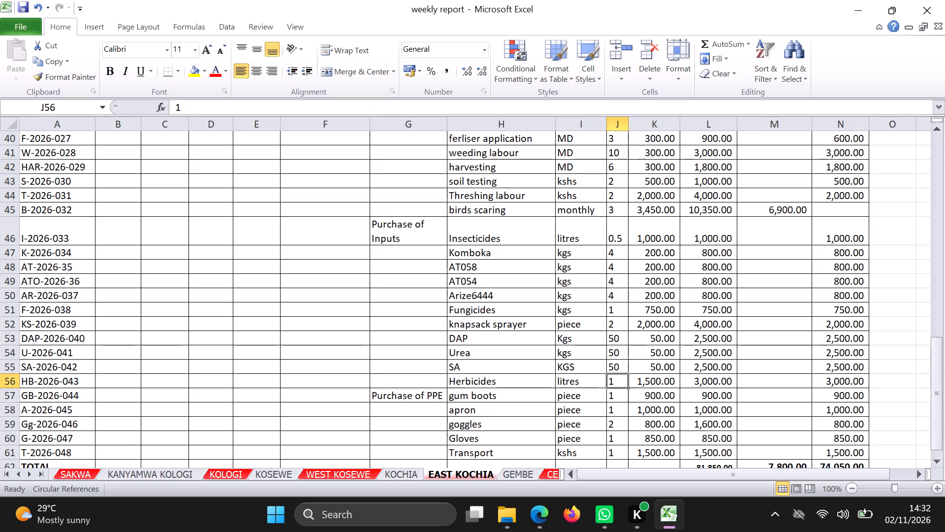
key(2)
In the rice table's PPE section, set gum boots, apron, goggles, Gloves and Transport to 2 each, and save the workbook.
click(615, 398)
key(2)
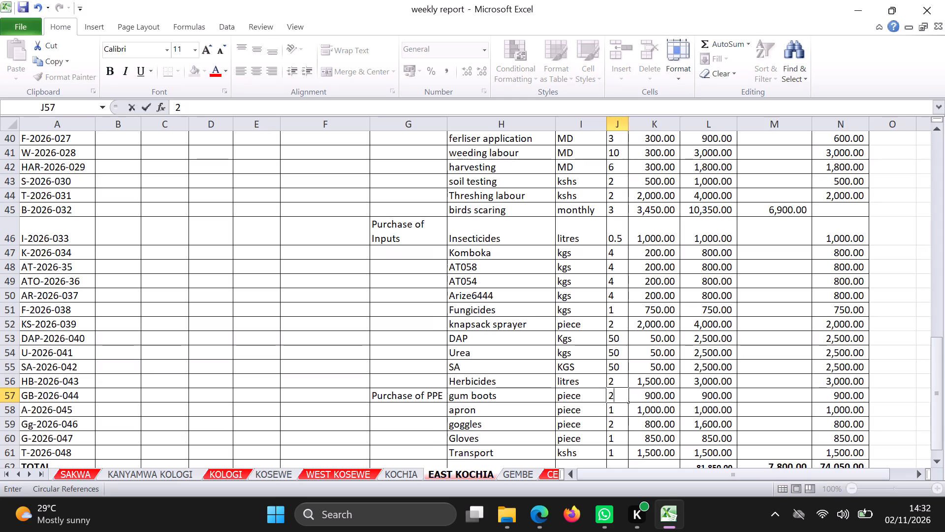
click(614, 406)
key(2)
click(611, 426)
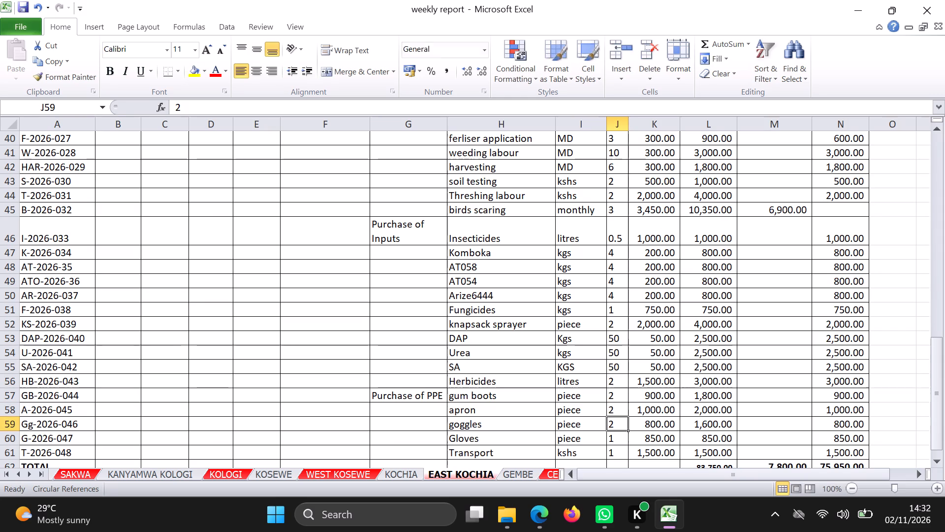
key(2)
click(613, 441)
key(2)
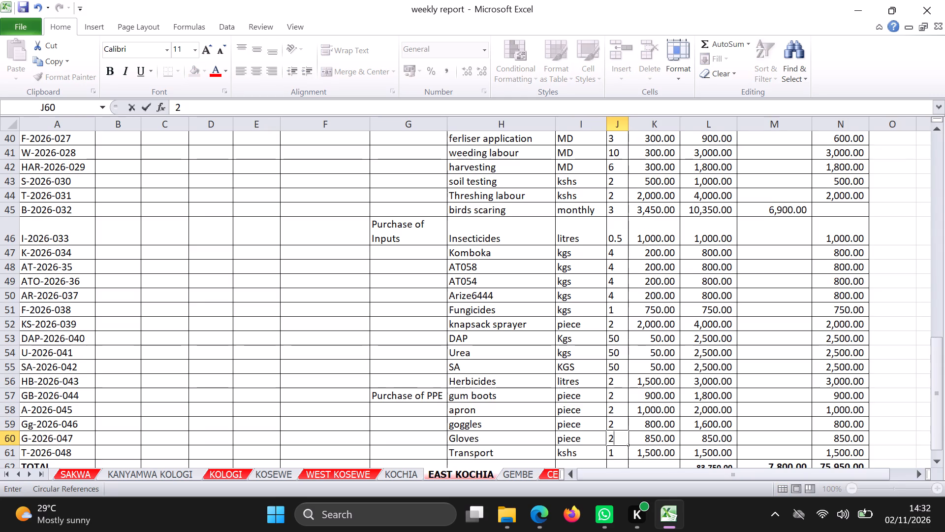
click(619, 453)
key(2)
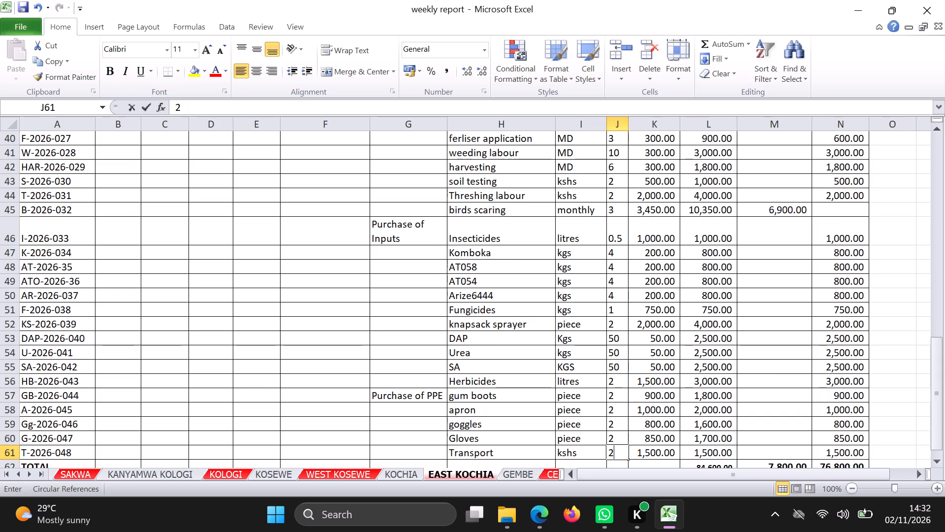
scroll(633, 432, down, 3)
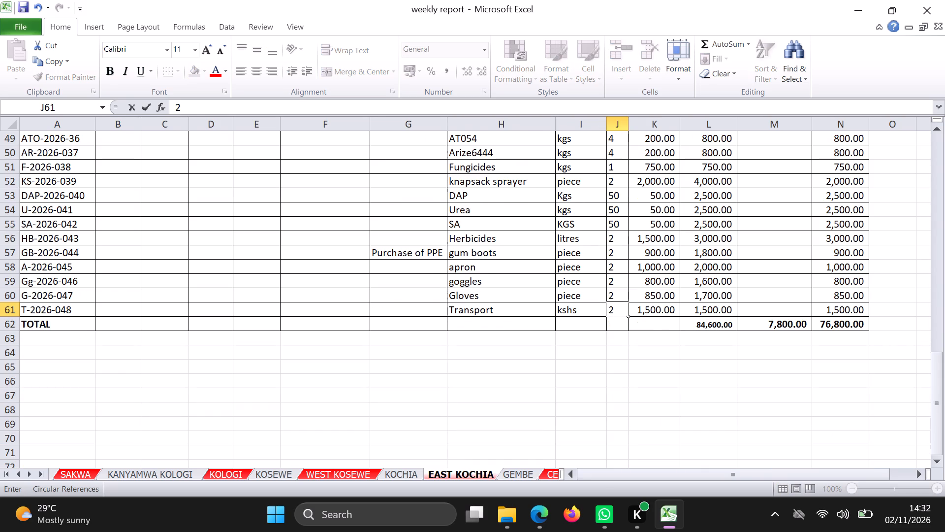
key(ctrl+s)
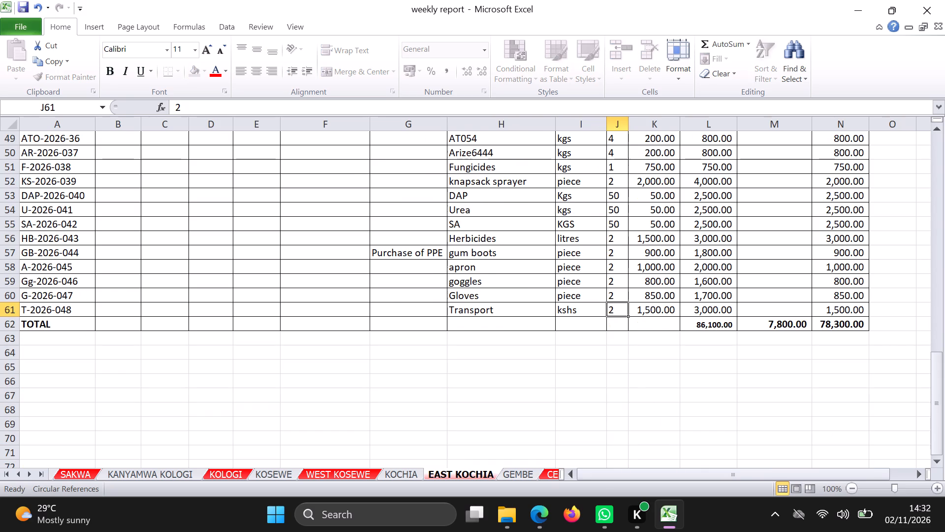
On the GEMBE sheet's dairy table, set the number for Labour Top dressing to 4 and for Farm yard Manure to 3.
click(517, 471)
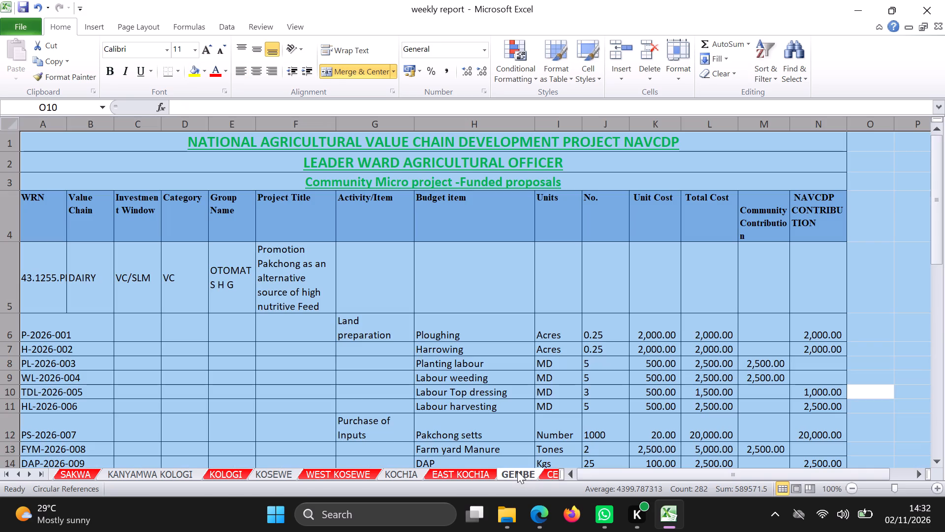
click(615, 327)
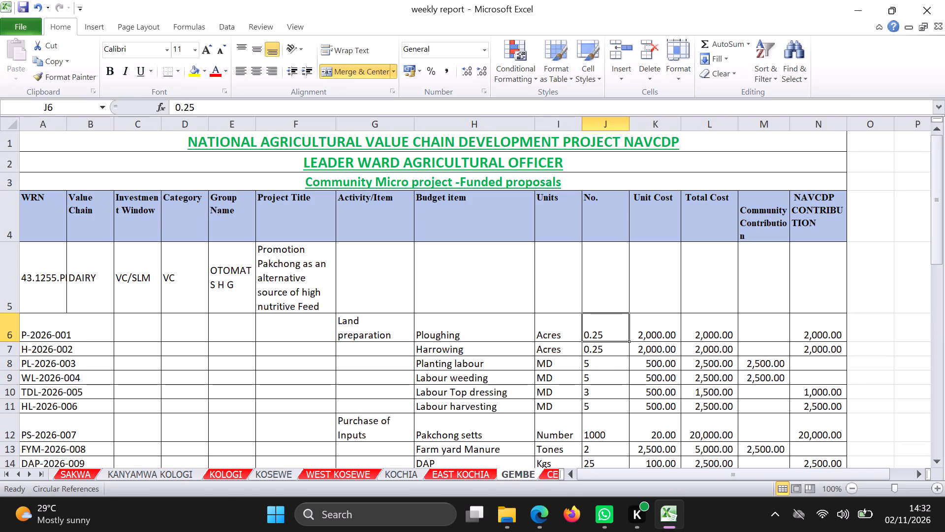
key(ctrl+s)
scroll(678, 329, down, 5)
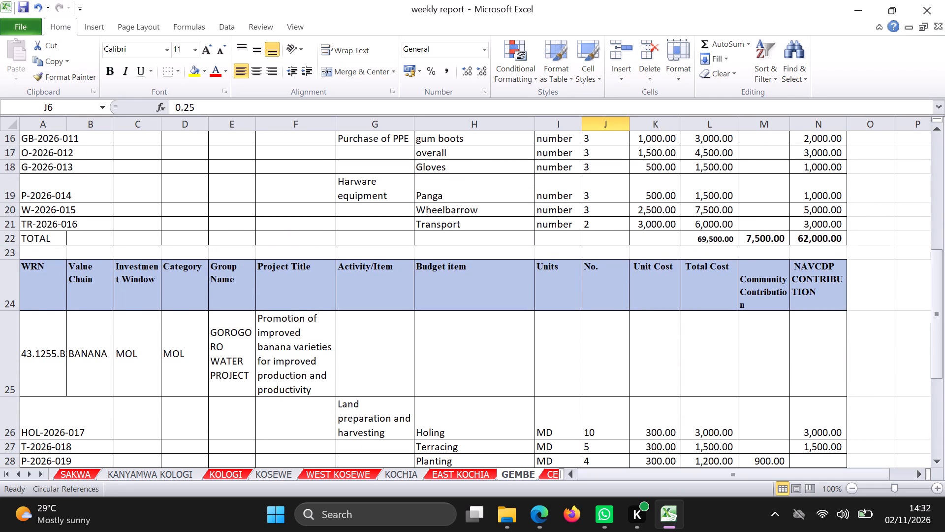
scroll(689, 330, down, 1)
scroll(689, 330, up, 6)
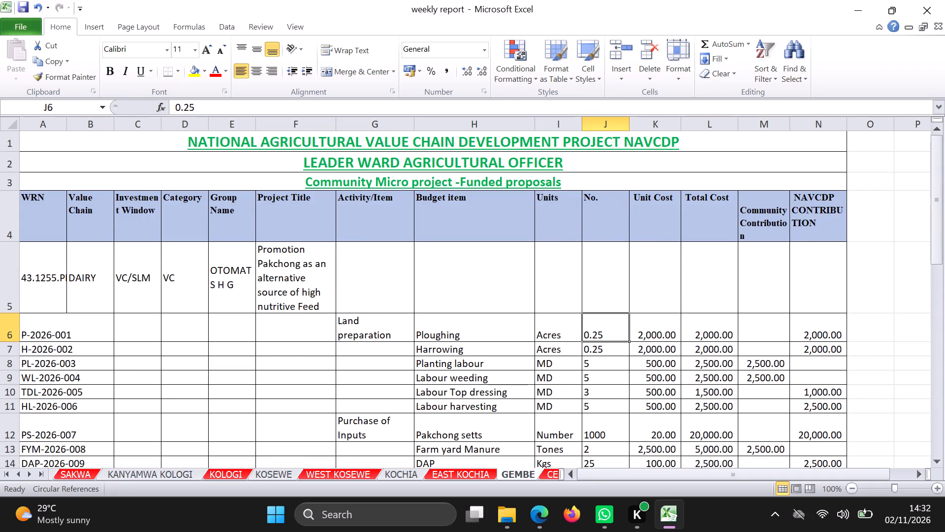
click(597, 391)
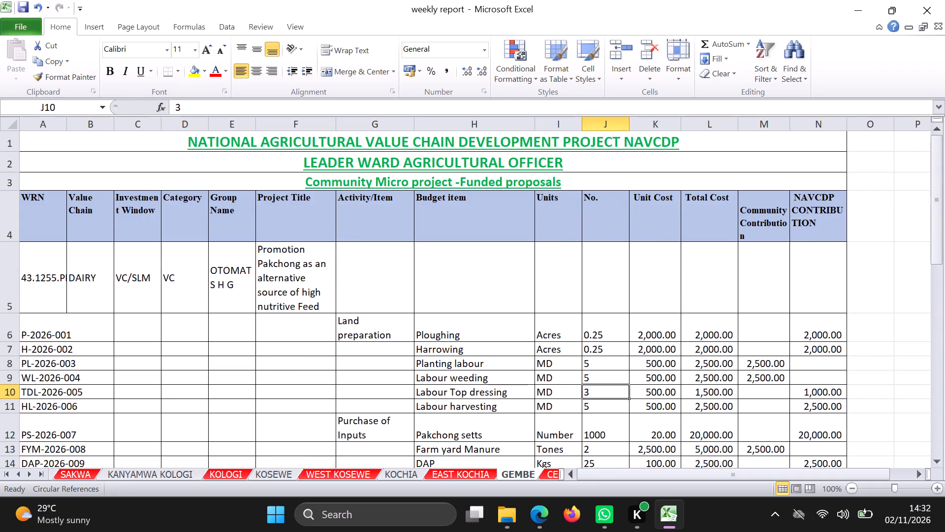
key(4)
scroll(619, 384, down, 2)
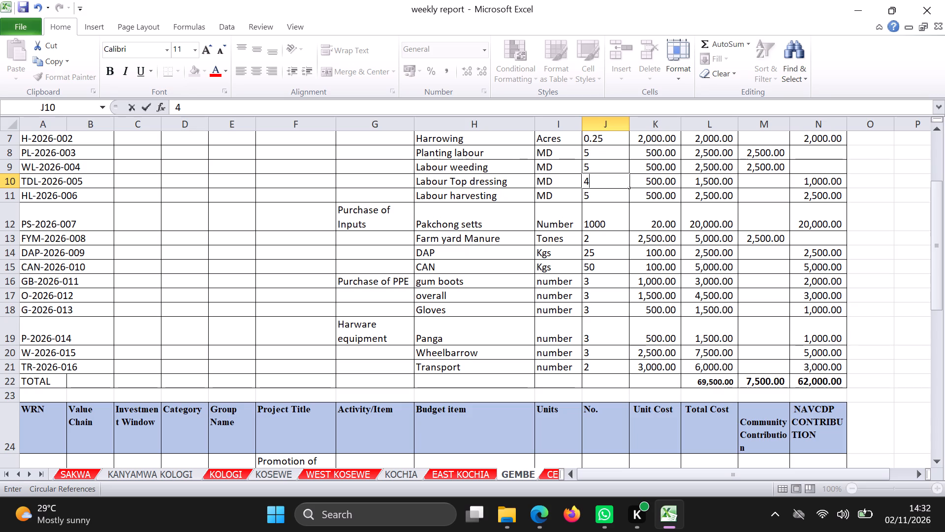
click(598, 240)
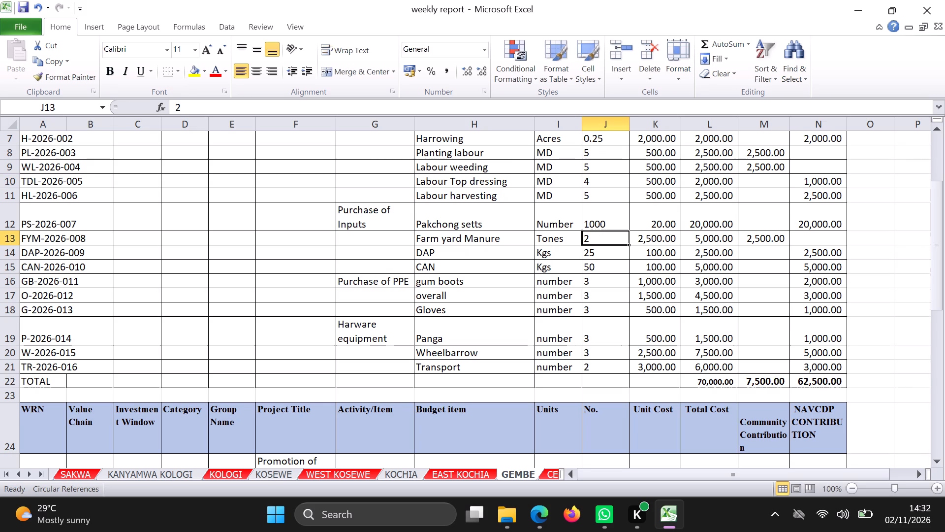
key(2)
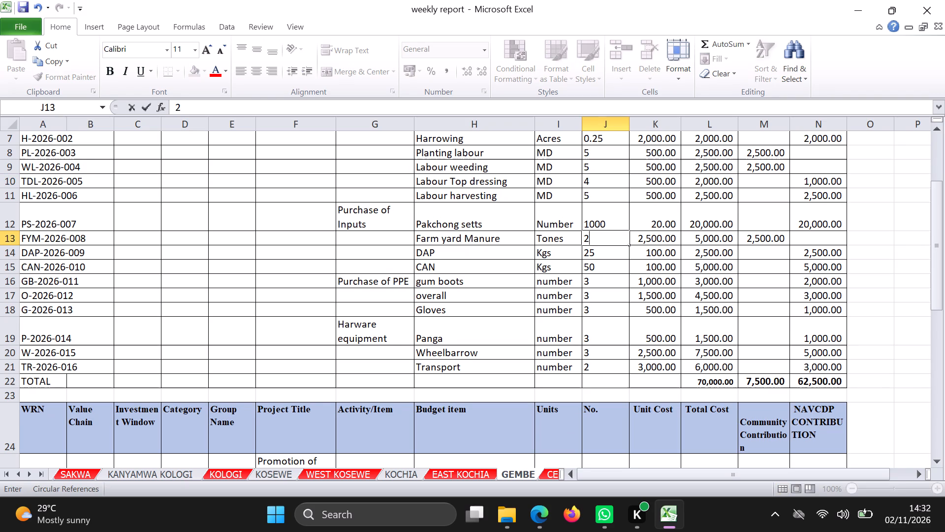
key(BackSpace)
key(3)
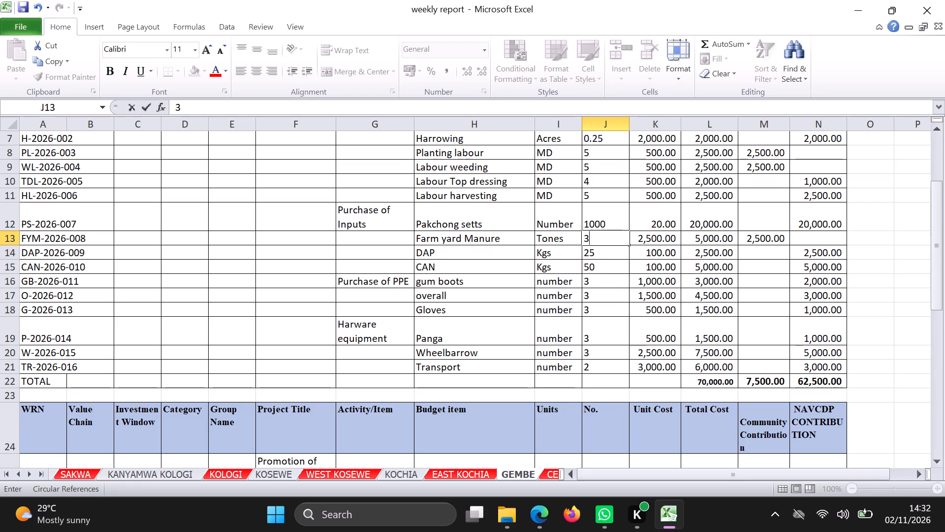
In the dairy table's PPE section, set the number for gum boots, overall and Gloves to 4 each.
click(599, 279)
key(4)
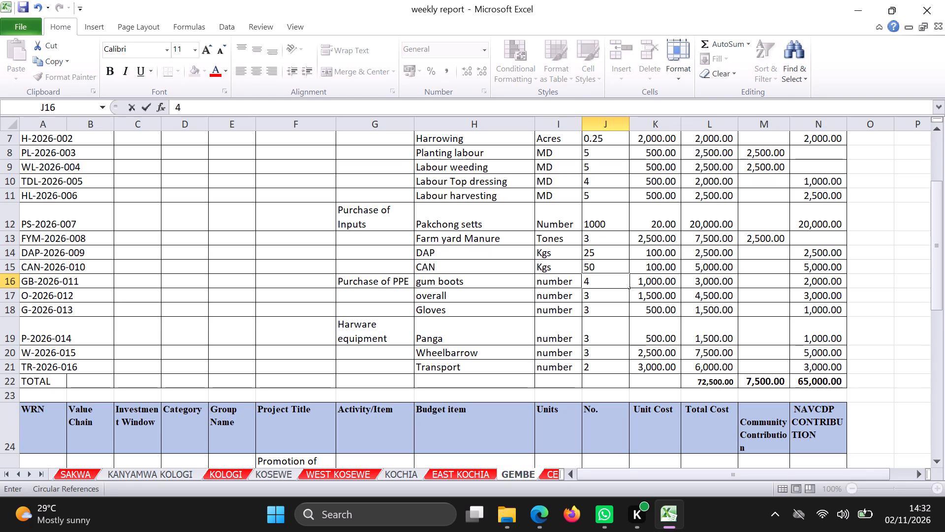
click(605, 296)
key(4)
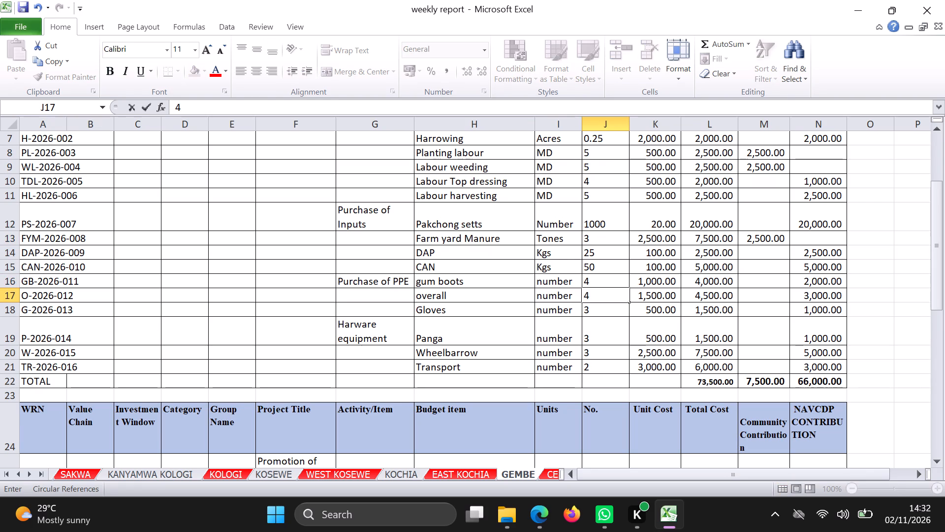
click(605, 310)
key(4)
In the dairy table's hardware equipment section, set the number for Panga and Wheelbarrow to 4 each and for Transport to 3.
click(598, 340)
key(4)
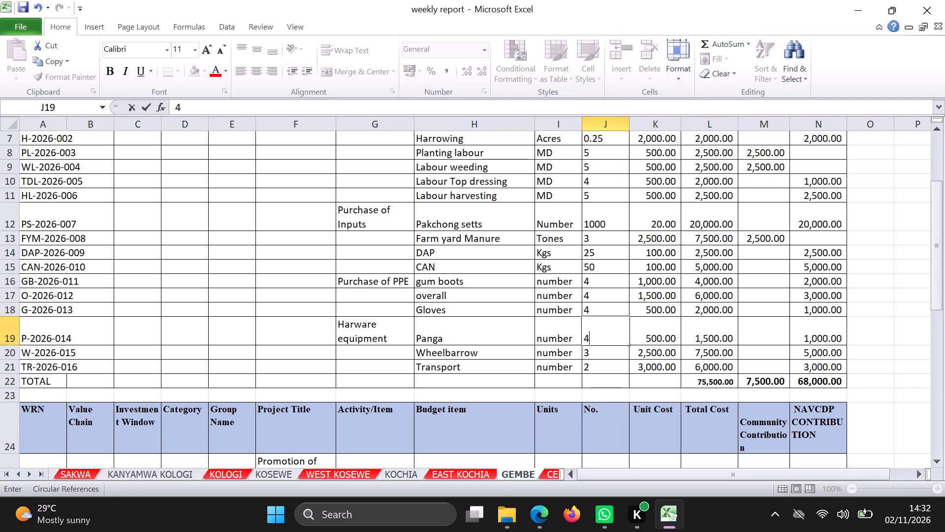
click(609, 349)
key(4)
click(596, 373)
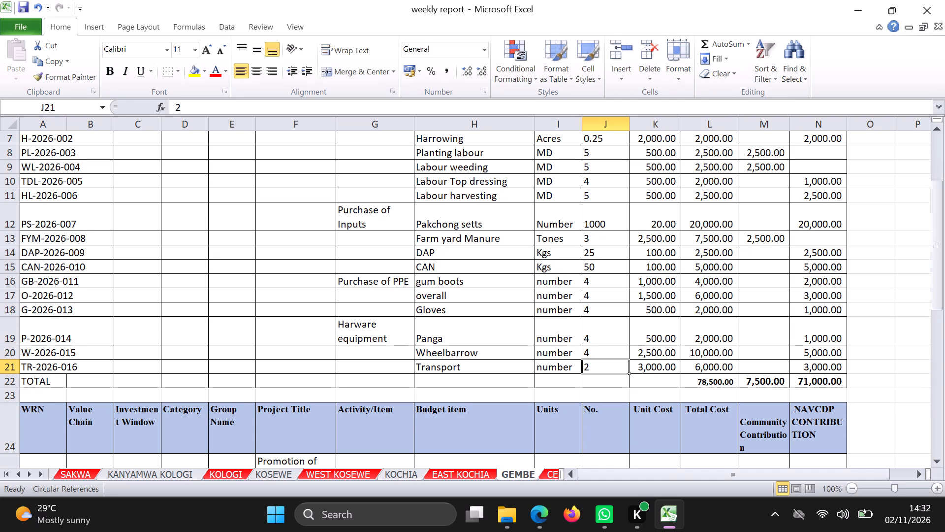
key(3)
In the GEMBE banana table's land preparation and harvesting section, set the number for Planting and Pruning to 5 each.
scroll(630, 347, down, 1)
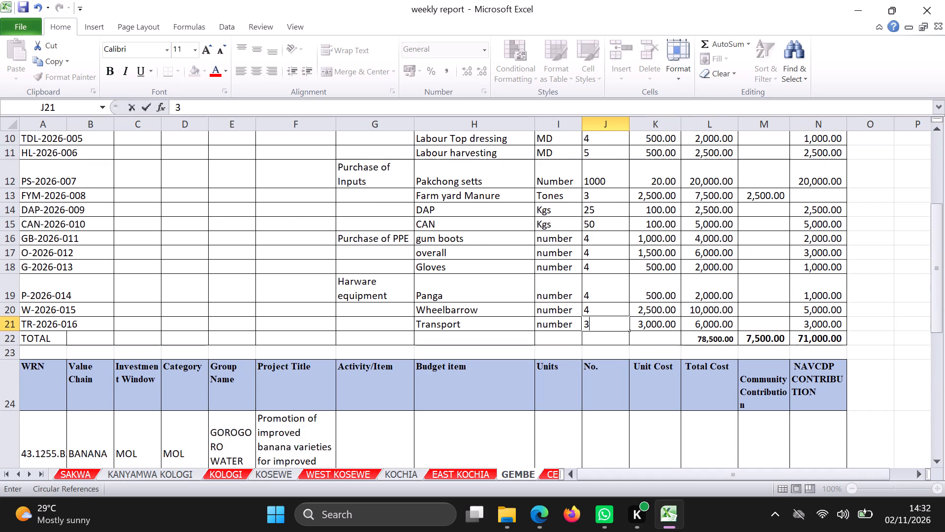
scroll(631, 345, down, 4)
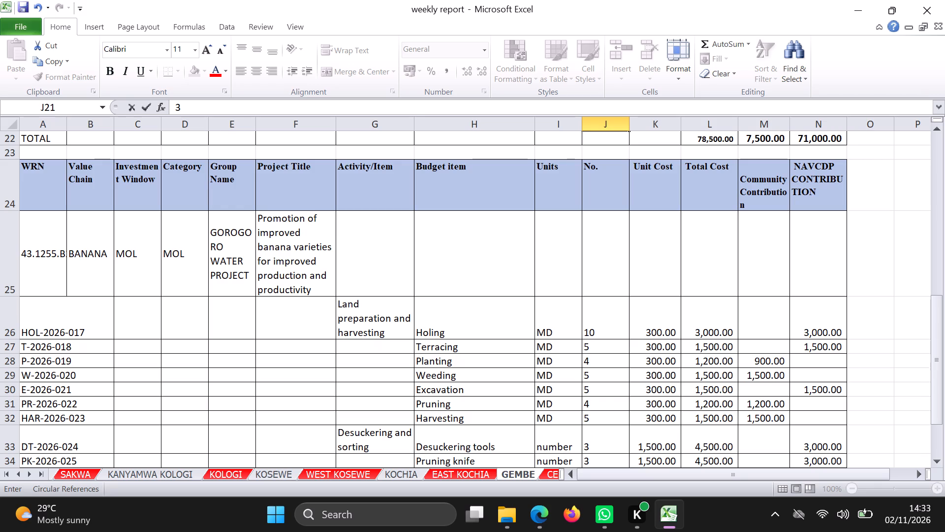
click(605, 363)
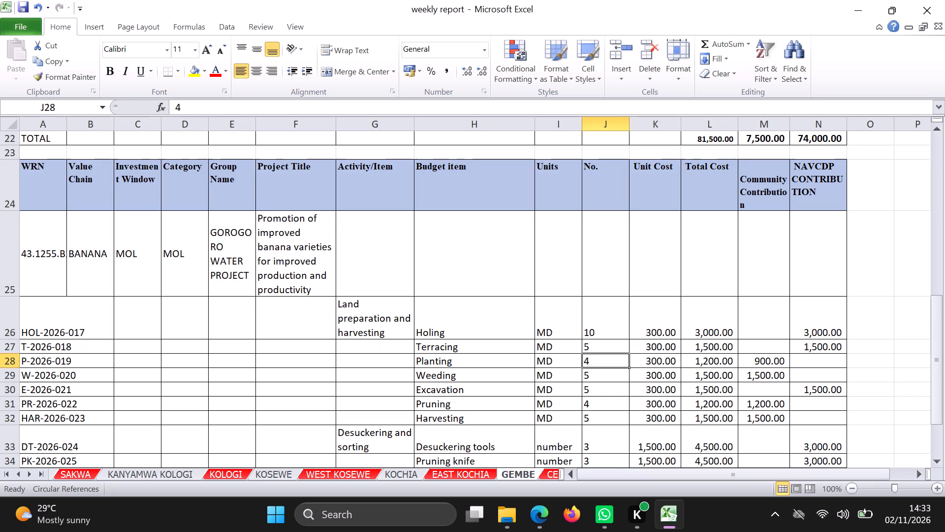
key(5)
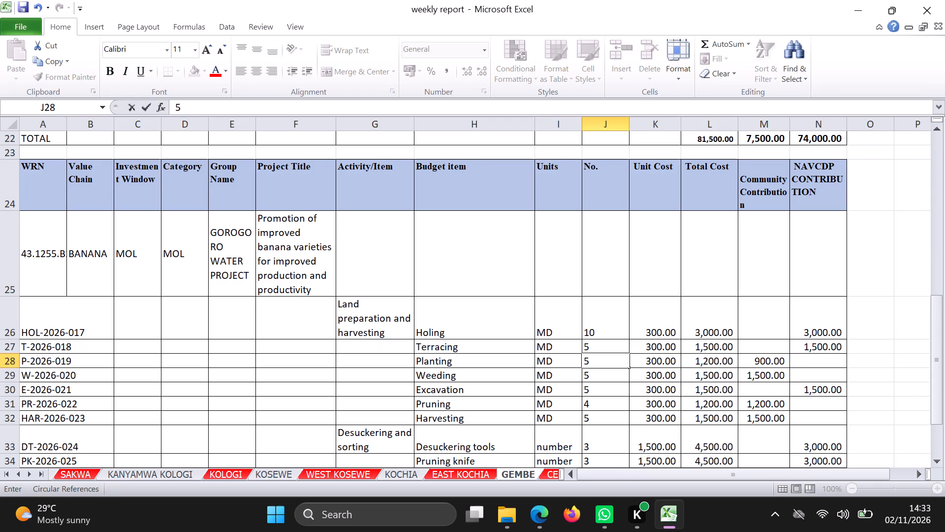
click(598, 404)
key(5)
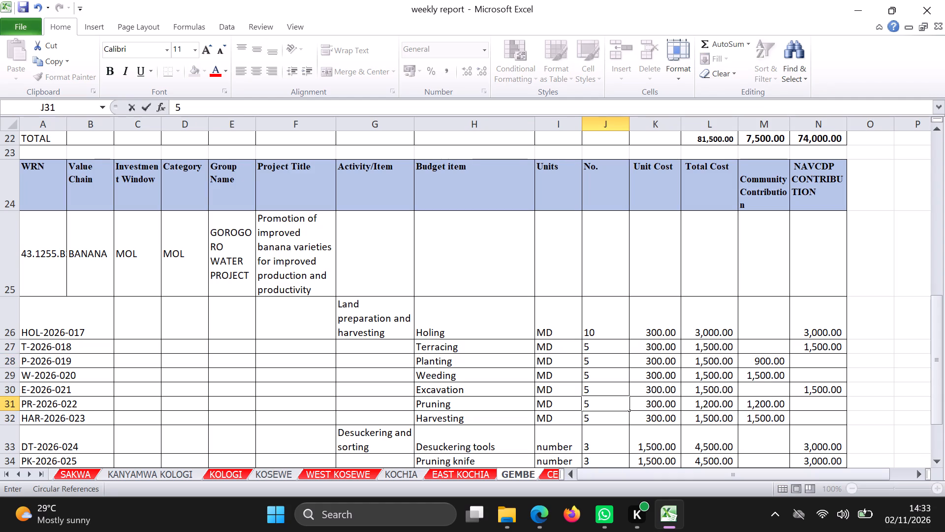
In the banana table's desuckering section, set Desuckering tools and Pruning knife to 4 each, panga to 5 and weighing scale to 3.
click(598, 447)
key(4)
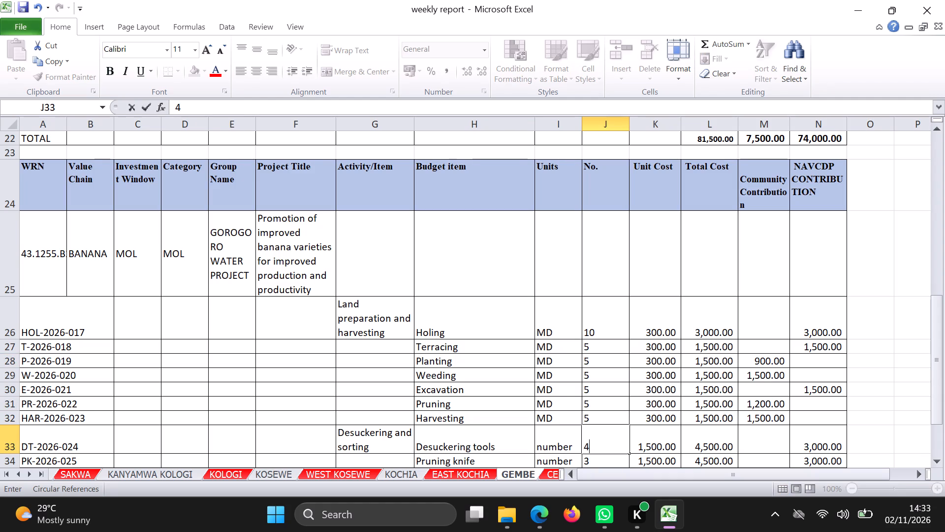
click(600, 462)
key(4)
scroll(608, 449, down, 2)
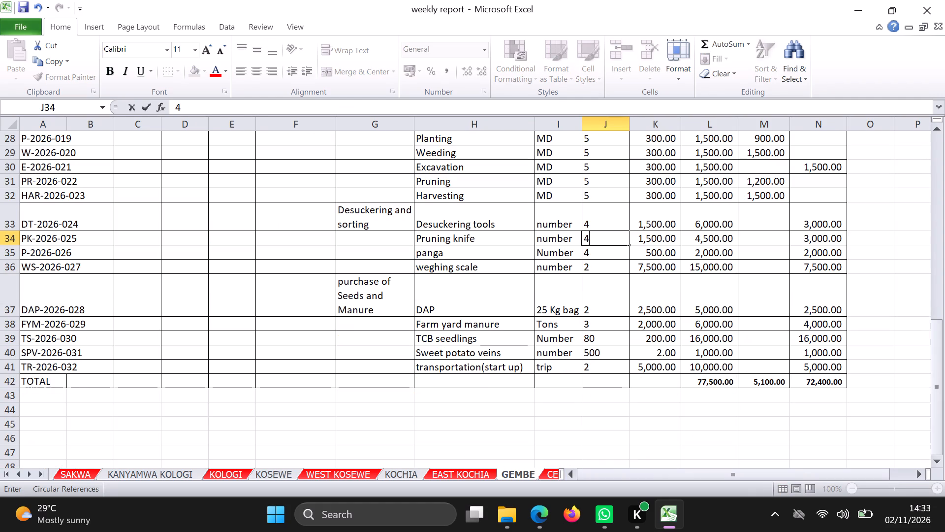
click(598, 249)
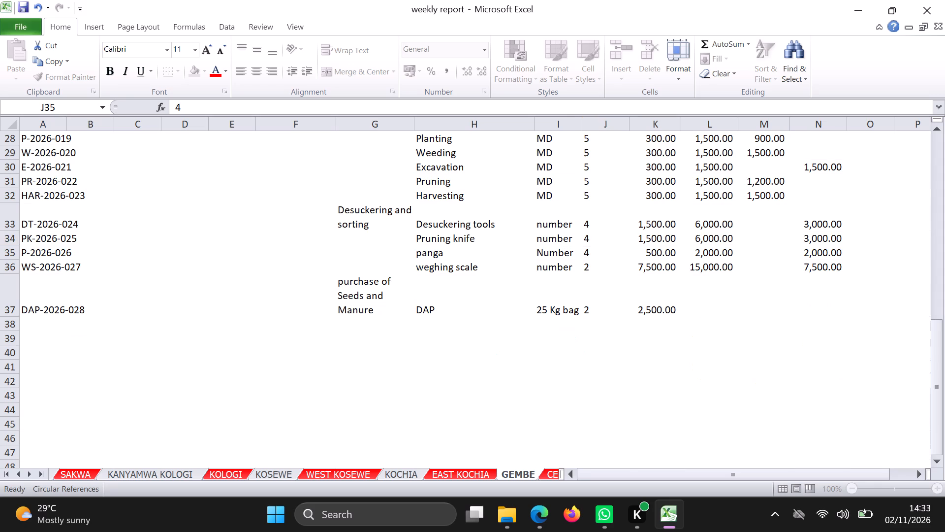
key(5)
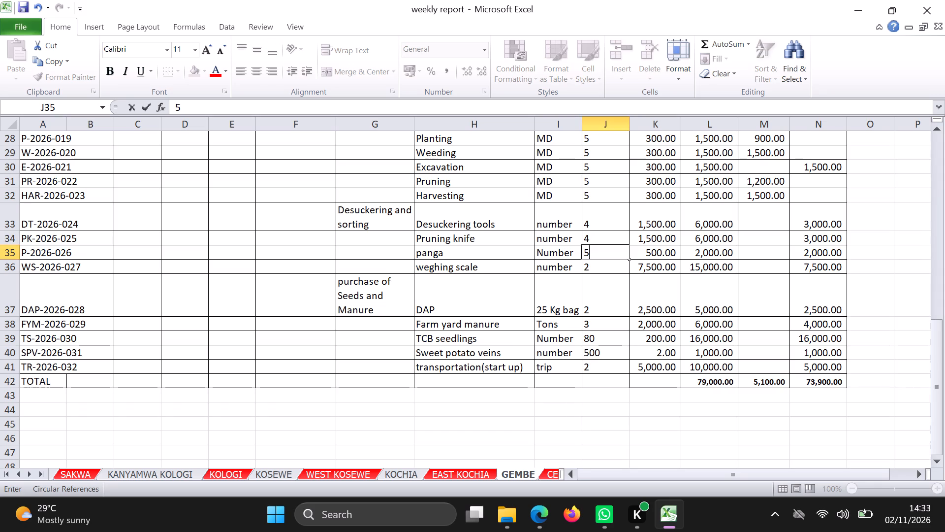
click(601, 266)
key(3)
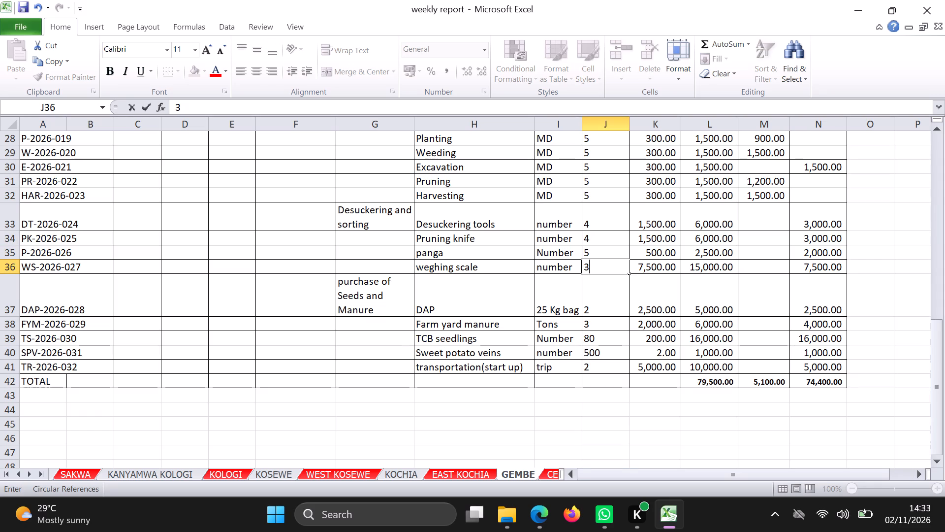
In the banana table's seeds and manure section, set DAP to 3, Farm yard manure to 4 and transportation to 3, and save the workbook.
click(602, 308)
key(3)
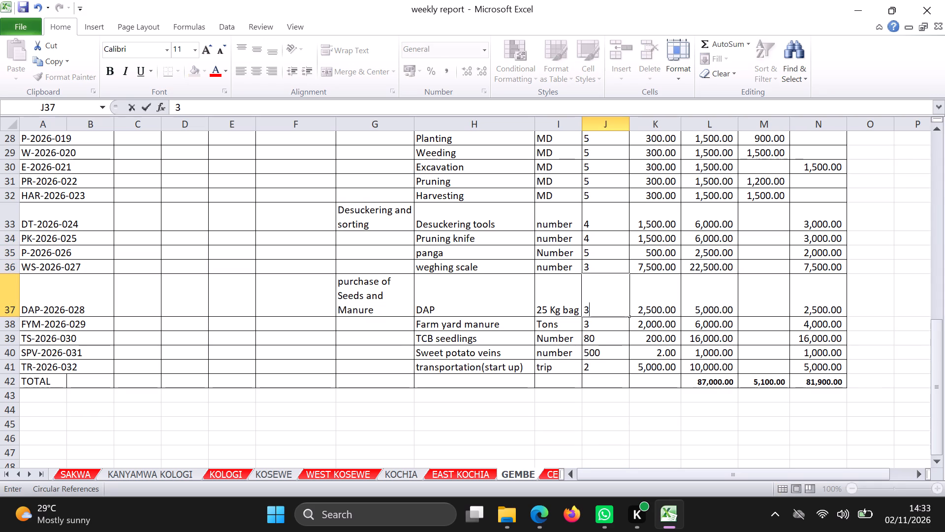
click(600, 331)
click(602, 324)
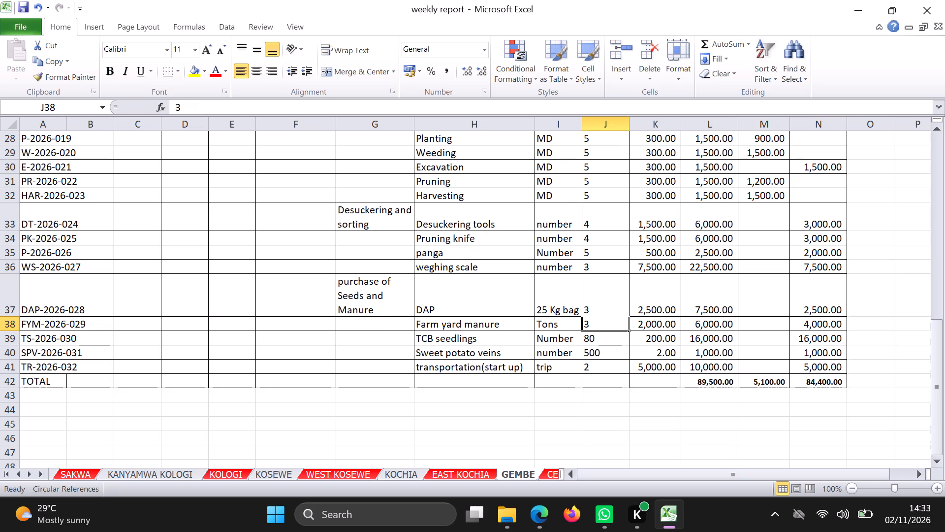
key(4)
click(612, 372)
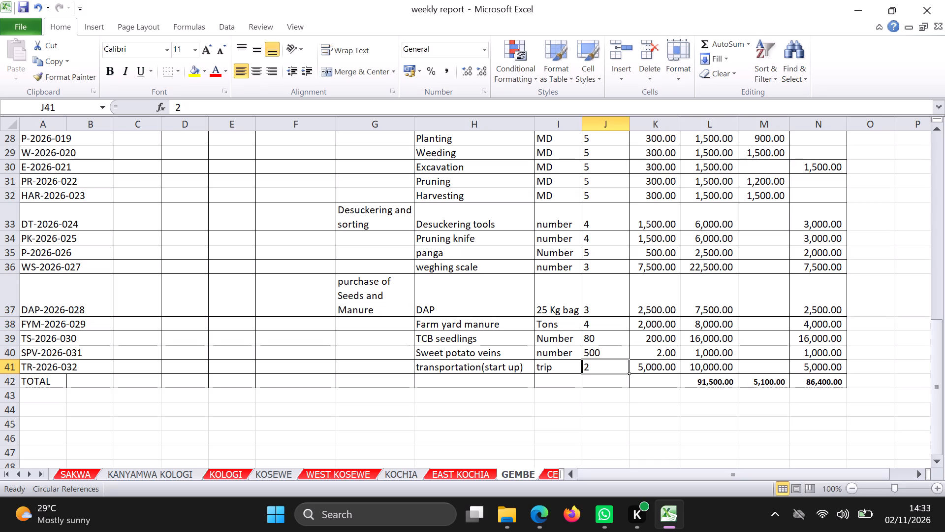
click(608, 368)
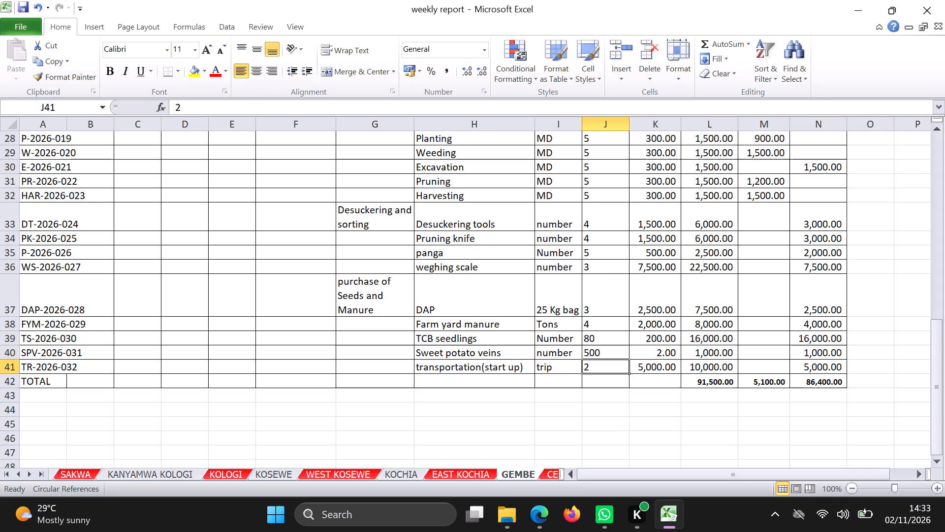
click(606, 368)
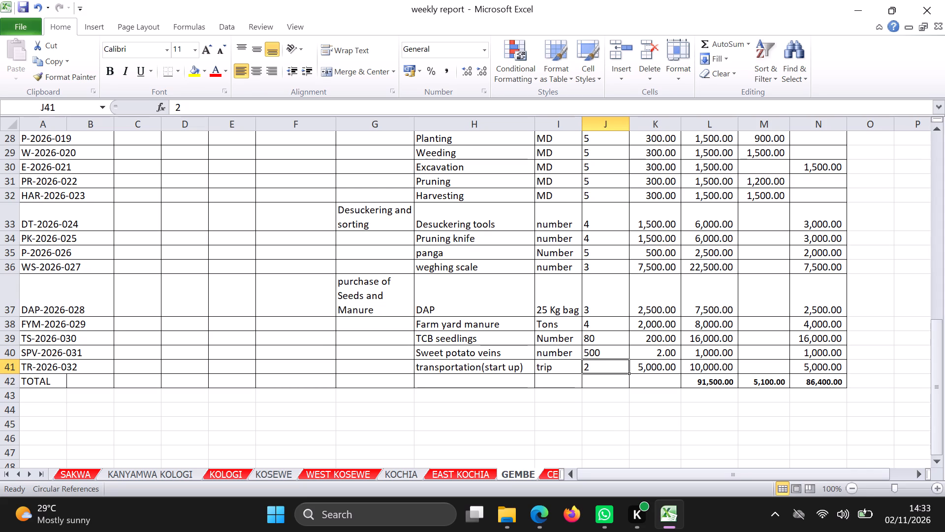
key(3)
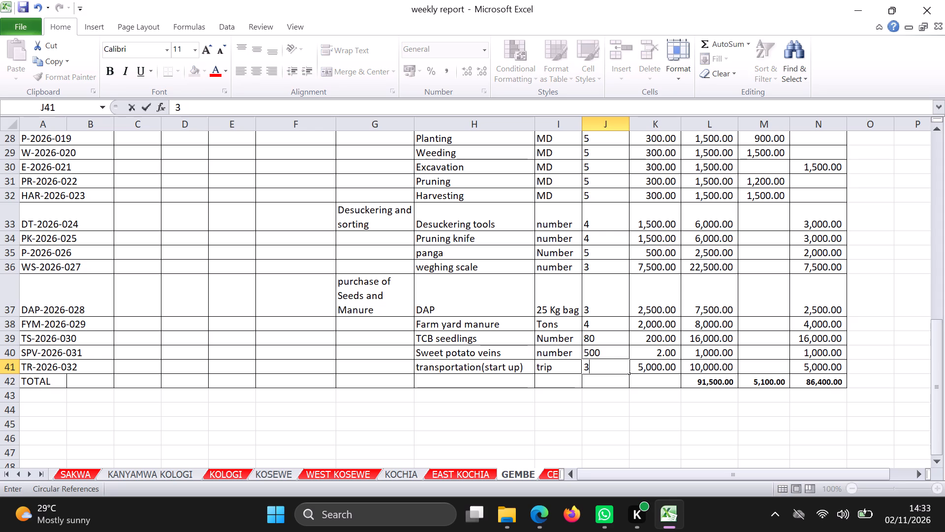
key(ctrl+s)
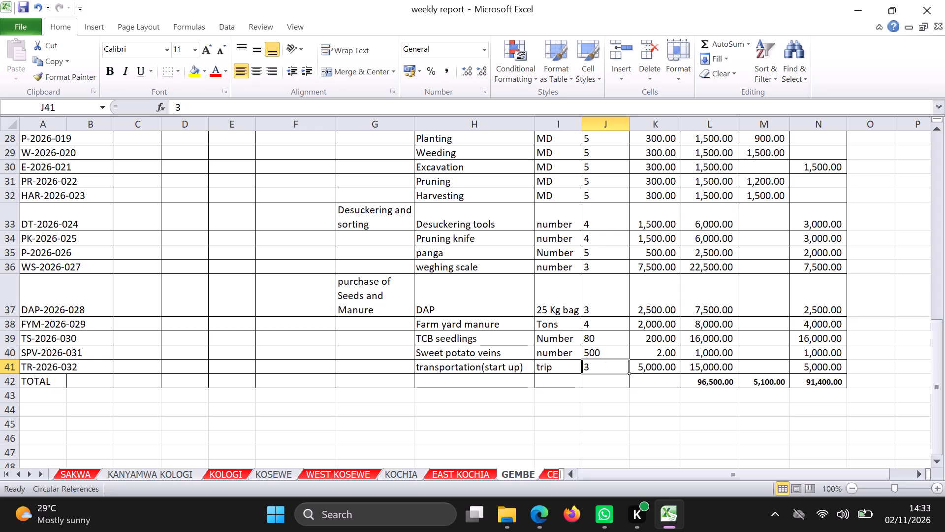
On the CENTRAL GEMBE sheet's dairy table, set the number for Labour Top dressing to 3 and for Farm yard Manure to 2.
scroll(619, 295, down, 2)
scroll(633, 357, up, 3)
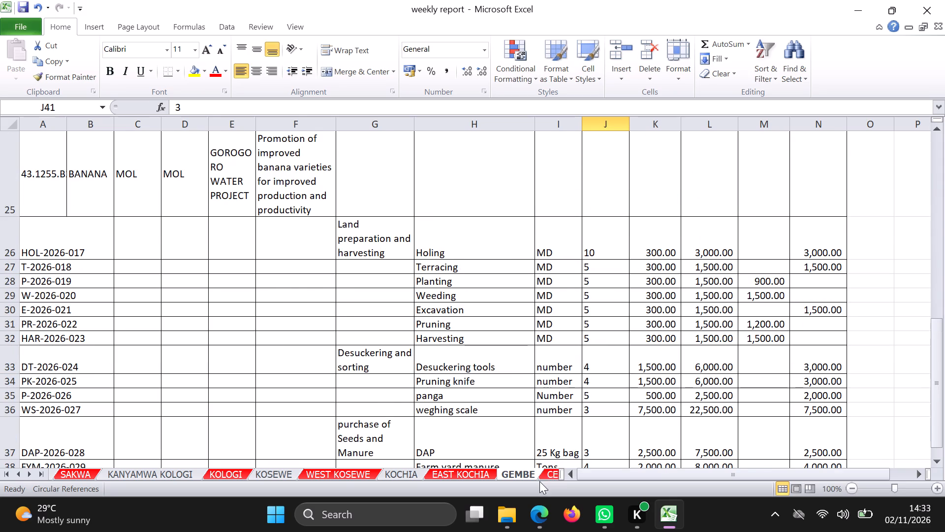
click(544, 473)
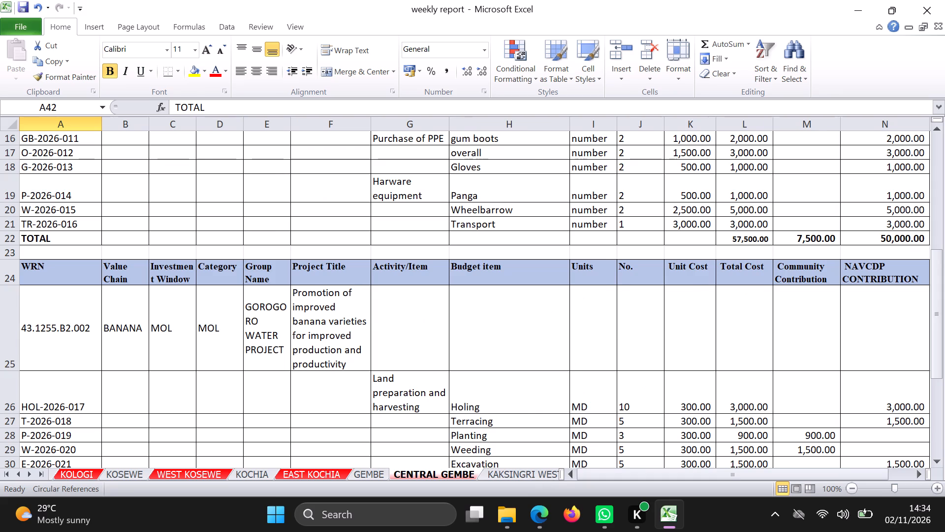
scroll(642, 373, up, 4)
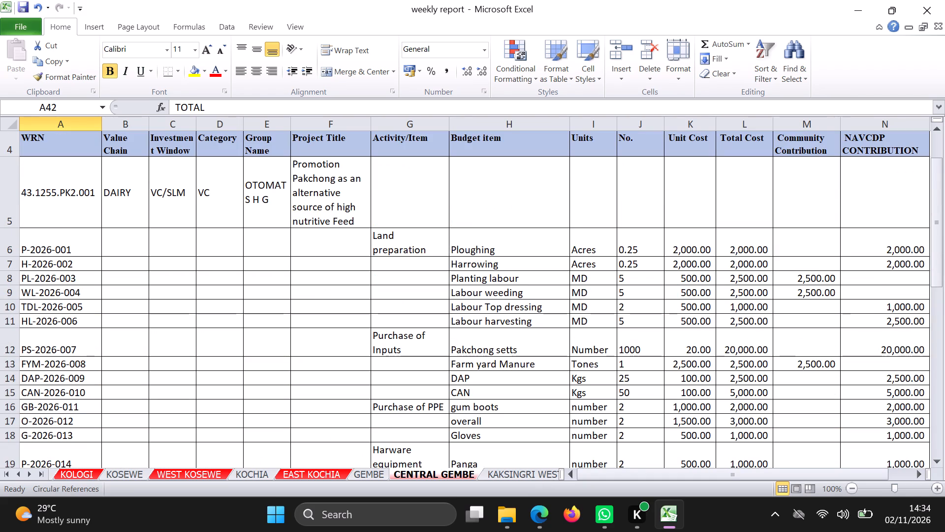
click(648, 307)
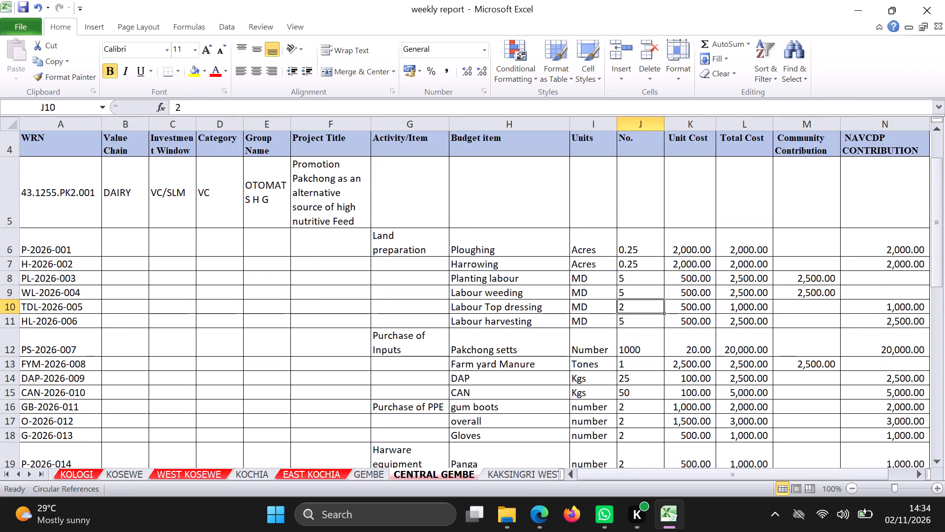
key(3)
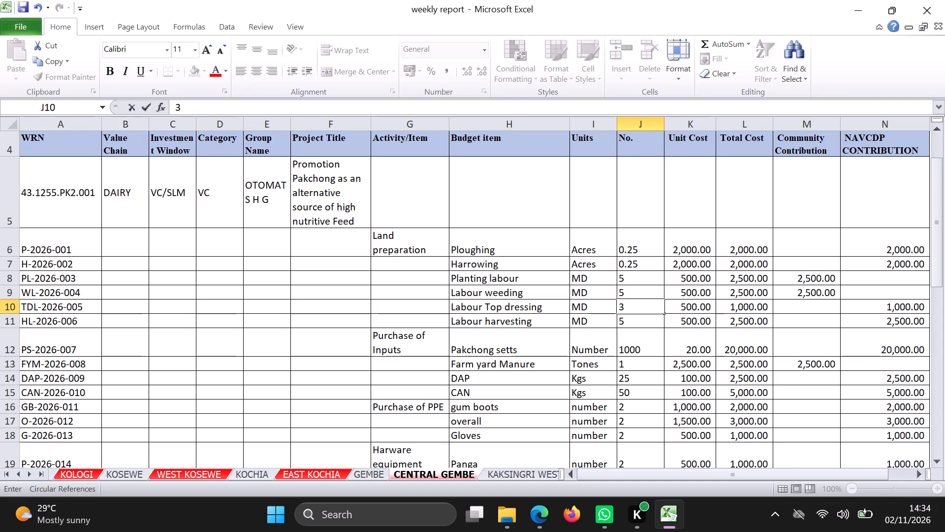
click(643, 369)
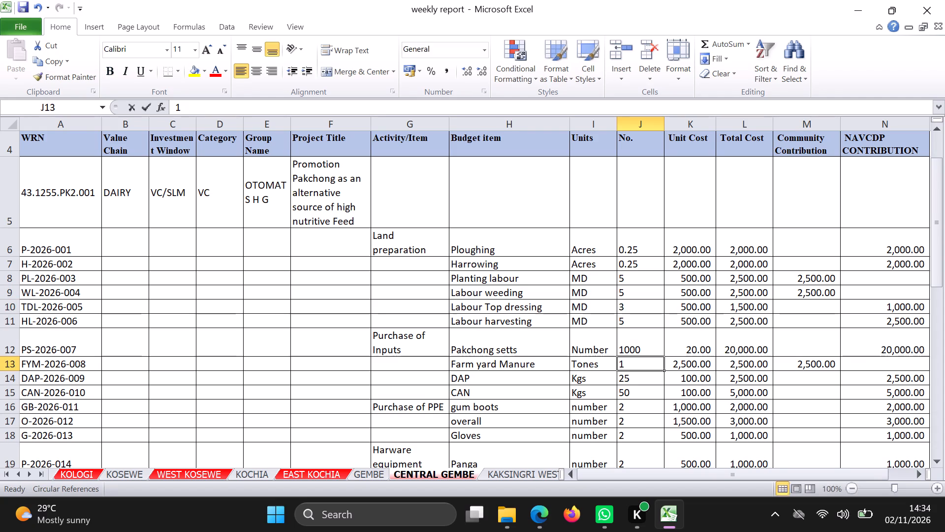
key(2)
In the dairy table's PPE section, set the number for gum boots, overall and Gloves to 3 each.
click(636, 414)
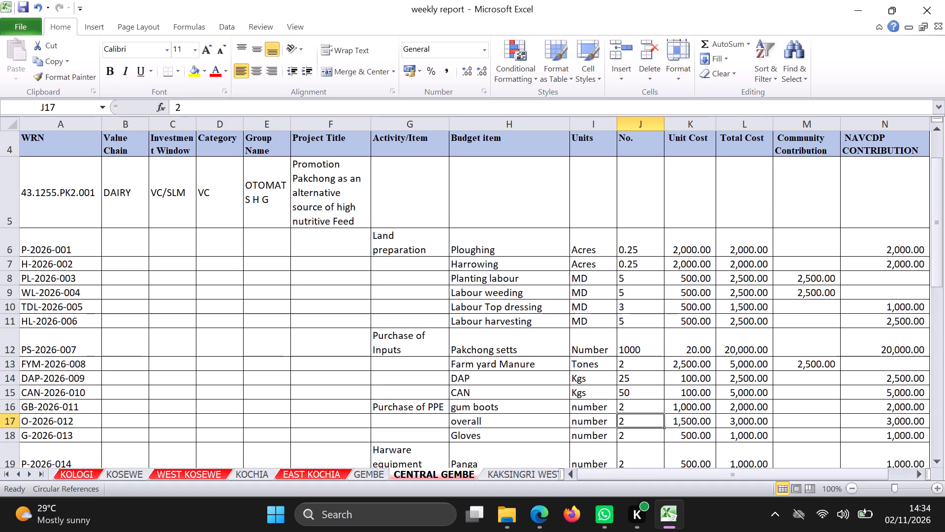
click(640, 407)
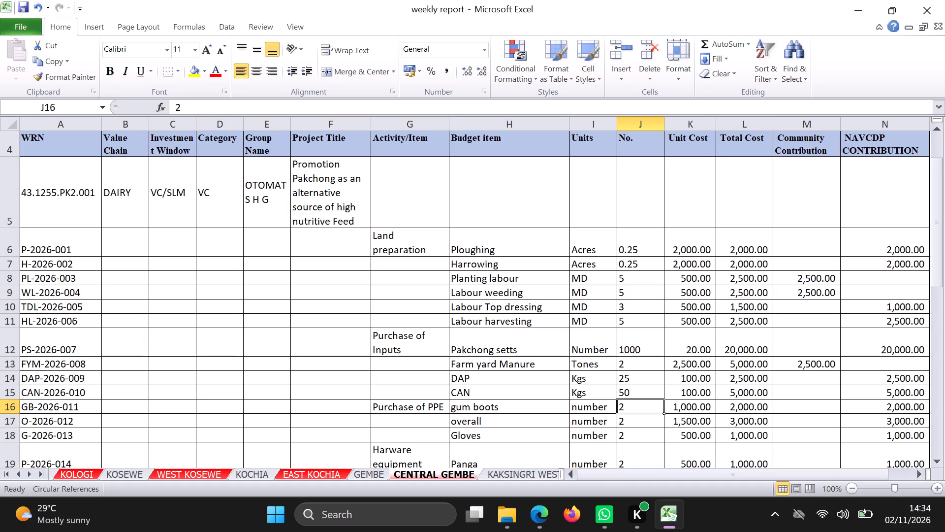
key(3)
click(643, 426)
key(3)
click(642, 432)
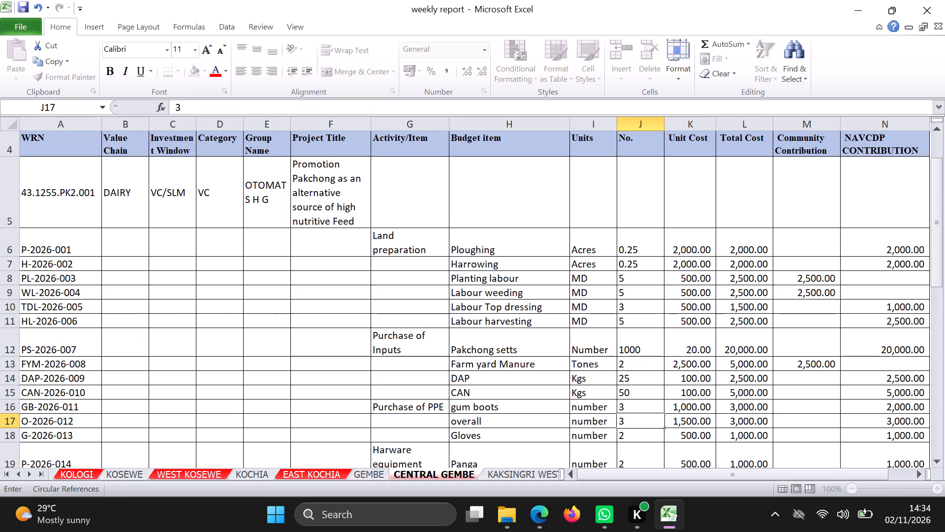
key(3)
In the dairy table's hardware equipment section, set the number for Panga and Wheelbarrow to 3 each and for Transport to 2.
click(638, 450)
key(3)
scroll(644, 442, down, 2)
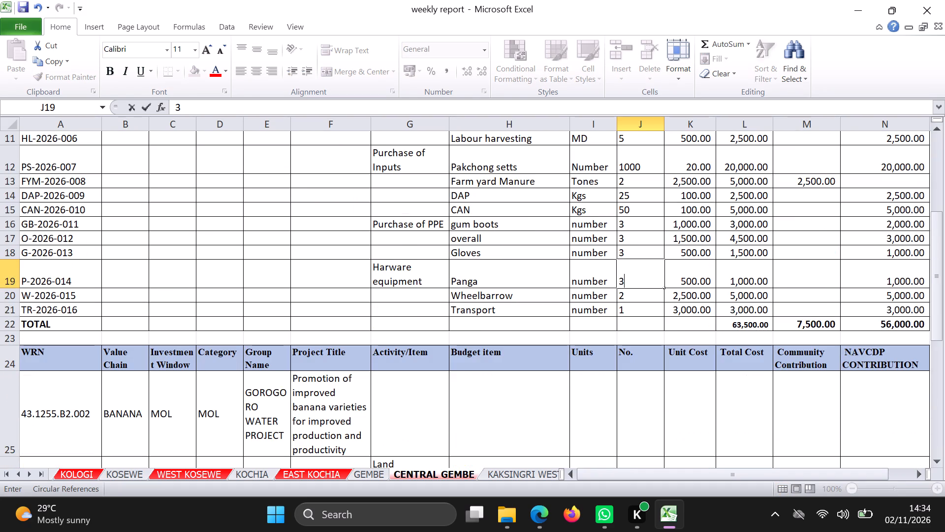
click(643, 298)
key(3)
click(642, 314)
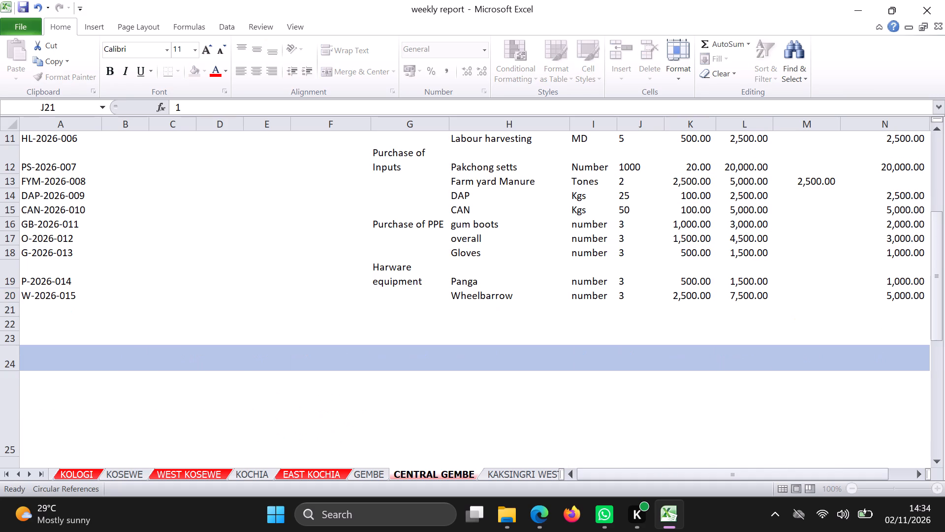
key(2)
In the CENTRAL GEMBE banana table's land preparation and harvesting section, set the number for Planting and Pruning to 4 each.
scroll(645, 322, down, 3)
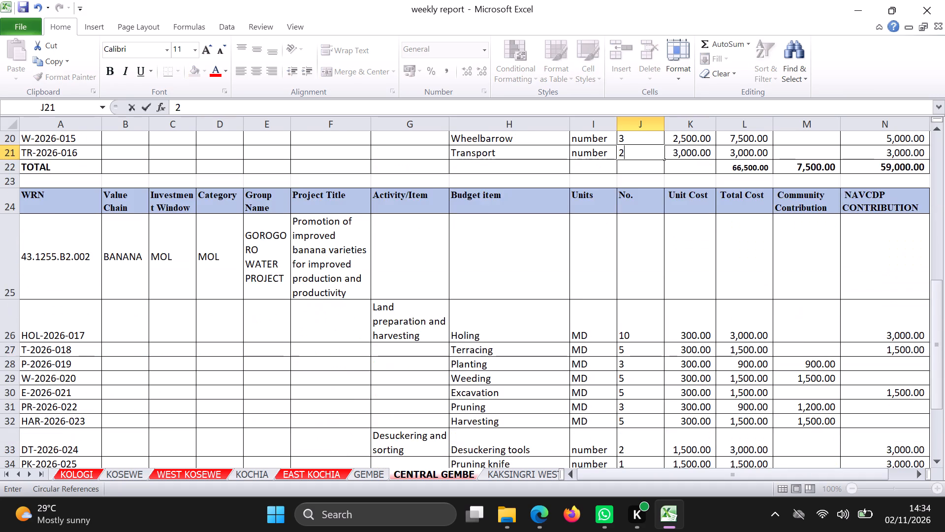
scroll(646, 349, down, 1)
click(638, 324)
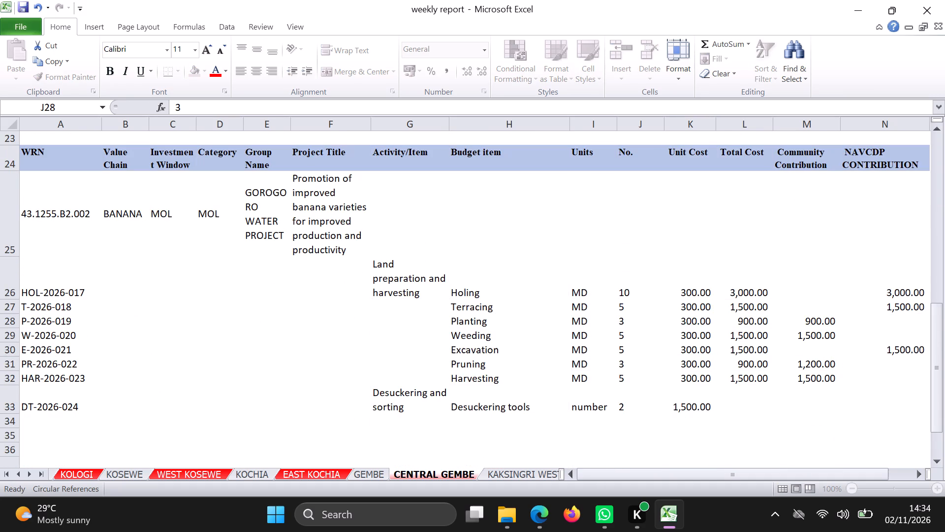
key(4)
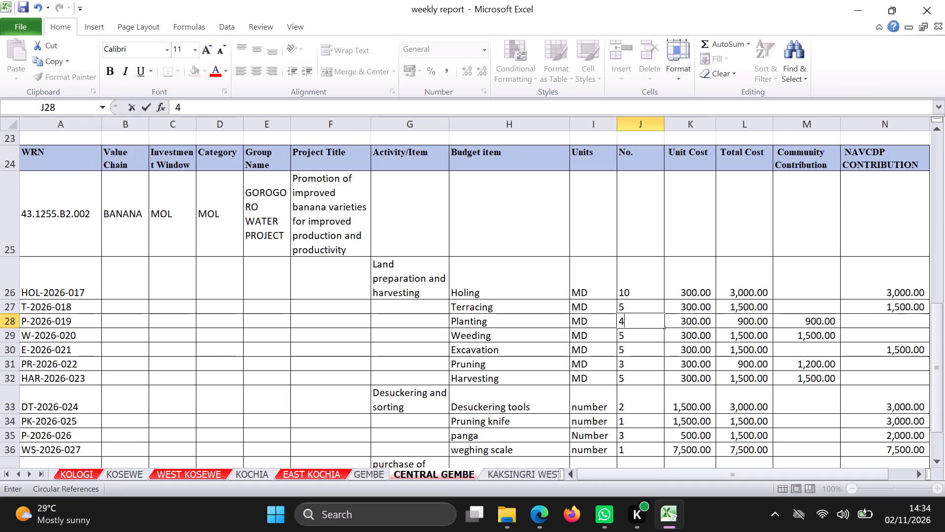
click(638, 363)
key(4)
In the CENTRAL GEMBE banana table, set the number for Desuckering tools to 3, Pruning knife to 2, panga to 4 and weghing scale to 2.
click(631, 405)
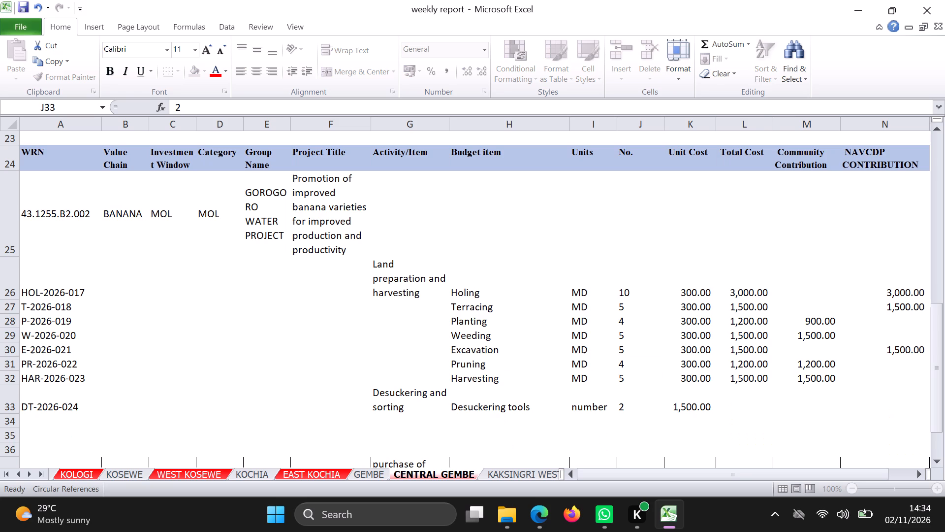
key(3)
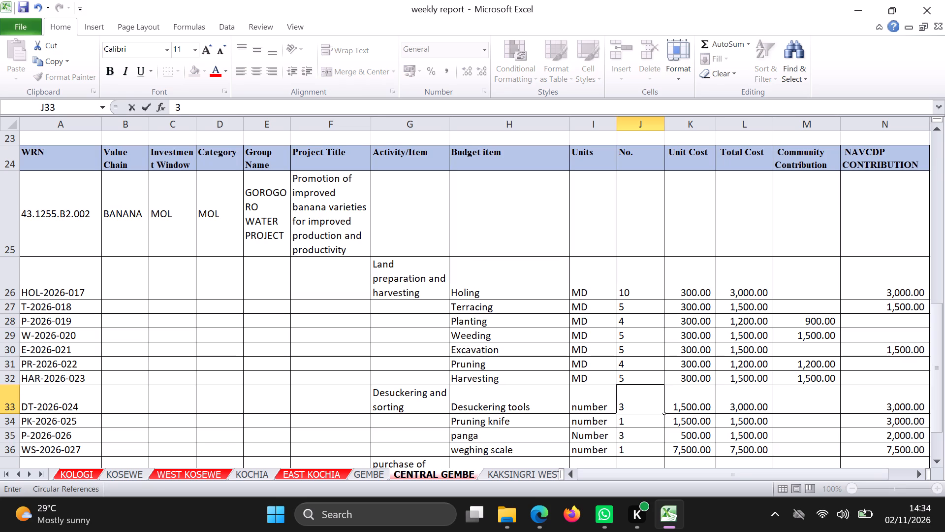
click(632, 418)
key(2)
click(634, 435)
key(4)
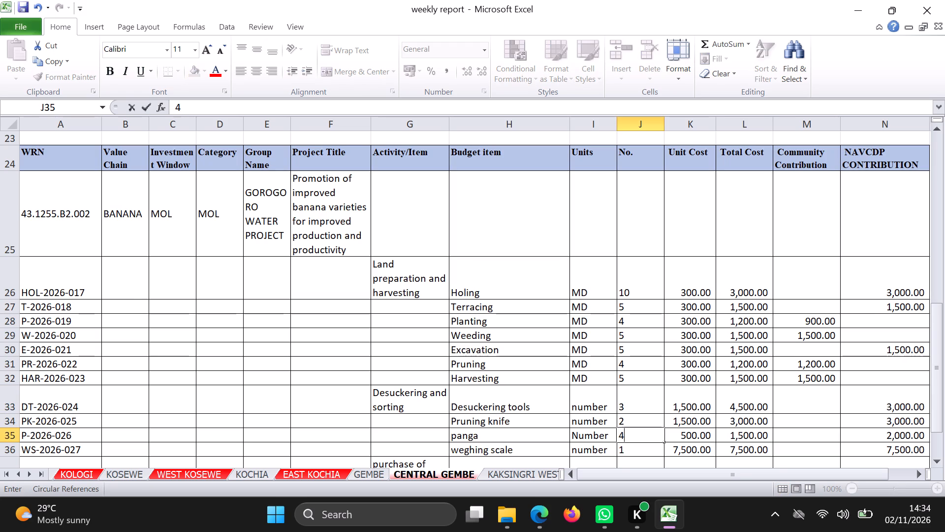
click(633, 449)
key(2)
In the banana table's seeds and manure section, set the number for DAP and Farm yard manure to 3 each and for transportation(start up) to 2.
scroll(654, 457, down, 1)
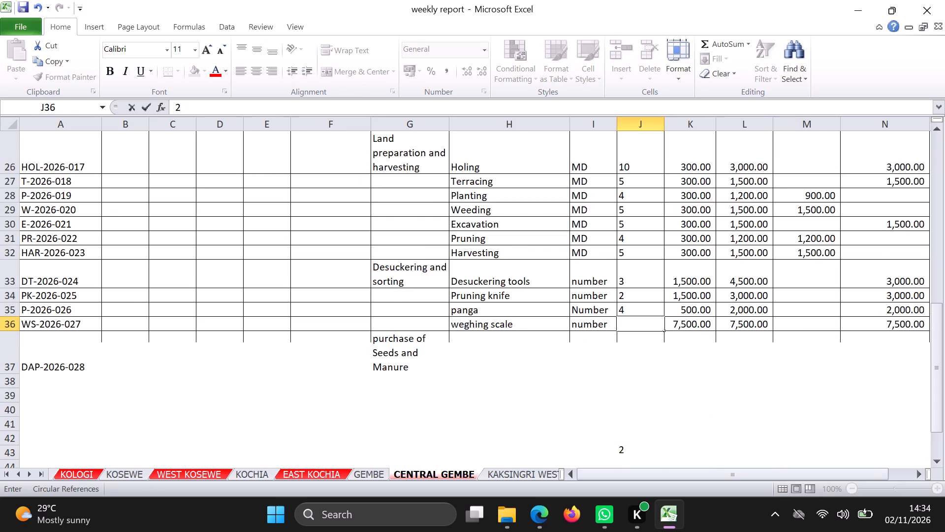
scroll(653, 439, down, 1)
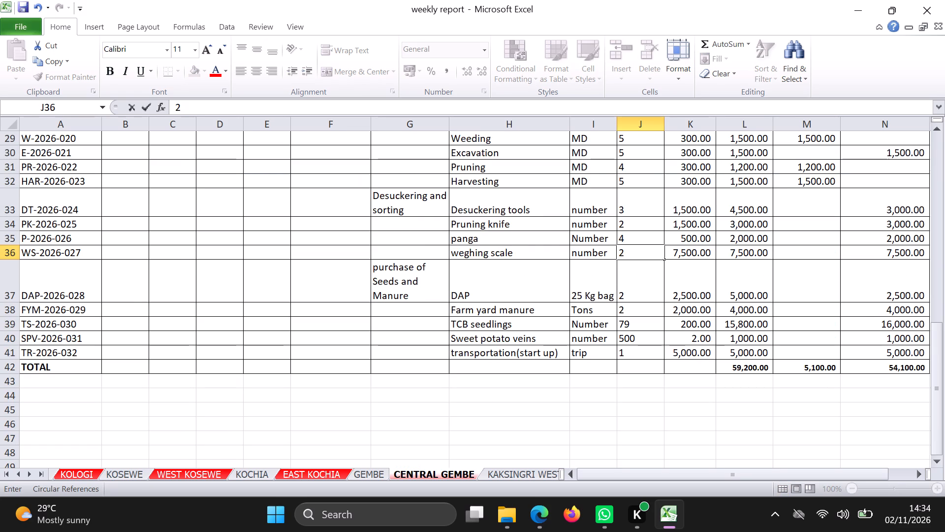
click(622, 293)
key(3)
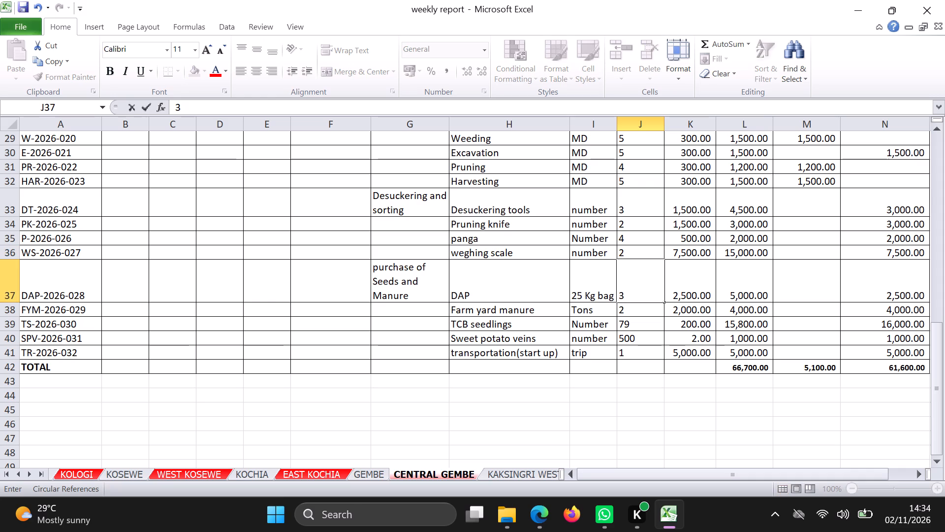
click(633, 312)
key(3)
click(636, 348)
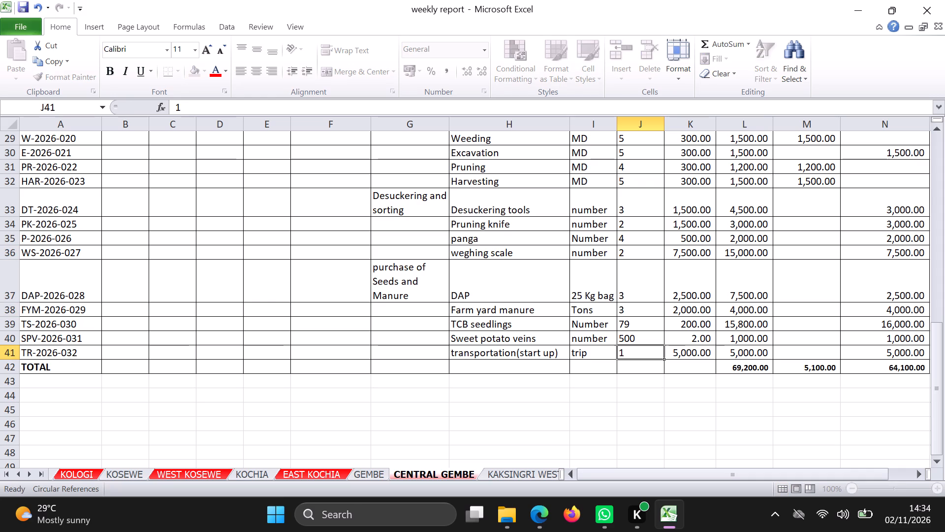
key(2)
Save the weekly report workbook.
key(ctrl+s)
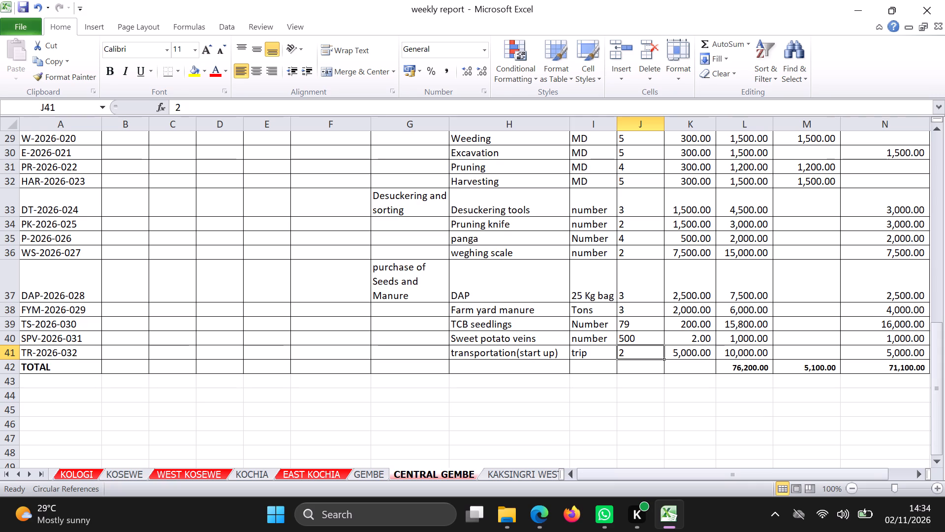
On the KAKSINGRI WEST sheet's hay table, set the number for skilled labour to 4.
scroll(593, 387, down, 1)
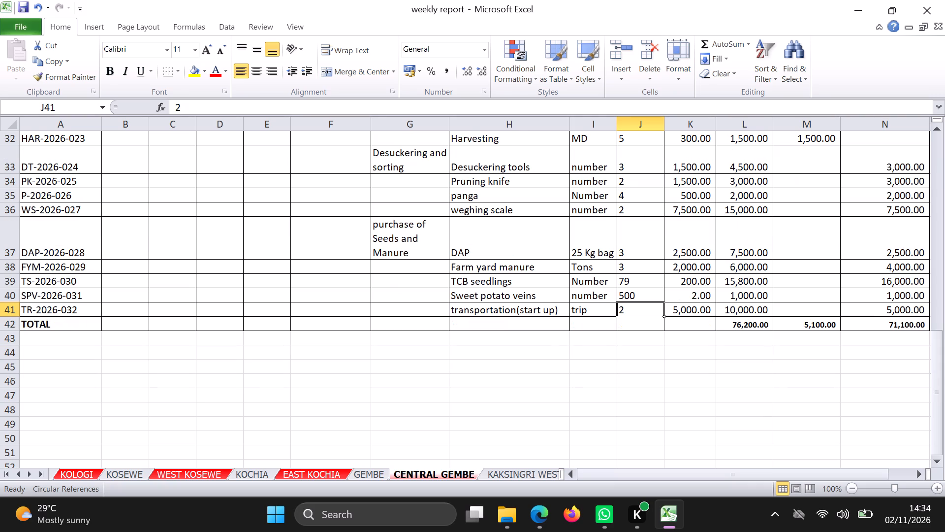
click(505, 472)
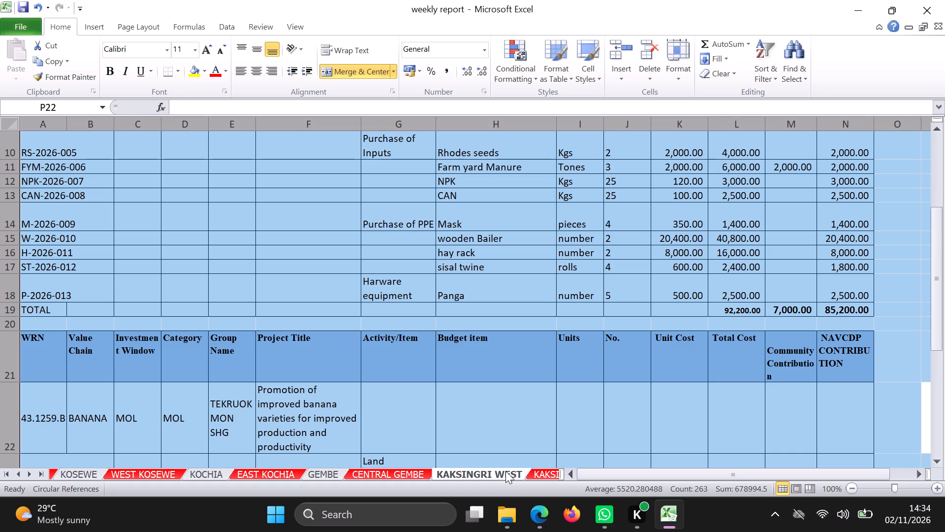
click(631, 307)
scroll(637, 297, up, 4)
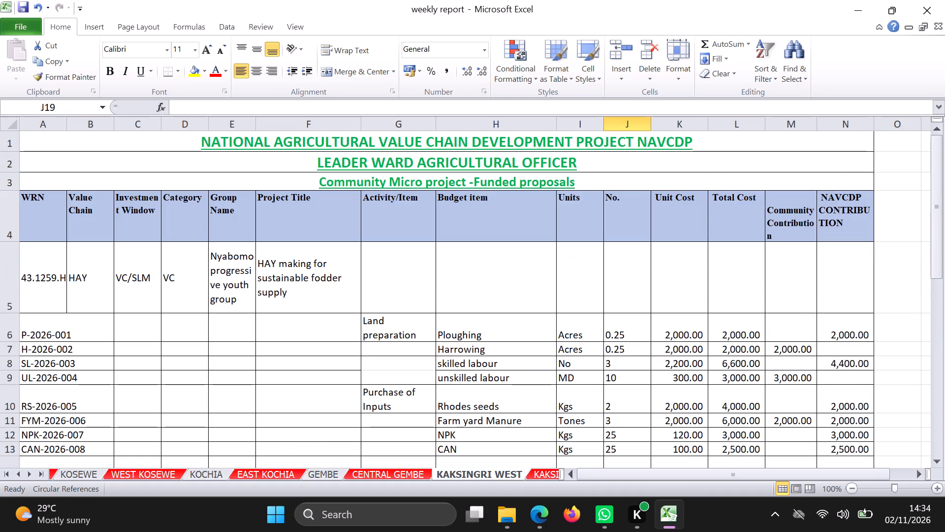
click(625, 364)
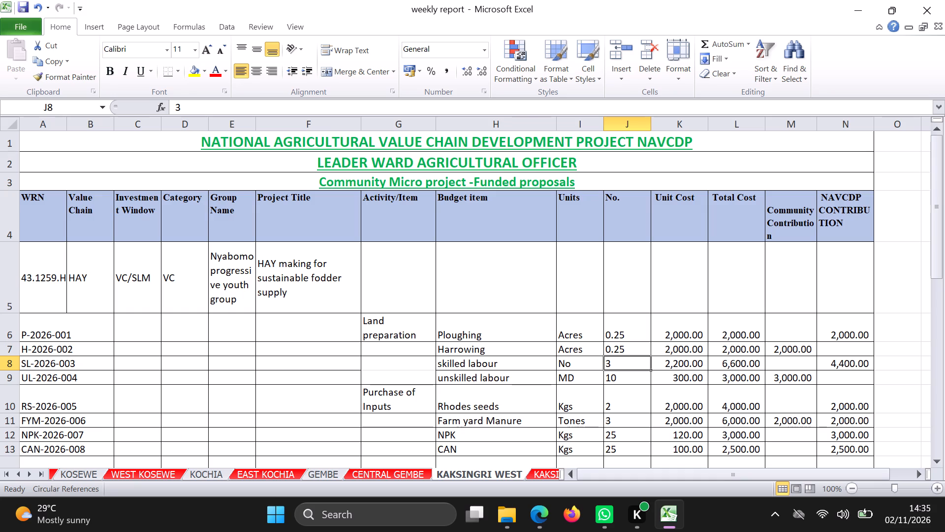
key(4)
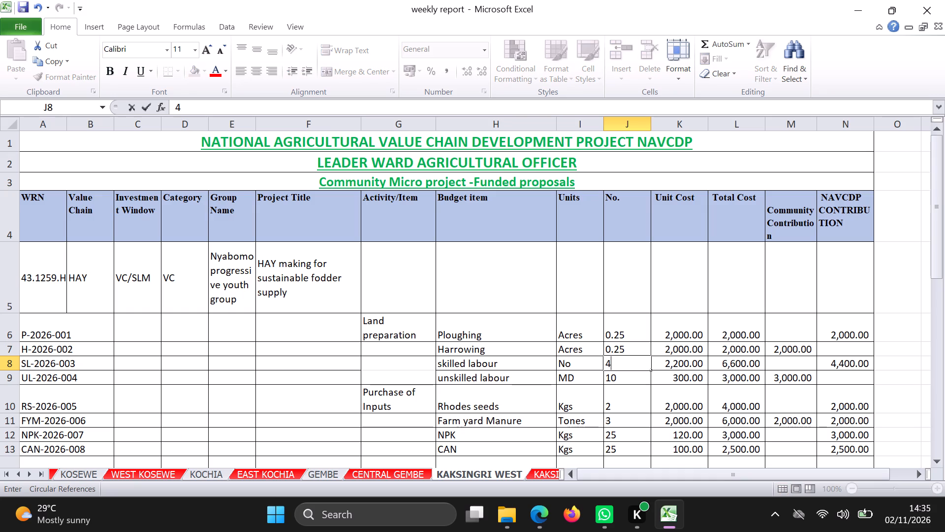
In the hay table's Purchase of Inputs section, set the number for Rhodes seeds to 3 and for Farm yard Manure to 4.
click(639, 391)
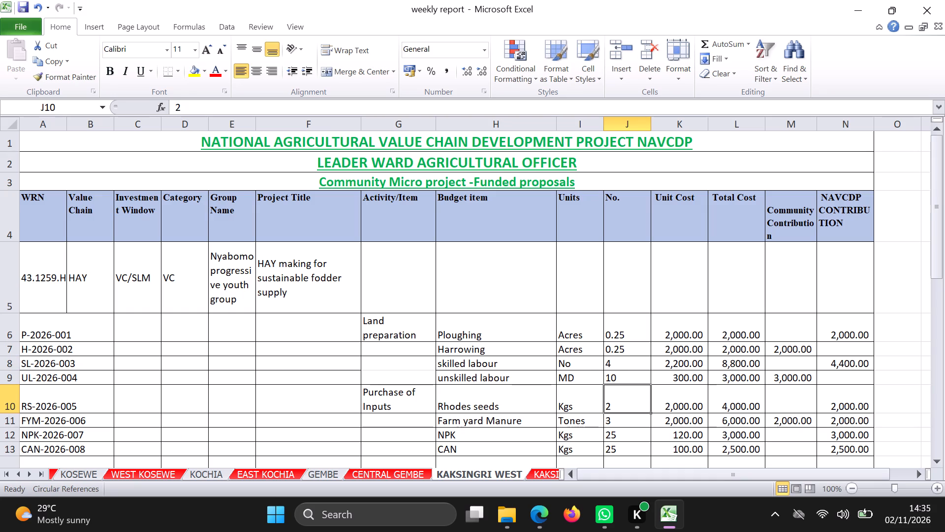
key(3)
click(630, 424)
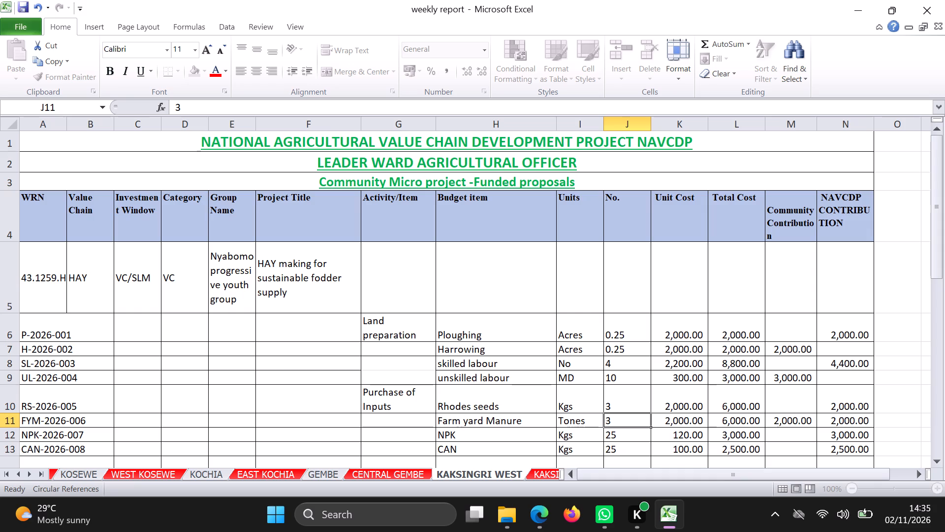
click(643, 417)
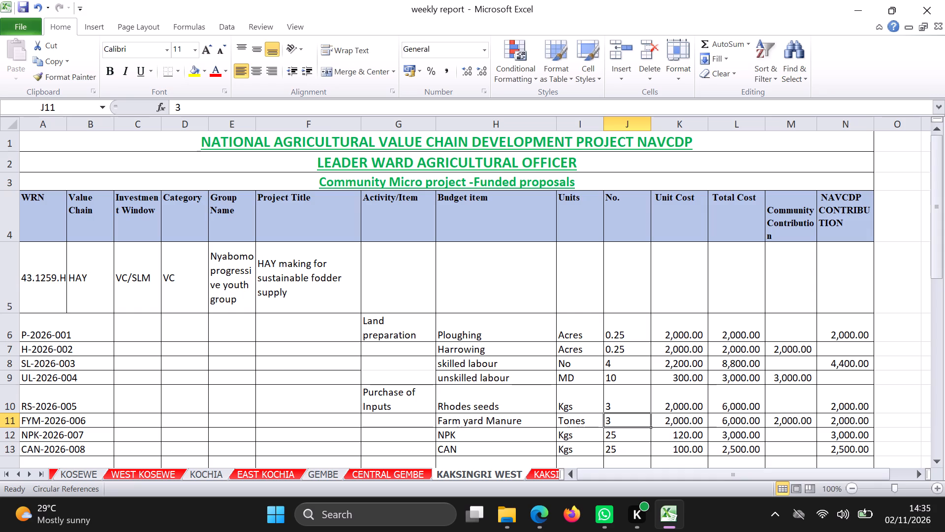
key(4)
In the hay table's PPE section, set the number for Mask and sisal twine to 5 each and for wooden Bailer and hay rack to 3 each.
scroll(628, 450, down, 1)
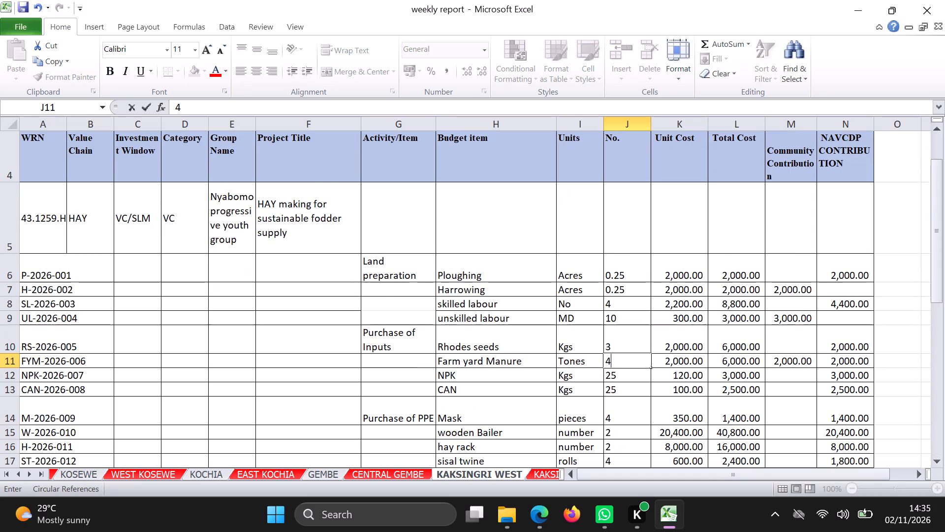
click(627, 411)
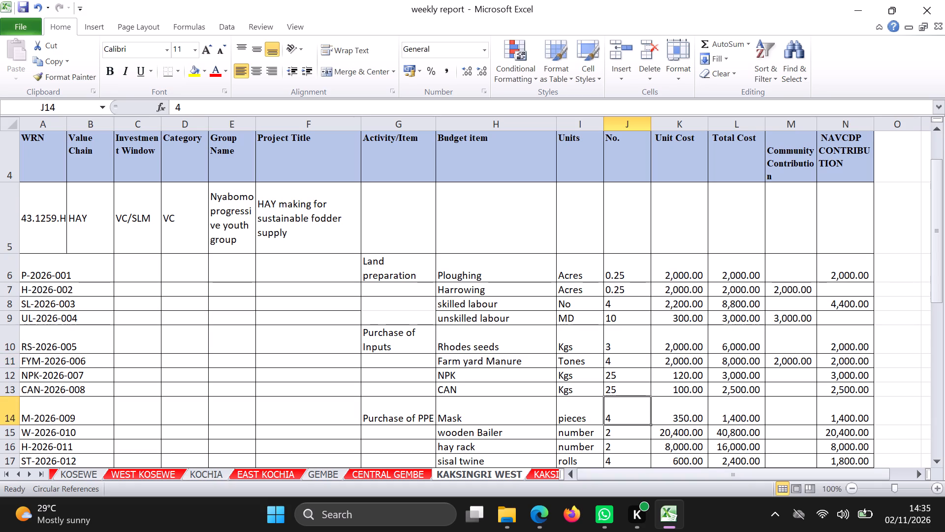
key(5)
click(624, 436)
key(3)
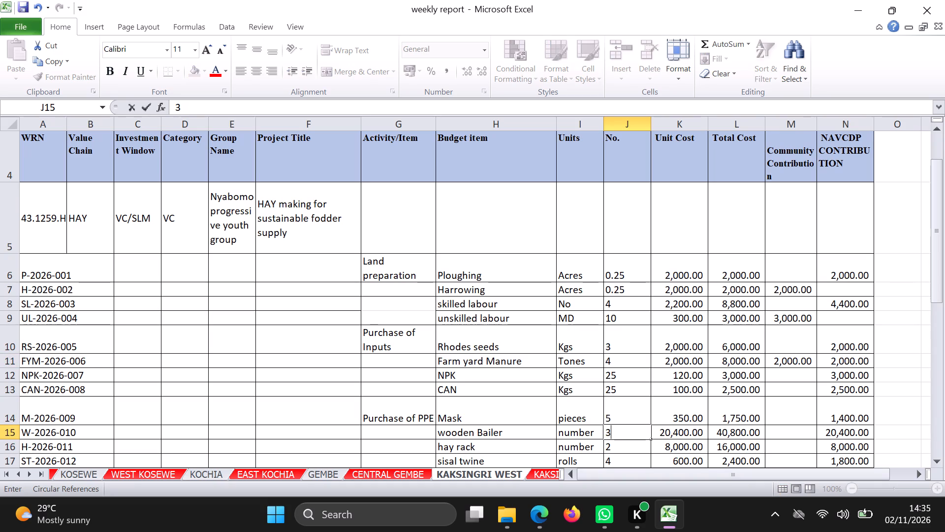
click(630, 444)
key(3)
click(621, 463)
key(4)
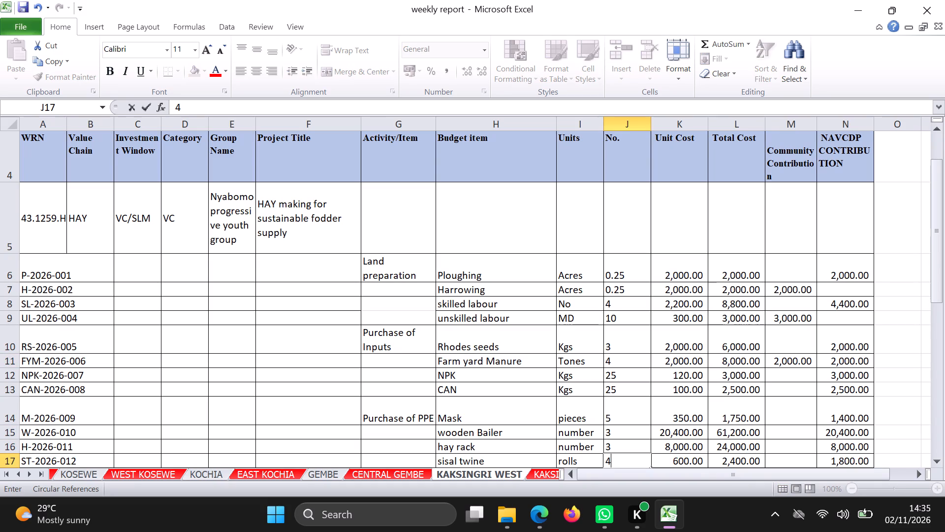
click(627, 446)
click(622, 460)
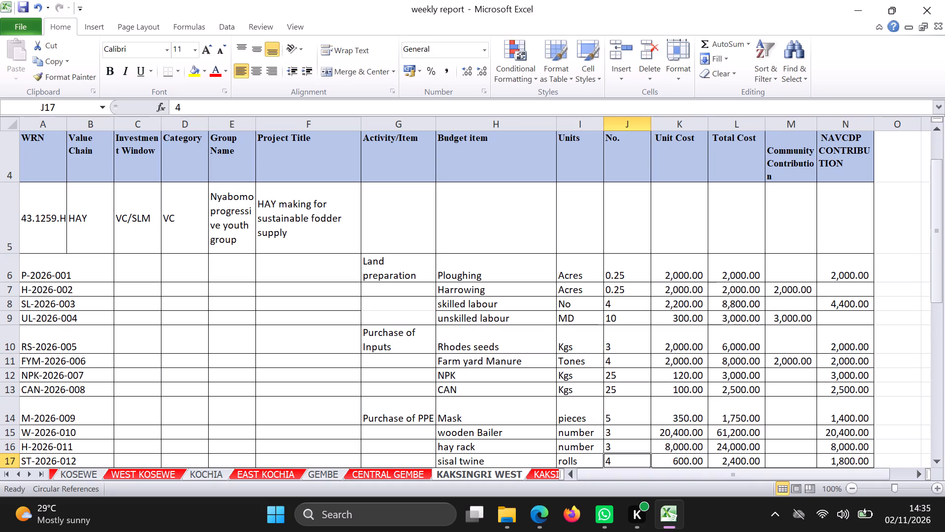
key(5)
scroll(619, 458, down, 2)
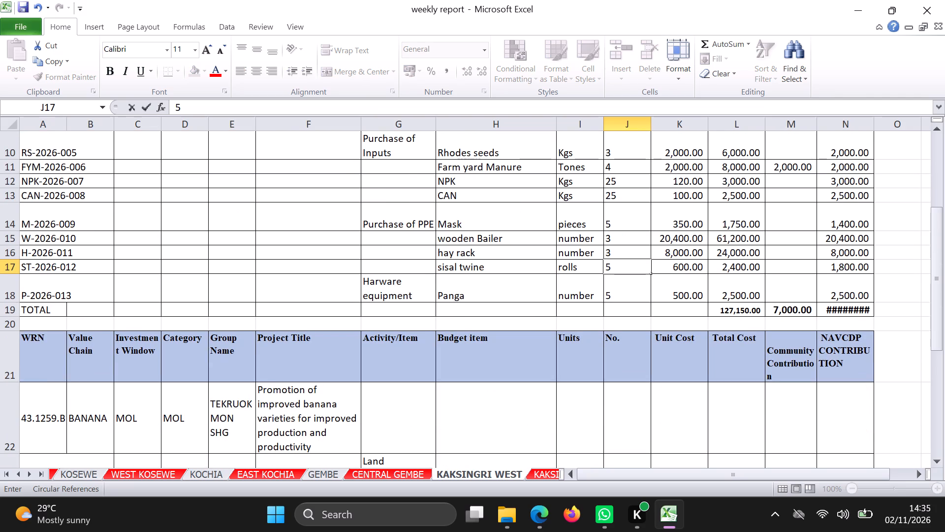
click(638, 303)
In the KAKSINGRI WEST banana table's land preparation and harvesting section, set the number for Planting and Pruning to 5 each.
scroll(634, 315, down, 4)
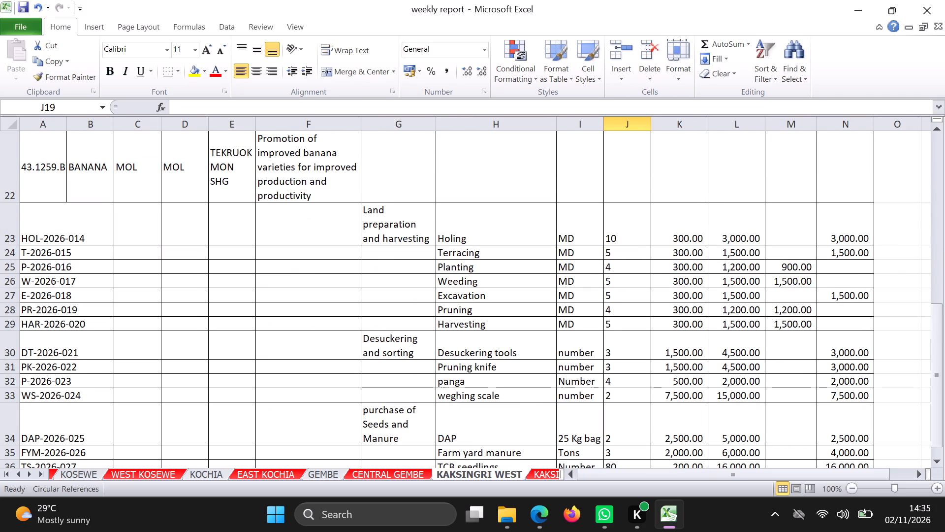
click(622, 269)
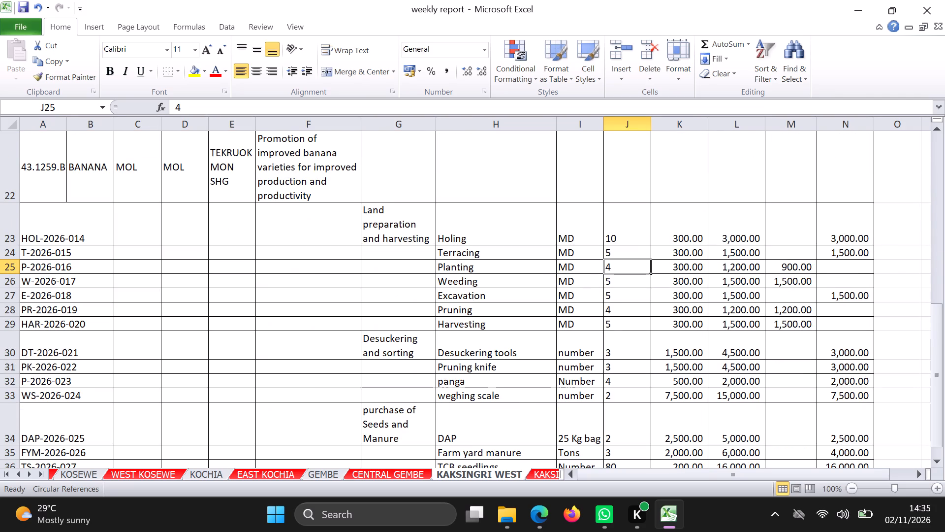
key(5)
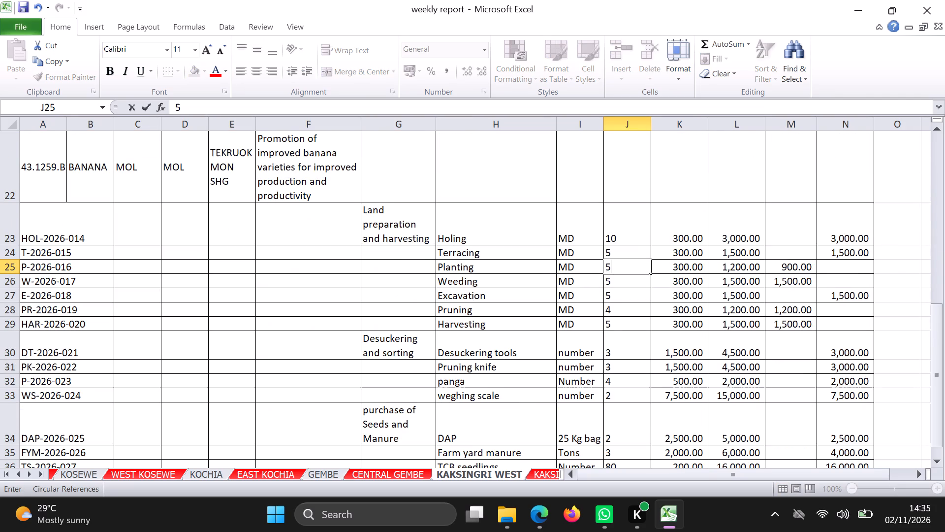
click(623, 312)
key(5)
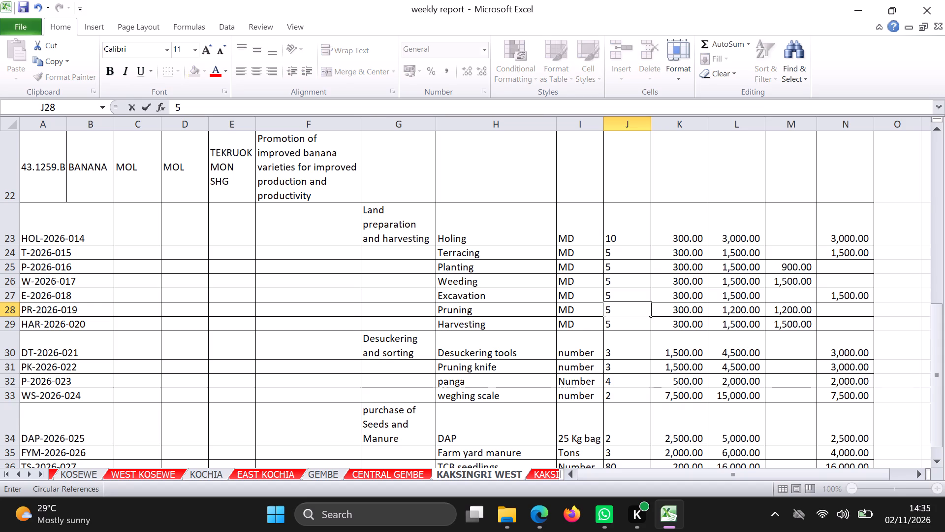
In the banana table, set the number for Desuckering tools and Pruning knife to 4 each, panga to 5 and weghing scale to 3.
click(621, 349)
key(4)
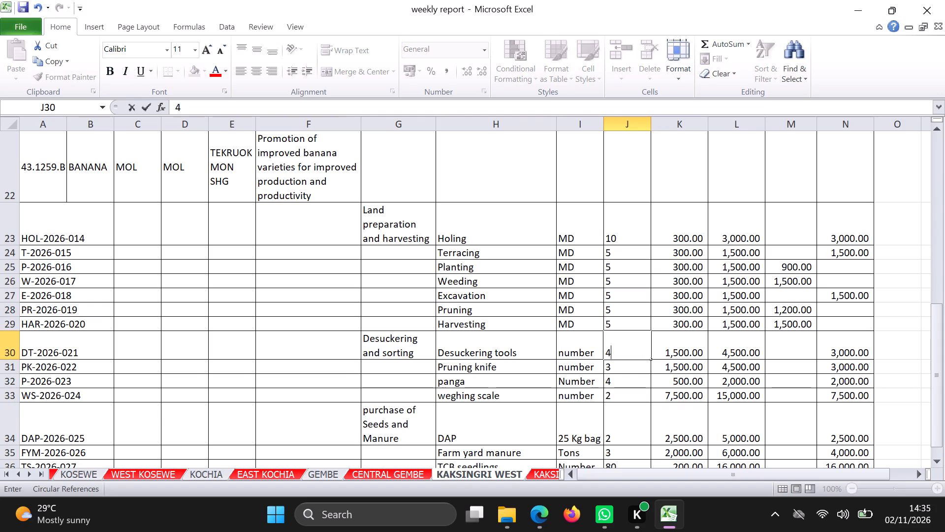
click(633, 369)
key(4)
click(629, 380)
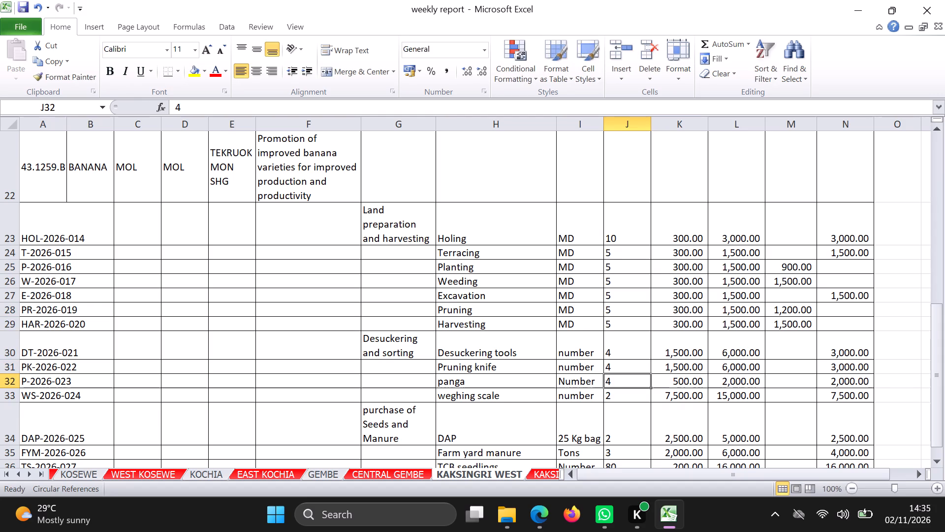
key(5)
click(625, 393)
key(3)
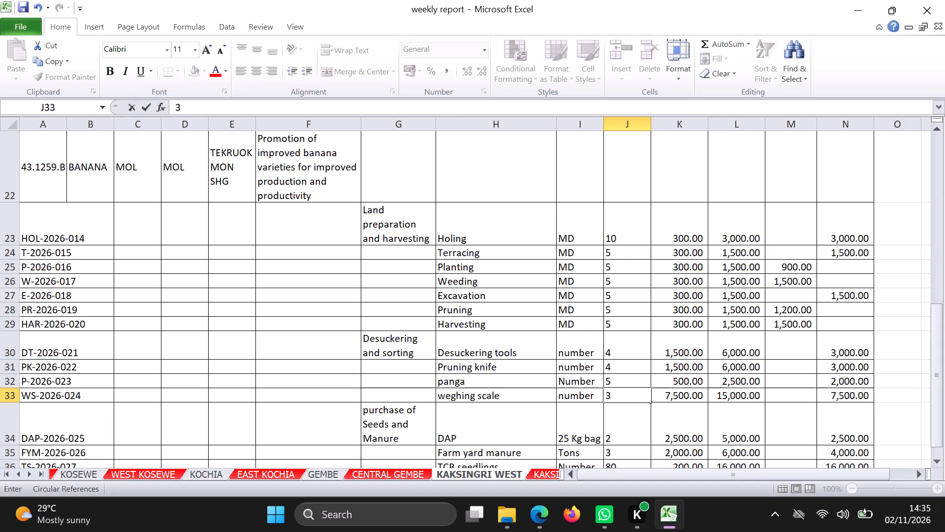
In the banana table's seeds and manure section, set the number for DAP to 3 and for Farm yard manure to 4.
click(621, 422)
key(3)
scroll(622, 439, down, 2)
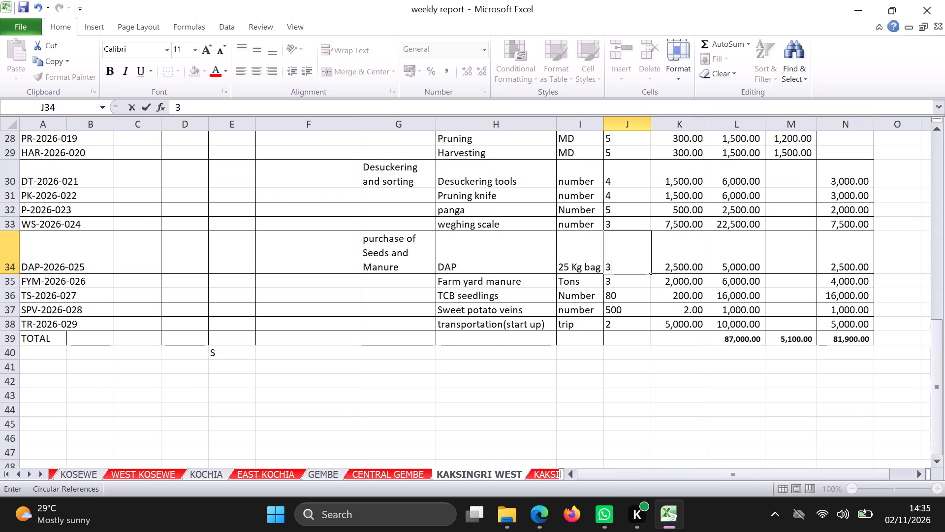
click(624, 281)
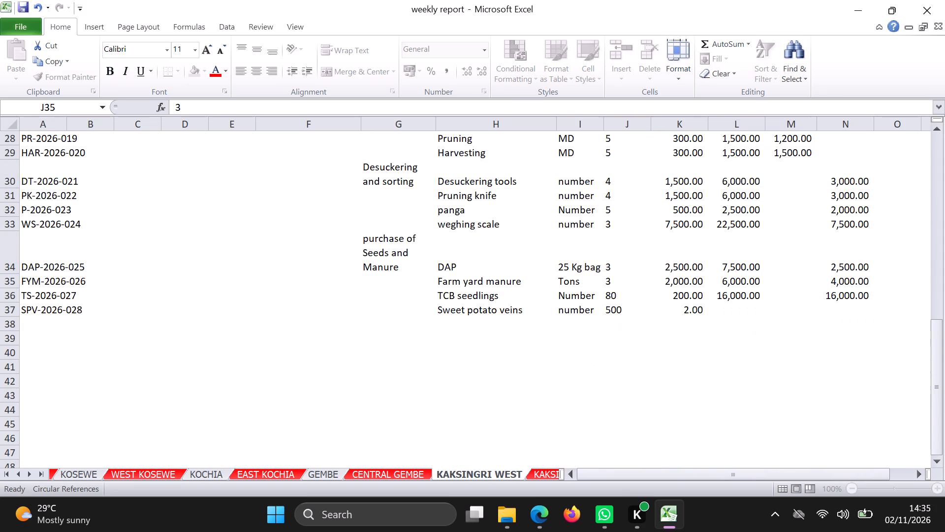
key(4)
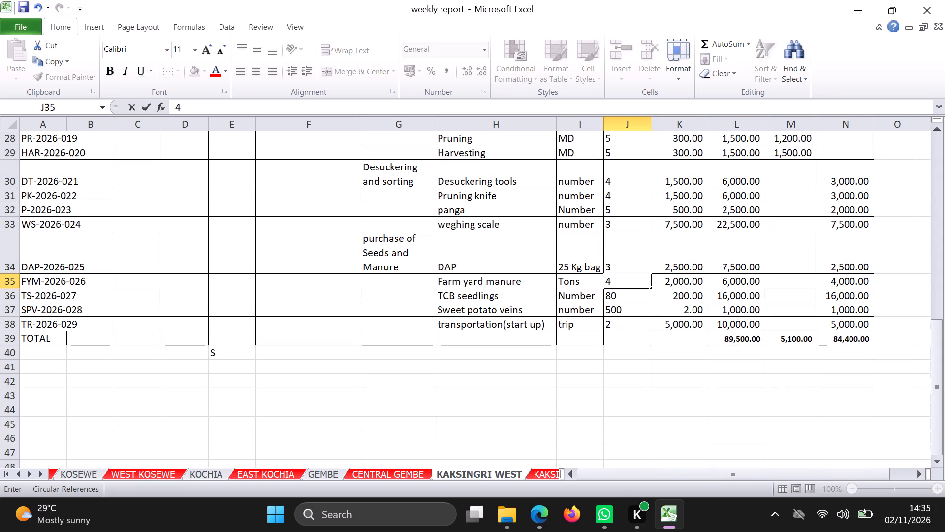
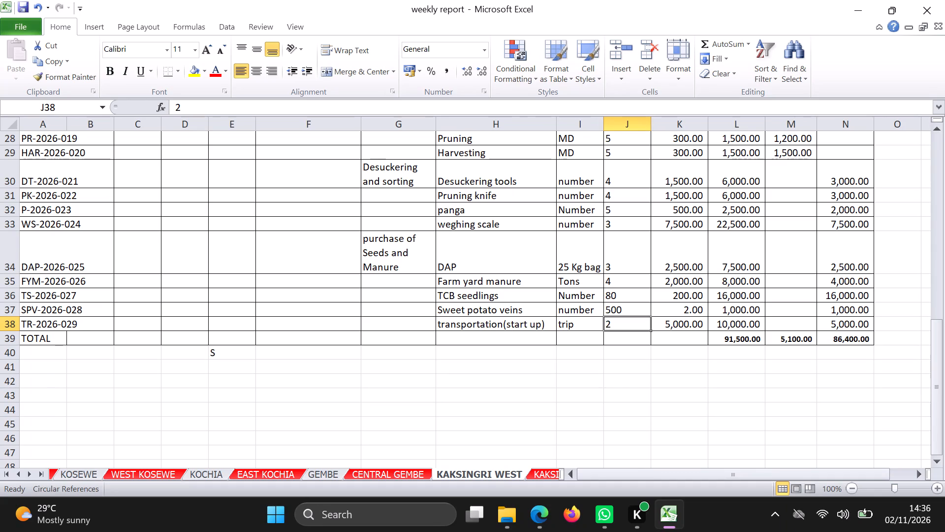
In the banana table, set the number of transportation (start up) trips to 3 and save the workbook.
click(631, 327)
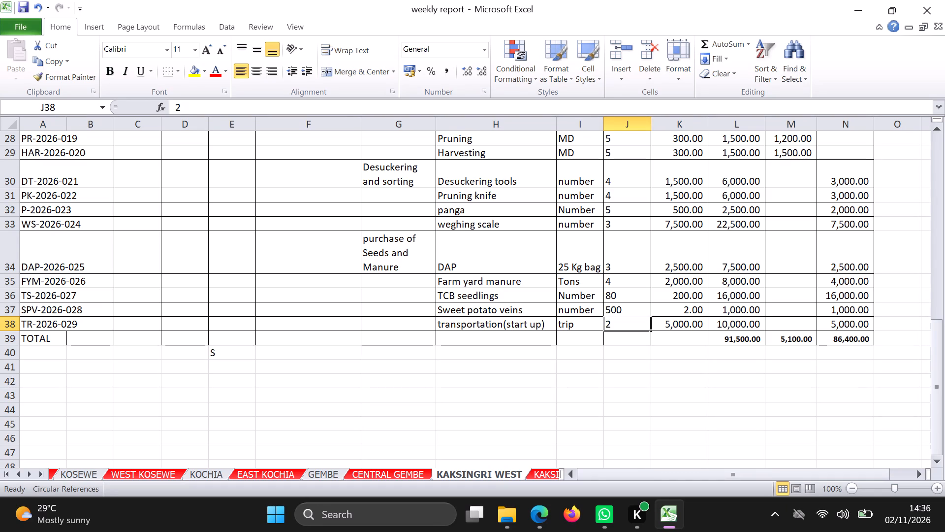
key(3)
key(ctrl+s)
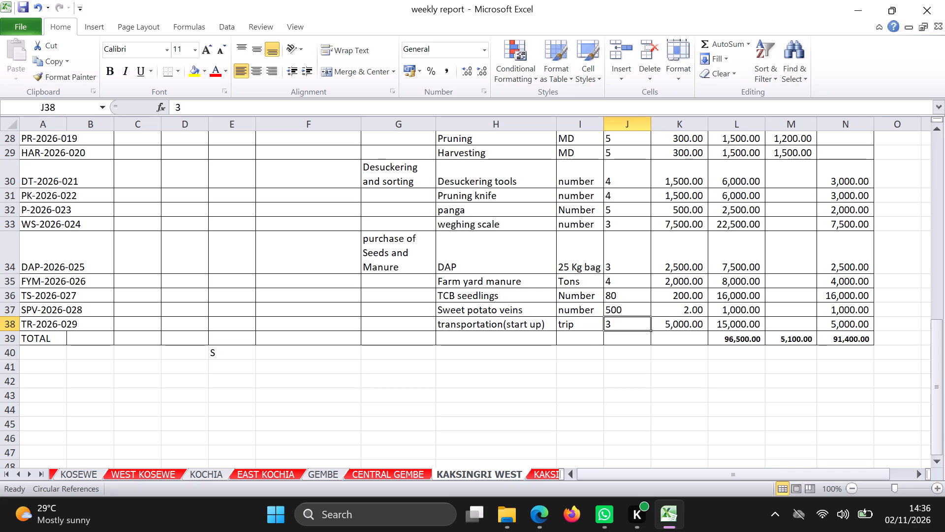
Auto-fit the width of the NAVCDP CONTRIBUTION column on the KAKSINGRI WEST sheet and save the workbook.
scroll(650, 348, down, 1)
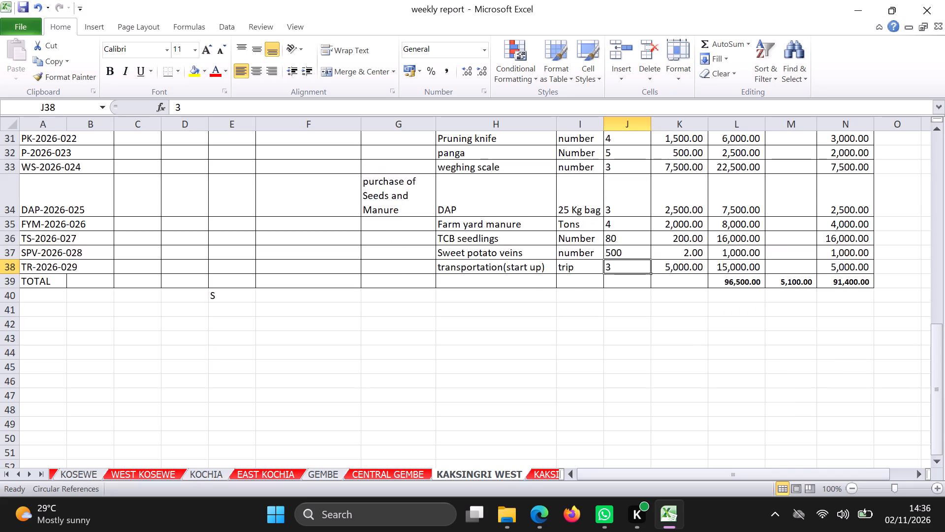
scroll(650, 350, down, 3)
scroll(652, 353, up, 7)
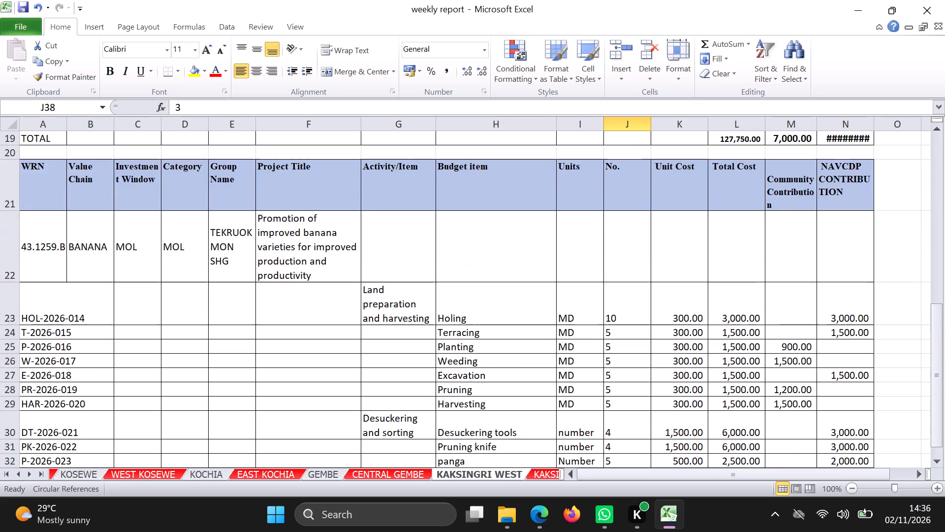
scroll(654, 352, up, 1)
scroll(651, 351, down, 4)
scroll(649, 352, up, 4)
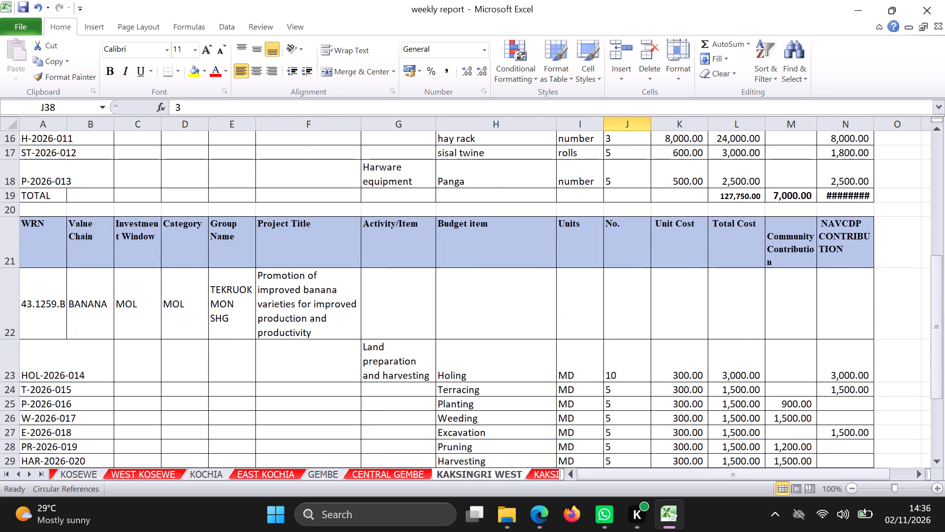
scroll(668, 334, up, 3)
double_click(872, 123)
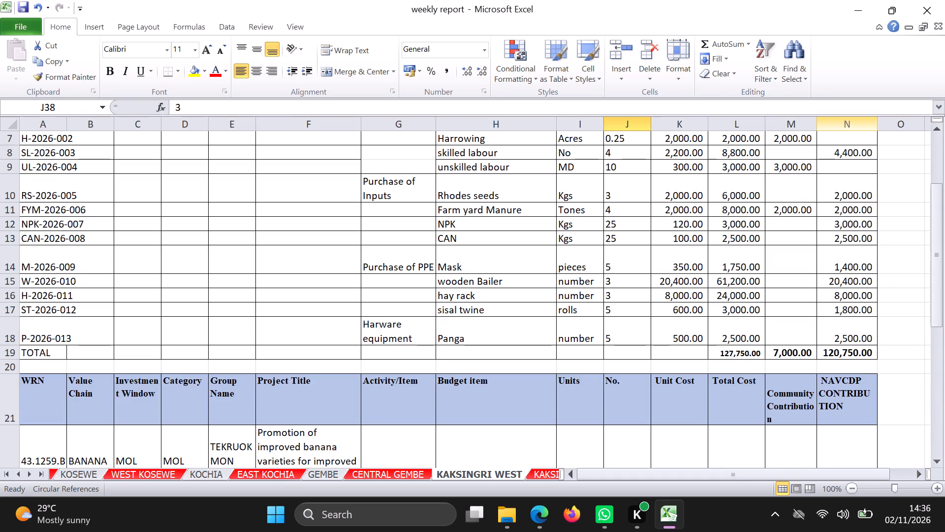
key(ctrl+s)
In the KAKSINGRI sheet's hay table, set the number for skilled labour to 3, Rhodes seeds to 2 and Farm yard Manure to 3.
scroll(734, 345, down, 8)
scroll(648, 333, down, 2)
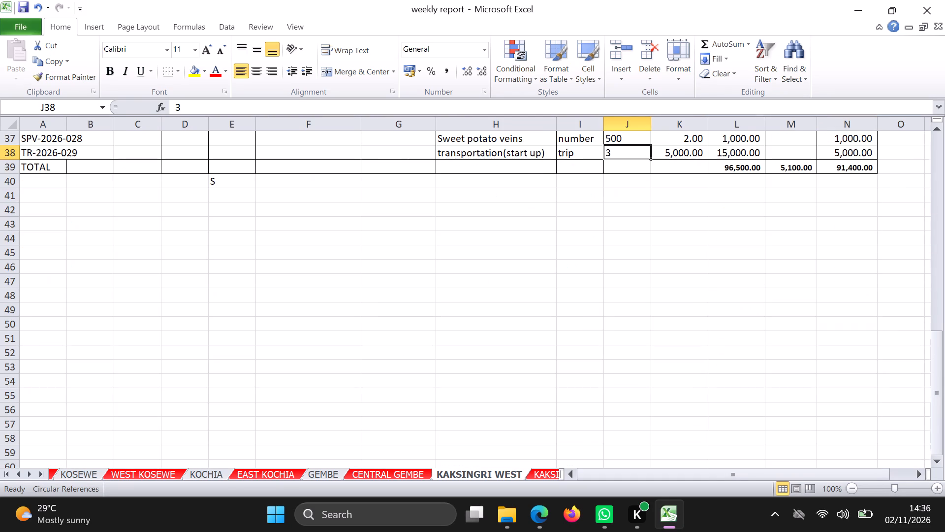
click(547, 474)
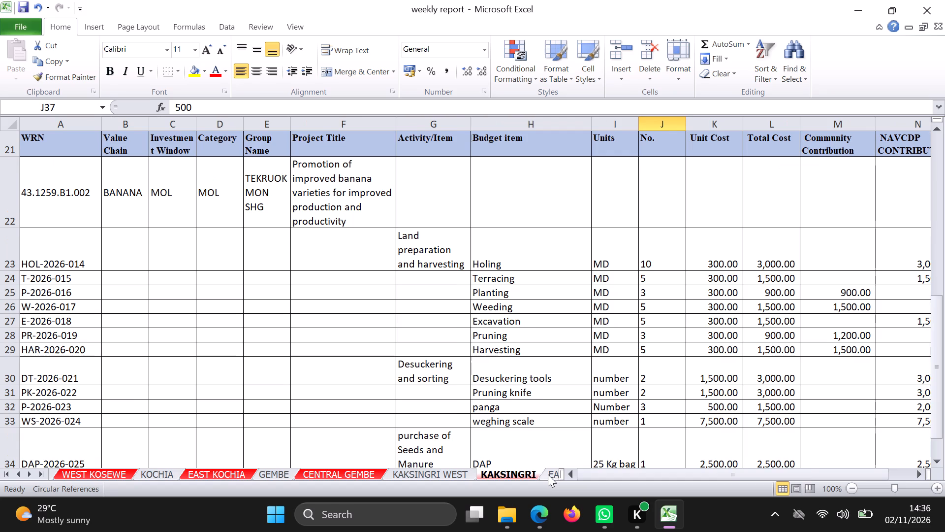
scroll(674, 277, up, 9)
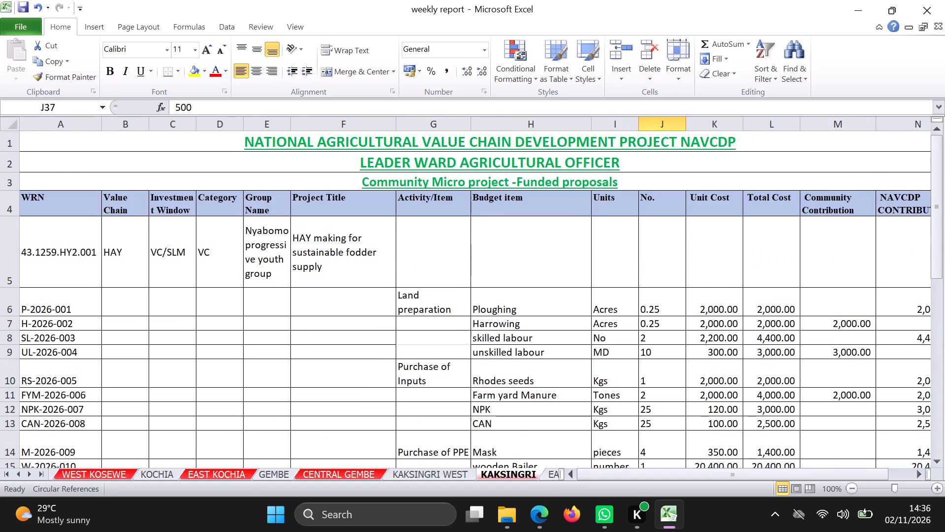
click(657, 338)
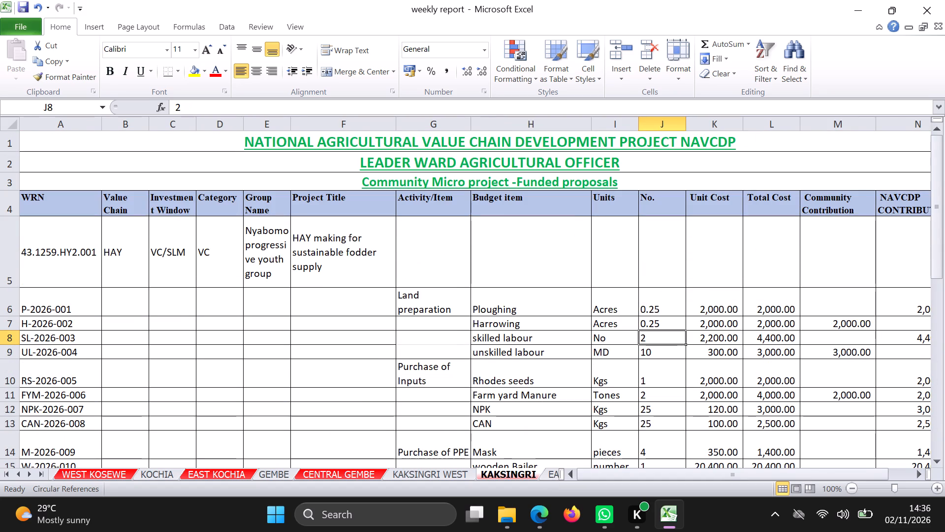
key(3)
click(656, 375)
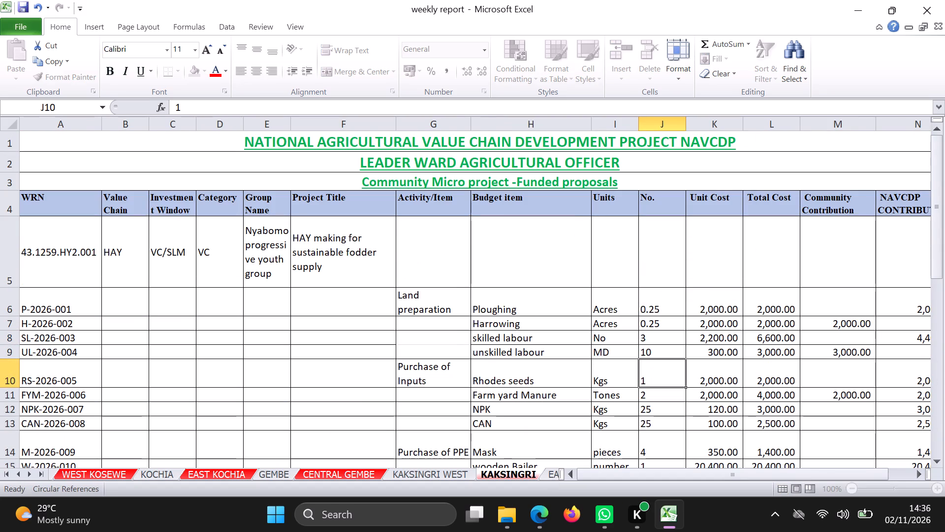
key(2)
click(651, 395)
key(3)
In the hay table's PPE section, set the number for Mask to 5, wooden Bailer and hay rack to 2 each, and sisal twine to 4.
scroll(653, 415, down, 1)
click(660, 380)
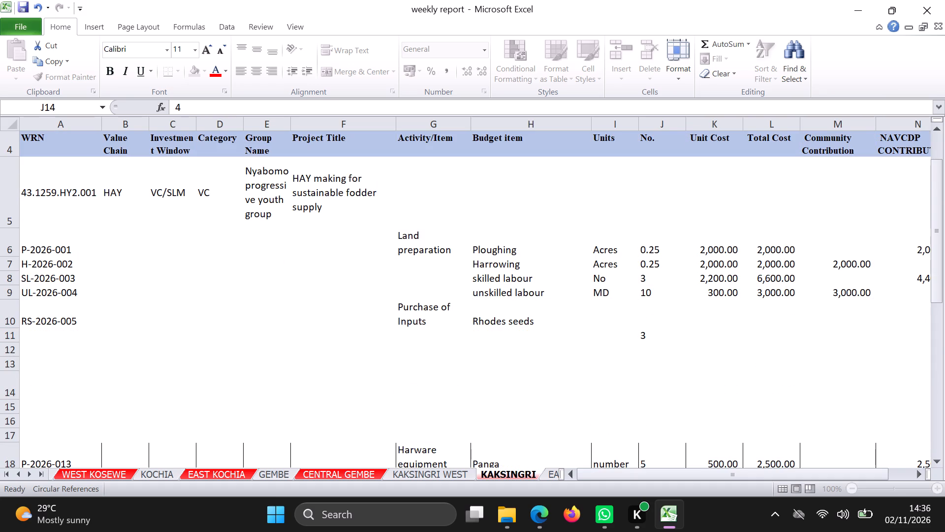
key(5)
click(655, 407)
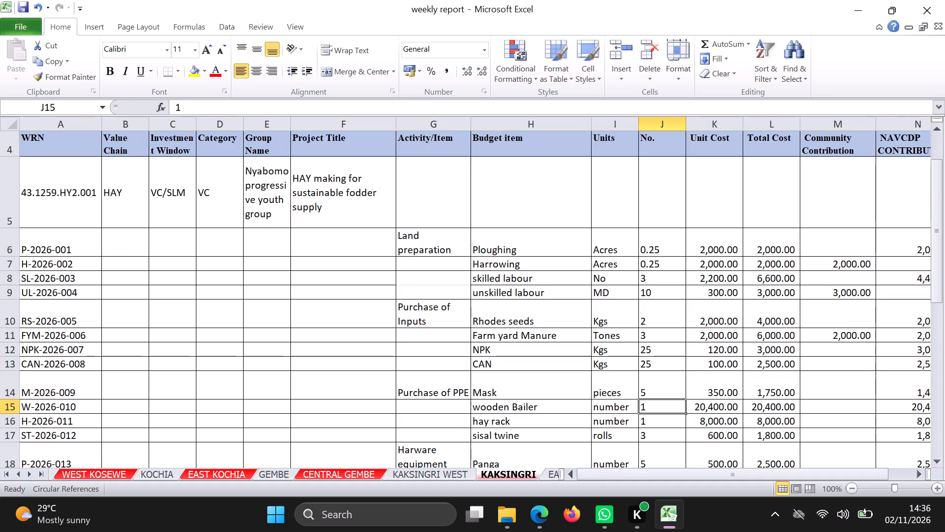
key(2)
click(660, 426)
key(2)
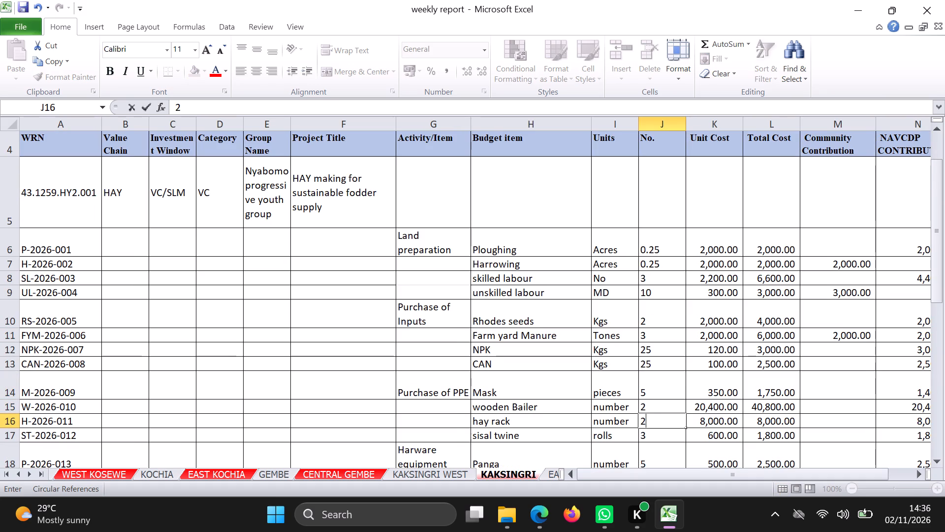
click(658, 431)
key(4)
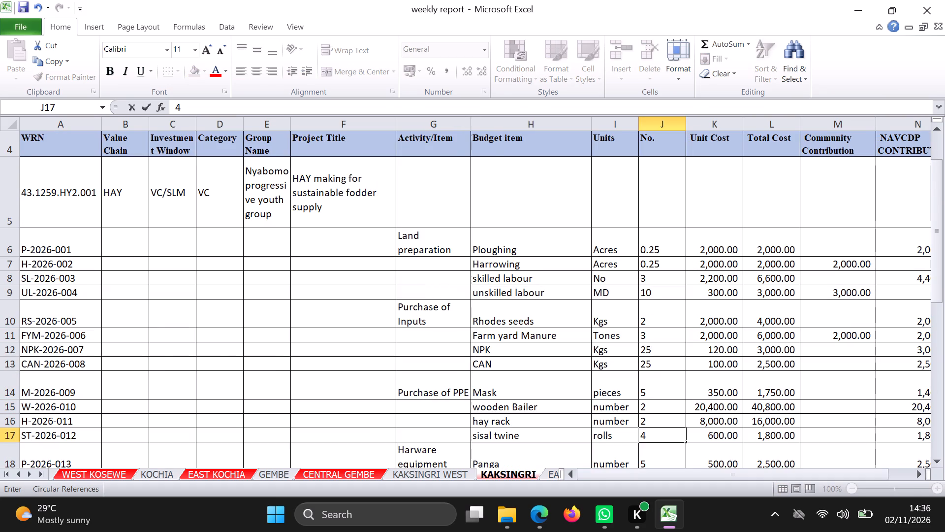
In the KAKSINGRI banana table's land preparation and harvesting section, set the number for Planting and Pruning to 4 each.
scroll(663, 427, down, 2)
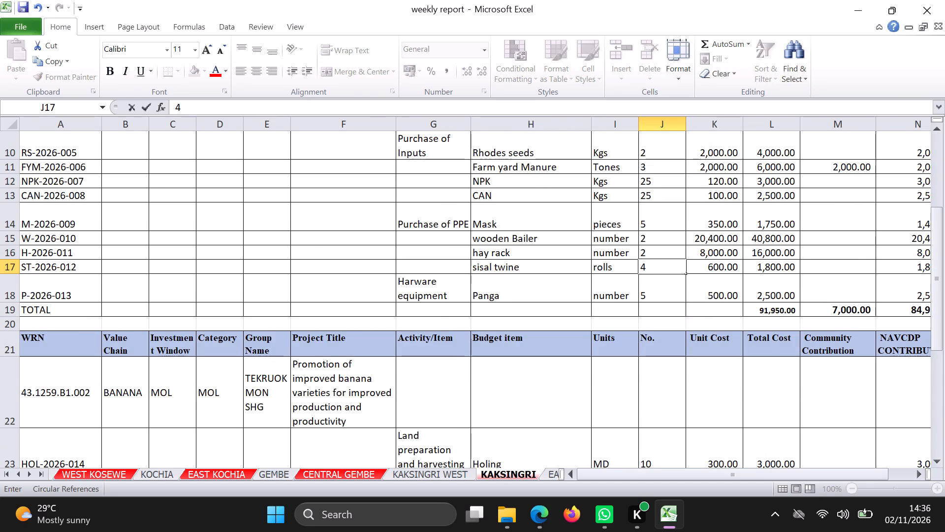
scroll(659, 311, down, 3)
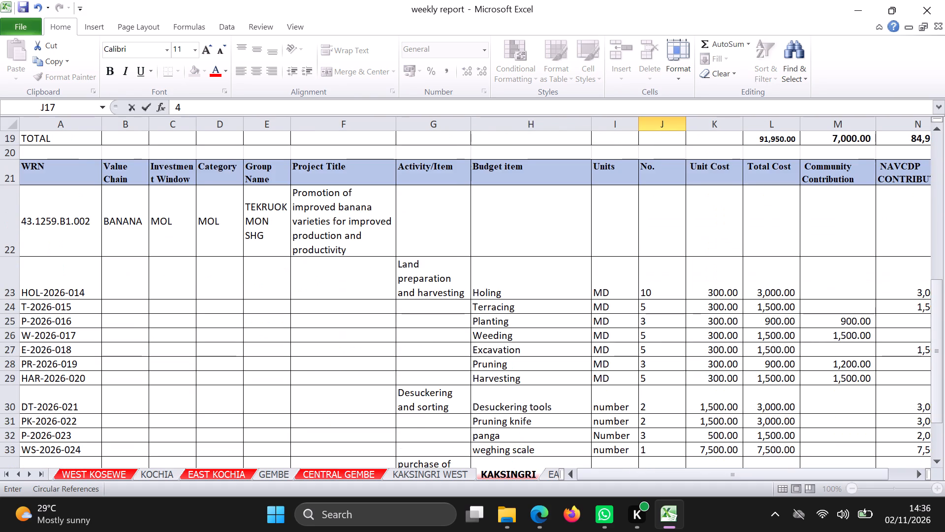
click(658, 324)
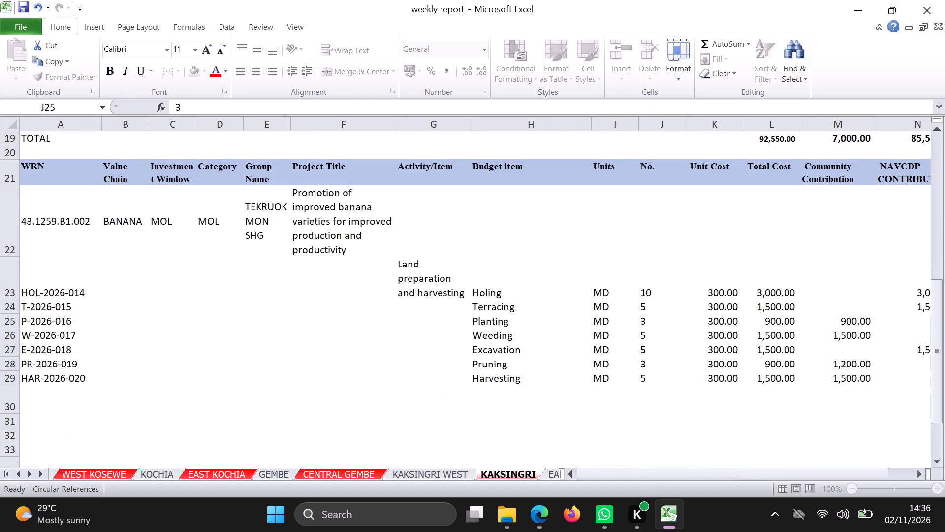
key(4)
click(660, 367)
key(4)
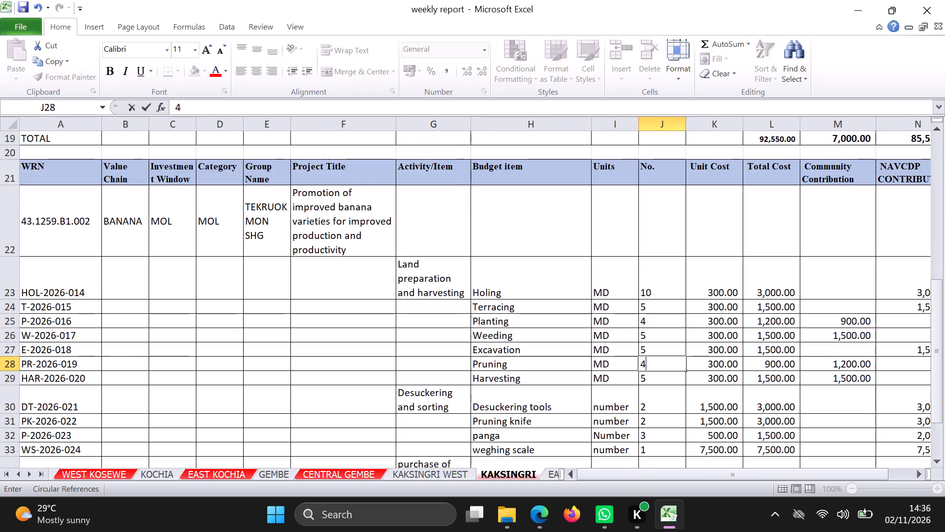
In the banana table, set the number for Desuckering tools and Pruning knife to 3 each, panga to 4 and weghing scale to 2.
scroll(654, 378, down, 2)
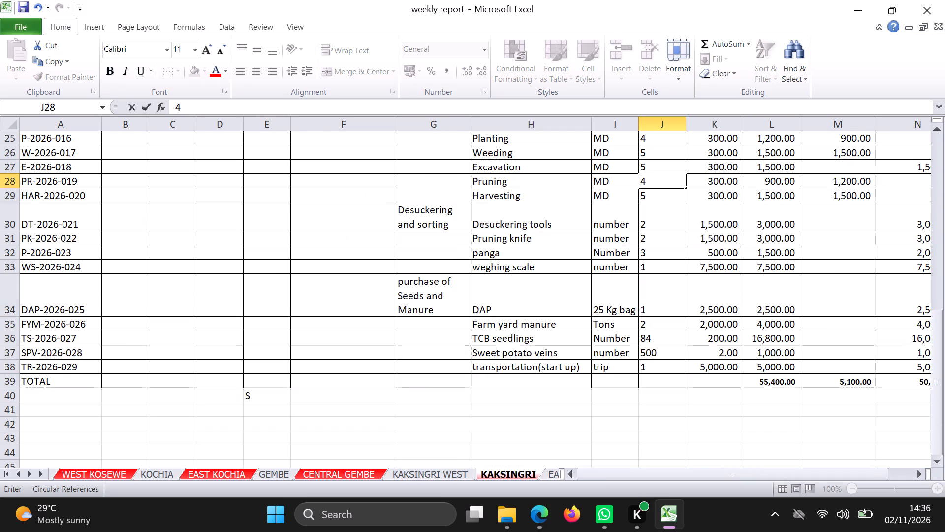
click(655, 218)
key(3)
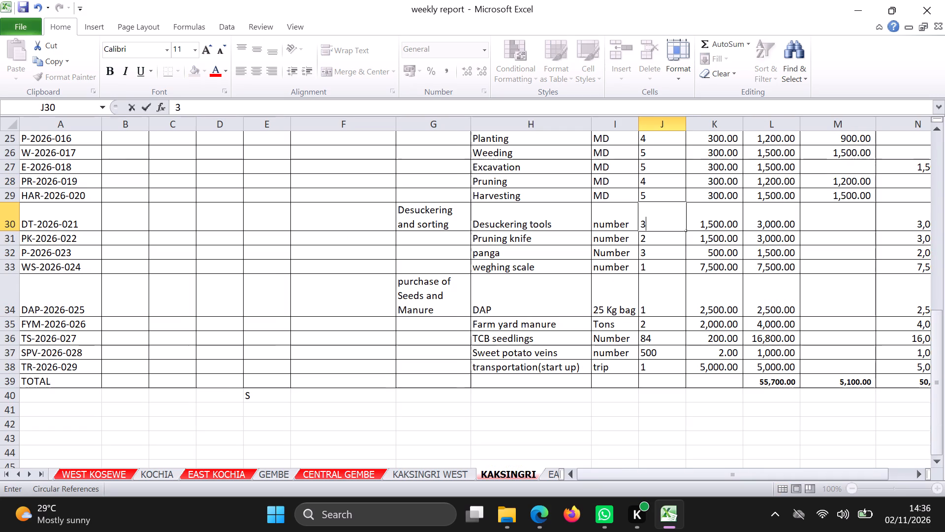
click(663, 242)
key(3)
click(661, 258)
key(4)
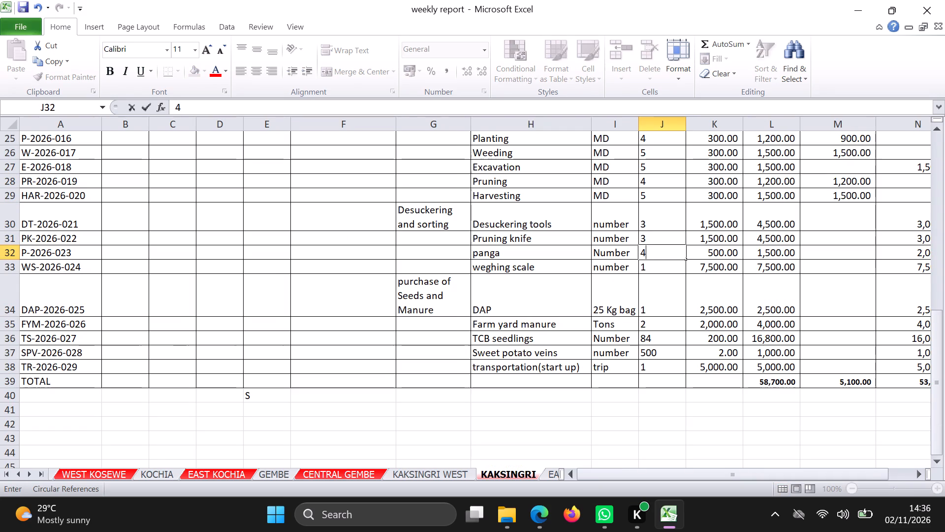
click(661, 267)
key(2)
In the seeds and manure section, set the number for DAP to 2, Farm yard manure to 3 and transportation to 2, and save.
click(655, 297)
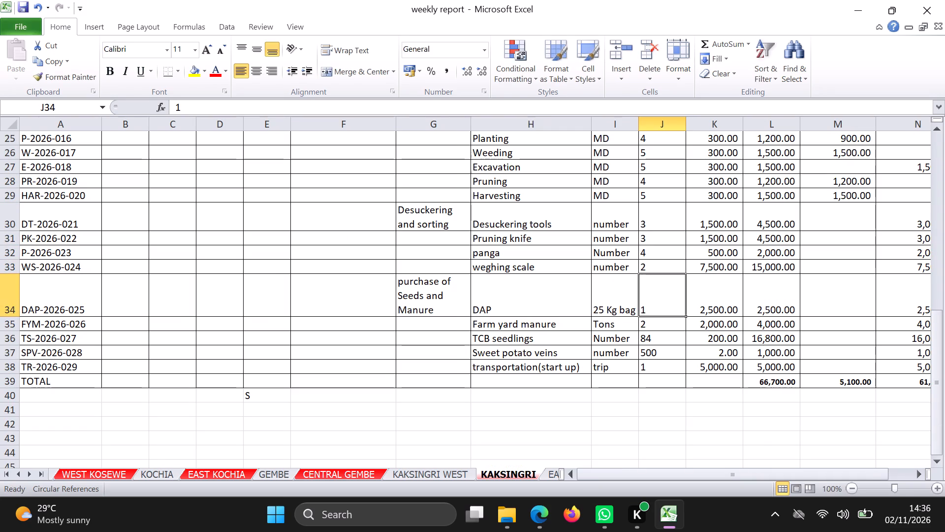
key(2)
click(662, 328)
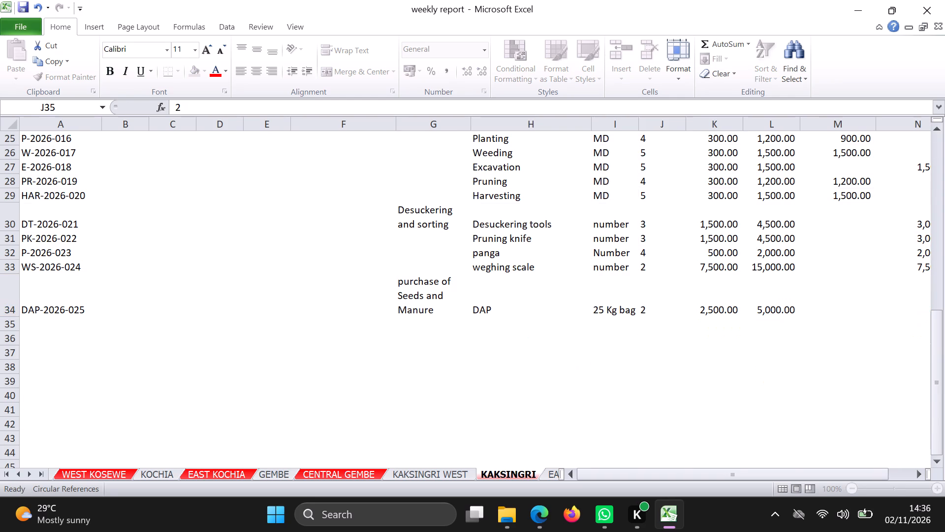
key(3)
click(658, 368)
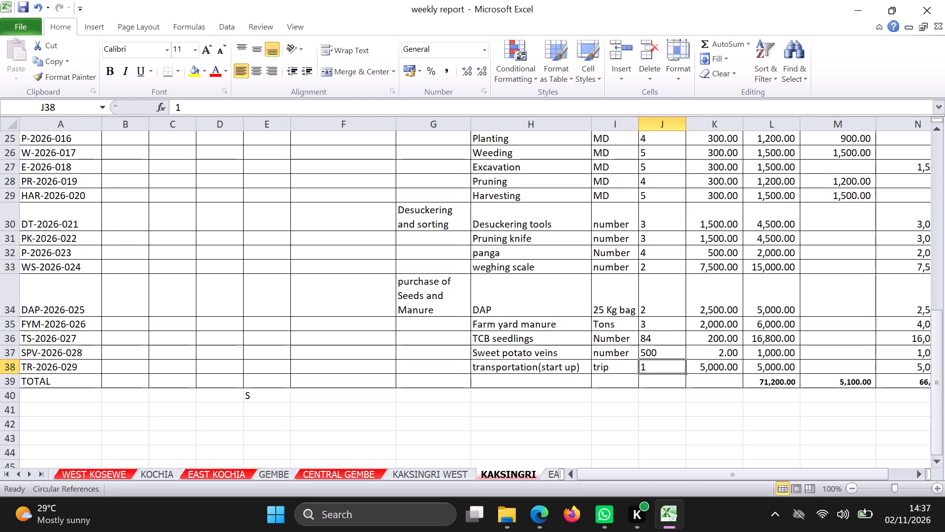
key(2)
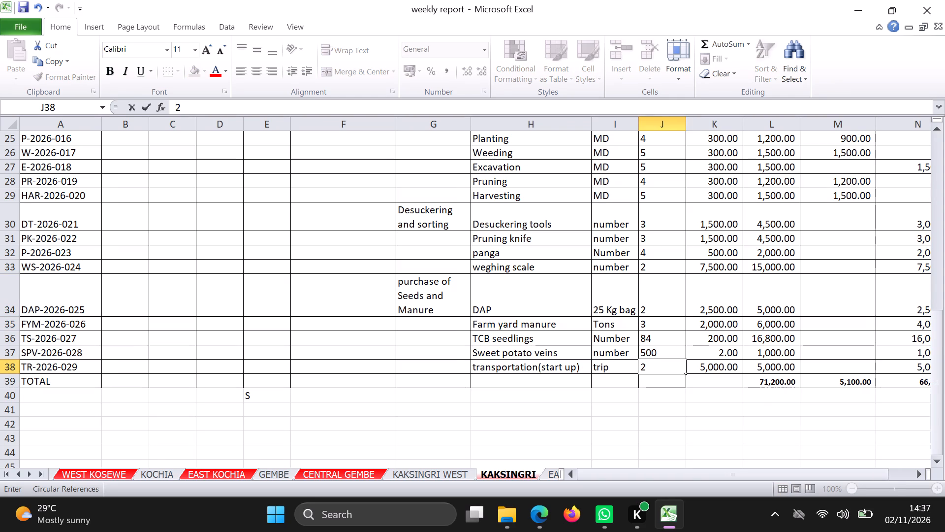
key(ctrl+s)
In the EAST KAMAGAK hay table, set the number for skilled labour and Farm yard Manure to 4 each, Rhodes seeds to 3 and Mask to 5.
scroll(672, 356, down, 2)
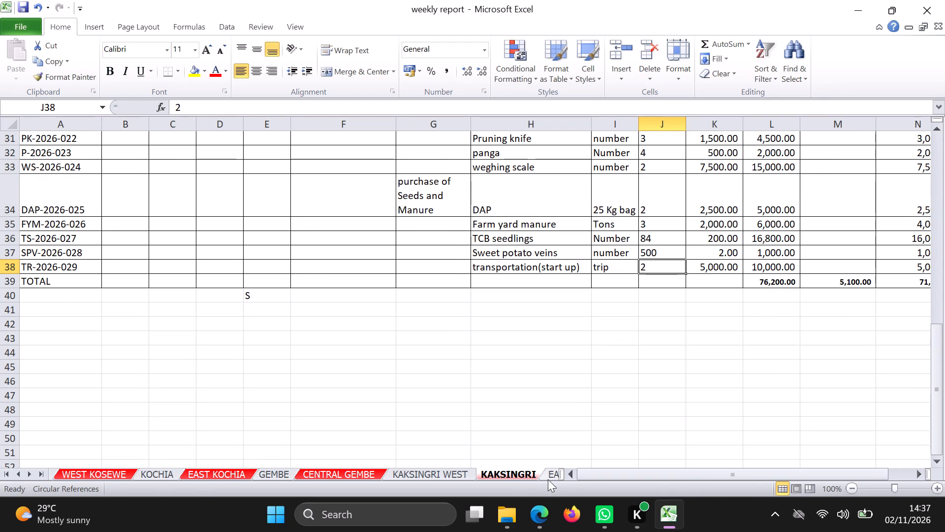
click(549, 473)
click(640, 267)
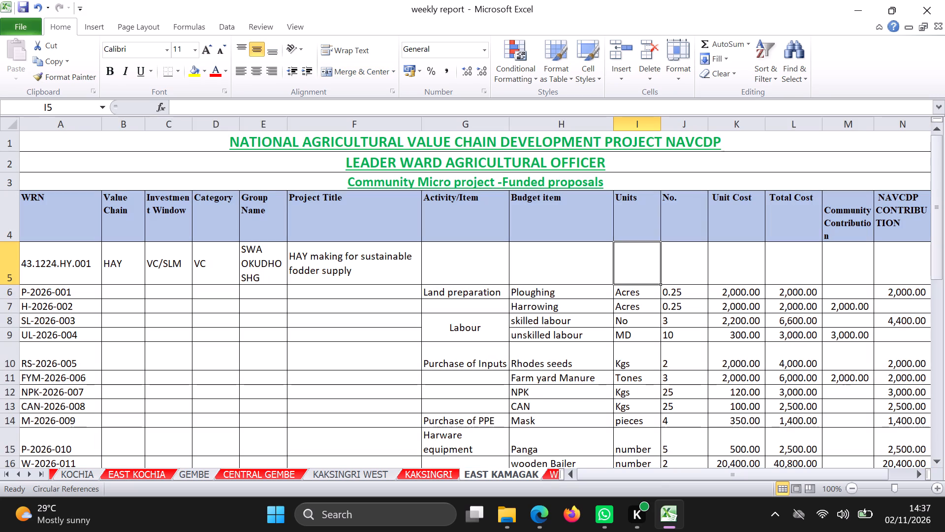
click(679, 323)
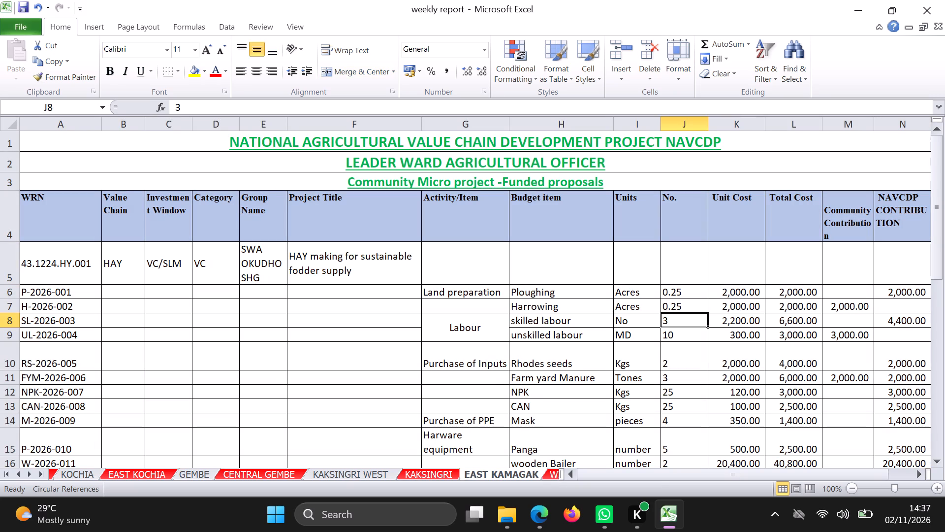
key(4)
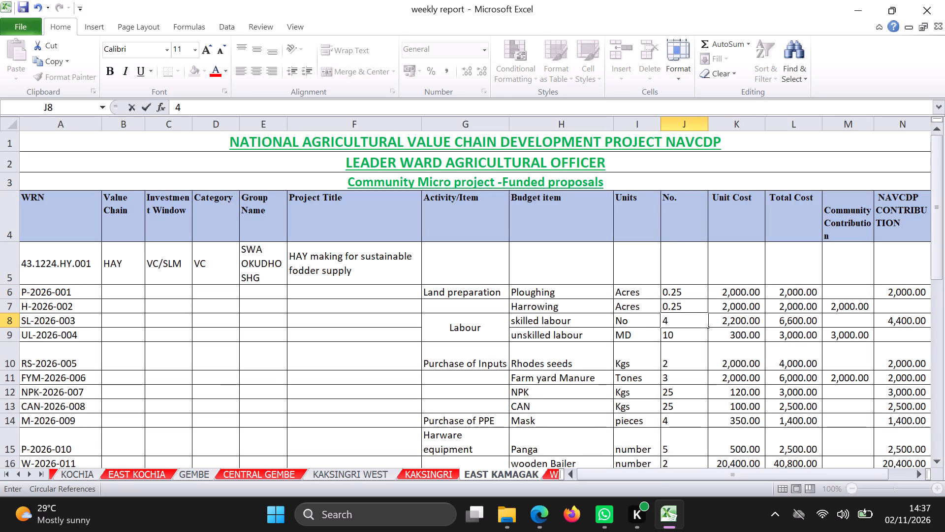
click(678, 361)
key(3)
click(682, 373)
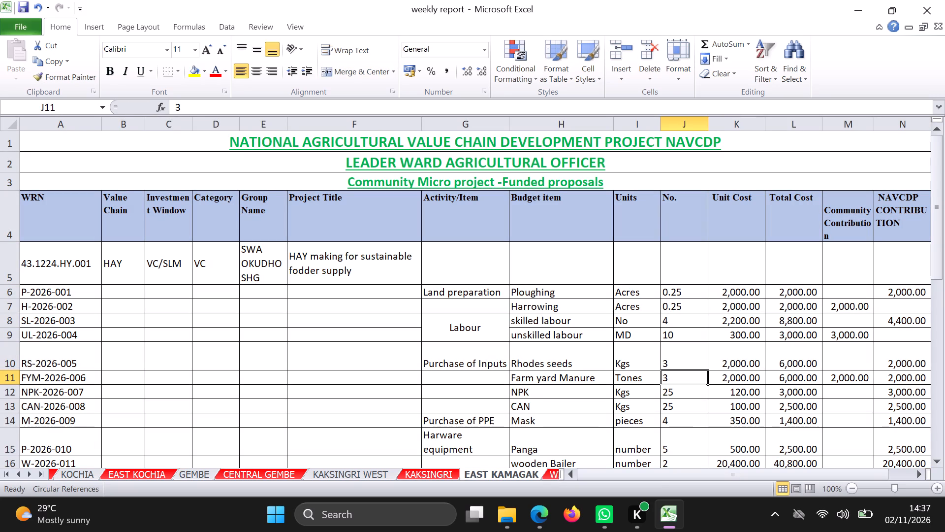
key(4)
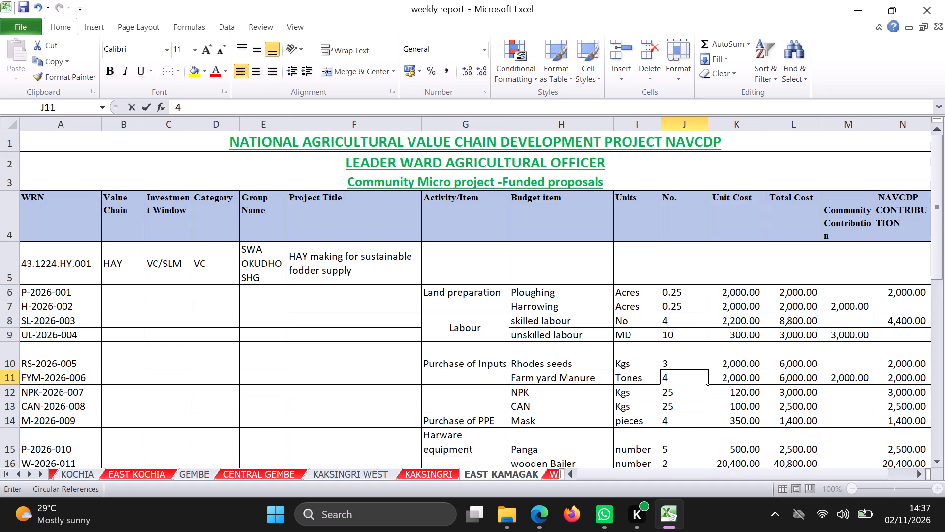
click(688, 421)
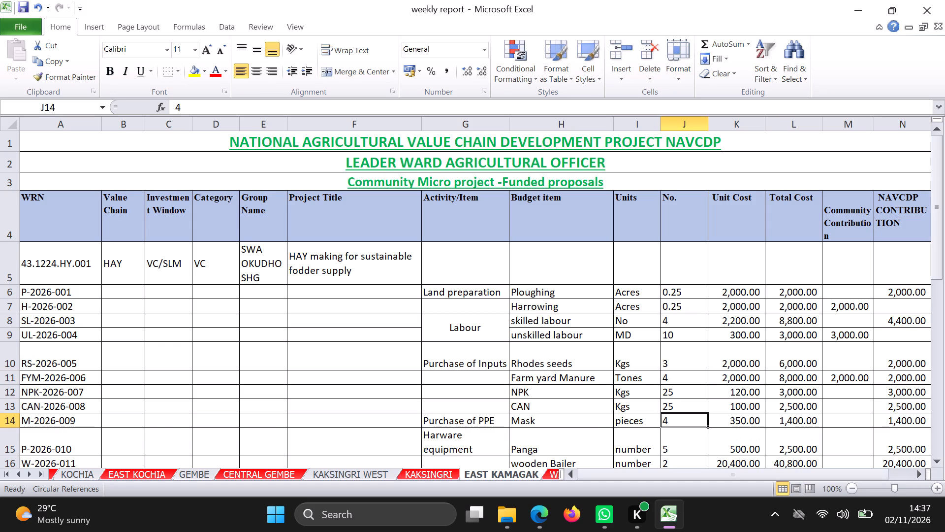
key(5)
In the EAST KAMAGAK hay table, set the number for wooden Bailer and hay rack to 3 each and sisal twine to 5.
click(686, 441)
scroll(686, 442, down, 2)
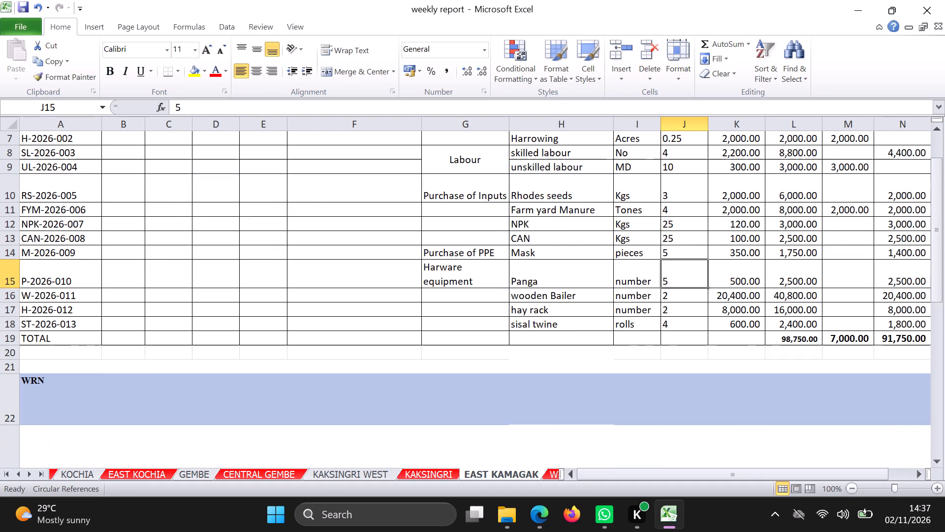
click(694, 300)
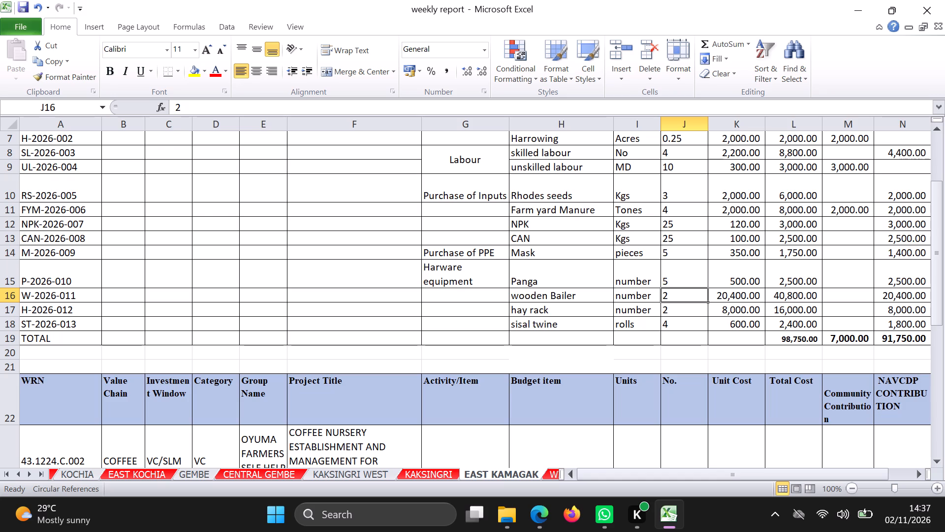
click(686, 294)
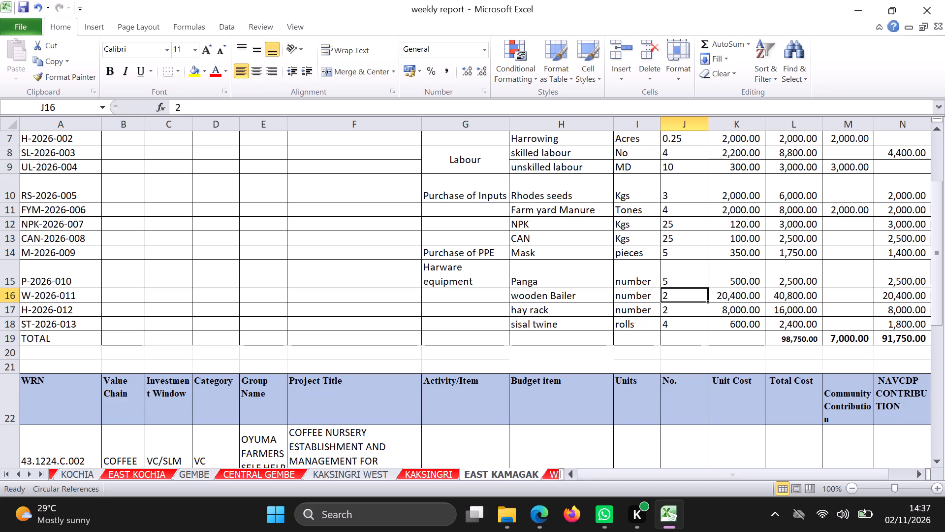
click(695, 294)
key(3)
click(687, 310)
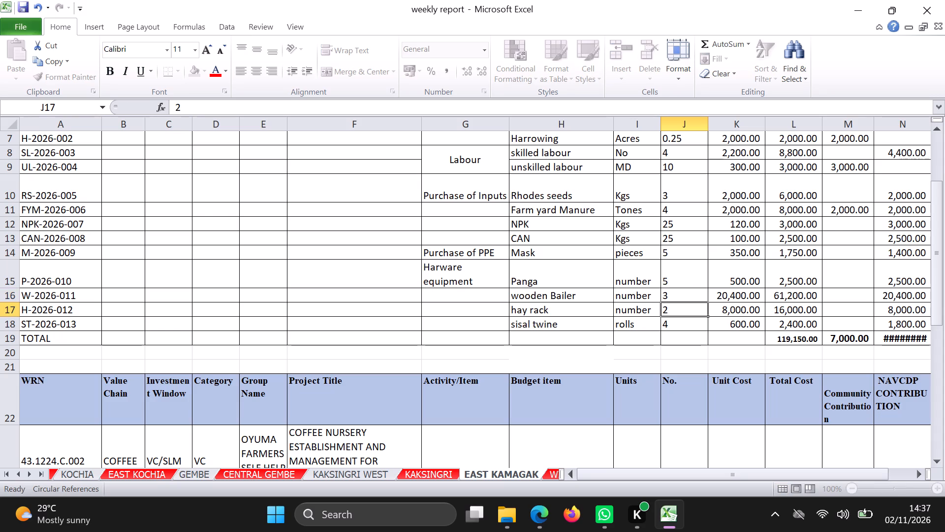
key(3)
click(686, 316)
click(686, 323)
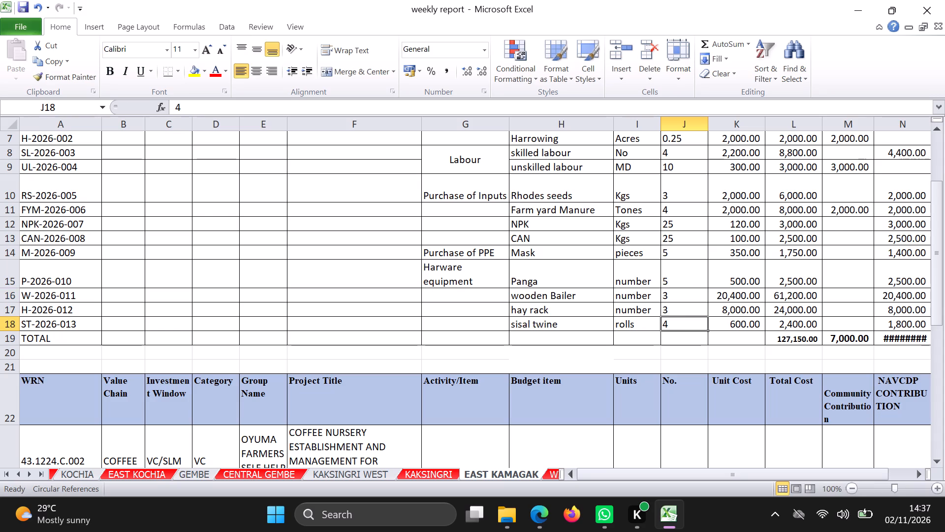
key(5)
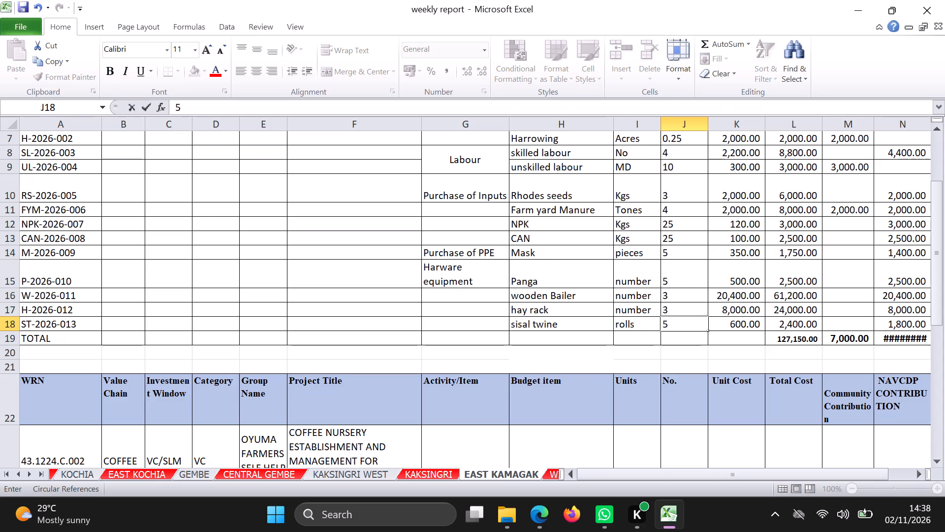
In the coffee table's land preparation section, set planting labour and fertiliser application to 4 each, and bending, in filling and Spraying labour to 5 each.
scroll(676, 347, down, 5)
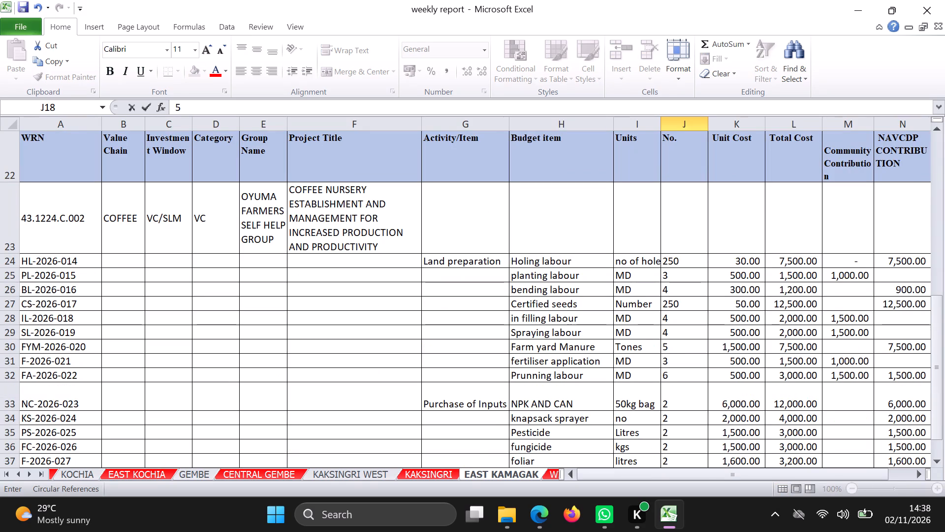
click(682, 276)
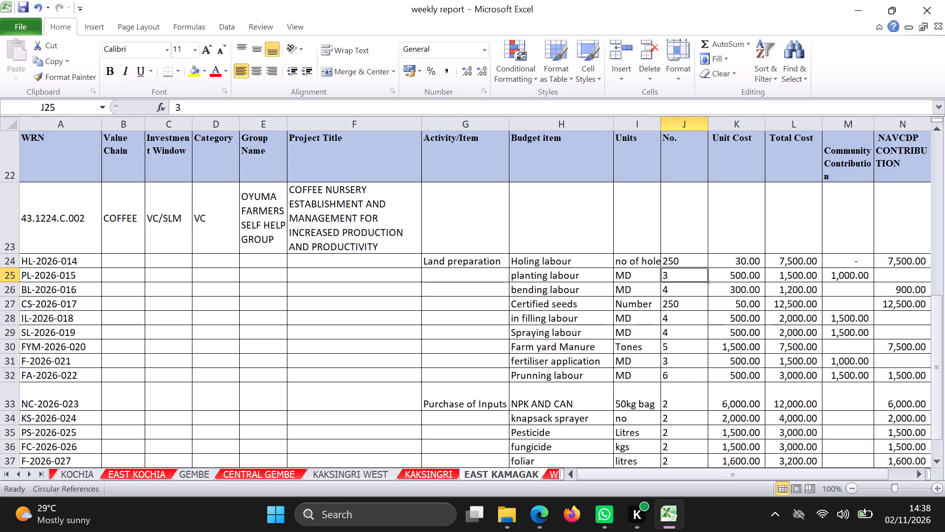
key(4)
click(686, 291)
key(5)
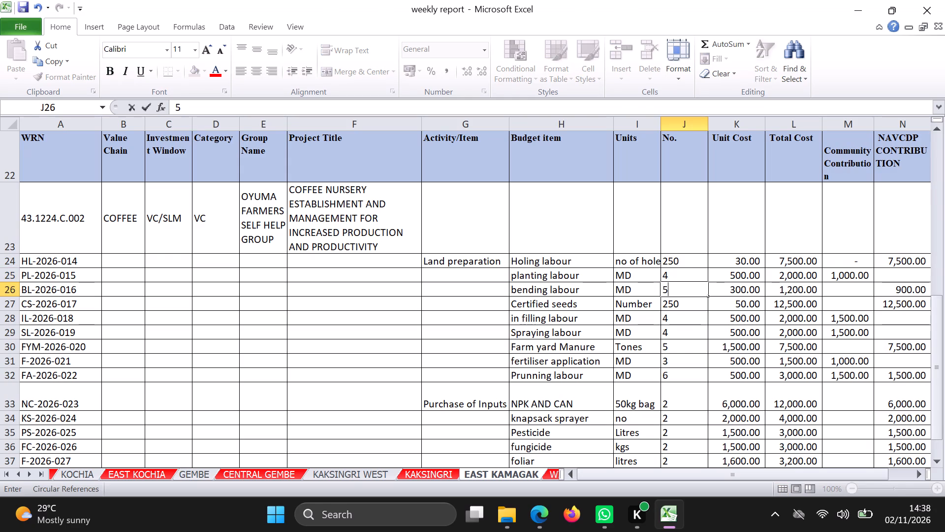
click(682, 317)
key(5)
click(680, 332)
key(5)
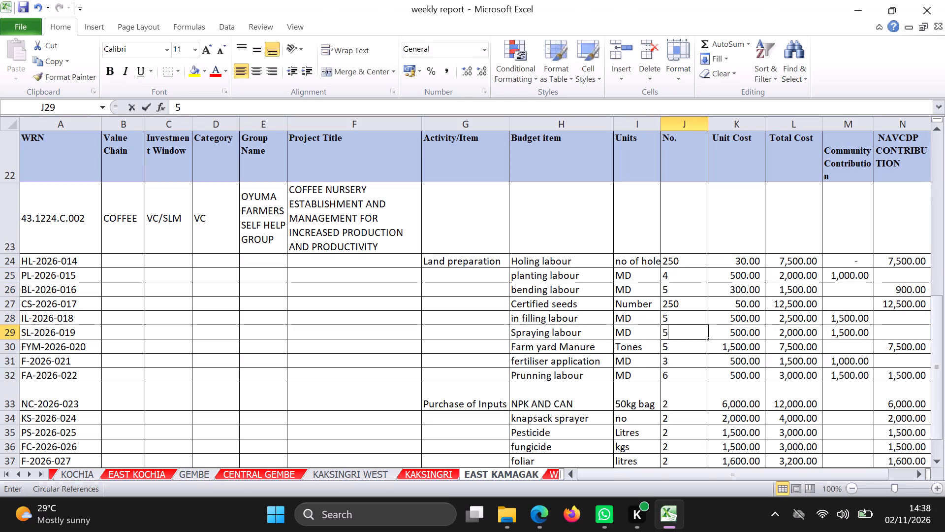
click(678, 345)
click(678, 366)
key(4)
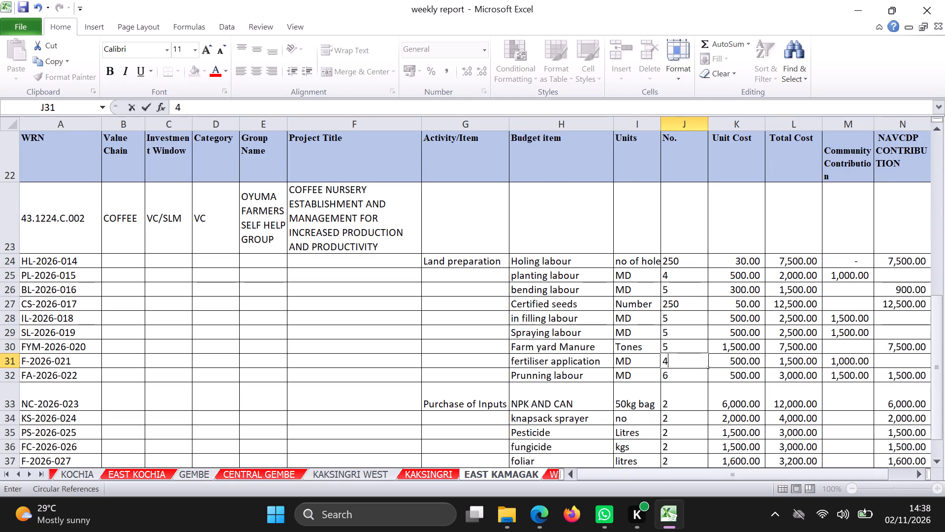
In the coffee table's Purchase of Inputs section, set the number for NPK AND CAN, knapsack sprayer, Pesticide, fungicide and foliar to 3 each.
scroll(680, 363, down, 2)
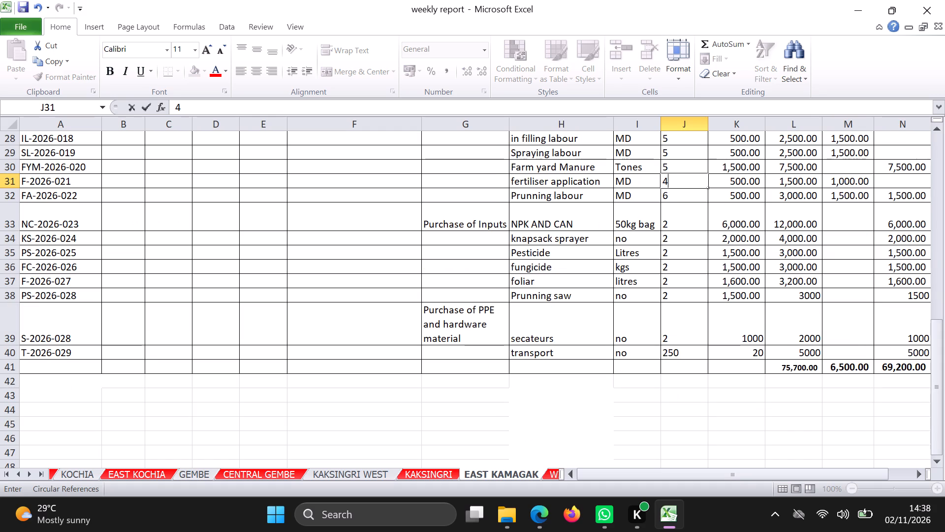
click(676, 223)
key(3)
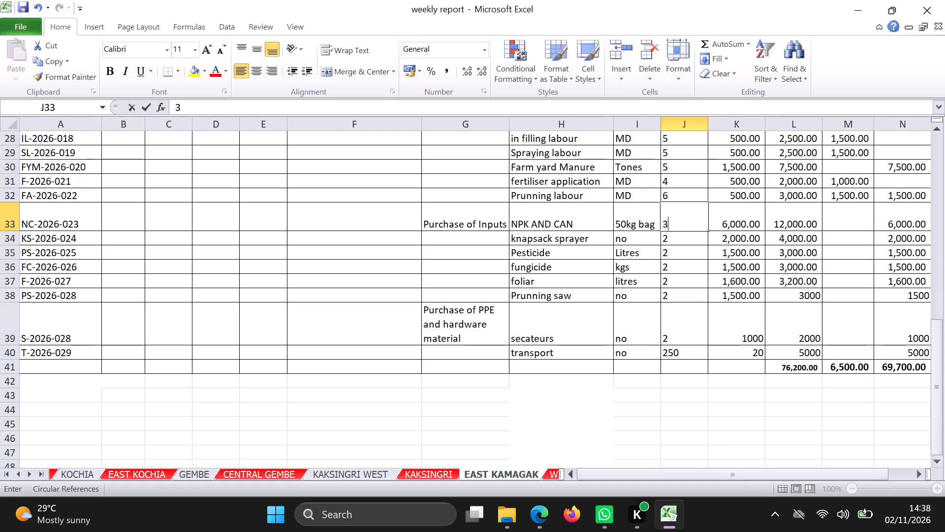
click(678, 242)
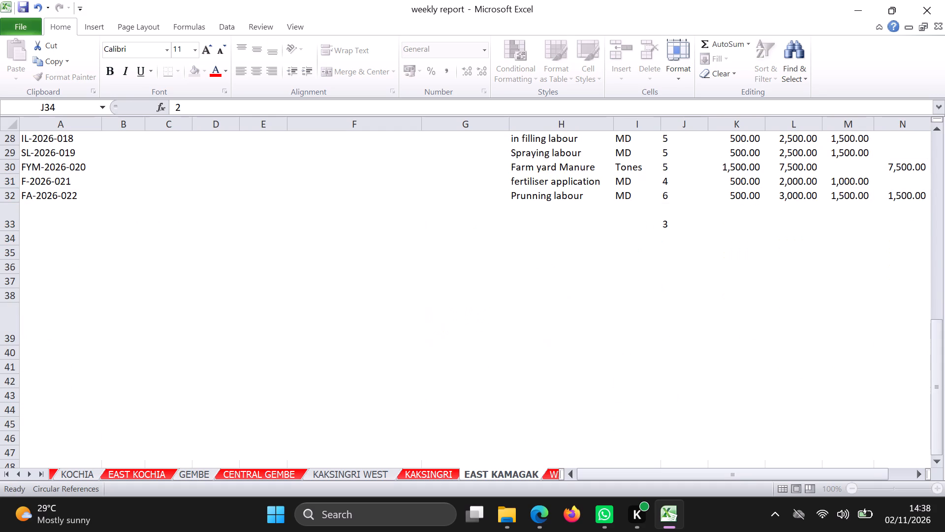
key(3)
click(683, 253)
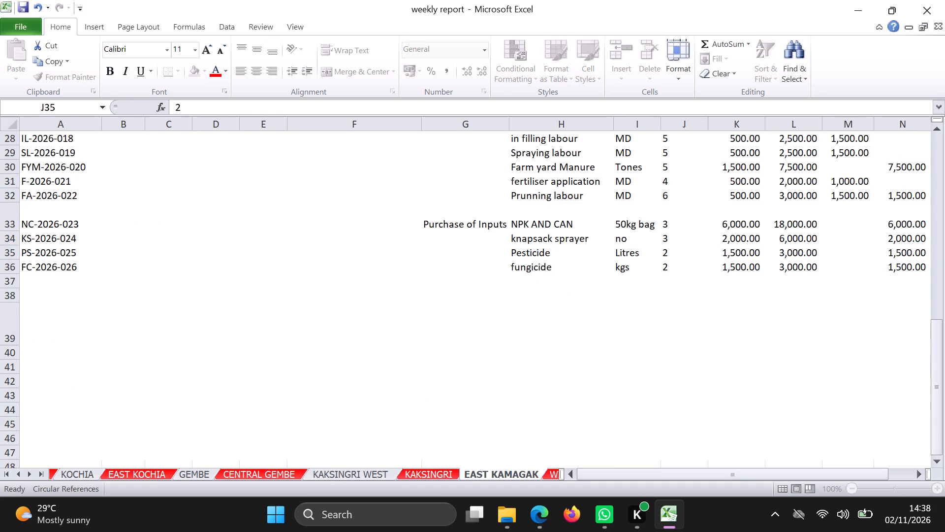
key(3)
click(679, 262)
click(677, 274)
click(681, 265)
key(3)
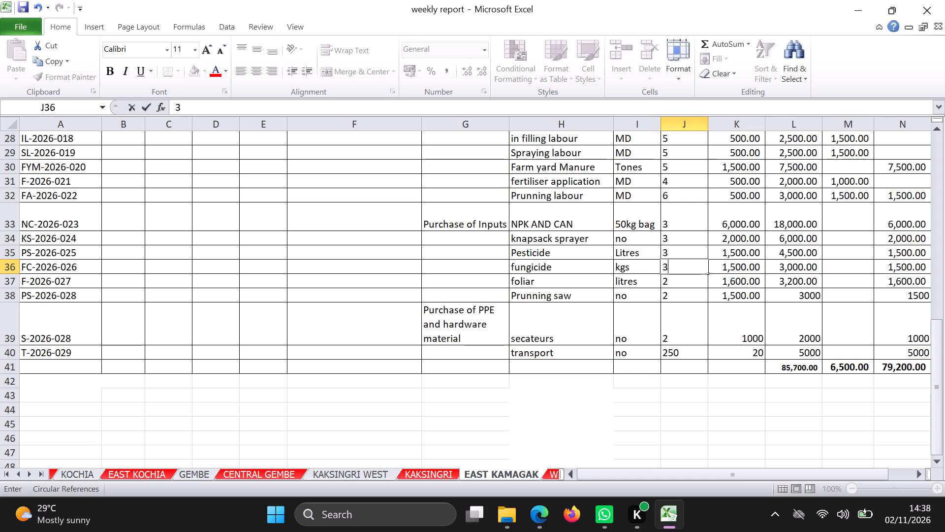
click(680, 276)
click(680, 283)
key(3)
In the coffee table, set the number for Prunning saw and secateurs to 3 each, and save the workbook.
click(681, 299)
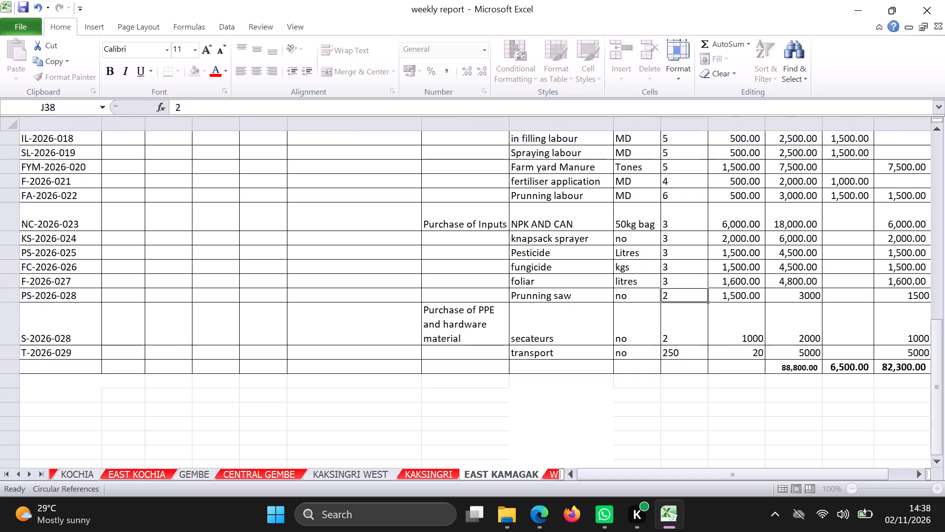
key(3)
click(680, 319)
key(3)
scroll(678, 339, down, 1)
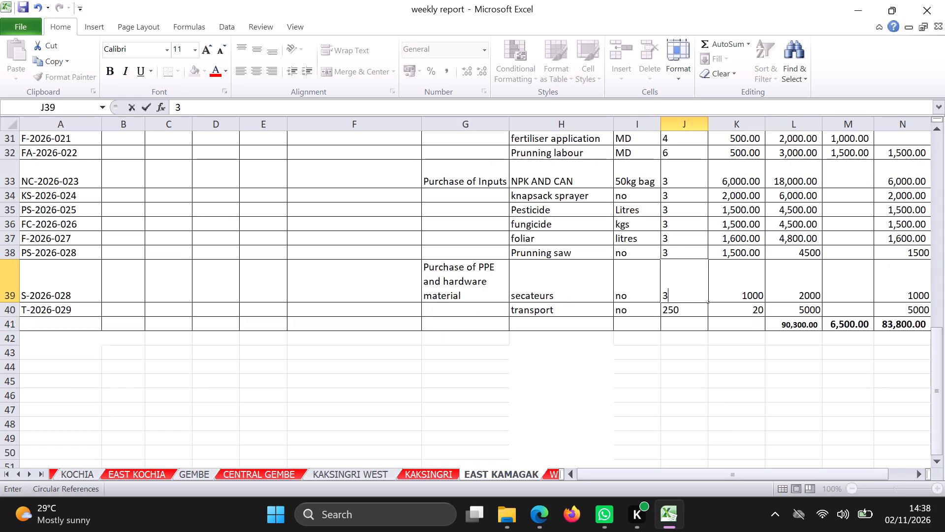
scroll(679, 339, down, 2)
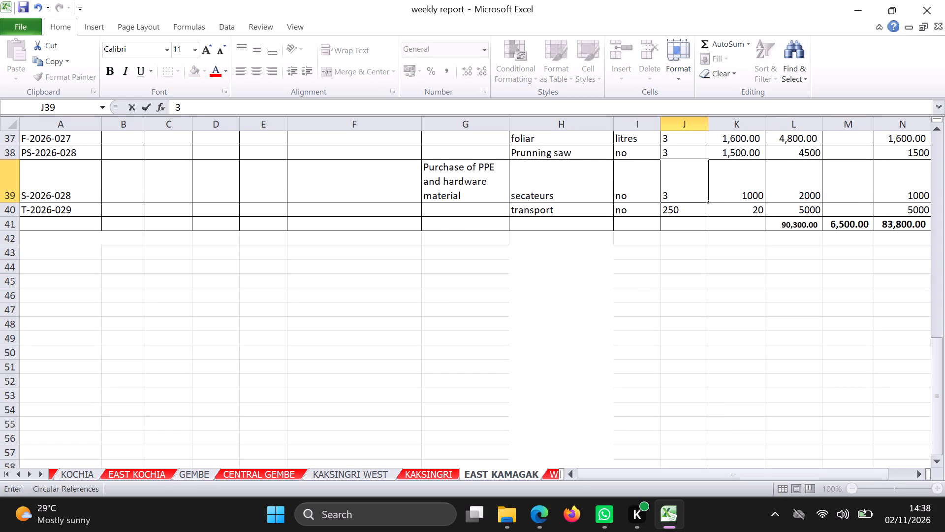
key(ctrl+s)
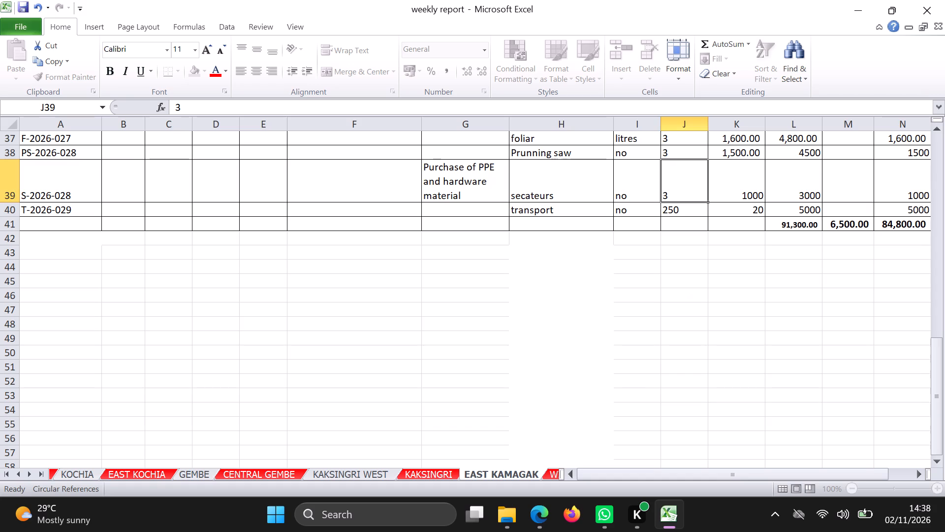
Switch to the WIMAGAK sheet.
scroll(687, 296, down, 3)
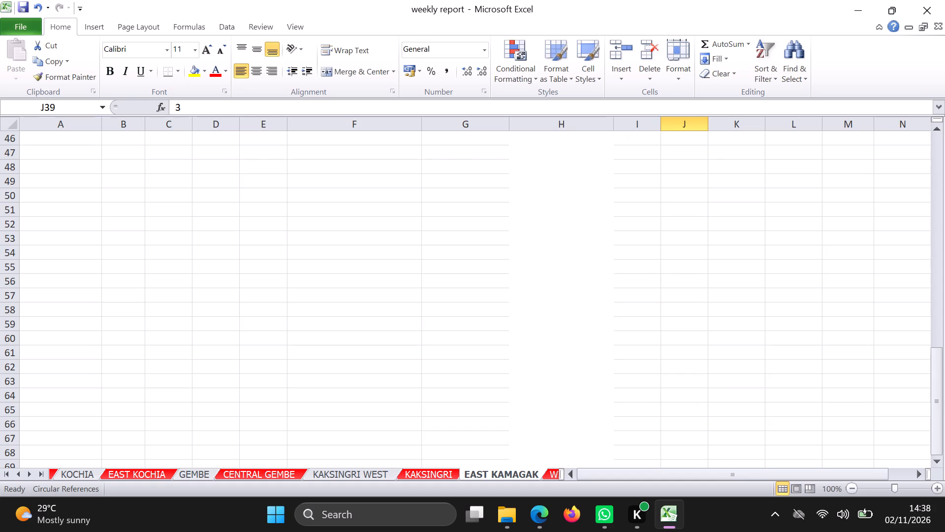
click(29, 470)
triple_click(29, 470)
click(29, 470)
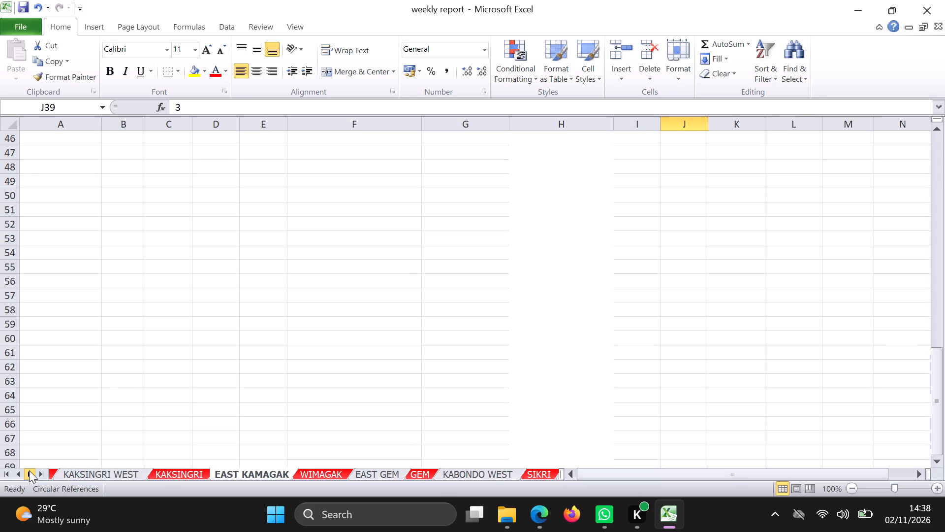
click(29, 470)
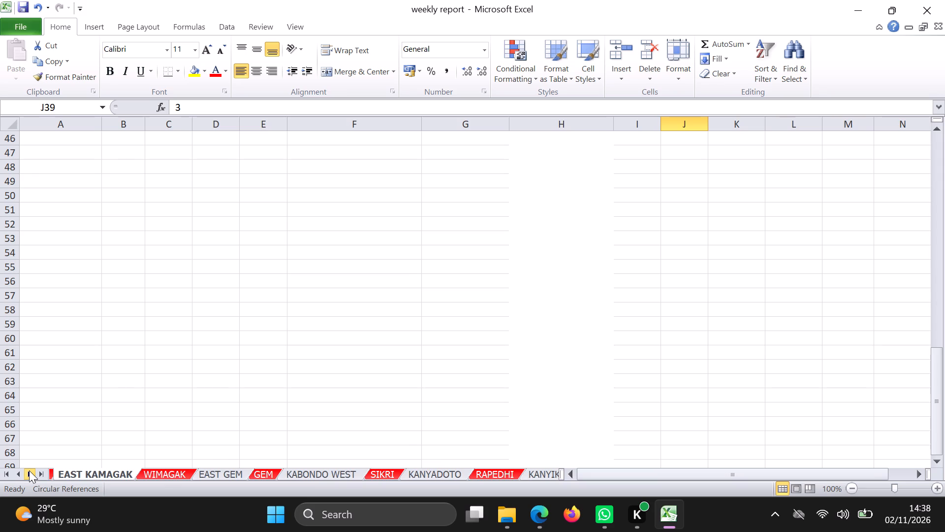
click(171, 469)
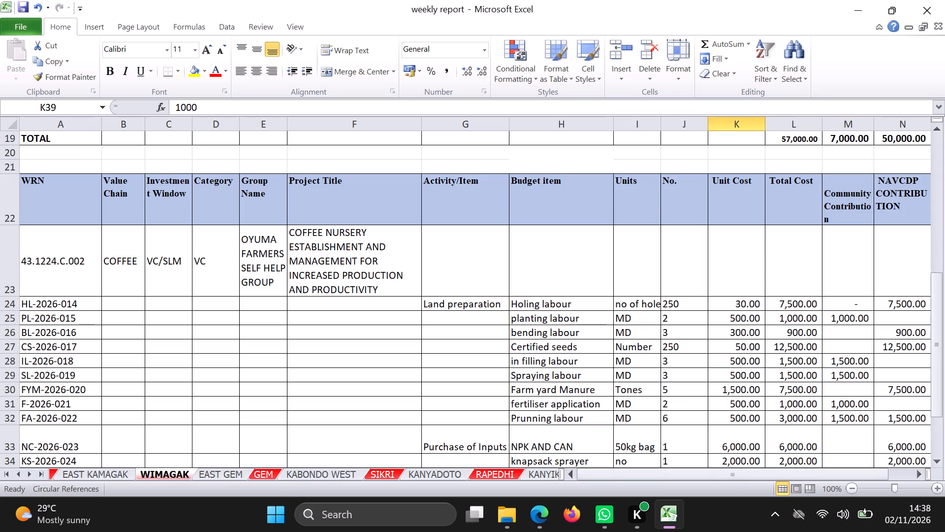
In the WIMAGAK hay table, set the number for skilled labour and Farm yard Manure to 3 each, Rhodes seeds to 2 and Mask to 5.
click(684, 324)
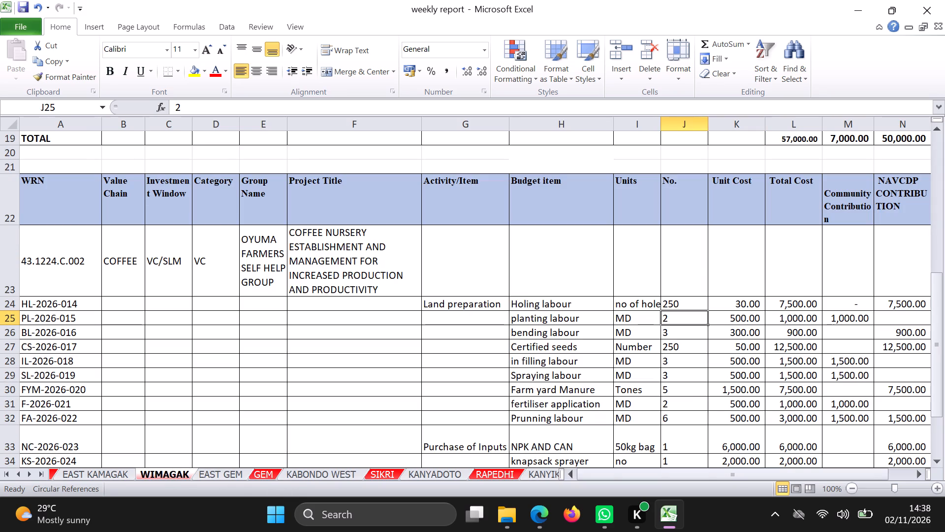
scroll(704, 295, up, 6)
click(686, 322)
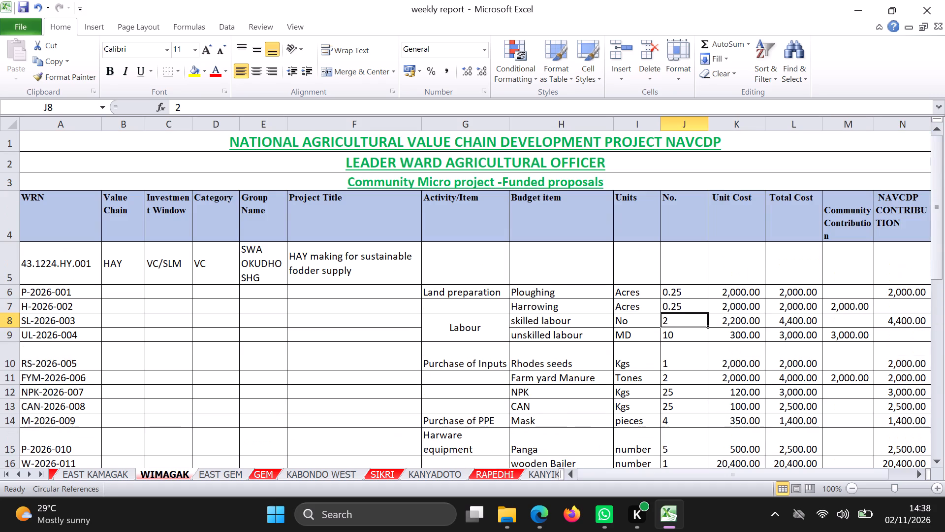
key(3)
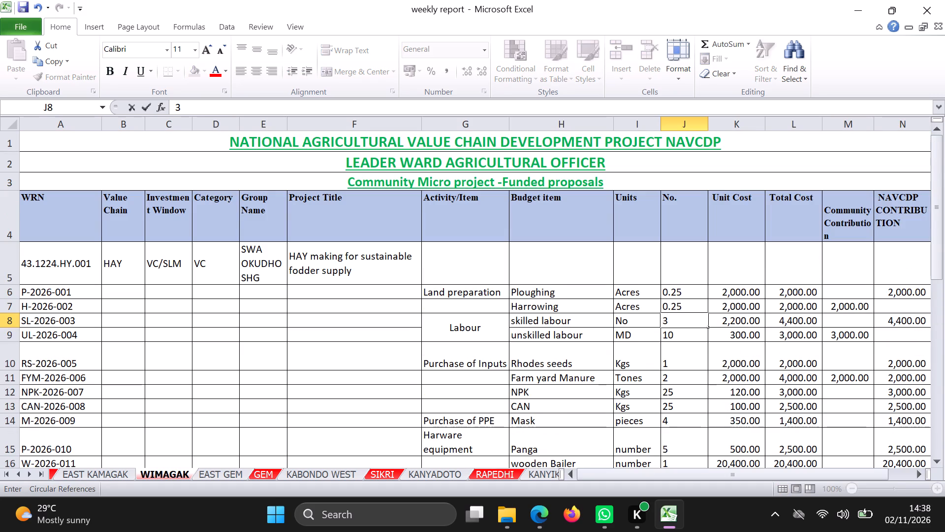
click(682, 366)
key(2)
click(680, 378)
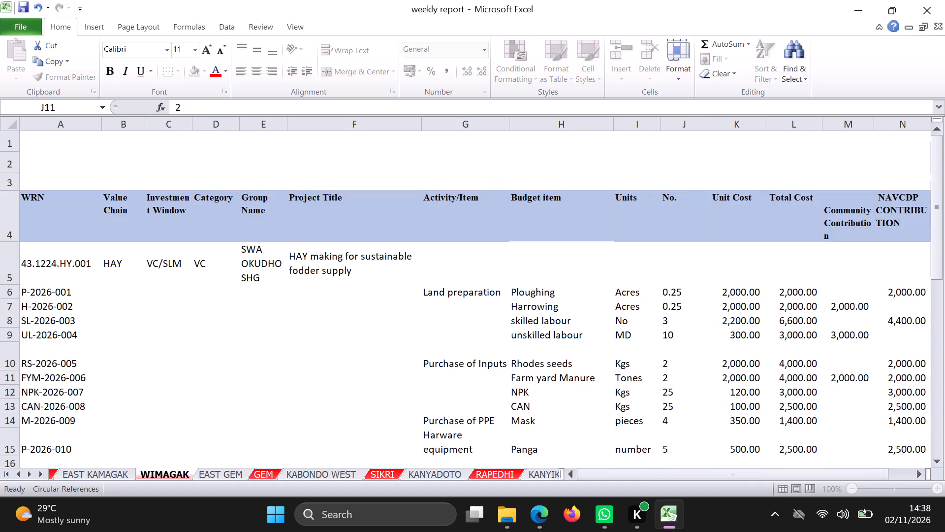
key(2)
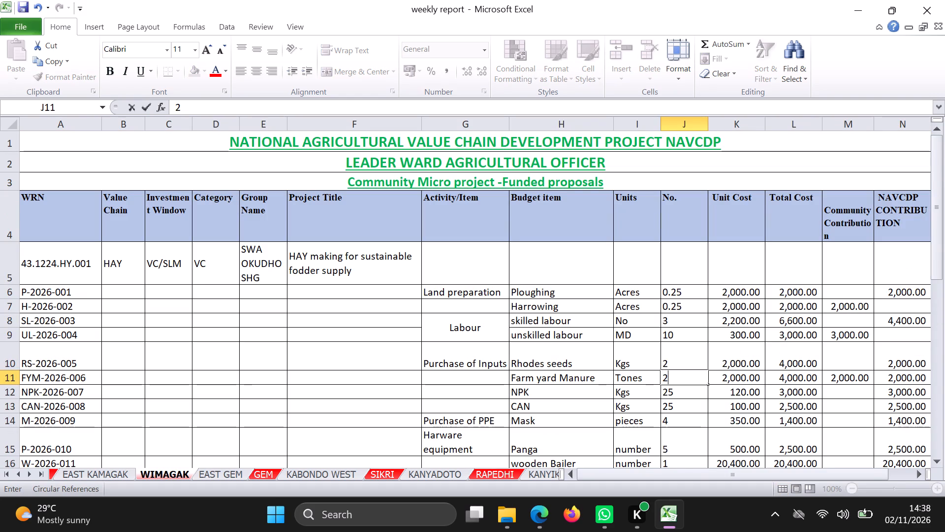
click(676, 377)
key(BackSpace)
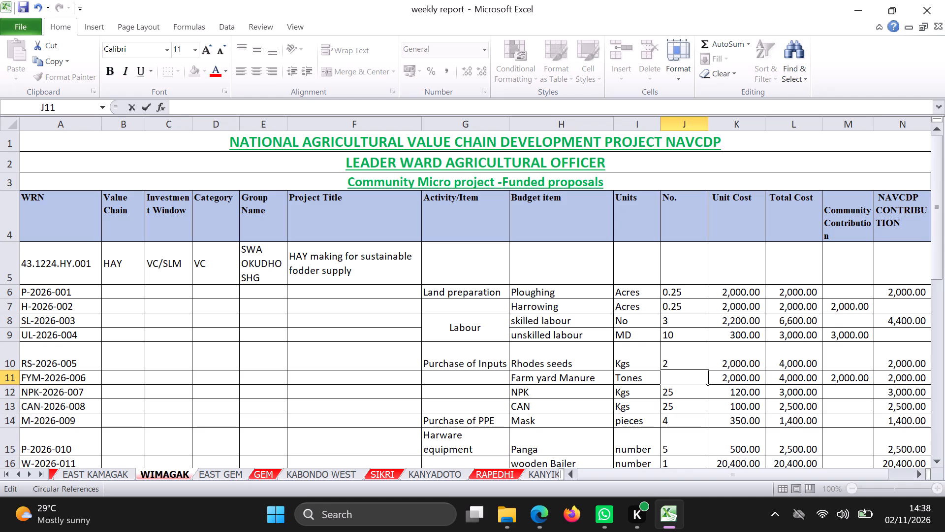
key(3)
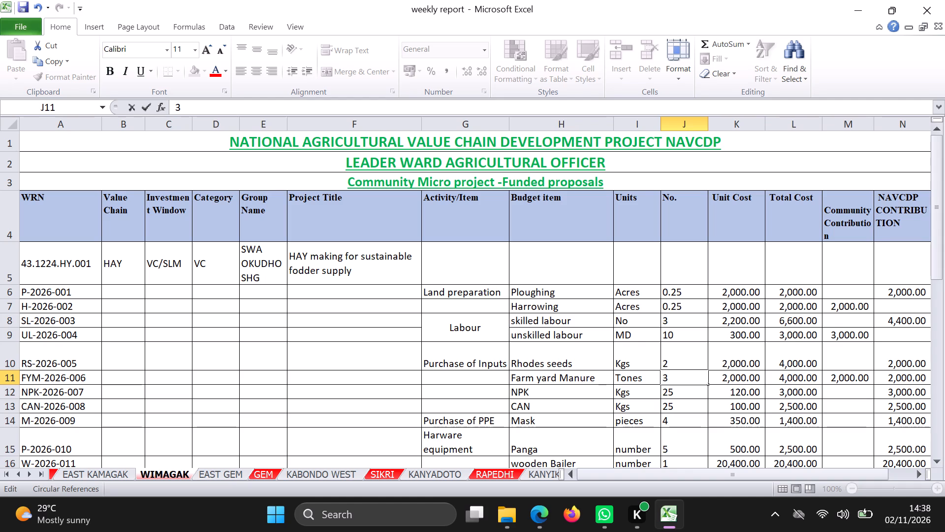
click(677, 421)
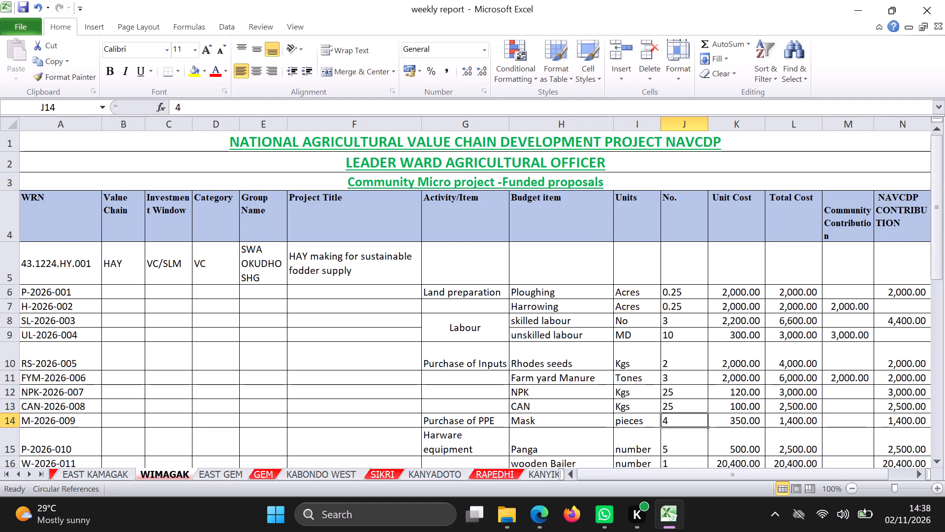
scroll(683, 417, down, 2)
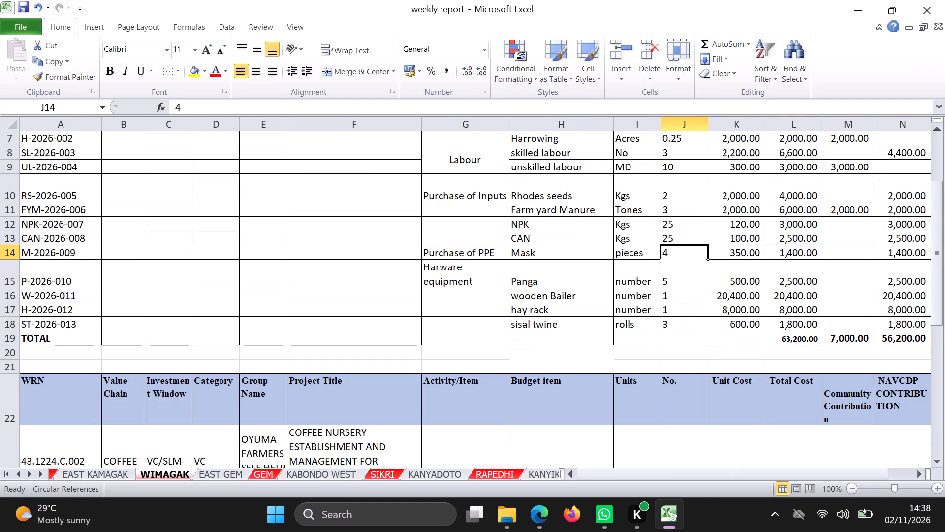
key(5)
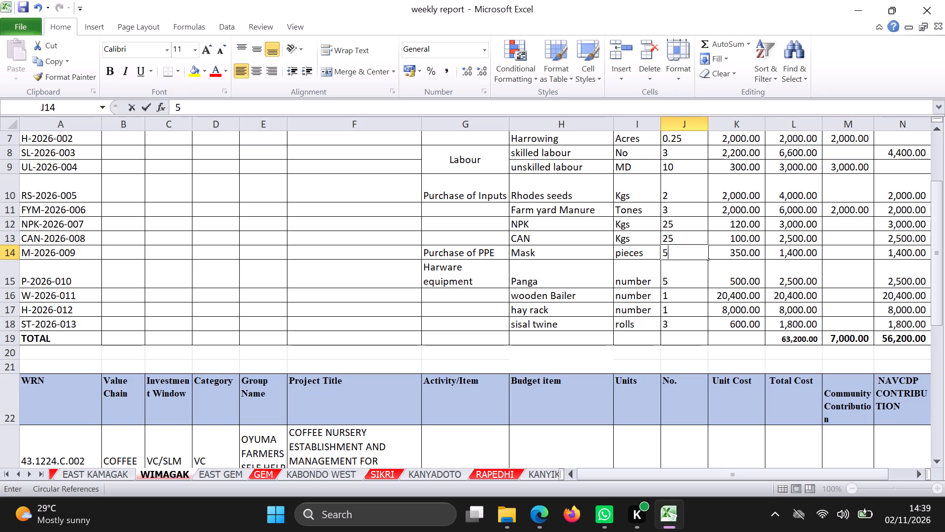
In the WIMAGAK hay table, set the number for wooden Bailer and hay rack to 2 each and sisal twine to 3.
click(673, 296)
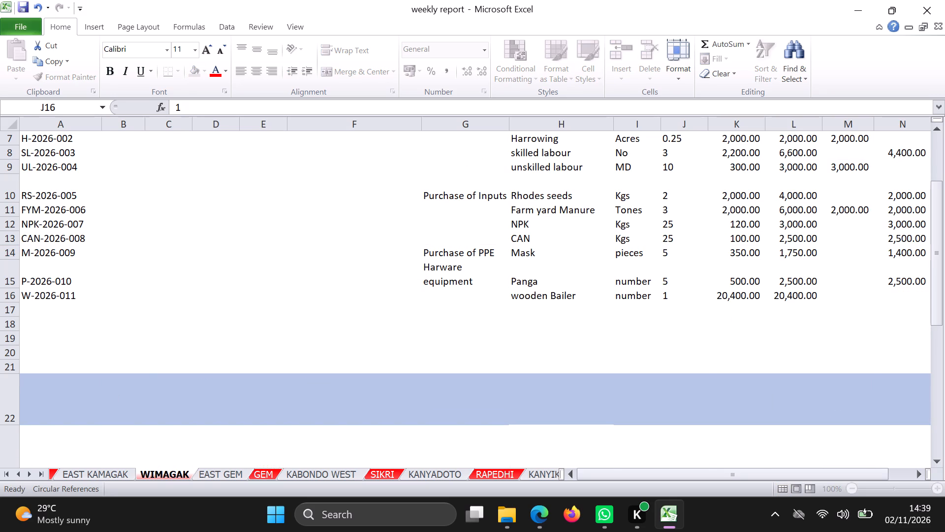
key(2)
click(681, 309)
key(2)
click(682, 323)
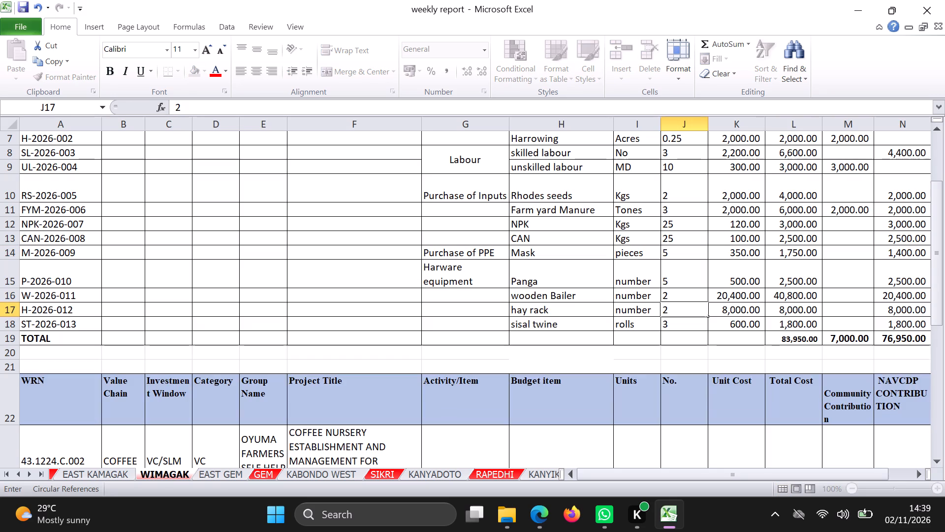
key(3)
click(682, 326)
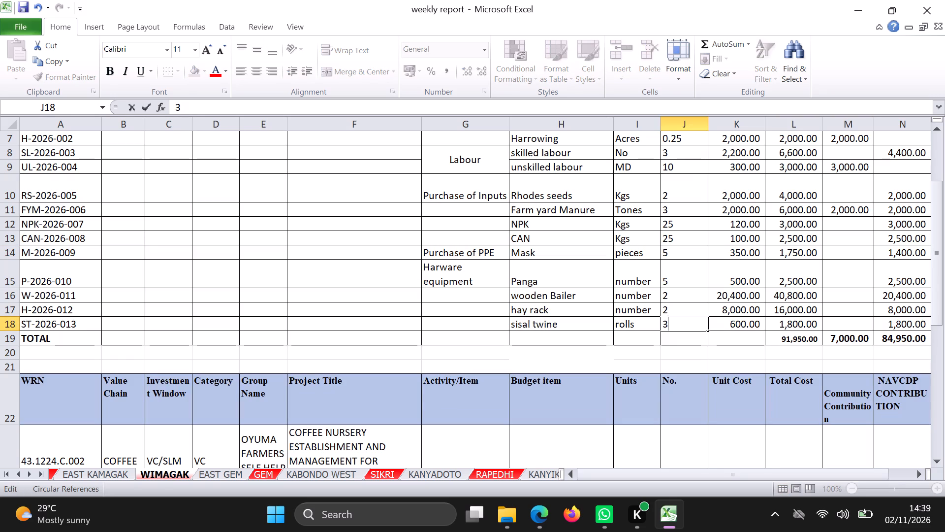
key(BackSpace)
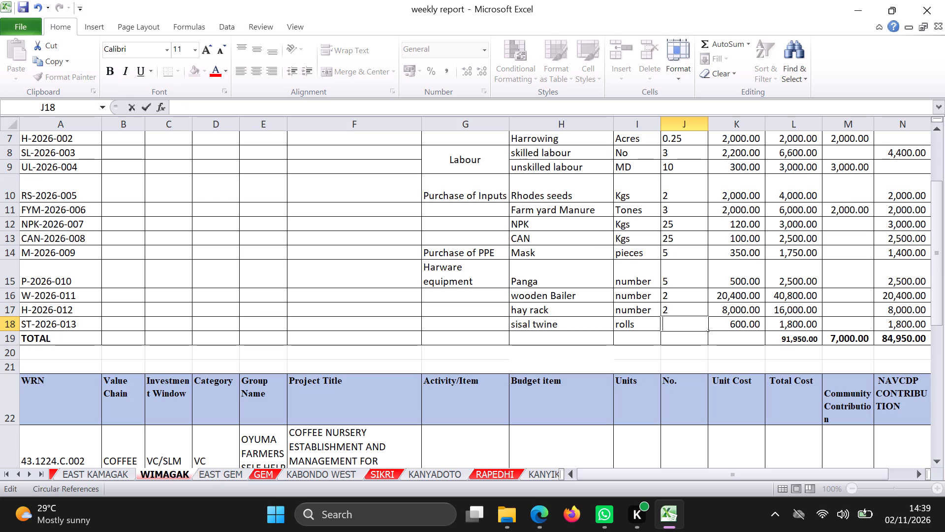
key(4)
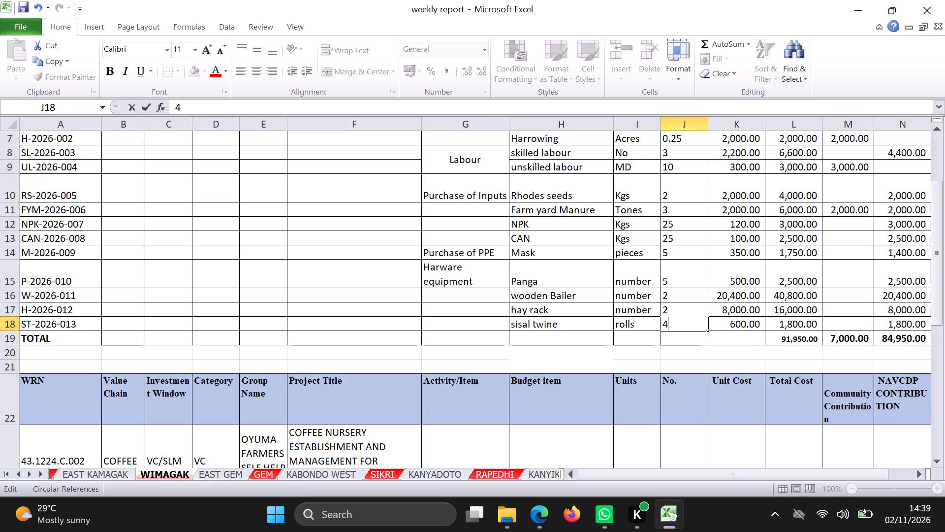
key(BackSpace)
key(3)
In the coffee table, set the number for planting labour to 3, and bending, in filling, Spraying labour and fertiliser application to 4 each.
scroll(678, 304, down, 1)
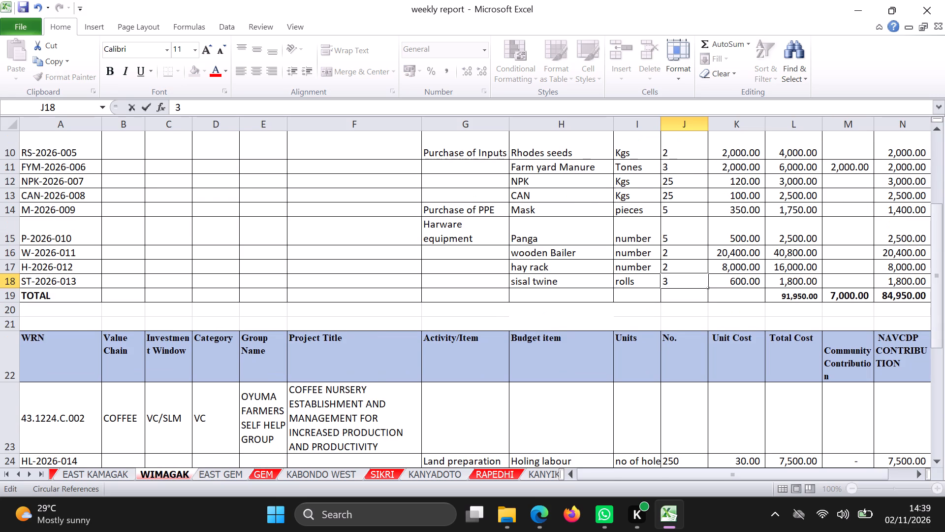
scroll(685, 296, down, 3)
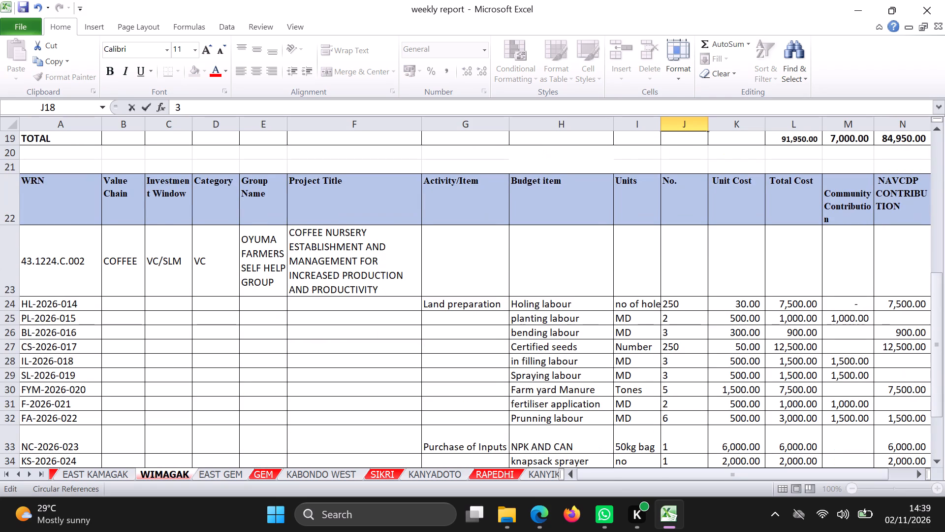
click(683, 317)
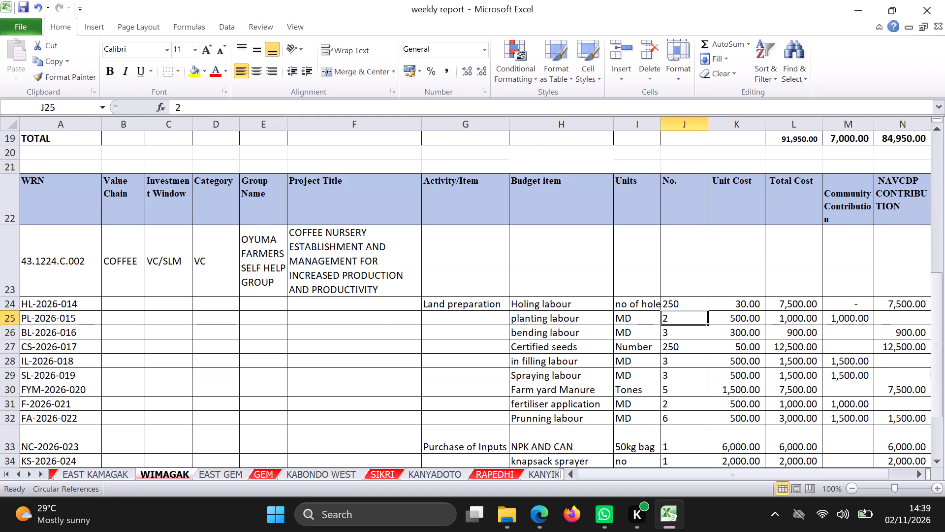
key(3)
click(677, 333)
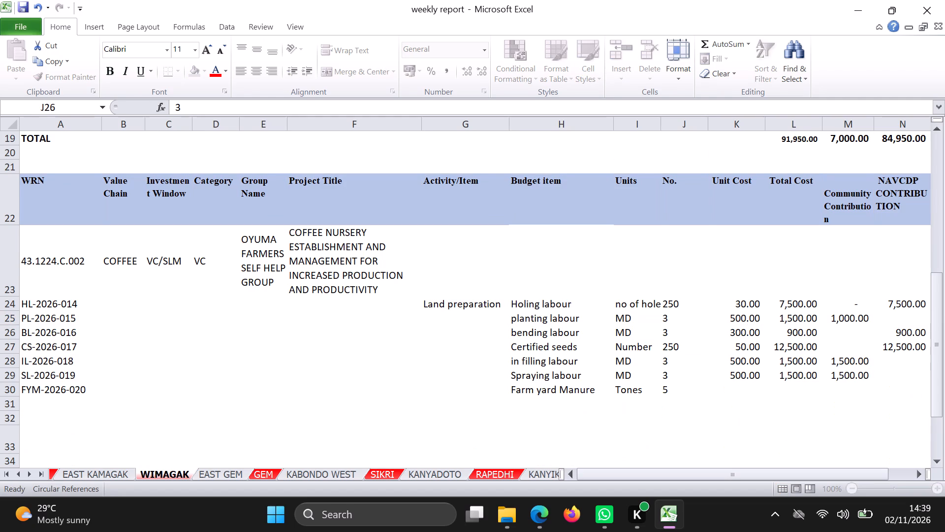
key(4)
scroll(687, 349, down, 1)
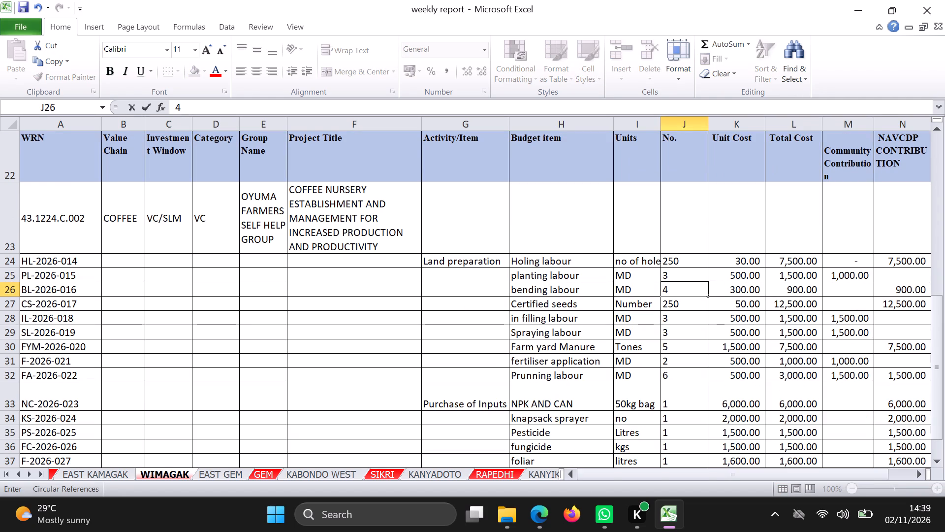
click(681, 319)
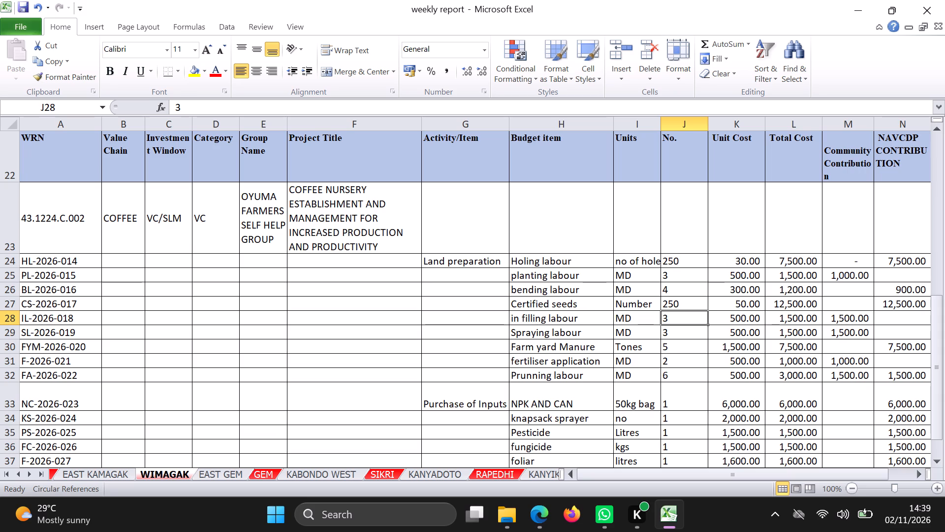
key(4)
click(680, 334)
key(4)
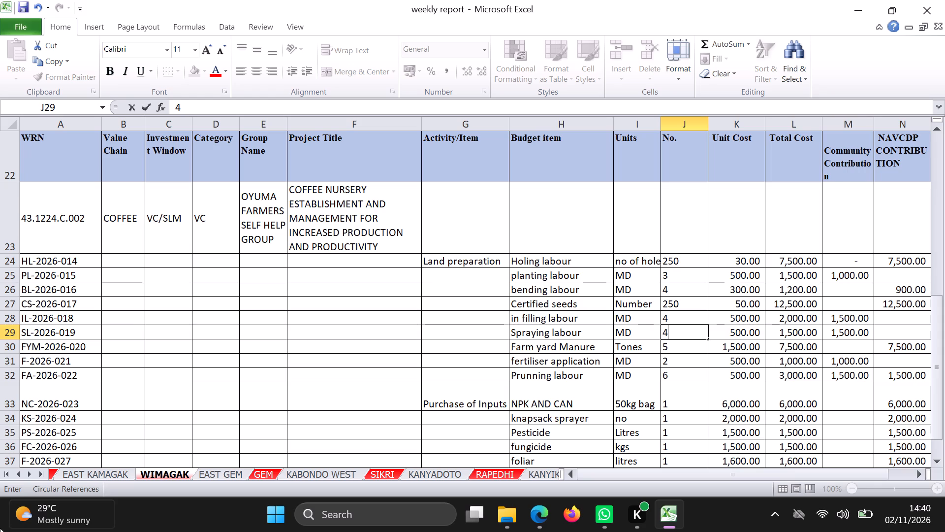
click(668, 361)
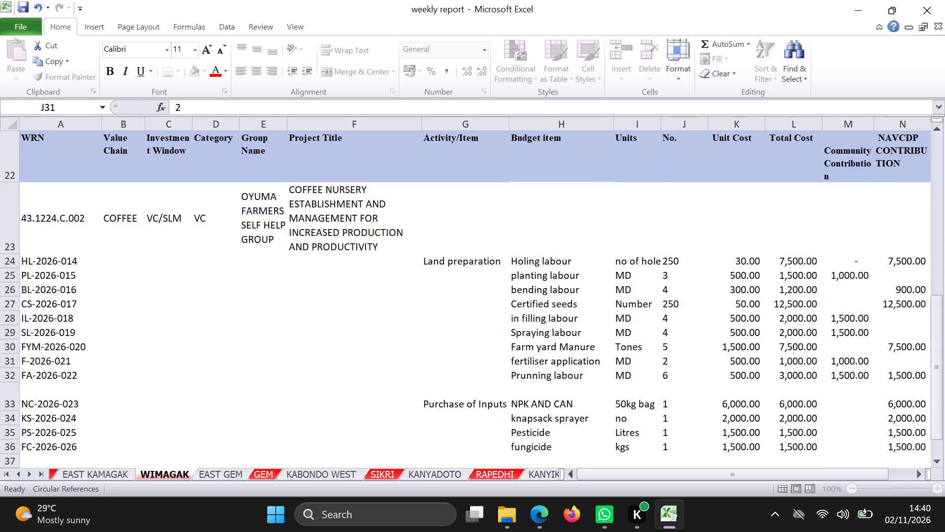
key(4)
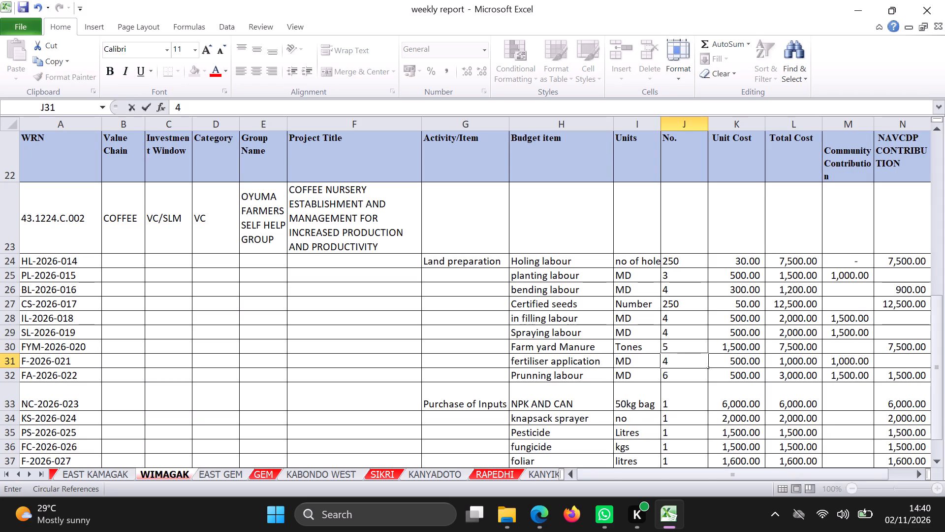
In the coffee table's Purchase of Inputs section, set the number for NPK AND CAN, knapsack sprayer, Pesticide, fungicide and foliar to 2 each.
click(672, 395)
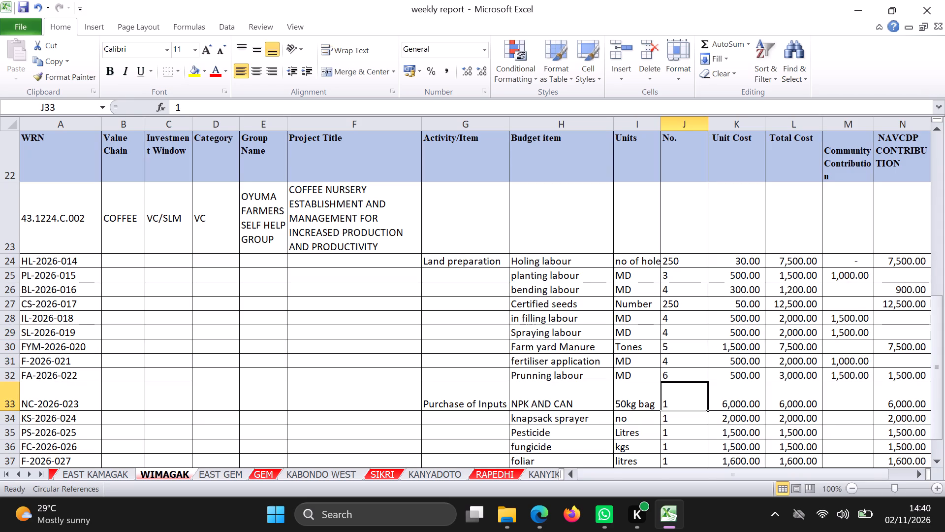
key(2)
click(677, 418)
key(2)
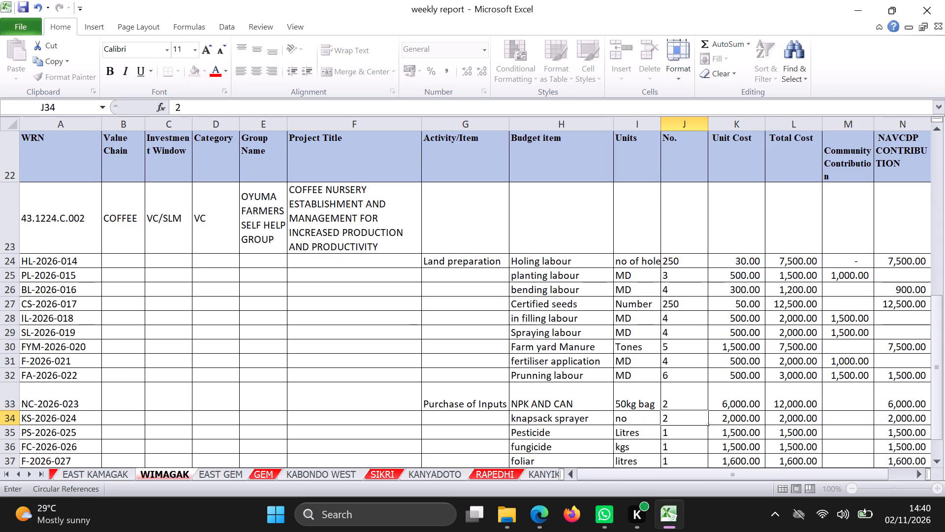
click(678, 432)
key(2)
click(678, 445)
key(2)
click(680, 459)
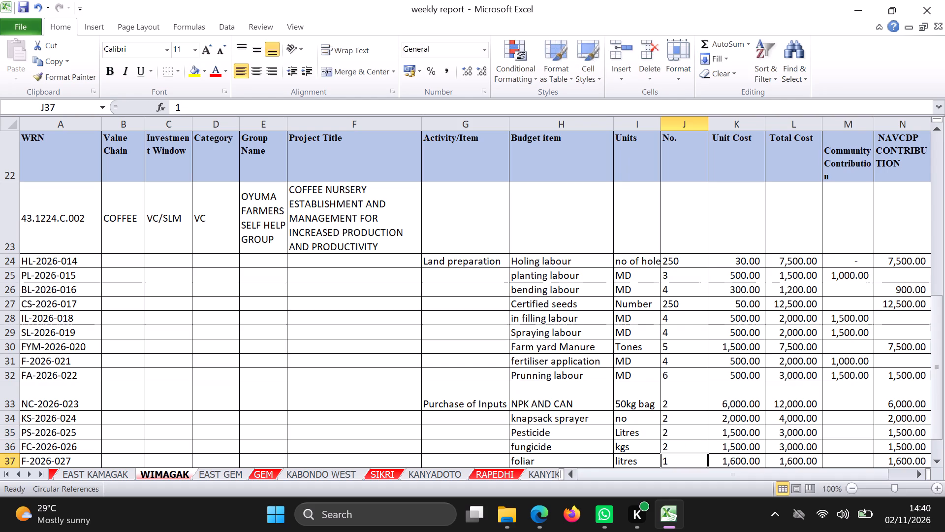
key(2)
In the coffee table, set the number for Prunning saw and secateurs to 2 each, and save the workbook.
scroll(680, 459, down, 3)
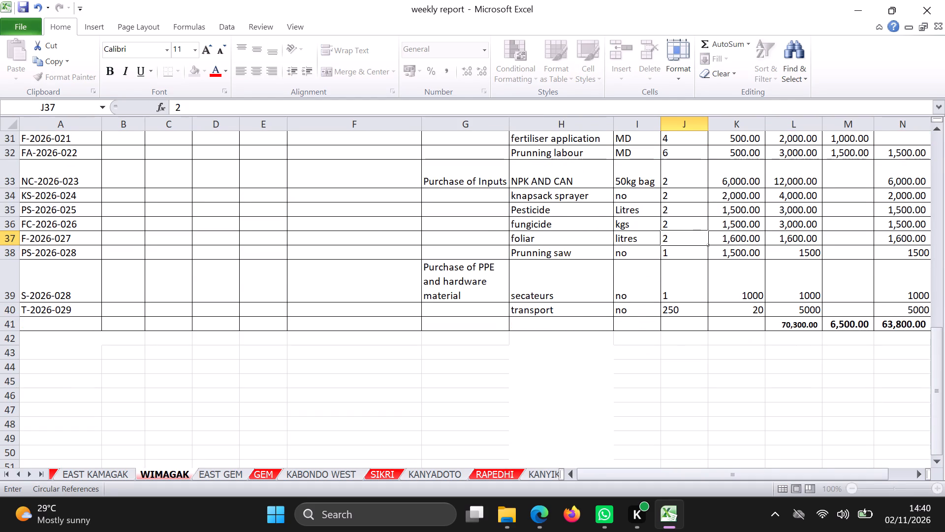
click(682, 251)
key(2)
click(683, 291)
key(2)
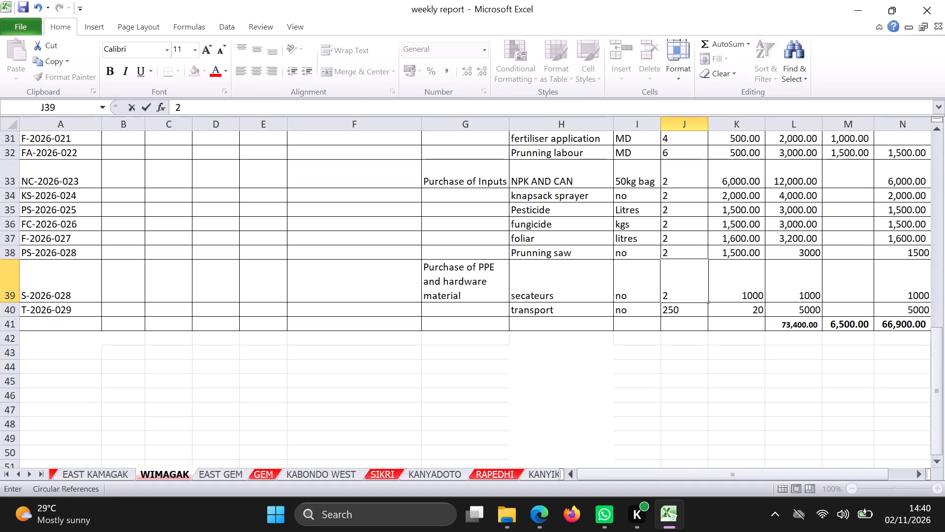
key(ctrl+s)
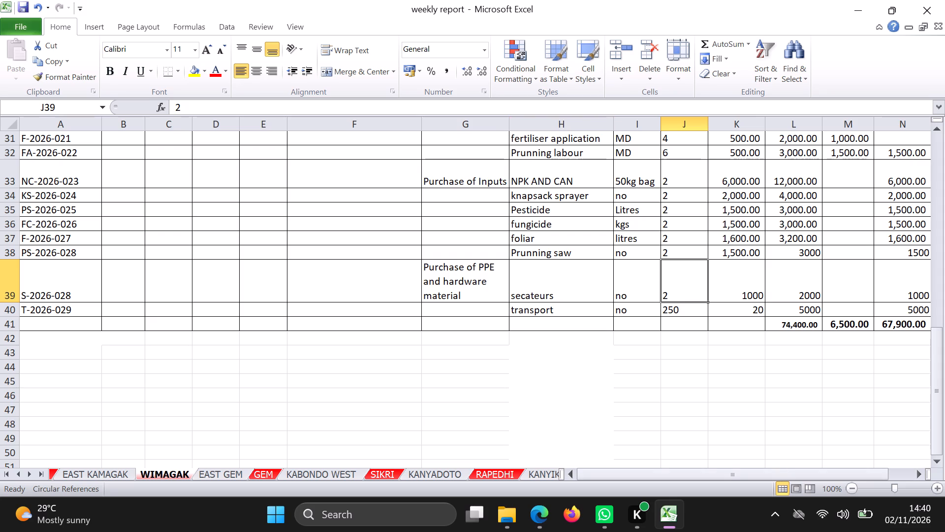
Switch to the EAST GEM sheet and clear its whole-sheet selection.
click(223, 471)
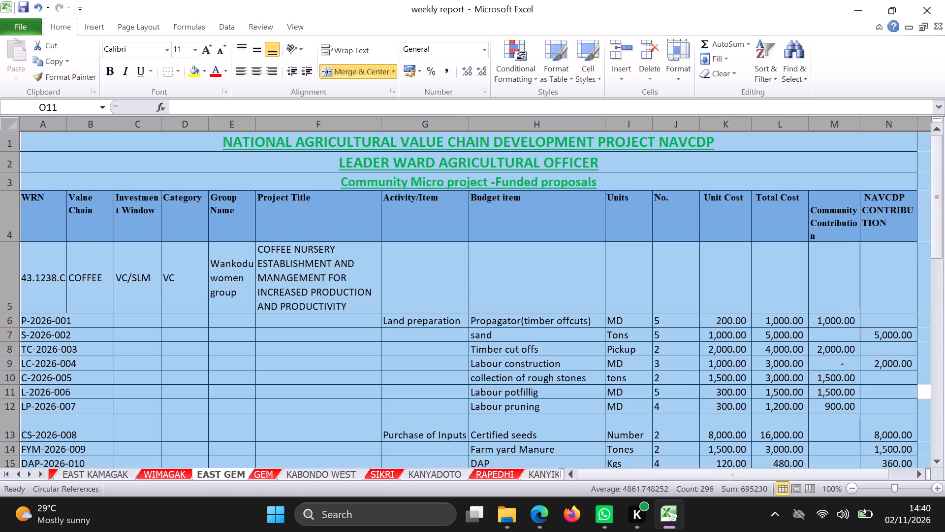
click(475, 276)
scroll(629, 304, up, 4)
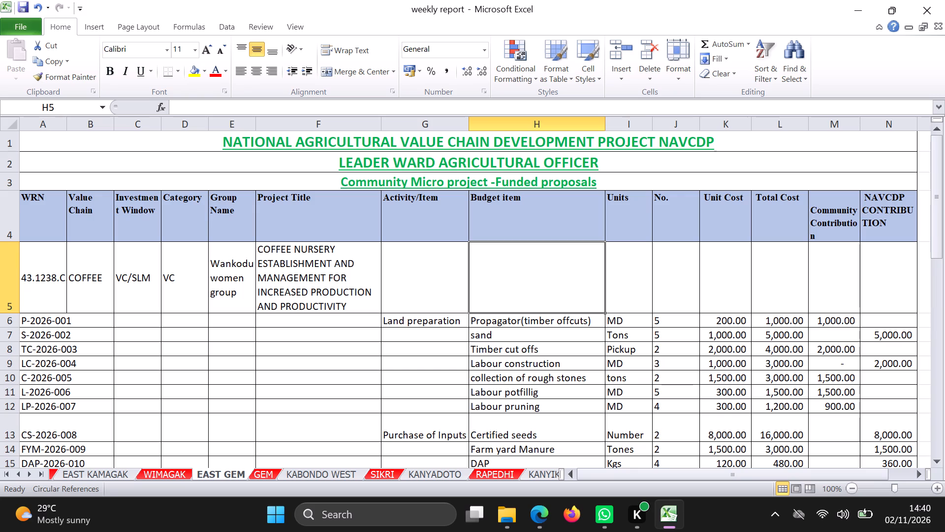
In the EAST GEM coffee table, set the number for Timber cut offs and collection of rough stones to 3, Labour construction to 4 and Labour pruning to 5.
click(668, 353)
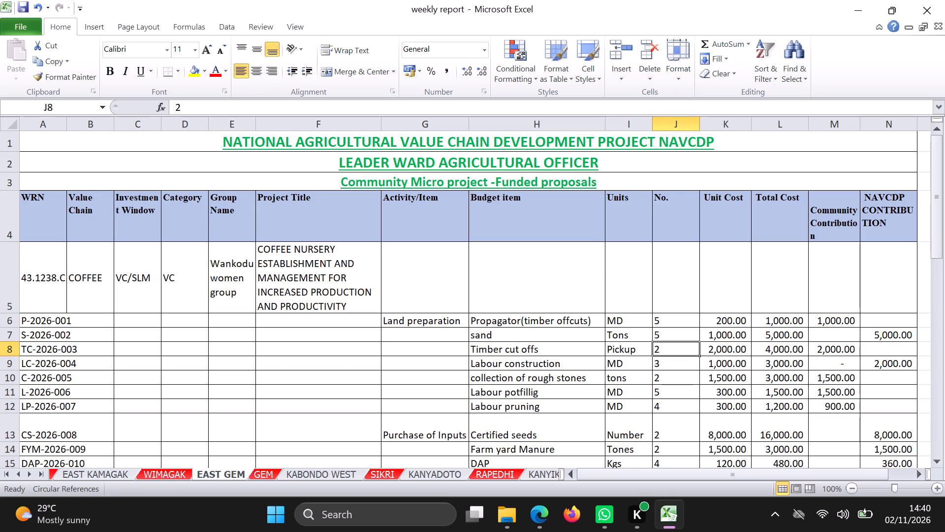
key(3)
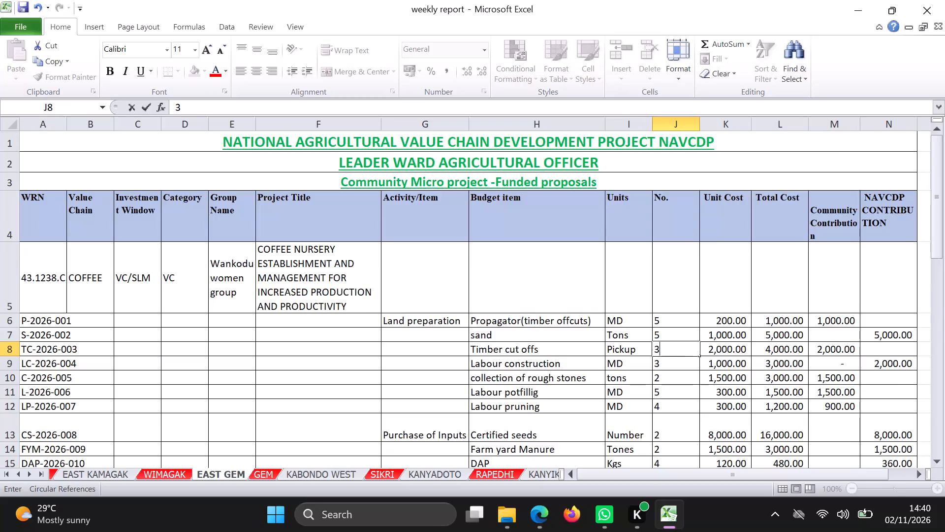
click(672, 366)
key(4)
click(670, 377)
key(3)
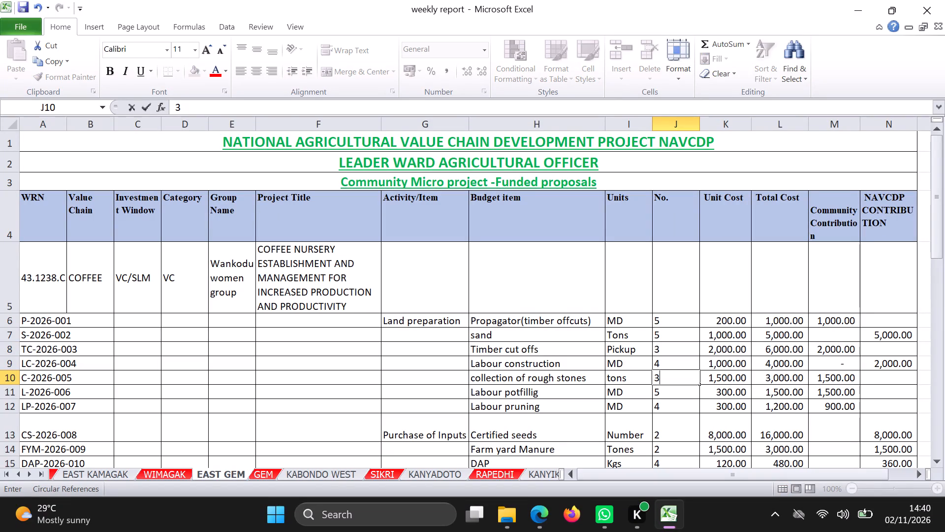
click(665, 409)
key(5)
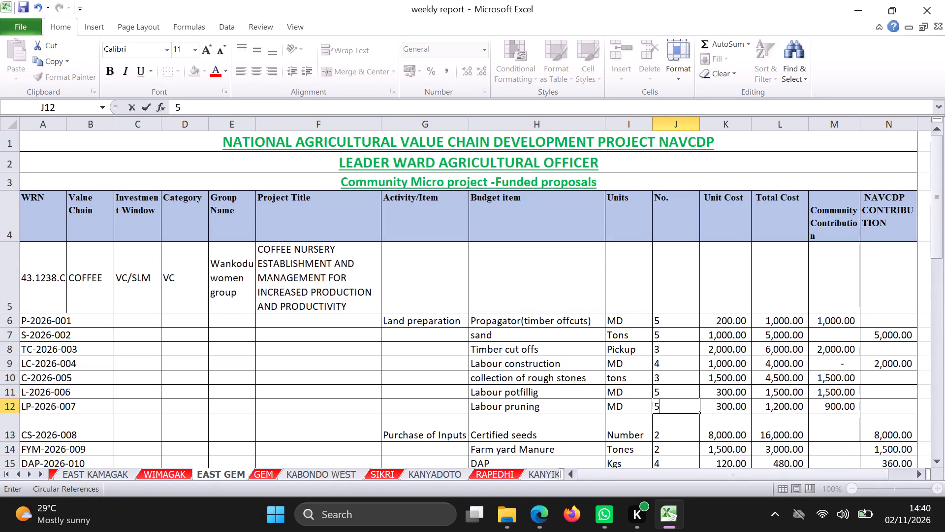
In the coffee table's Purchase of Inputs section, set the number for Certified seeds and Farm yard Manure to 3 each.
click(676, 430)
key(3)
click(676, 447)
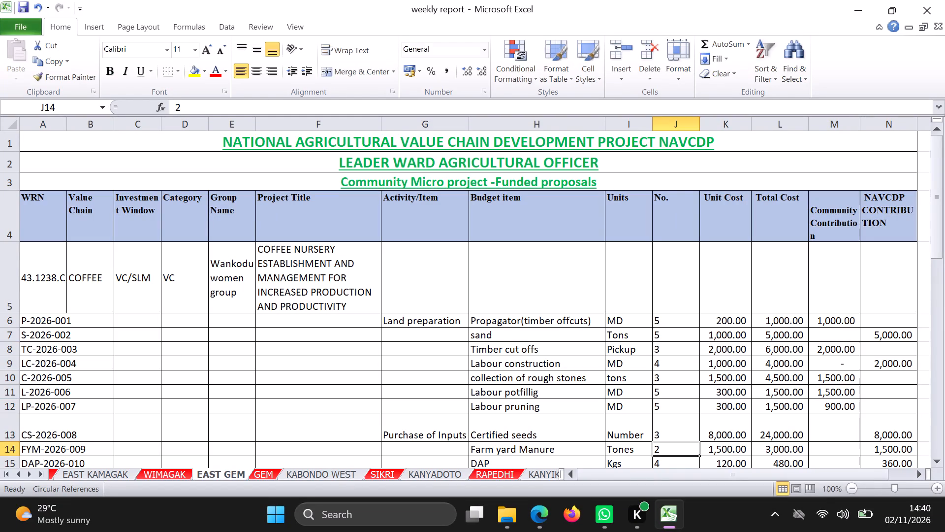
key(3)
In the coffee table's Purchase of Inputs section, set the number for DAP to 5 and Pesticide to 3.
click(671, 462)
key(4)
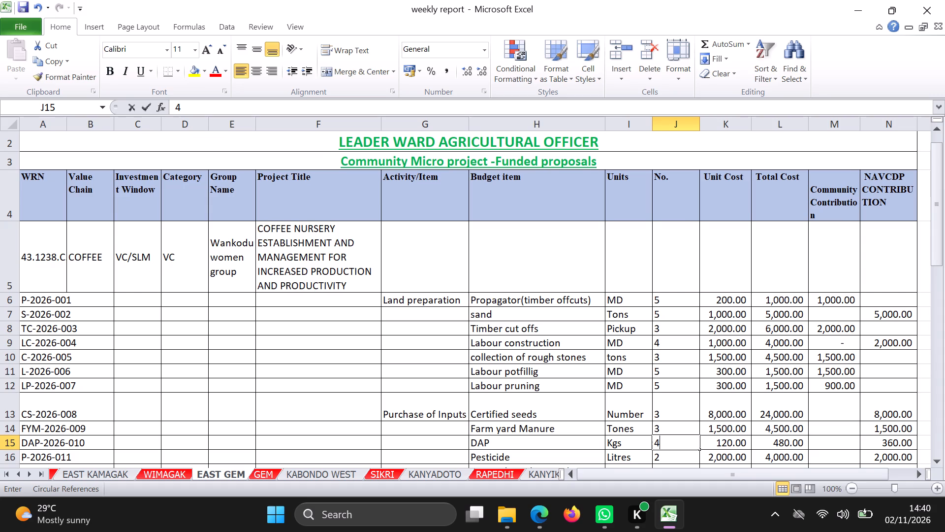
click(675, 459)
key(2)
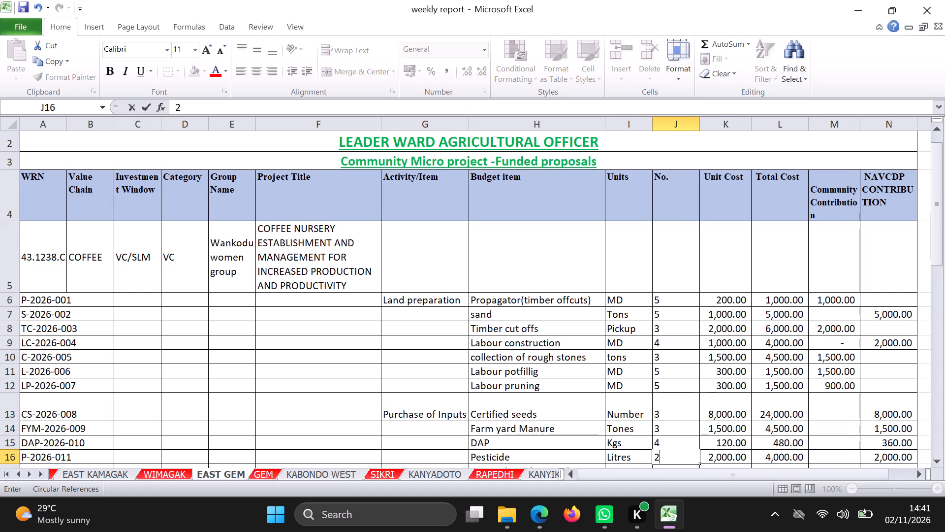
click(674, 444)
key(4)
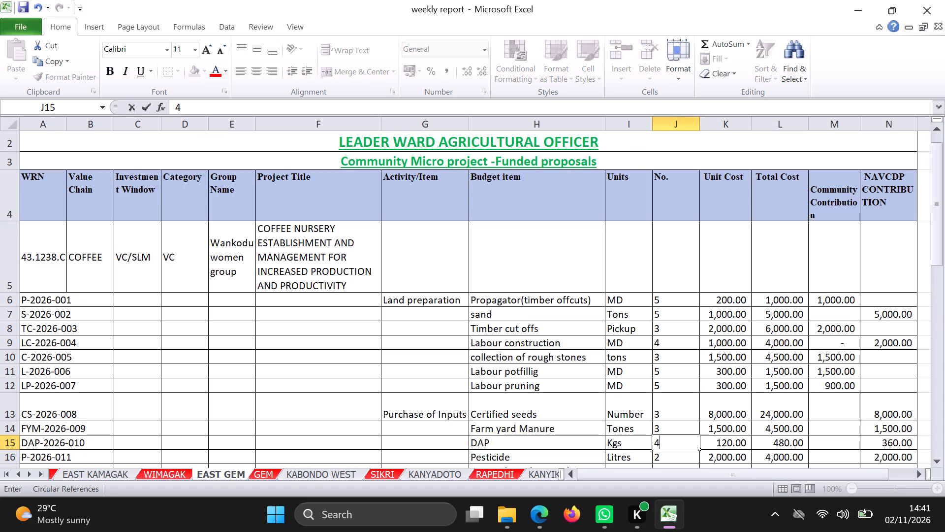
click(665, 461)
key(3)
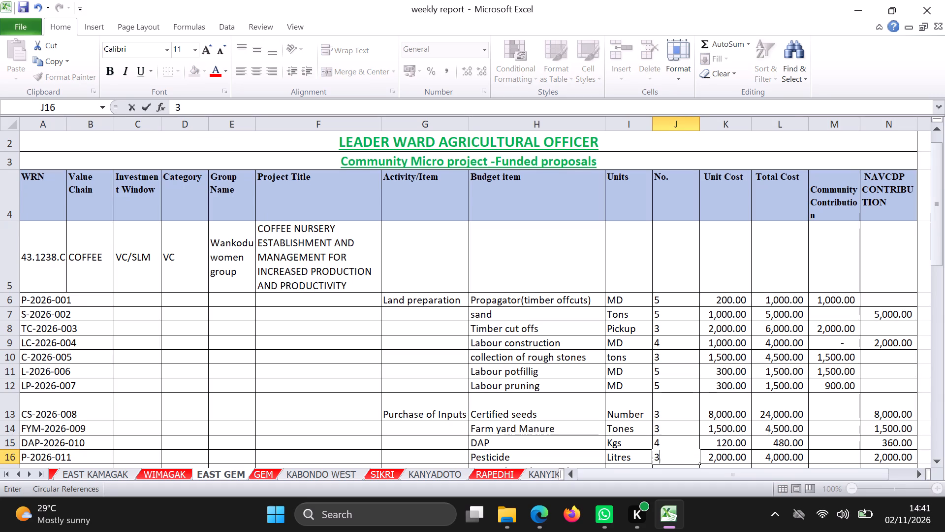
click(676, 442)
key(4)
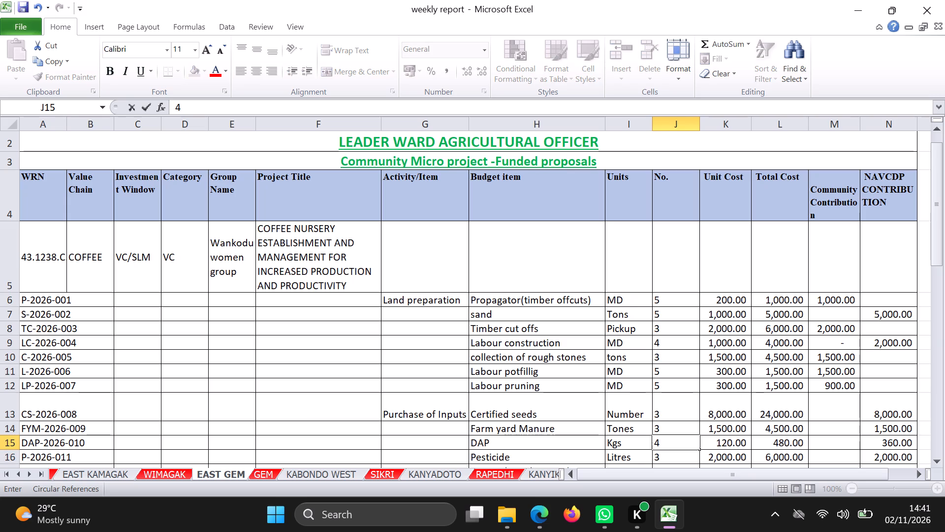
click(669, 455)
click(668, 441)
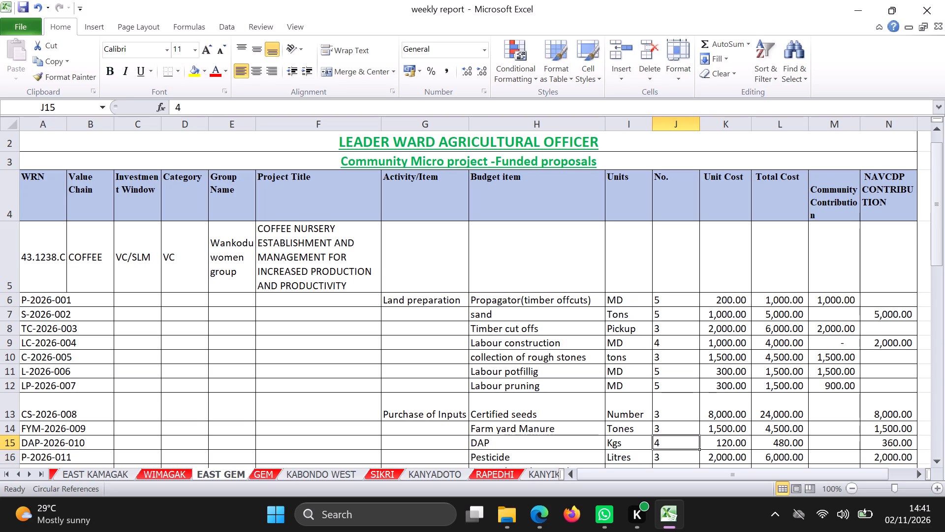
key(5)
scroll(667, 442, down, 3)
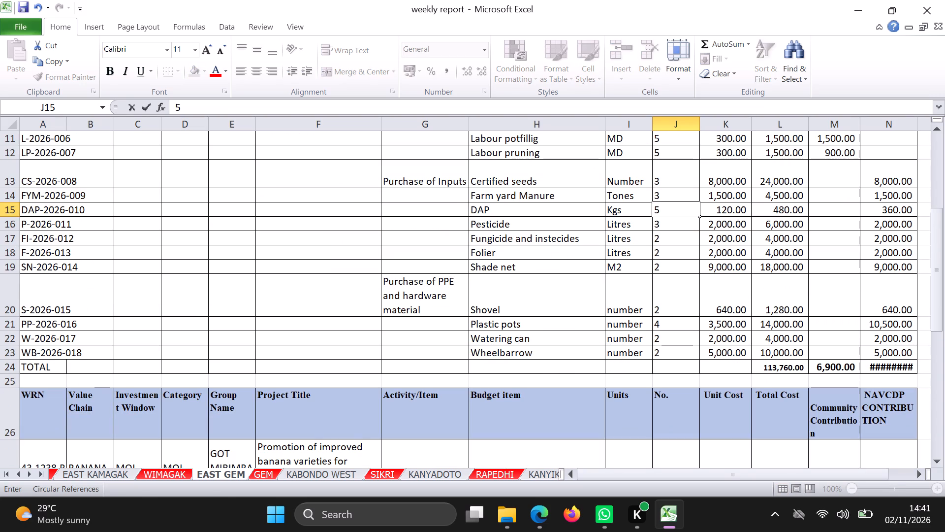
In the coffee table's Purchase of Inputs section, set the number for Fungicide and instecides, Folier and Shade net to 3 each.
click(685, 241)
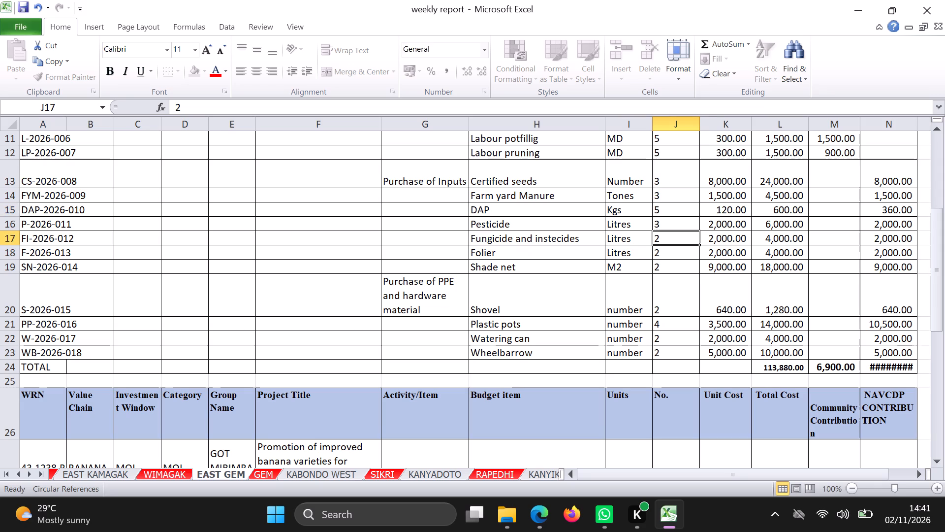
key(3)
click(684, 254)
key(3)
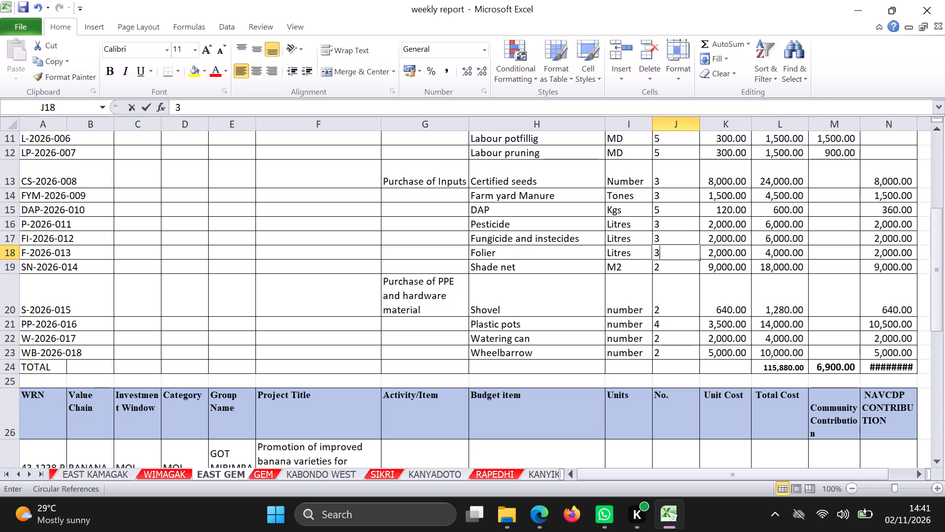
click(682, 271)
key(3)
In the coffee table's PPE and hardware section, set the number for Shovel, Watering can and Wheelbarrow to 3 each and Plastic pots to 5.
click(665, 310)
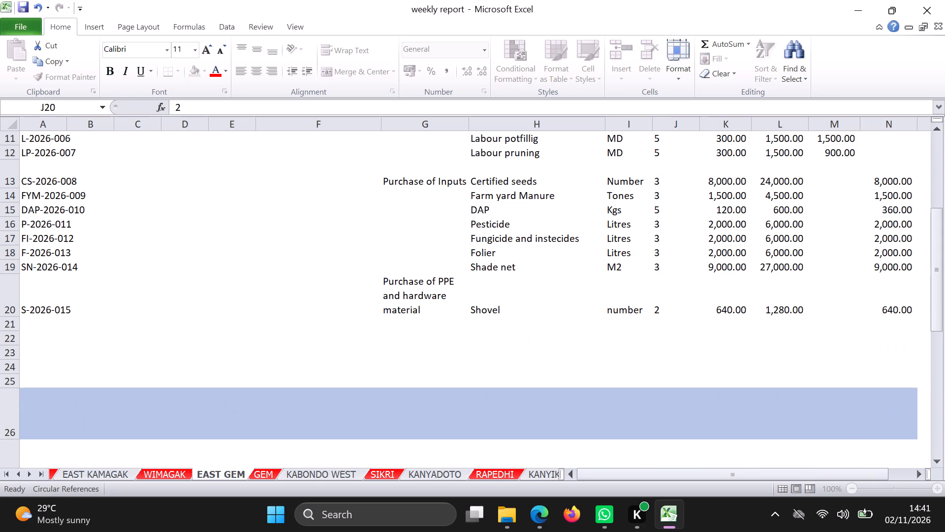
key(4)
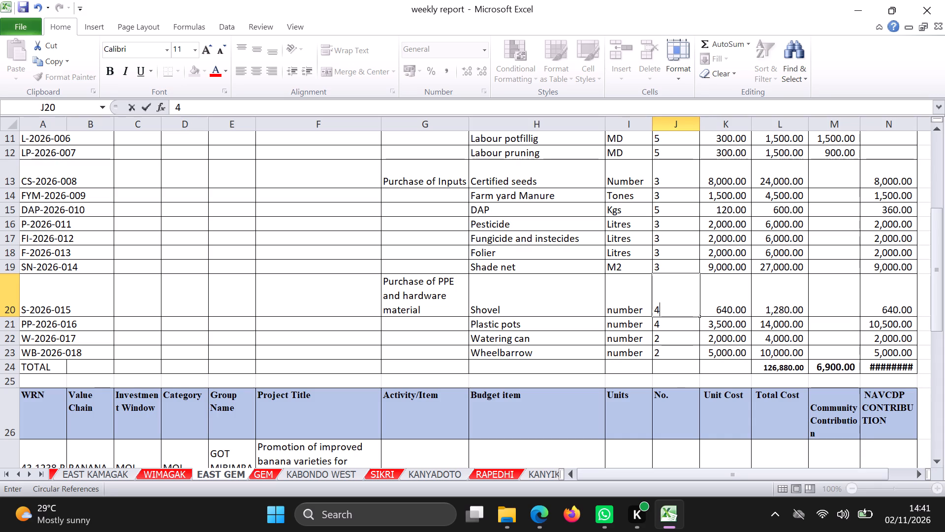
click(668, 323)
click(666, 309)
key(3)
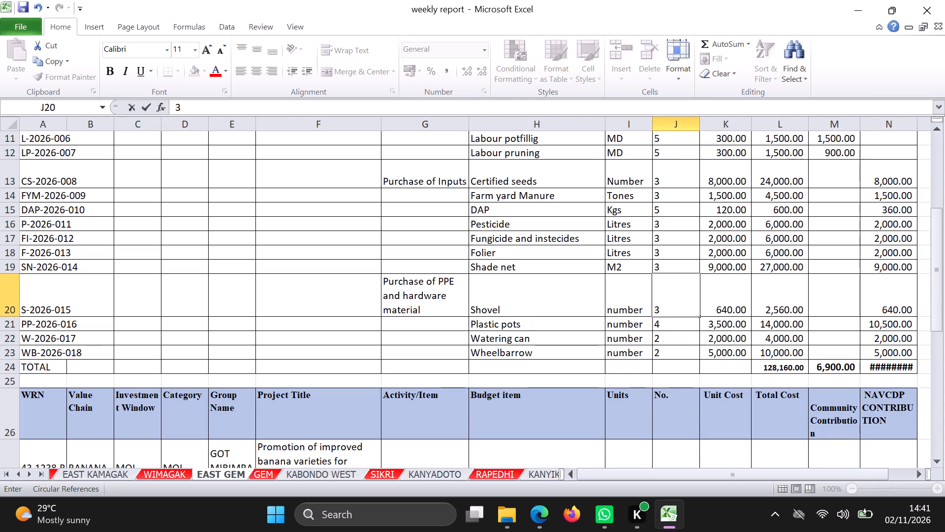
click(671, 326)
key(5)
click(670, 336)
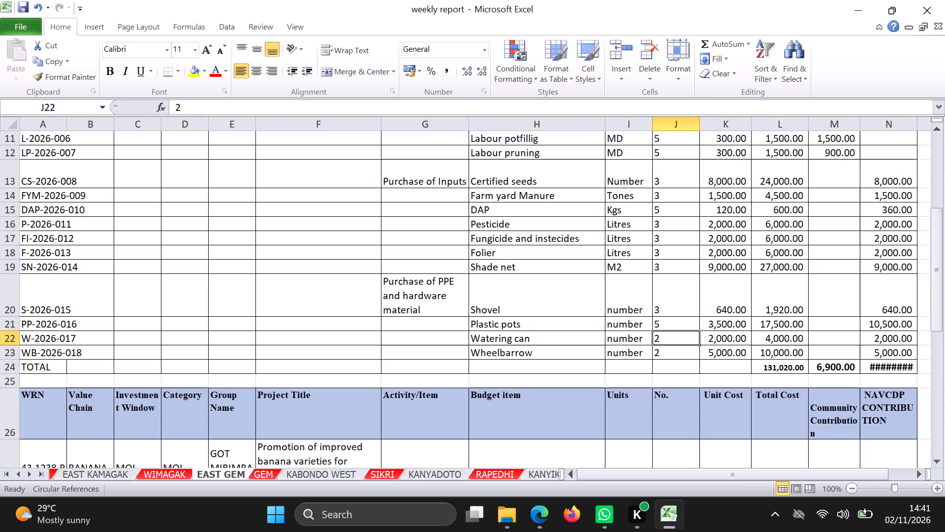
key(3)
click(669, 354)
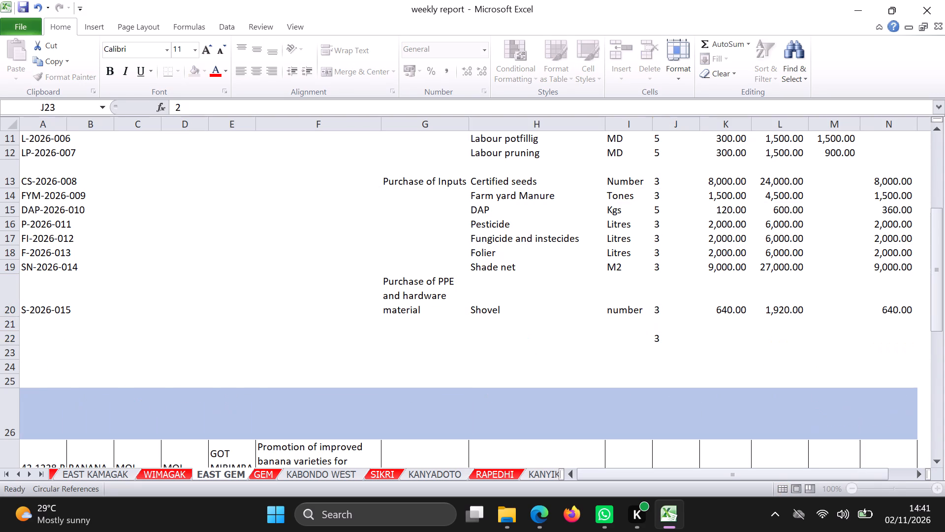
key(3)
In the banana table's Land preparation and harvesting section, set the number for Planting to 4 and Pruning to 5.
scroll(678, 376, down, 3)
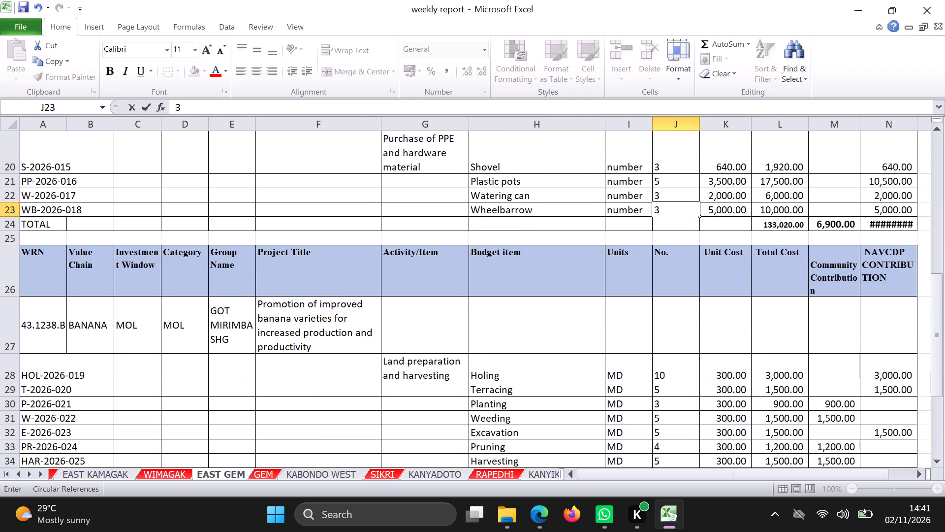
scroll(680, 369, down, 2)
click(670, 291)
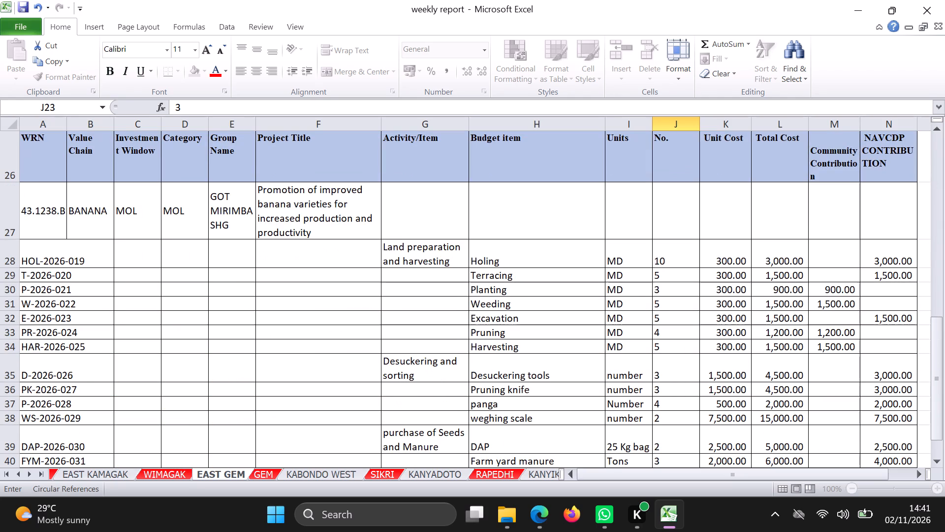
key(4)
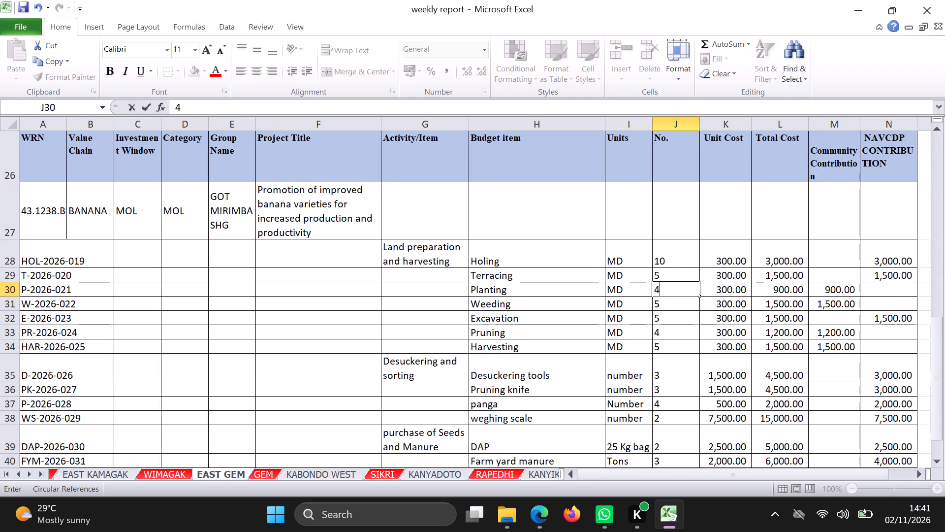
click(671, 330)
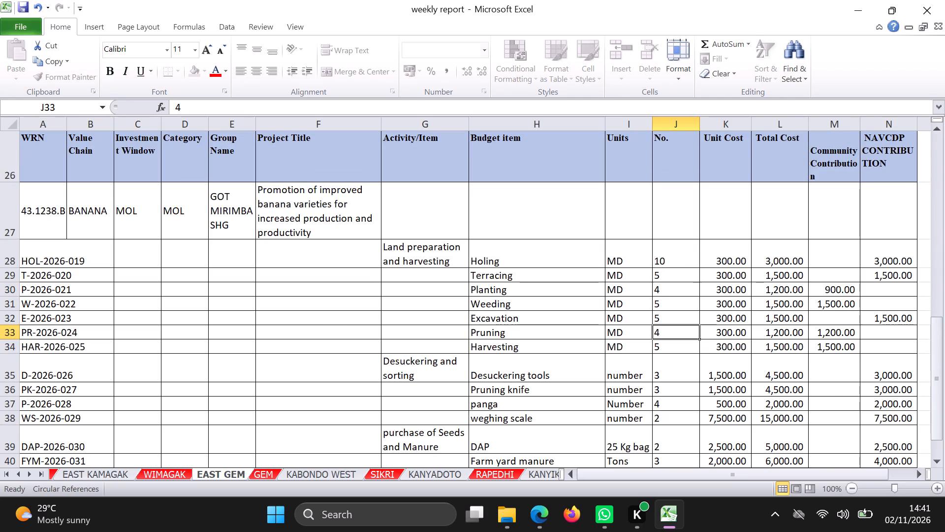
key(5)
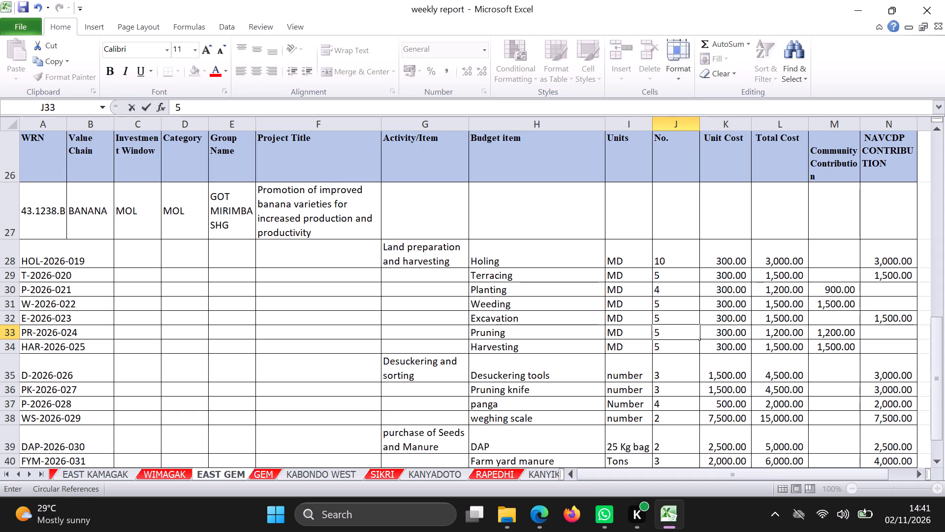
In the banana table's Desuckering and sorting section, set the number for Desuckering tools and Pruning knife to 4, panga to 5 and weghing scale to 3.
click(669, 379)
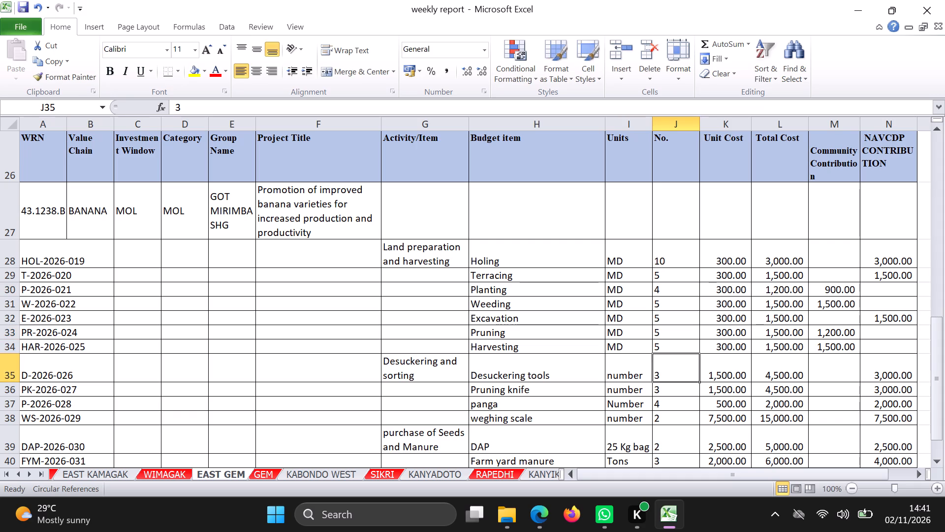
key(4)
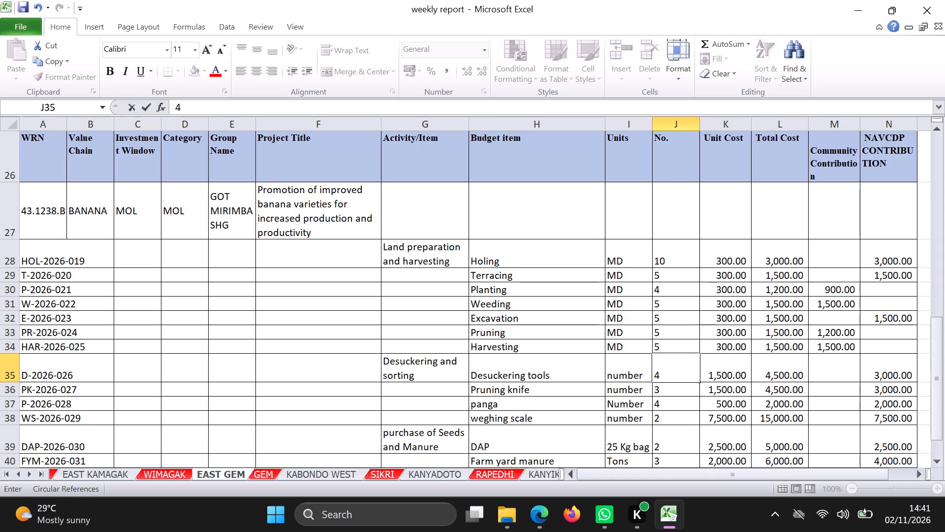
click(674, 388)
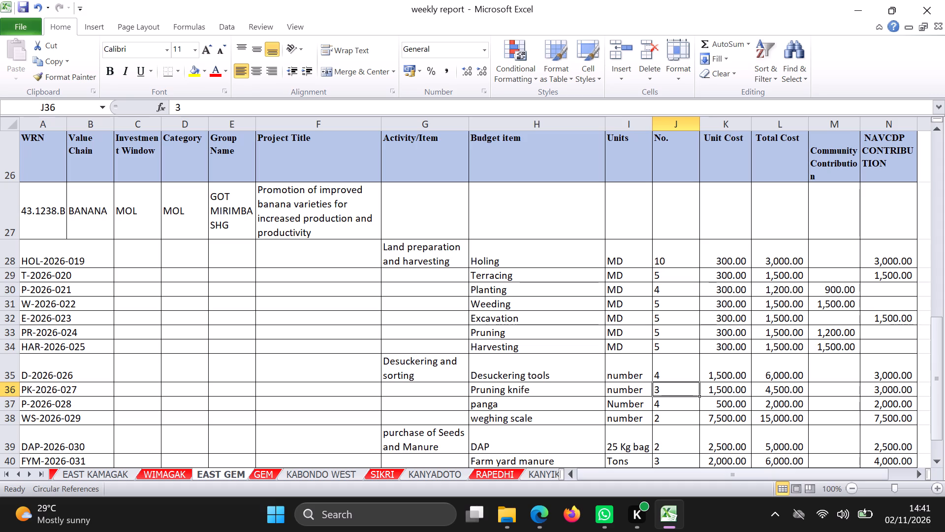
key(4)
scroll(673, 392, down, 1)
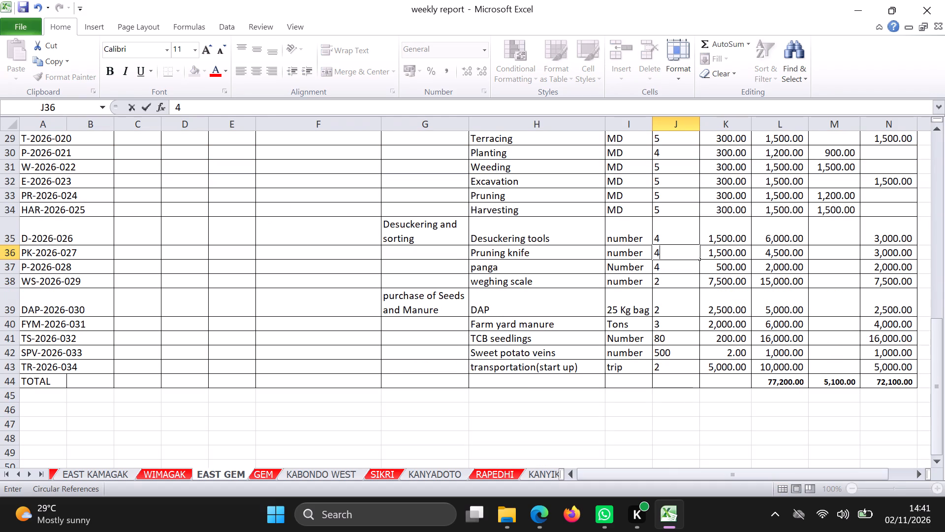
click(672, 267)
key(5)
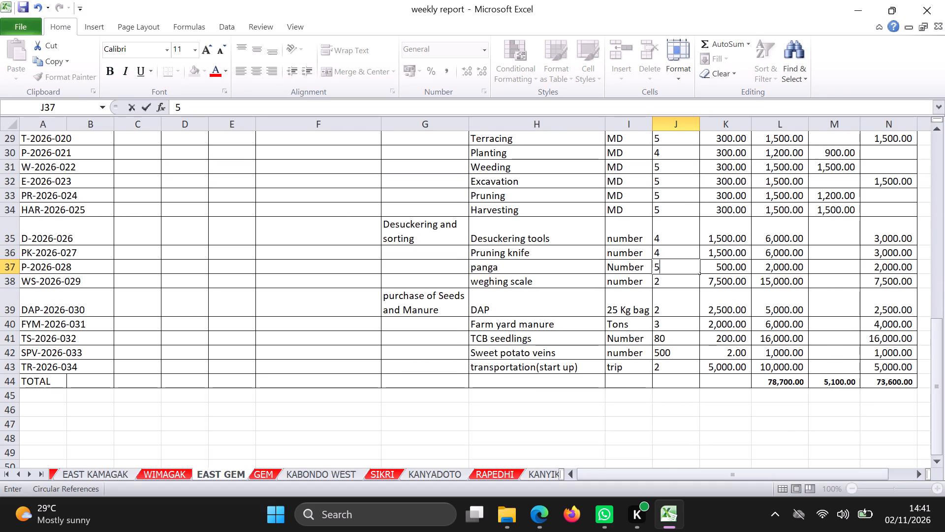
click(669, 280)
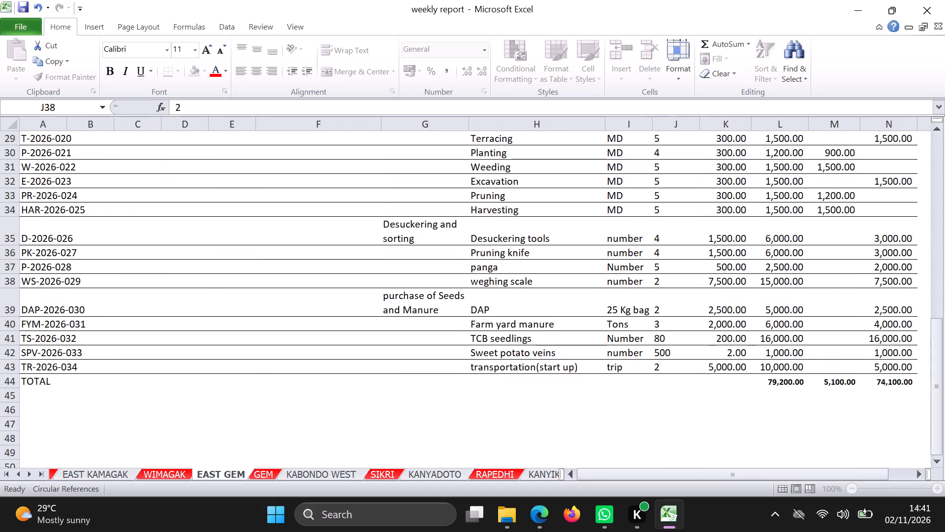
key(3)
In the banana table's Seeds and Manure section, set the number for DAP to 3, Farm yard manure to 4 and transportation(start up) to 3.
click(668, 311)
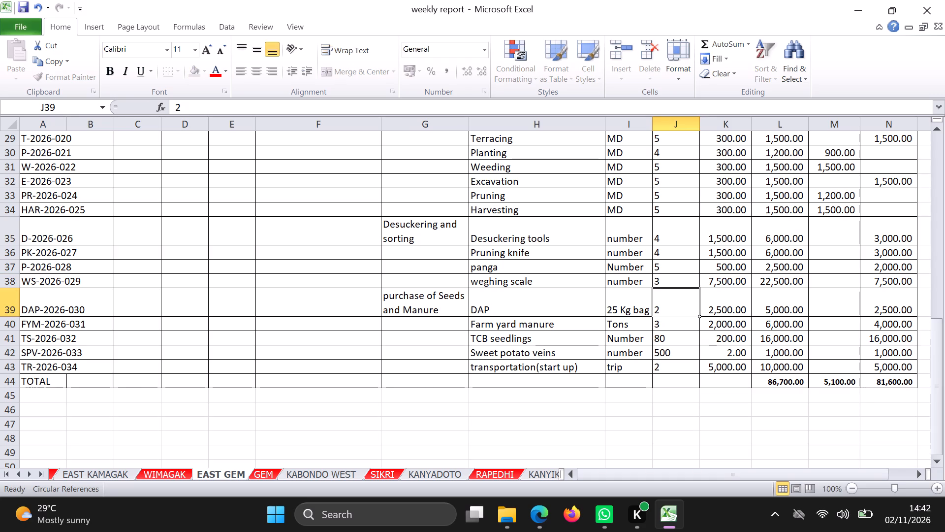
key(3)
click(675, 326)
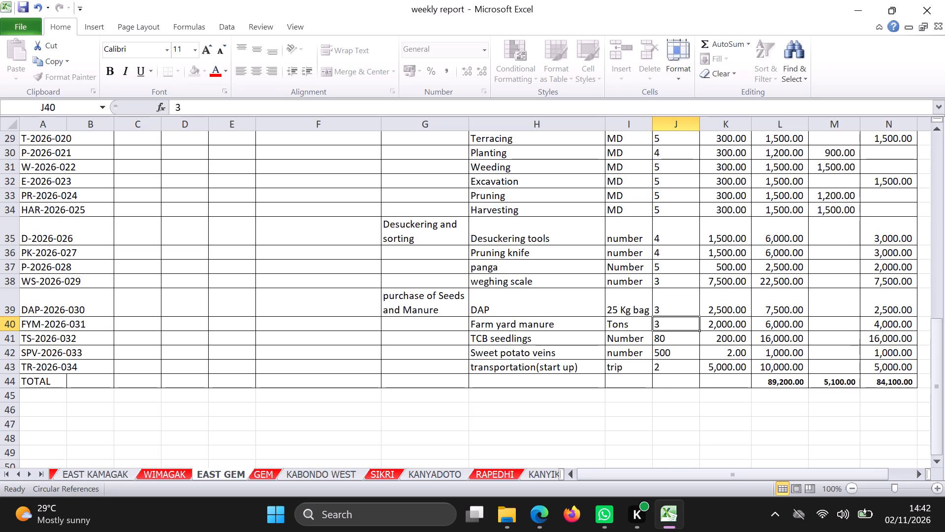
key(4)
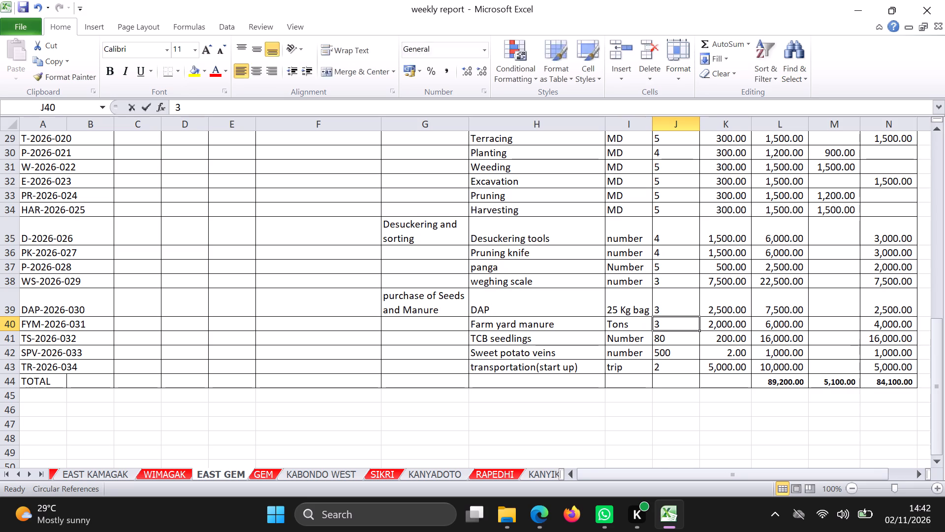
click(671, 367)
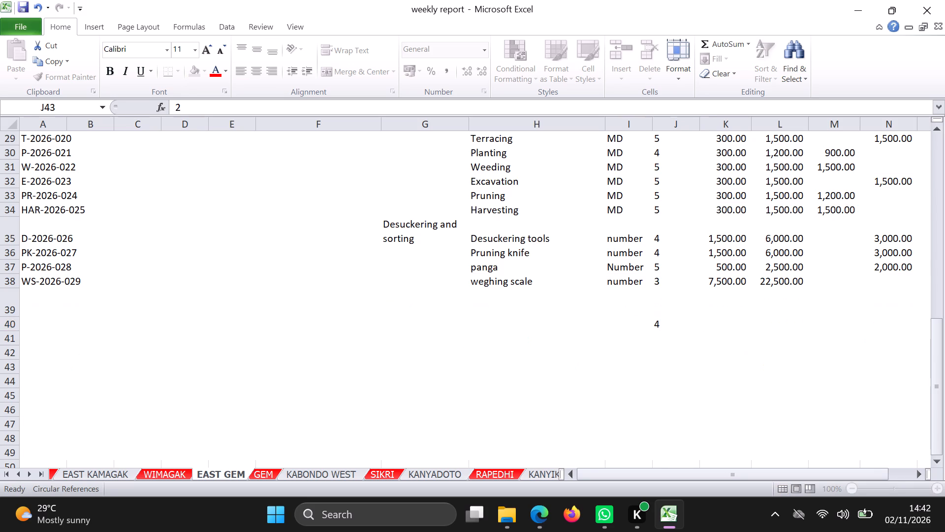
key(3)
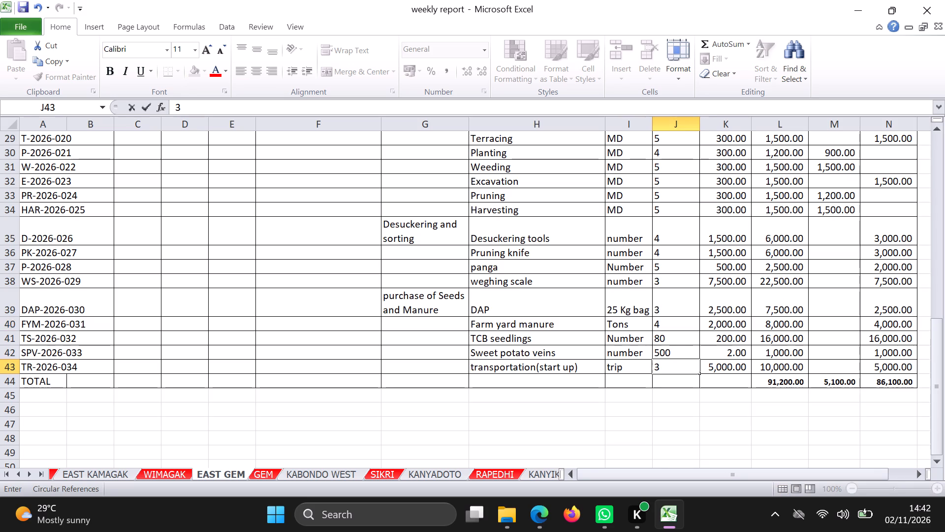
Save the weekly report workbook.
key(ctrl+s)
Switch to the KABONDO WEST sheet and clear its whole-sheet selection.
scroll(683, 355, down, 2)
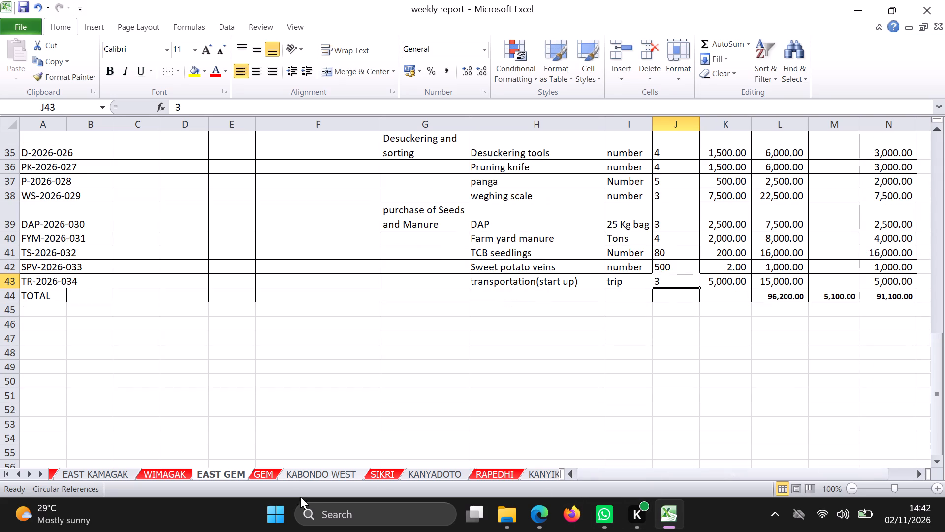
click(313, 473)
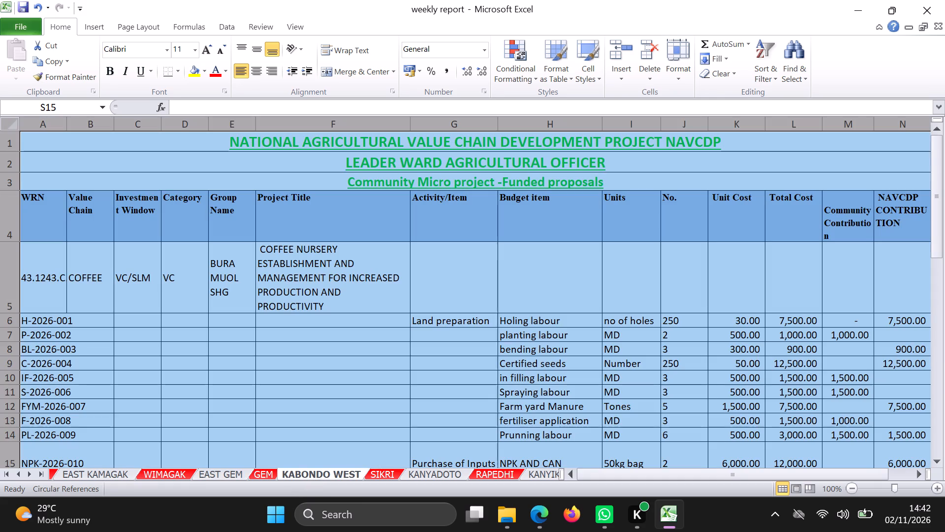
click(694, 278)
scroll(694, 279, up, 5)
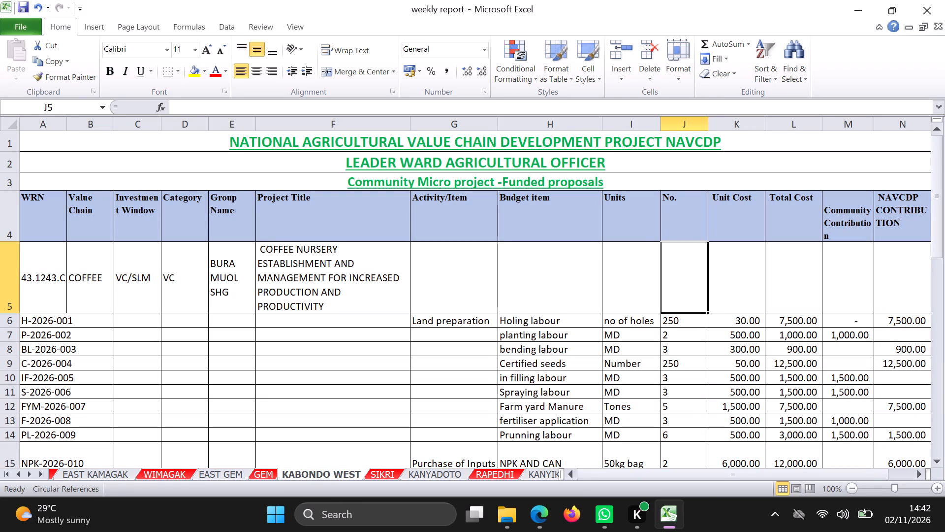
In the KABONDO WEST coffee table, set the number for planting labour to 3, and bending, in filling, Spraying and fertiliser application labour to 4 each.
click(682, 335)
key(3)
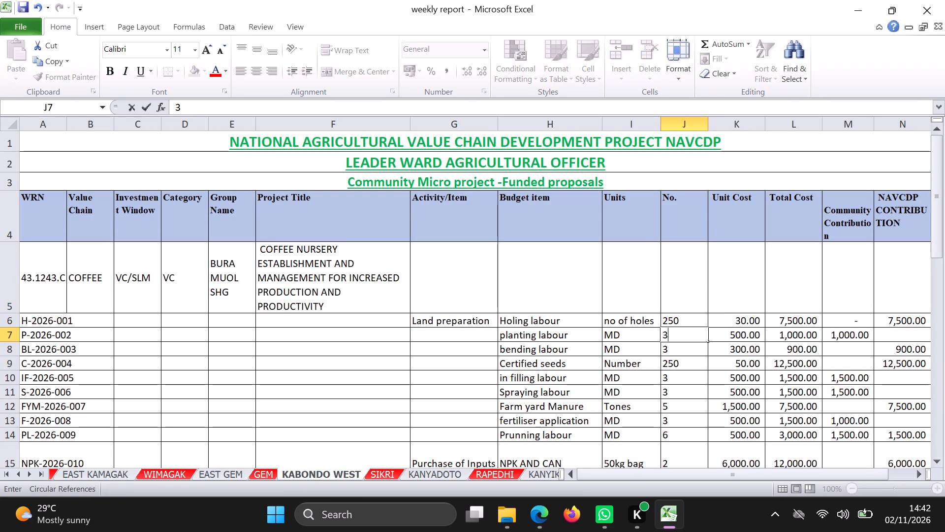
click(684, 345)
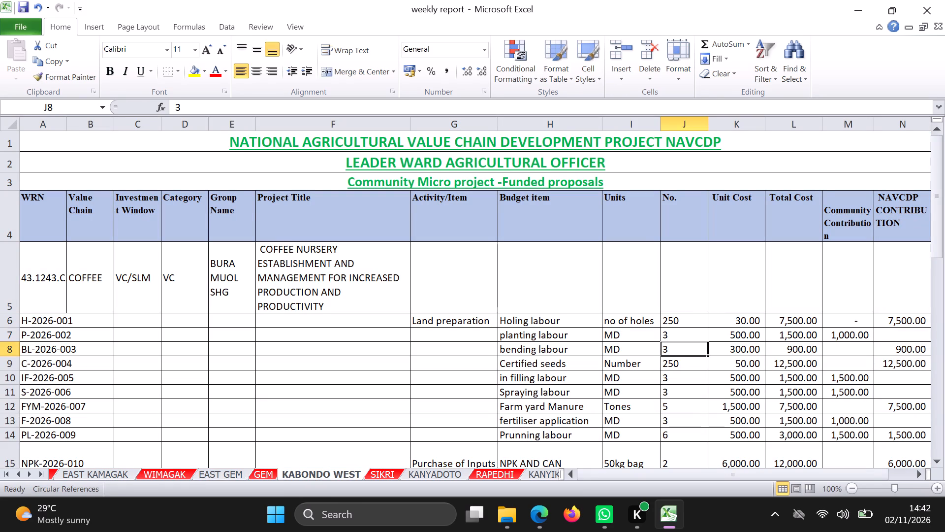
key(4)
click(684, 383)
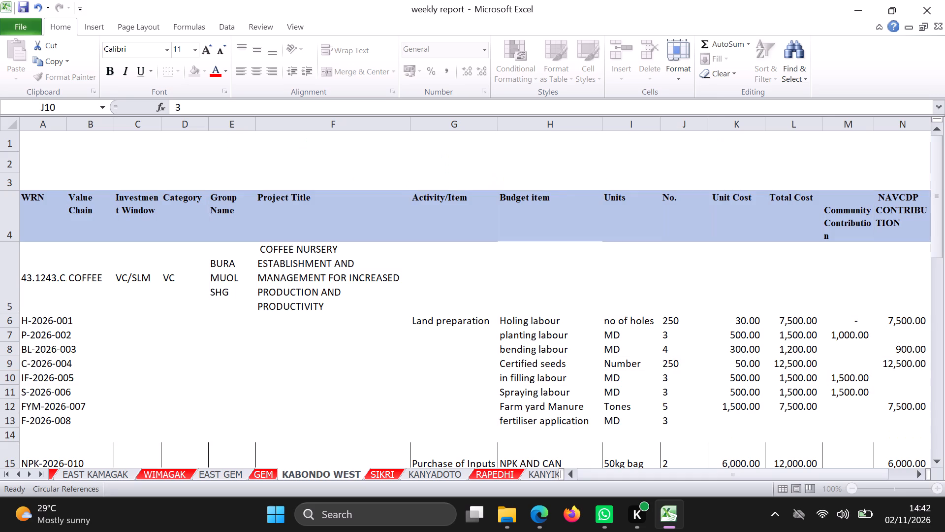
key(4)
click(677, 389)
key(4)
click(677, 411)
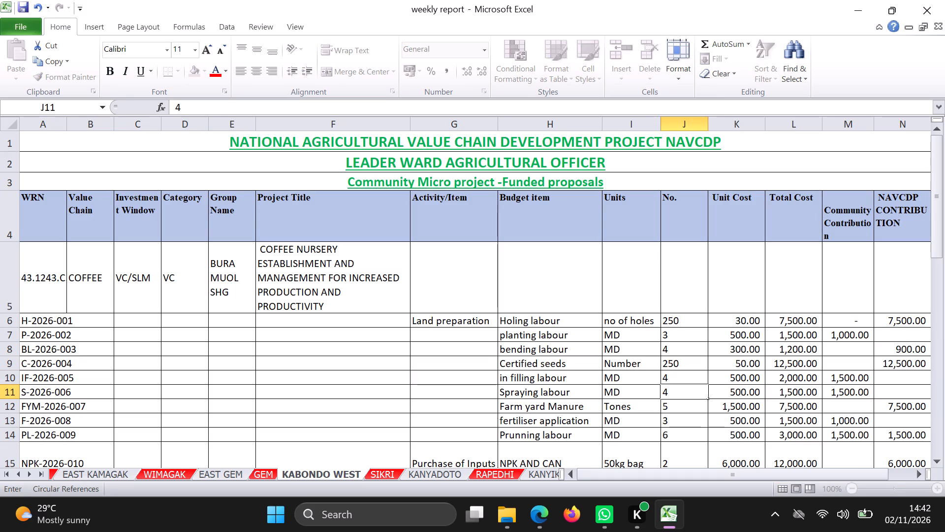
click(679, 423)
key(4)
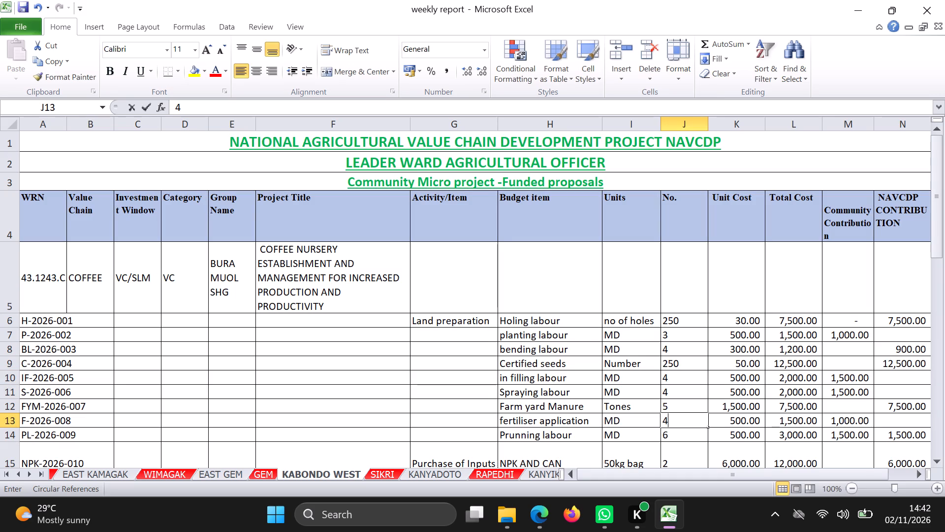
In the first KABONDO WEST coffee table's Purchase of Inputs section, set the numbers for NPK AND CAN, knapsack sprayer and Pesticide to 3.
click(672, 454)
key(3)
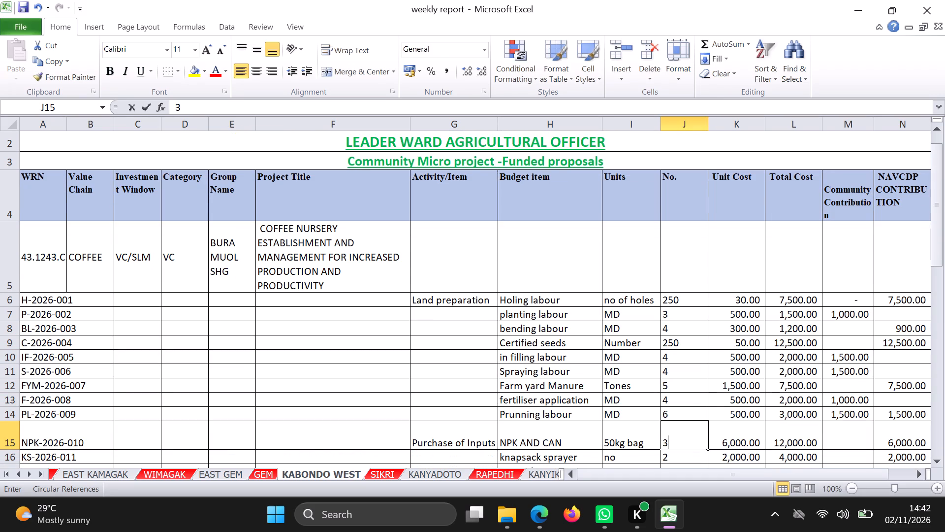
click(688, 455)
key(2)
scroll(685, 465, down, 1)
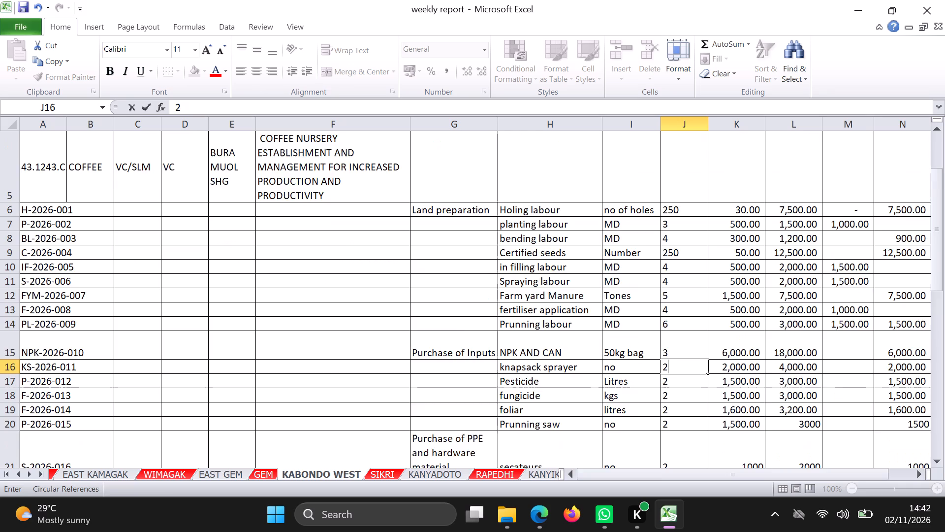
scroll(685, 465, down, 1)
click(690, 281)
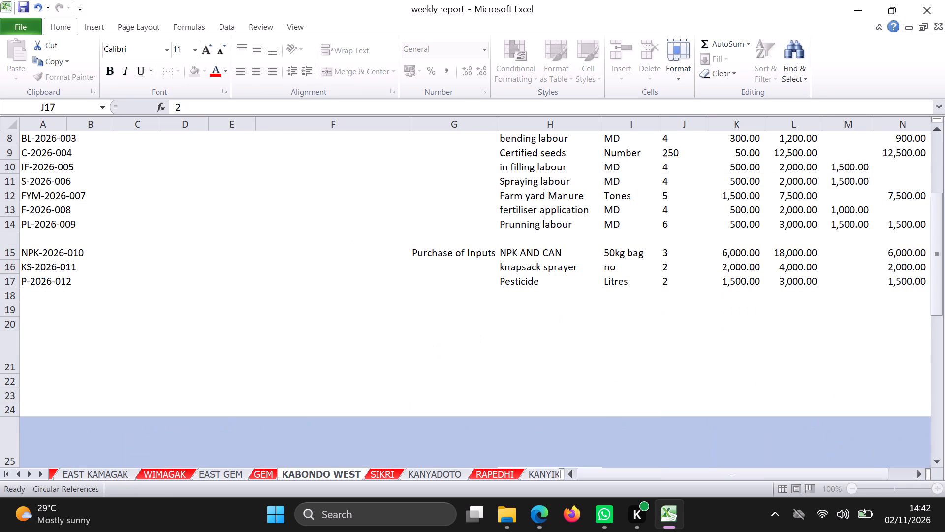
key(2)
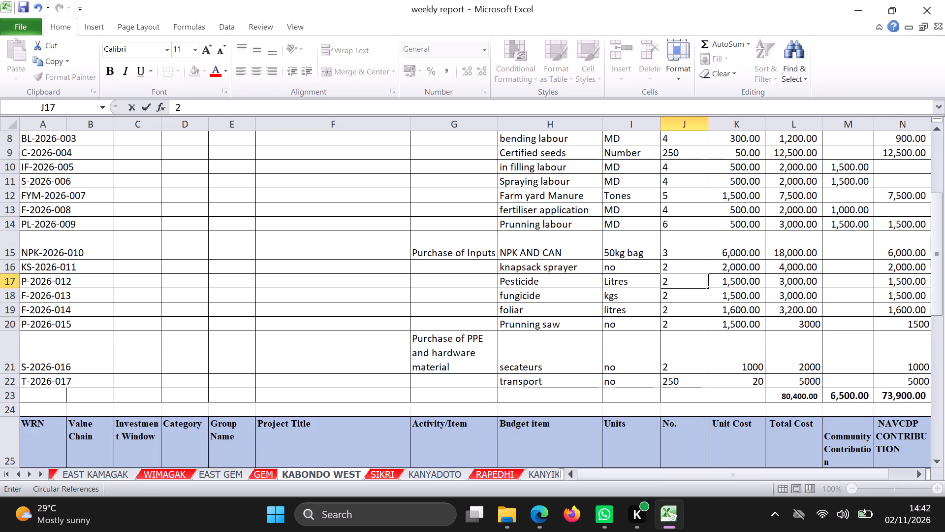
click(677, 266)
key(4)
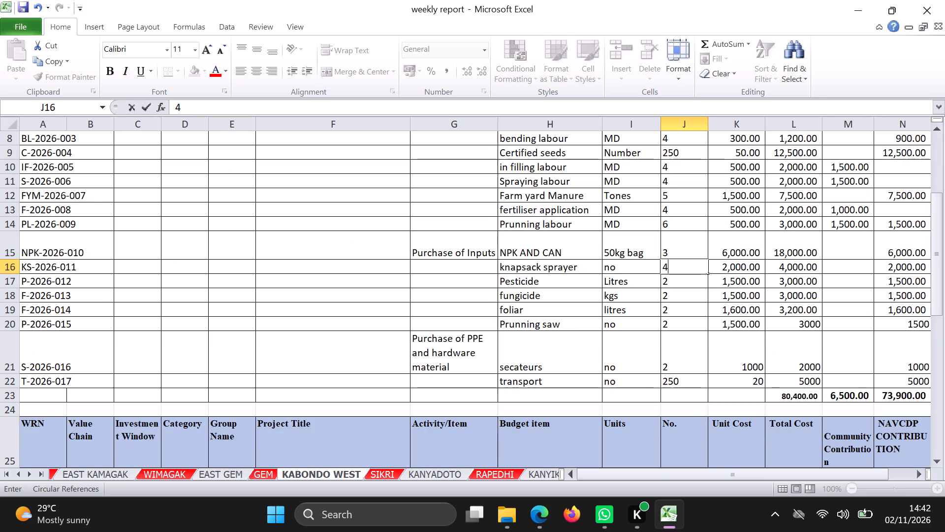
click(681, 282)
key(3)
click(675, 266)
key(3)
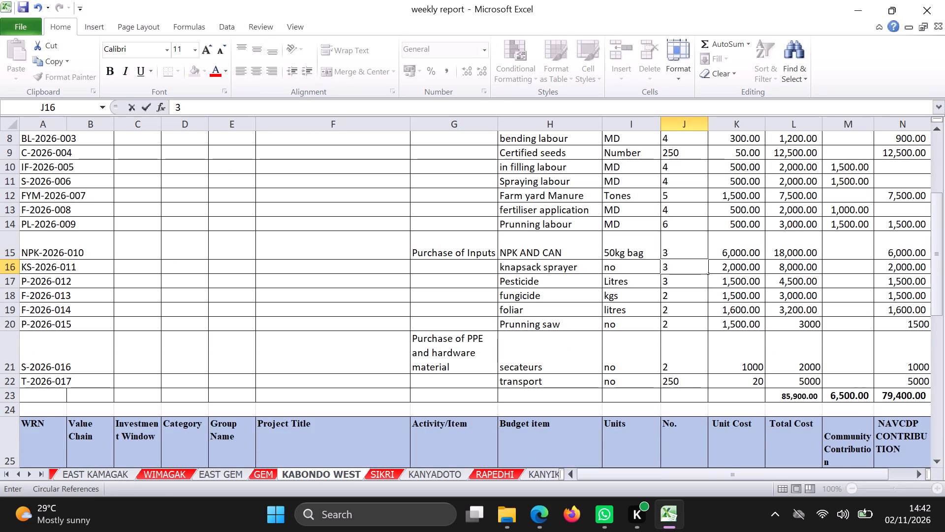
In the same coffee nursery table, set the numbers for fungicide, foliar, Prunning saw and secateurs to 3 each.
click(672, 296)
key(3)
click(684, 309)
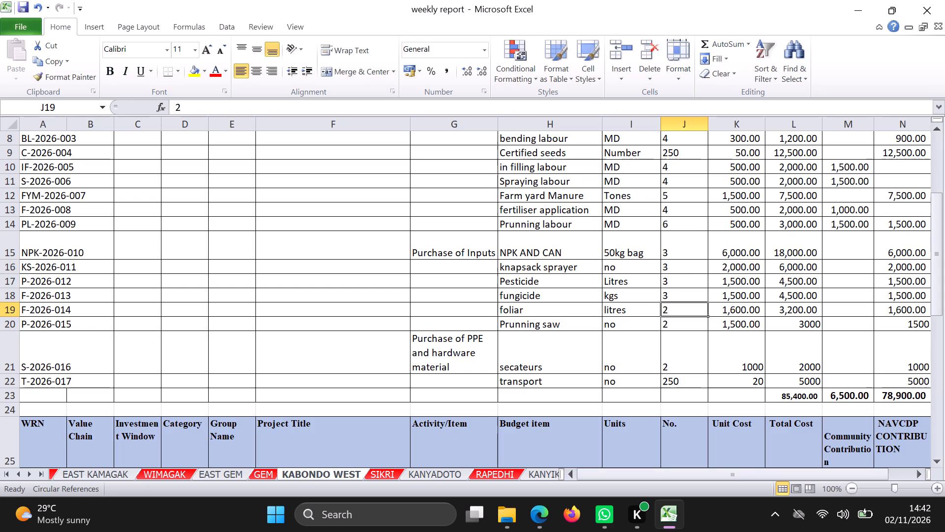
key(3)
click(682, 326)
key(3)
click(679, 359)
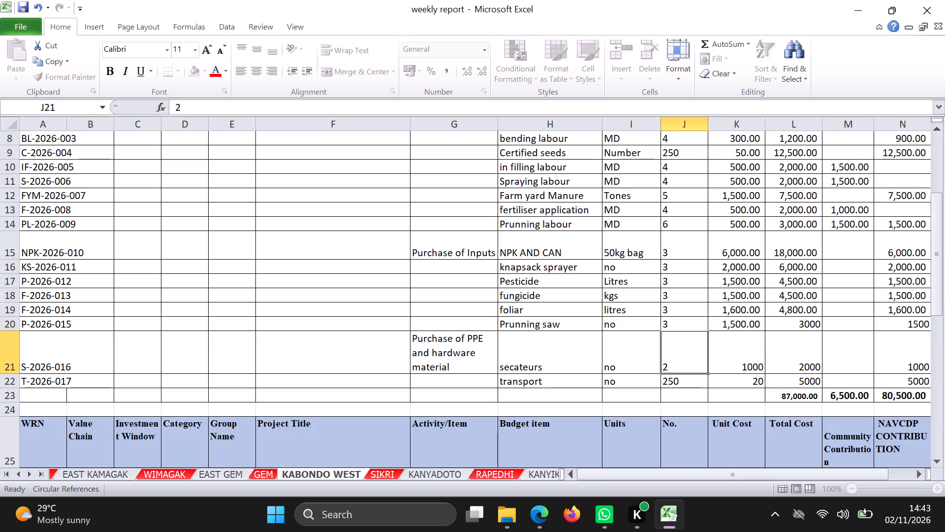
key(3)
In the Umai ongoro table's inputs section, set knapsack sprayer, DAP and CAN to 3, and Fungicides and Insecticides to 4.
scroll(682, 372, down, 5)
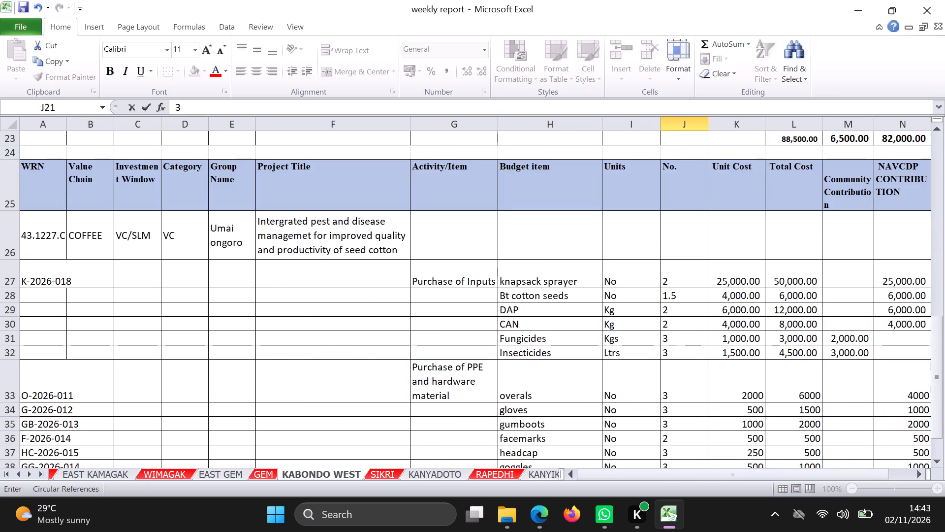
click(682, 279)
key(3)
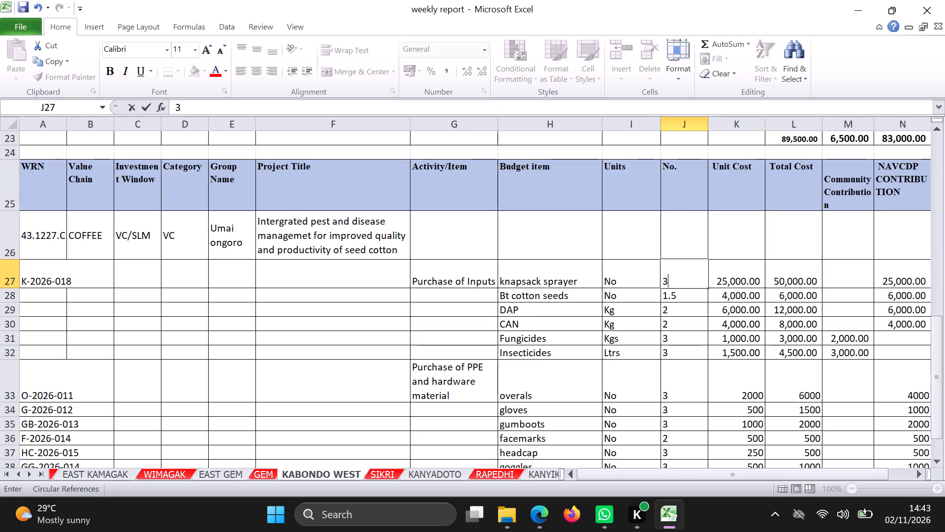
click(679, 313)
key(3)
click(684, 327)
key(3)
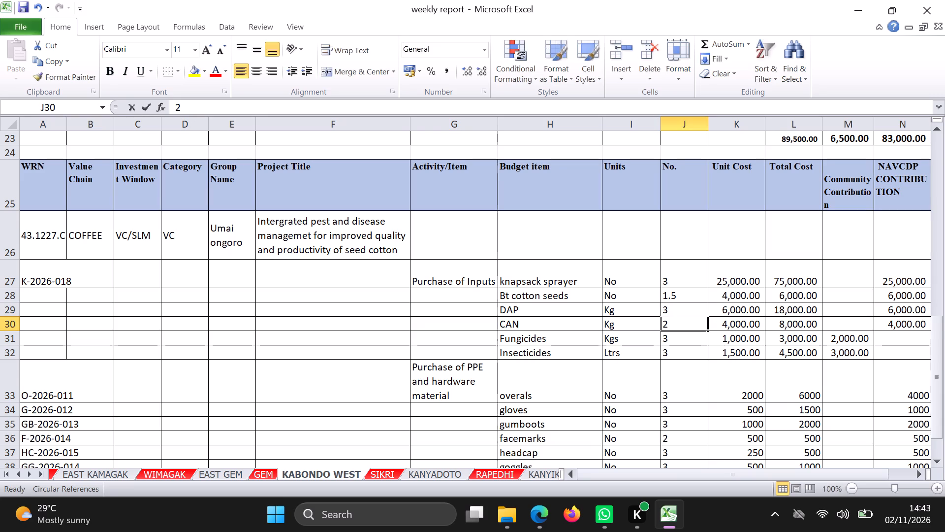
click(679, 338)
key(4)
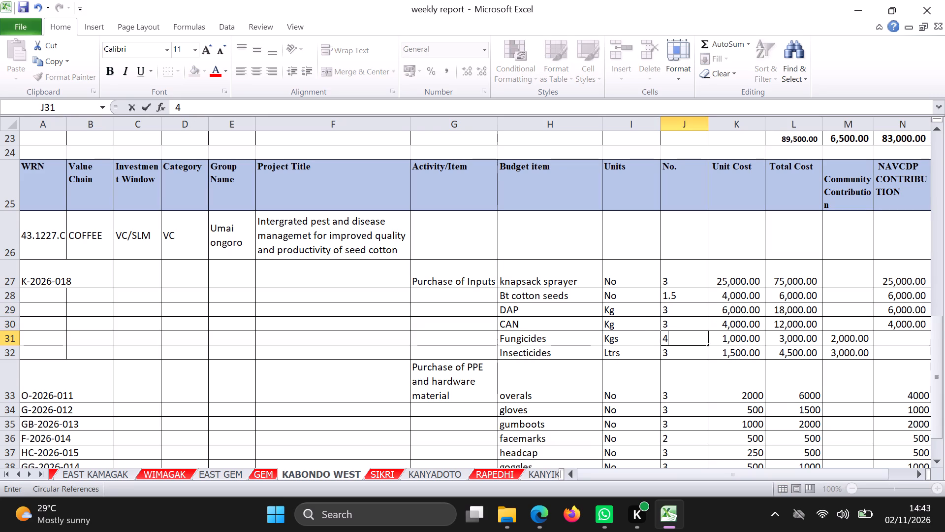
click(678, 352)
key(4)
In the Umai ongoro table's PPE section, set overals, gloves, gumboots, headcap and goggles to 4 each, and facemarks to 3.
click(680, 384)
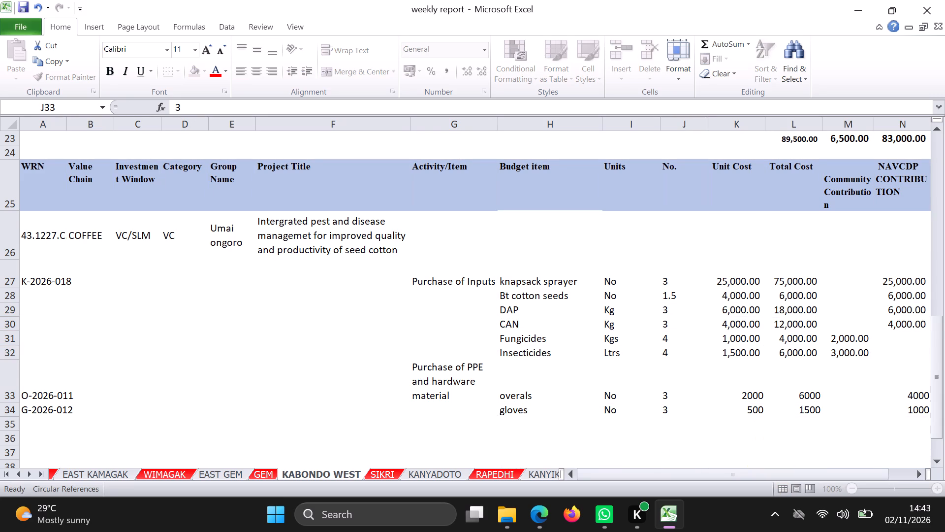
key(4)
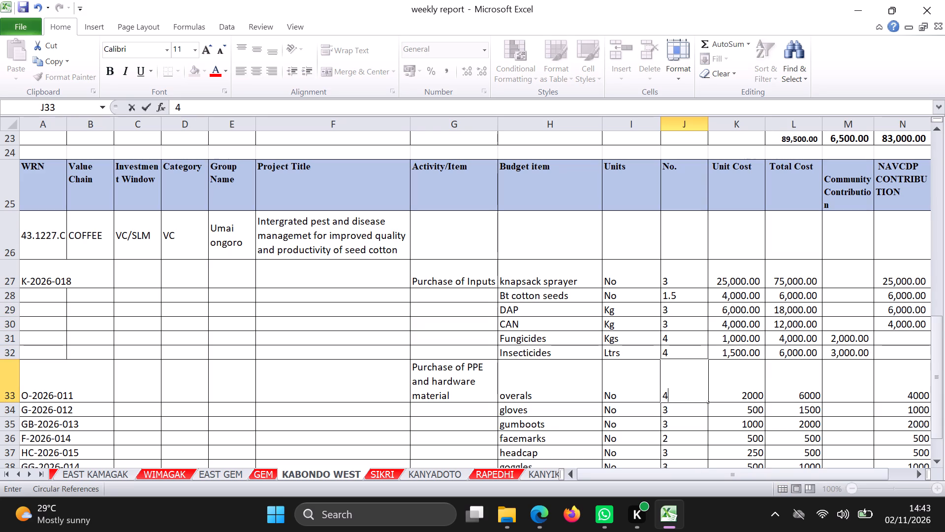
click(679, 410)
key(4)
click(679, 422)
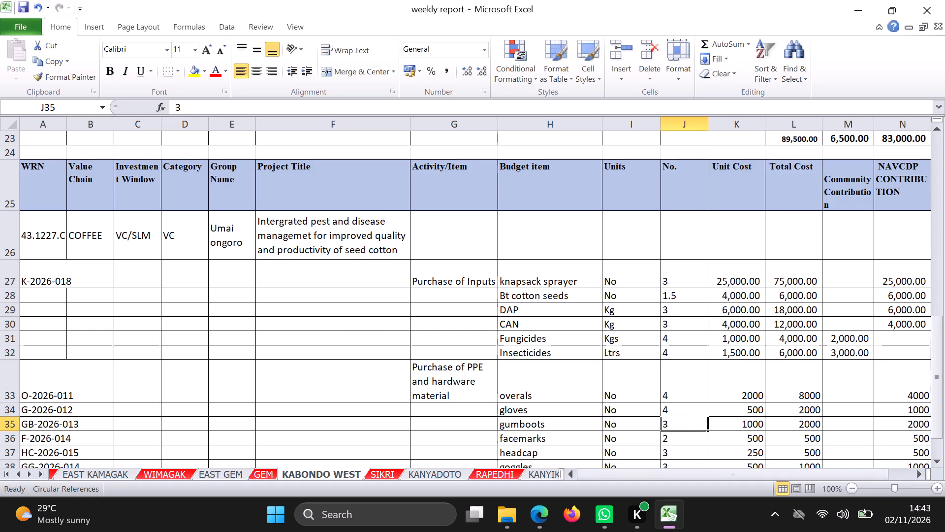
key(4)
click(680, 442)
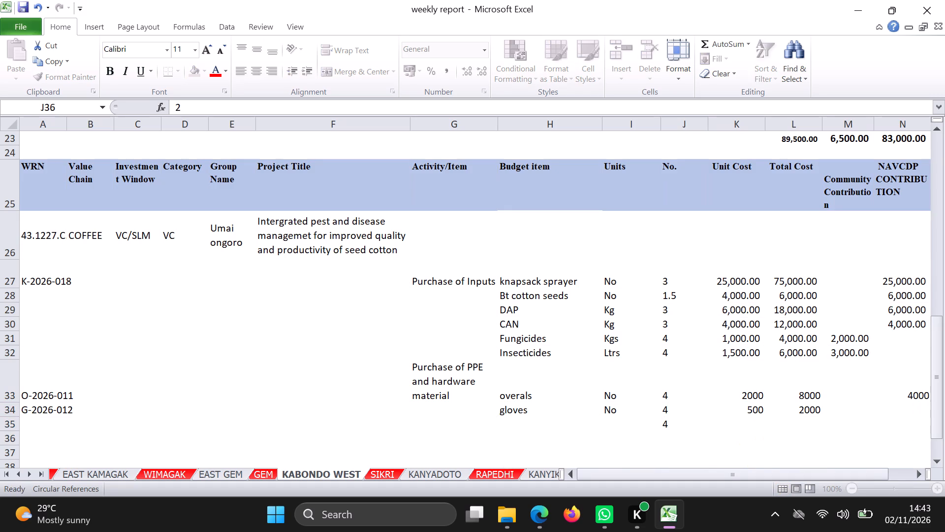
key(3)
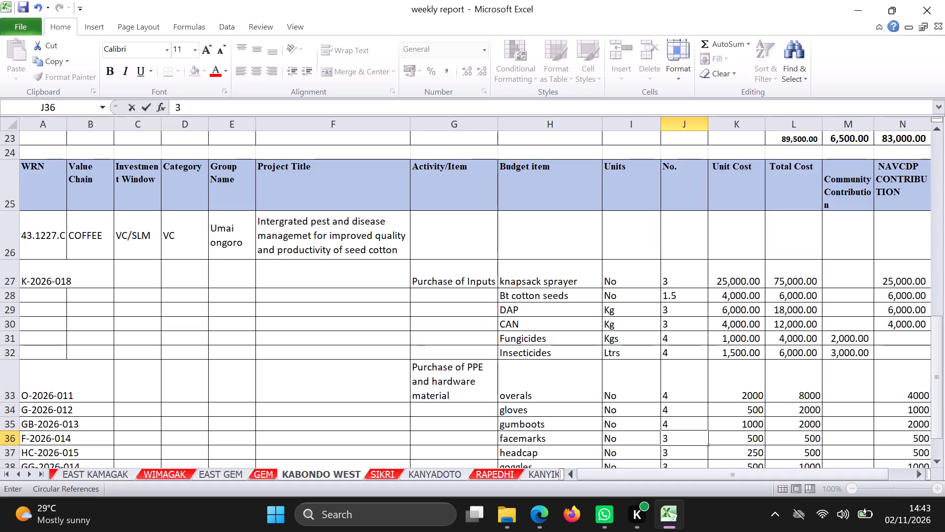
click(682, 451)
key(4)
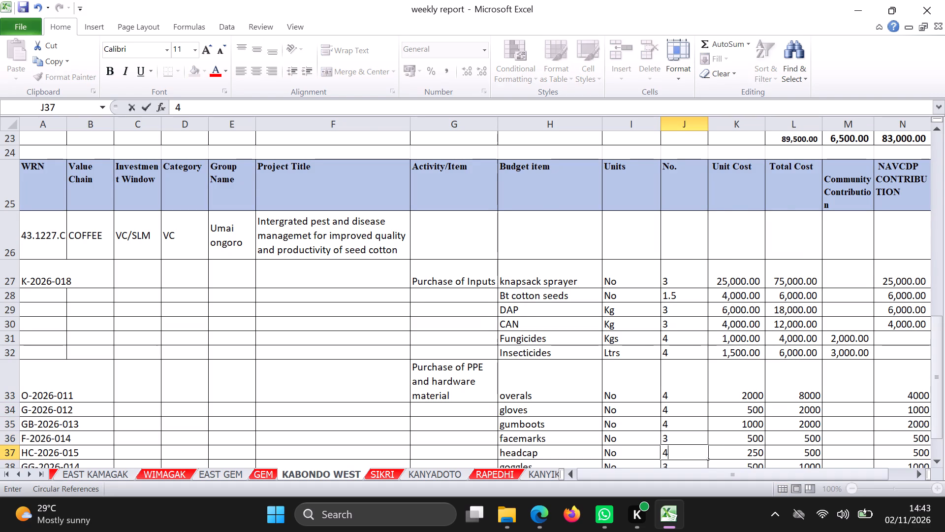
scroll(682, 451, down, 2)
click(686, 302)
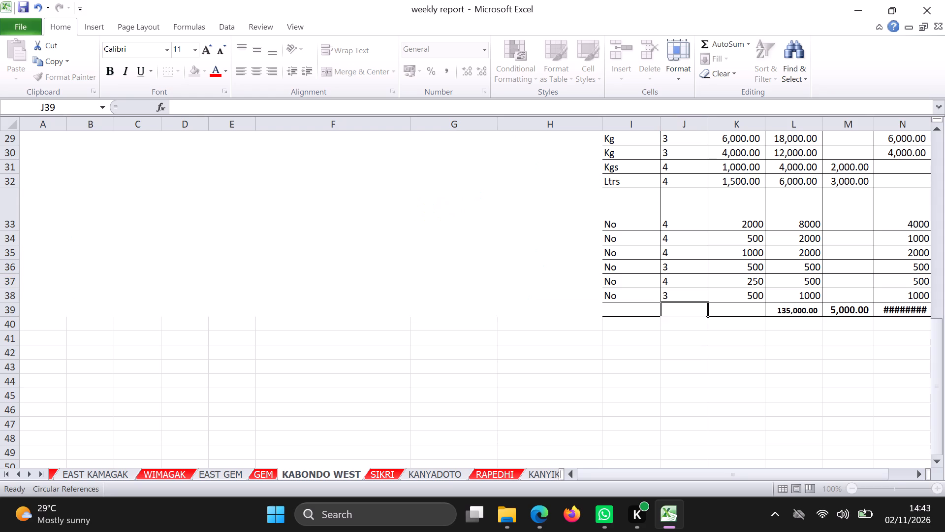
click(682, 295)
key(4)
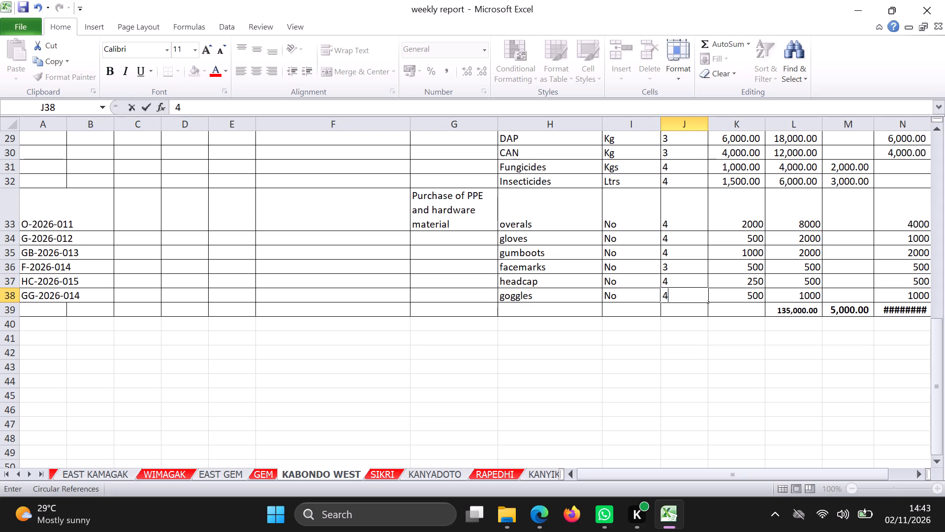
click(689, 308)
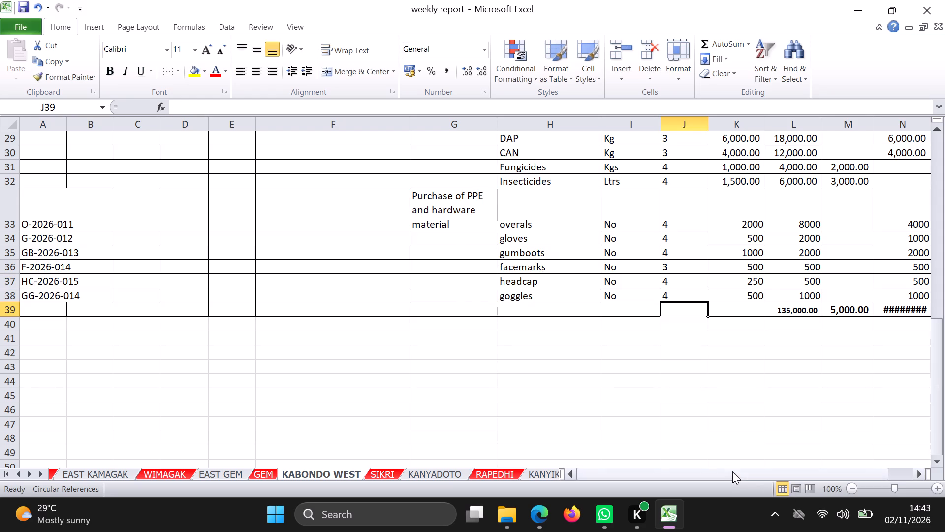
Auto-fit the width of the NAVCDP CONTRIBUTION column on the KABONDO WEST sheet to its contents.
drag(732, 471, 747, 474)
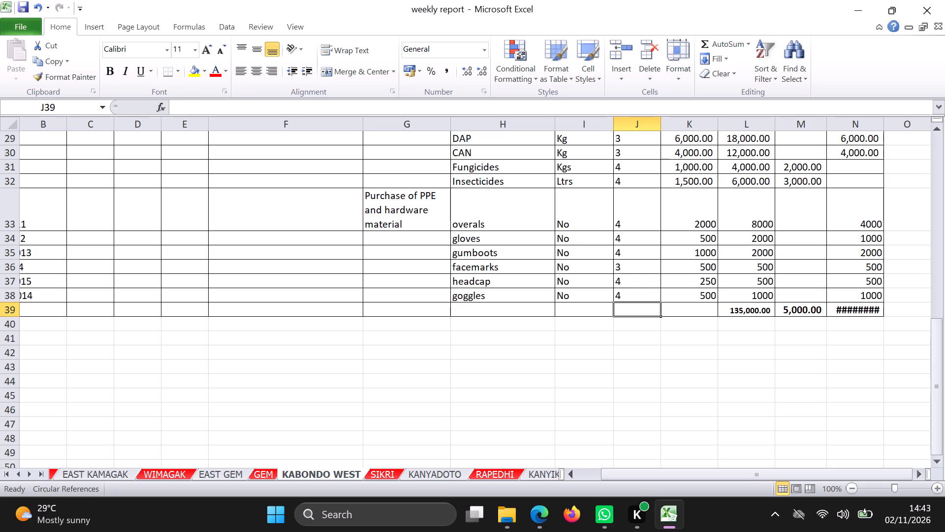
double_click(883, 126)
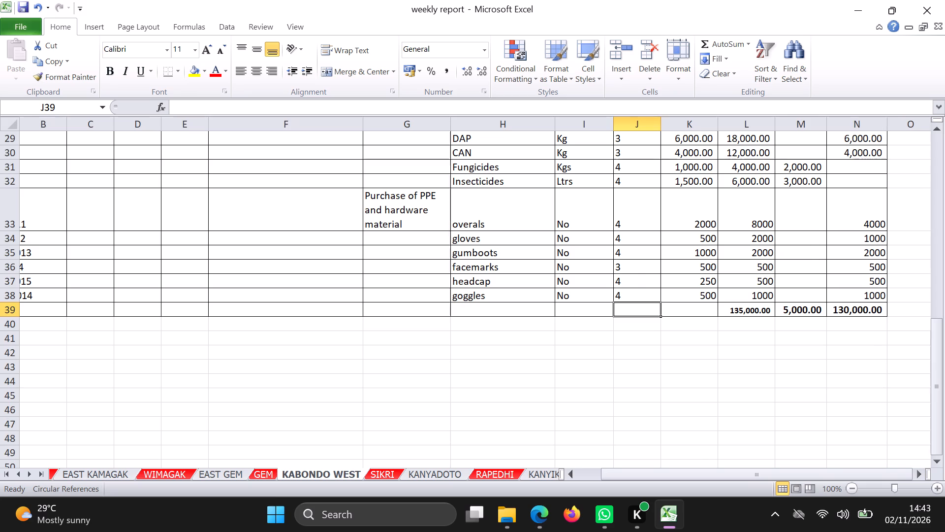
scroll(853, 334, down, 1)
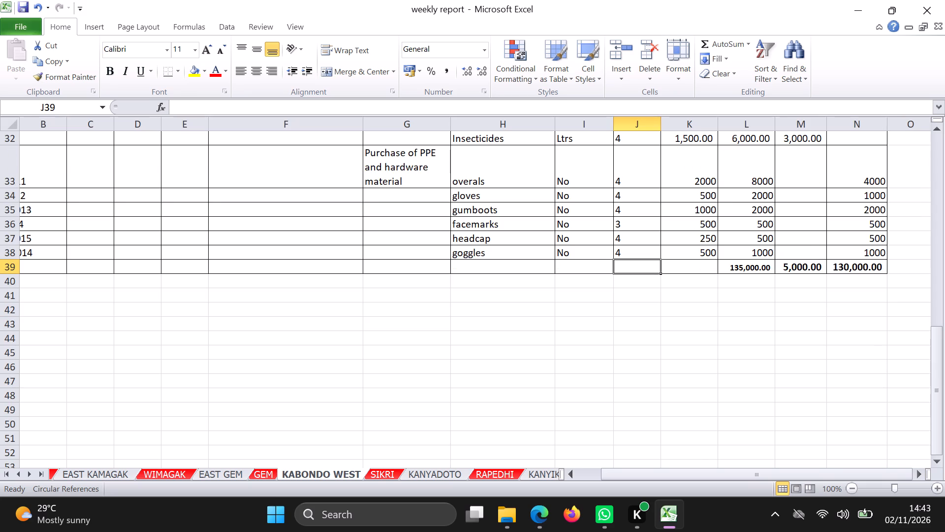
On the SIKRI sheet's first coffee table, set bending labour to 4, and planting, in filling, Spraying and fertiliser application labour to 3 each.
click(382, 472)
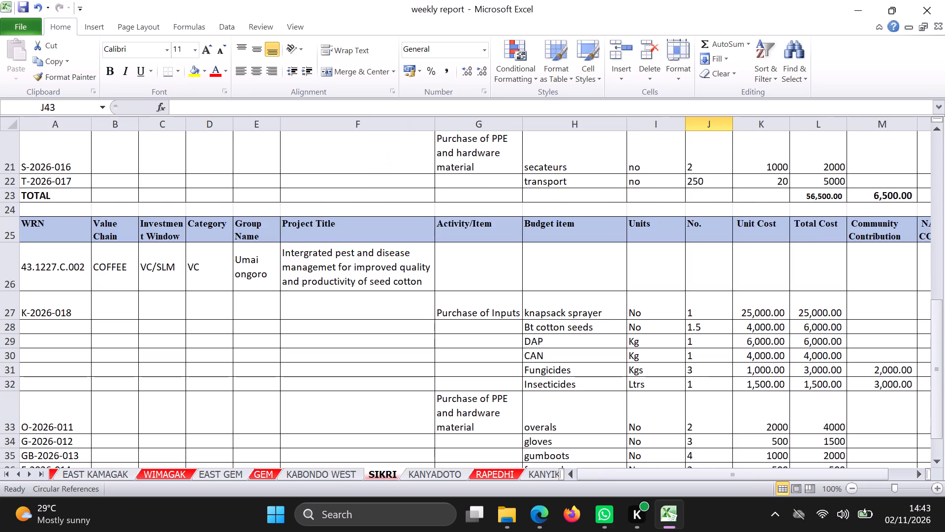
scroll(725, 334, up, 9)
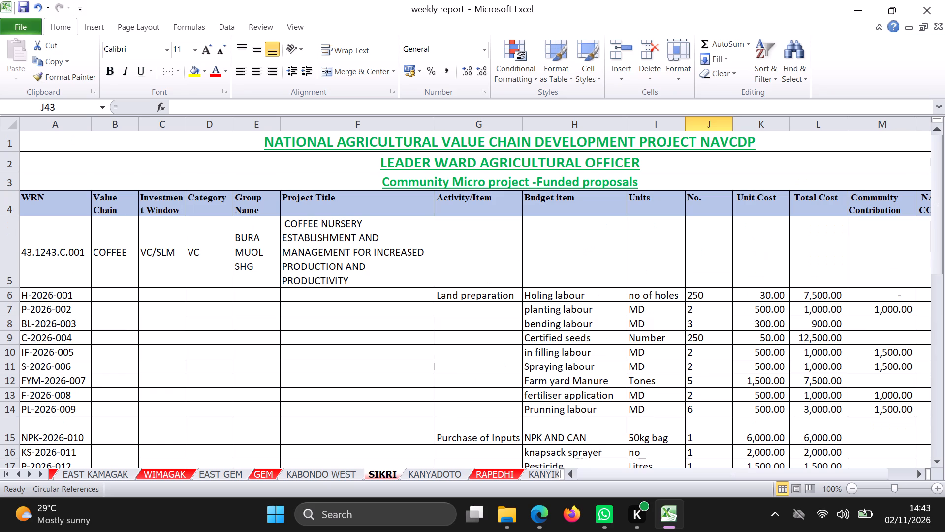
click(704, 314)
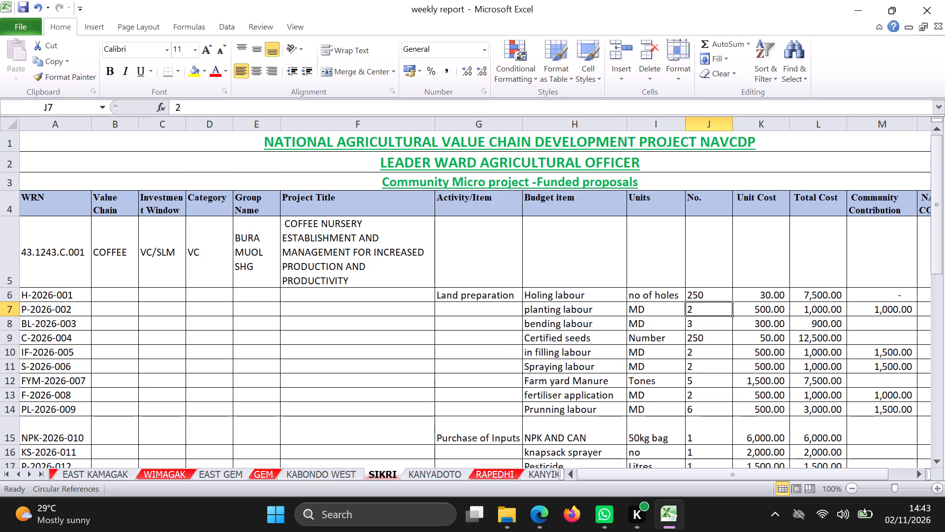
key(3)
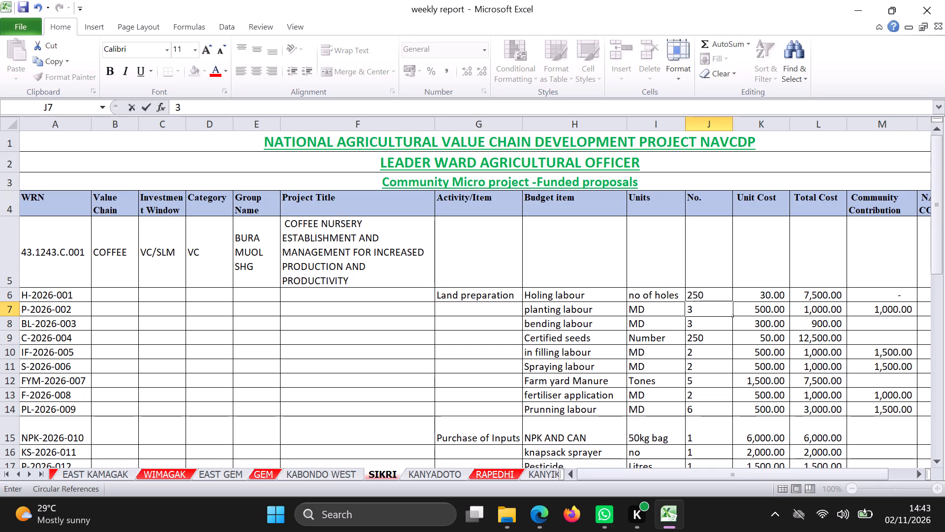
click(706, 326)
key(4)
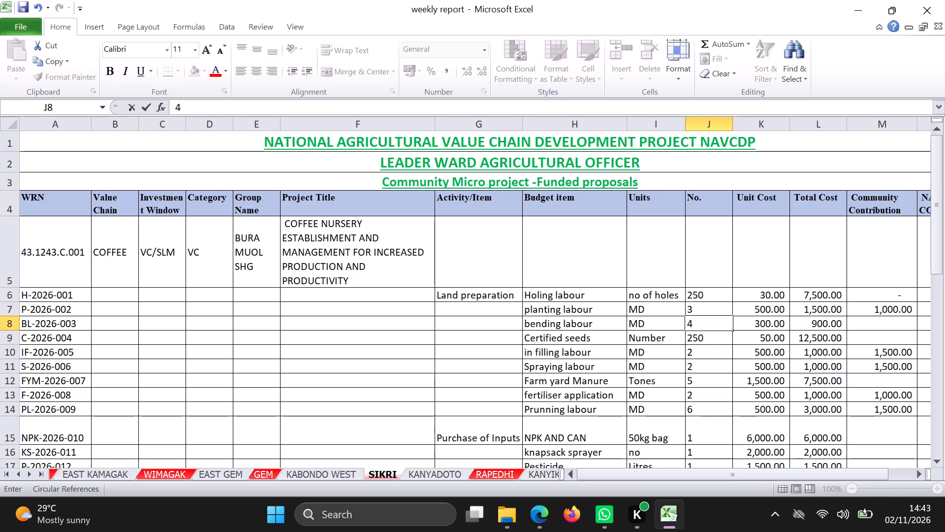
click(706, 358)
key(3)
click(706, 371)
key(3)
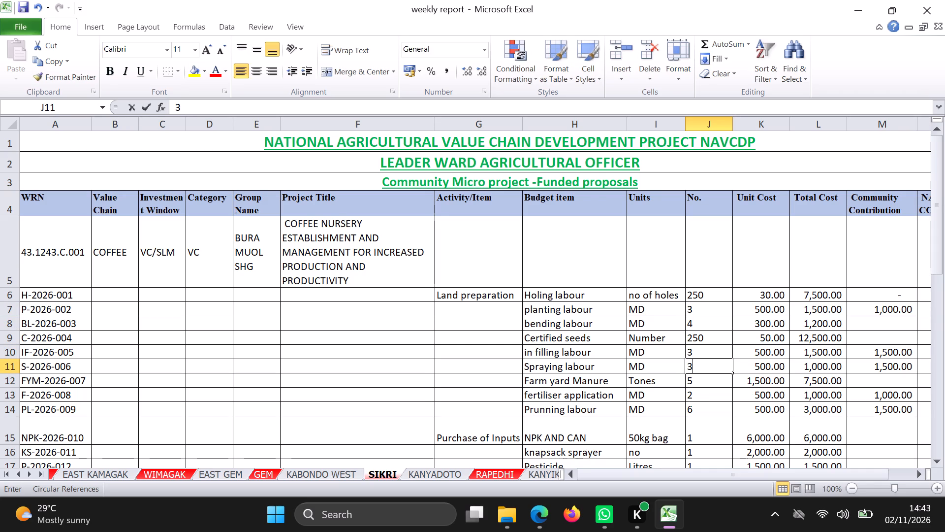
click(705, 396)
key(3)
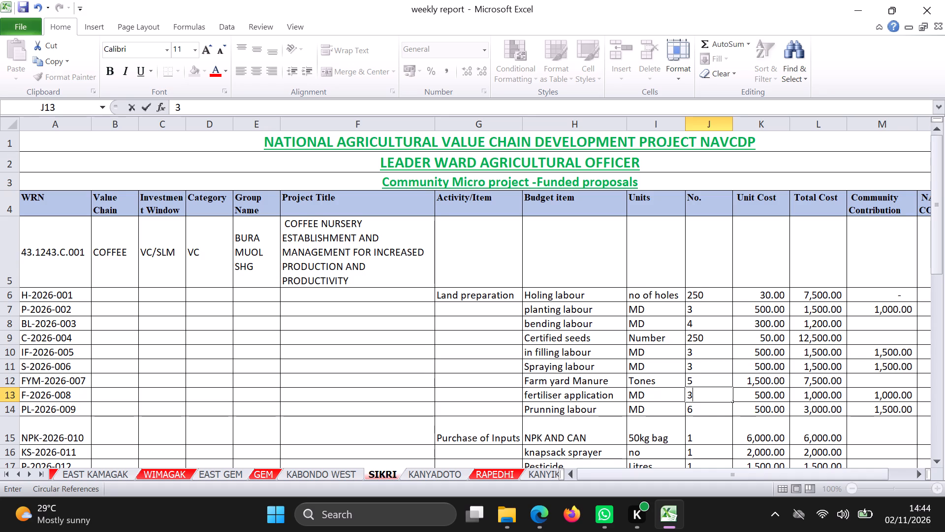
In SIKRI's first coffee table, set NPK AND CAN, knapsack sprayer, Pesticide, fungicide, foliar and Prunning saw to 2, and secateurs to 3.
click(703, 430)
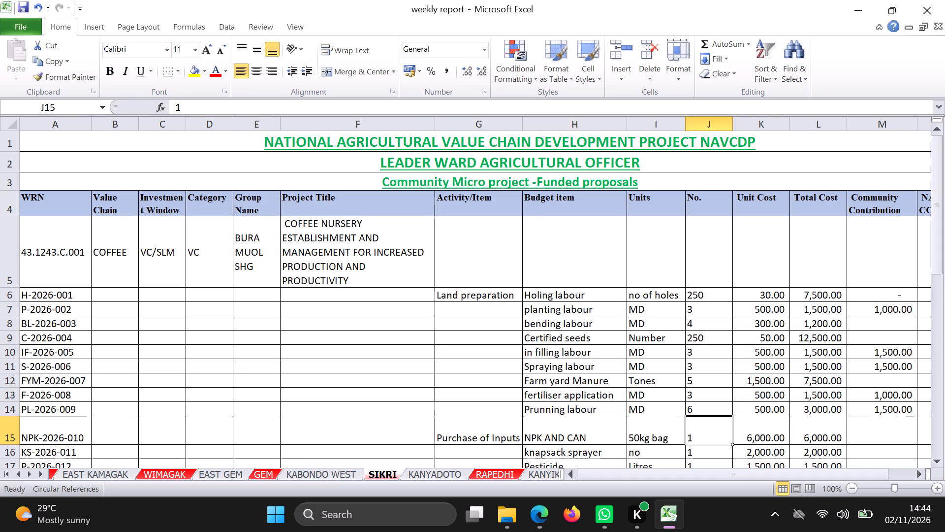
key(2)
click(706, 456)
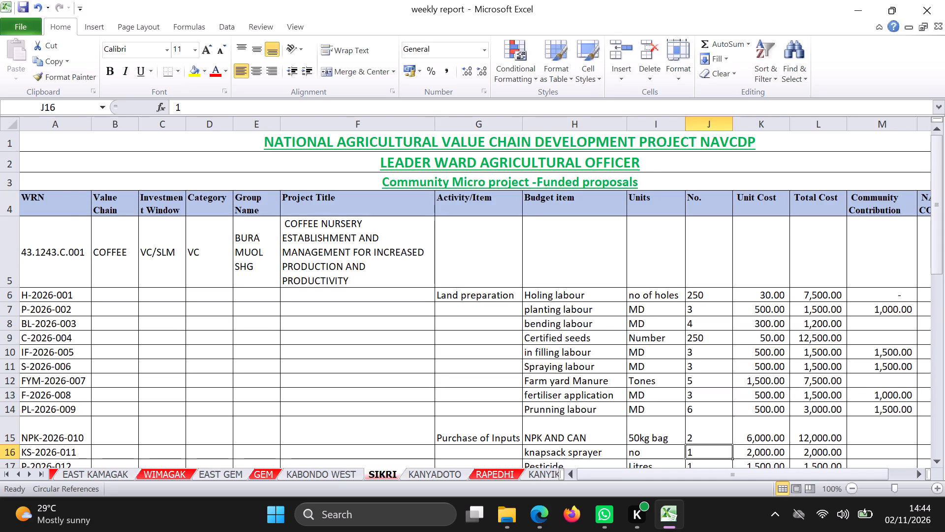
key(2)
scroll(728, 427, up, 1)
scroll(728, 427, down, 2)
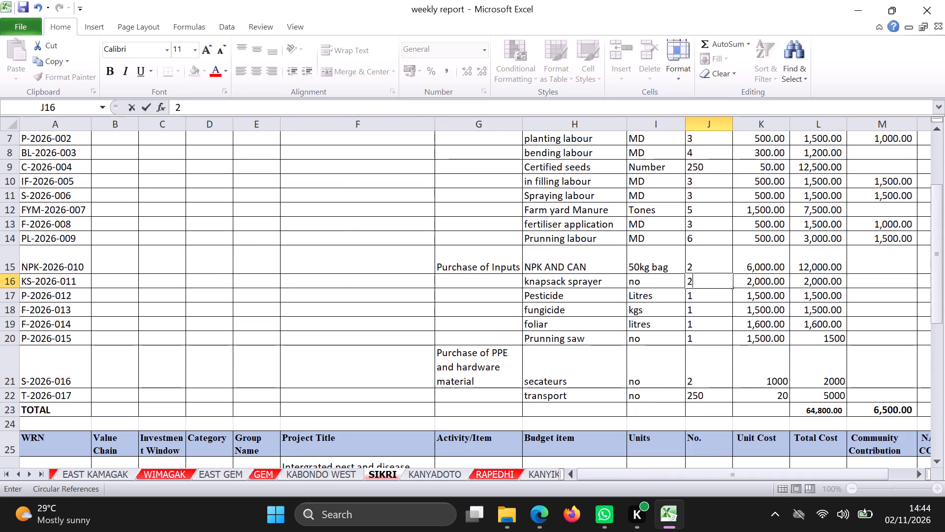
click(702, 294)
key(2)
click(702, 309)
key(2)
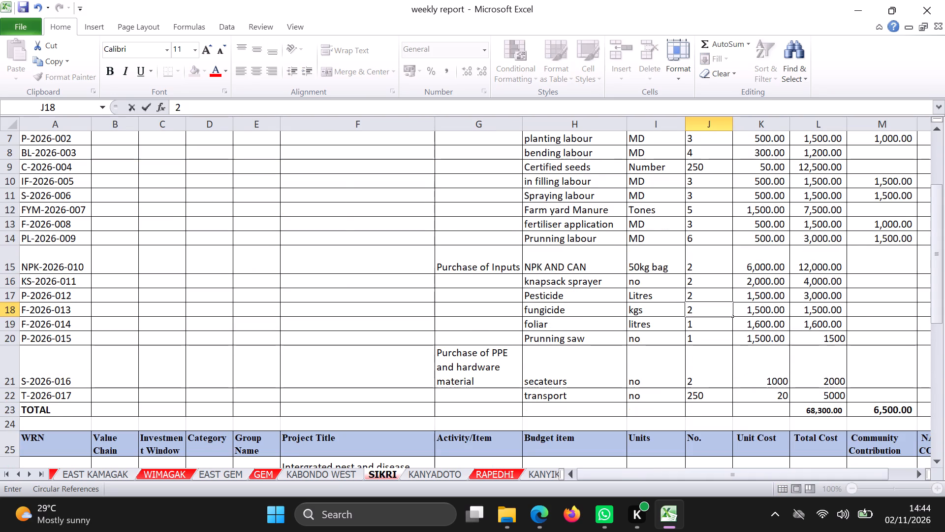
click(702, 324)
key(2)
click(704, 334)
key(2)
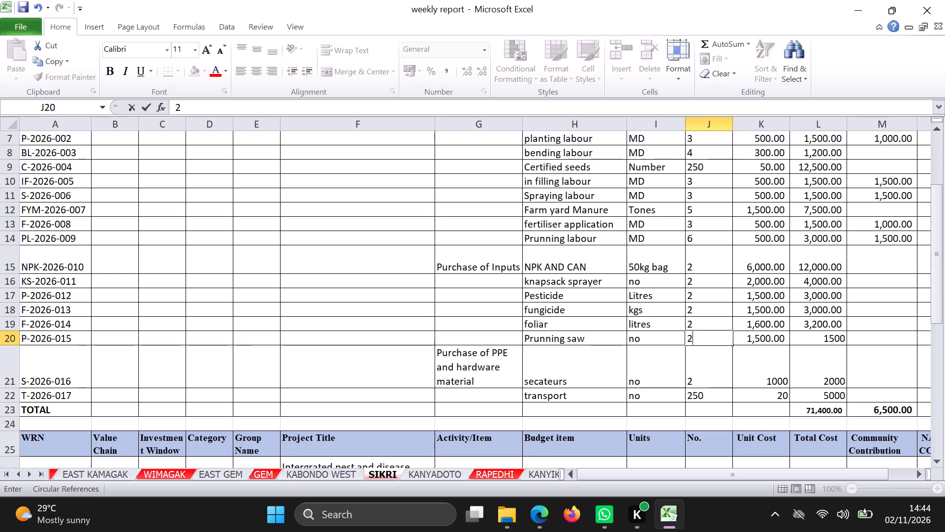
click(706, 364)
key(3)
In SIKRI's Umai ongoro inputs section, set knapsack sprayer, DAP, CAN and Insecticides to 2, Bt cotton seeds to 3, and Fungicides to 4.
scroll(714, 393, down, 2)
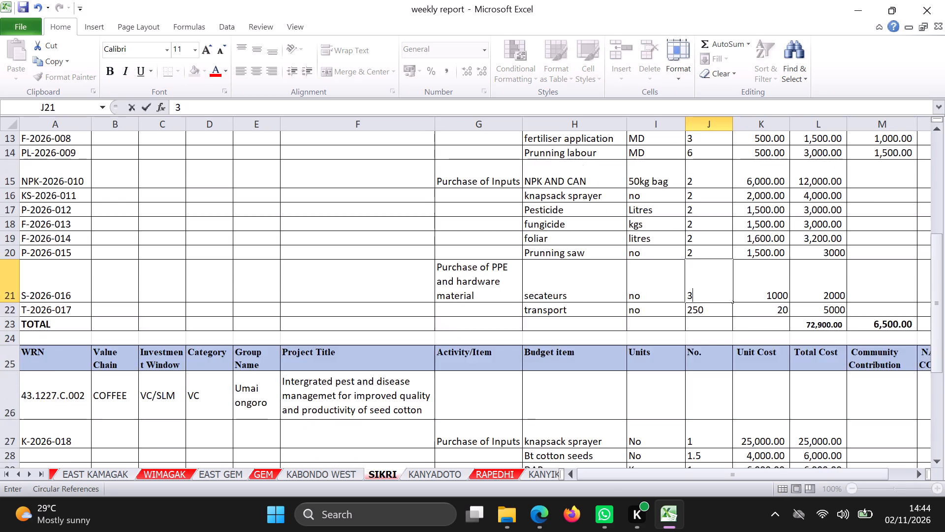
scroll(714, 395, down, 2)
click(714, 337)
key(2)
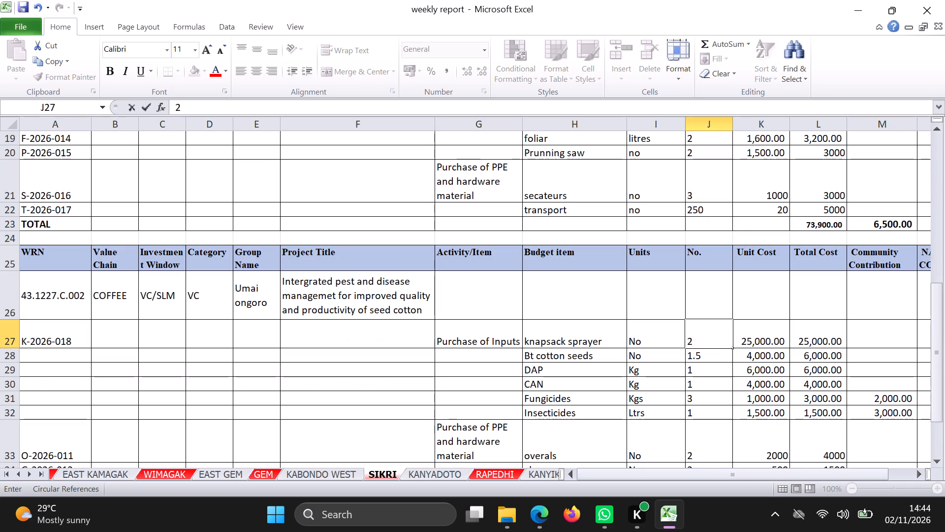
click(715, 369)
click(706, 355)
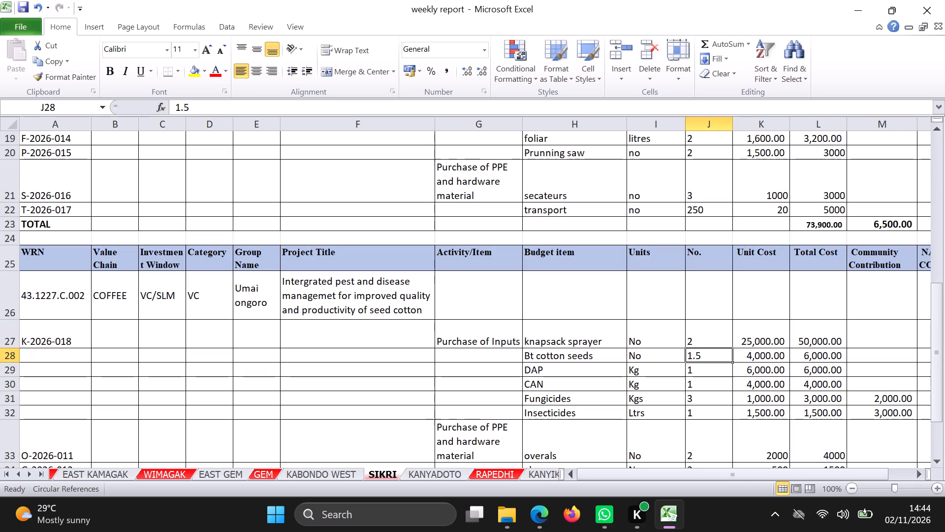
key(3)
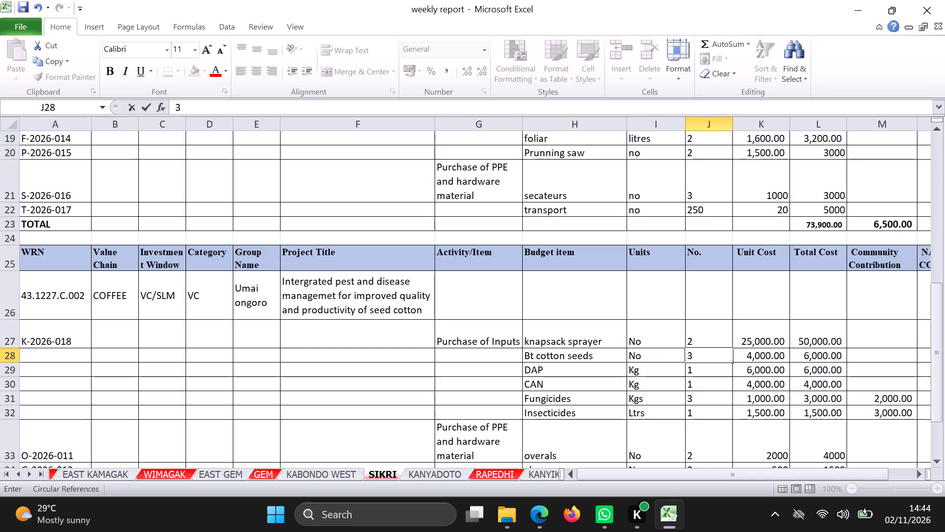
click(706, 371)
key(2)
click(704, 387)
key(2)
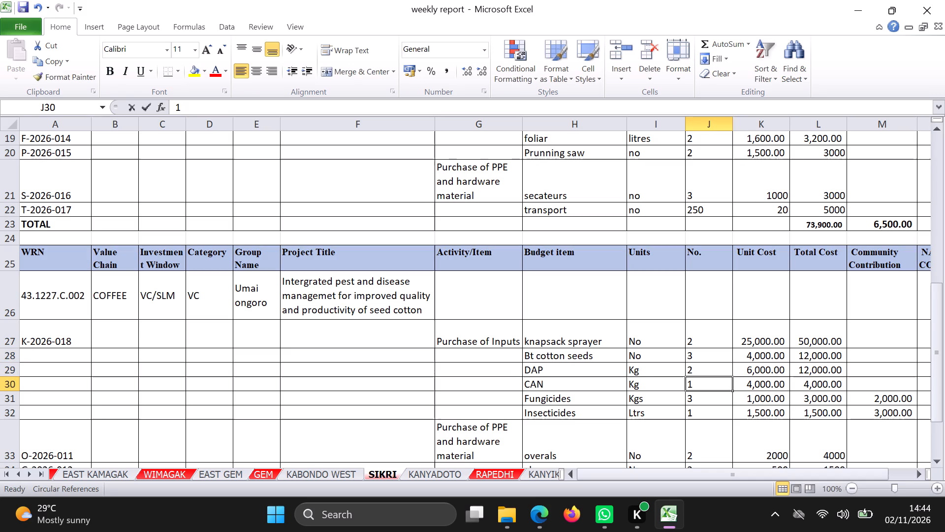
click(707, 401)
key(4)
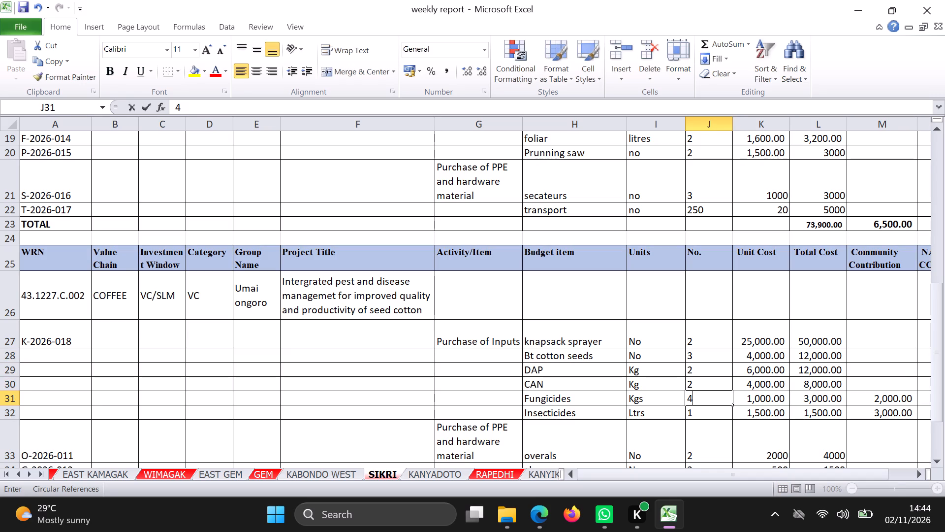
click(704, 408)
key(2)
In SIKRI's Umai ongoro PPE section, set overals and facemarks to 3, gloves, headcap and goggles to 4, and gumboots to 5.
scroll(704, 425, down, 2)
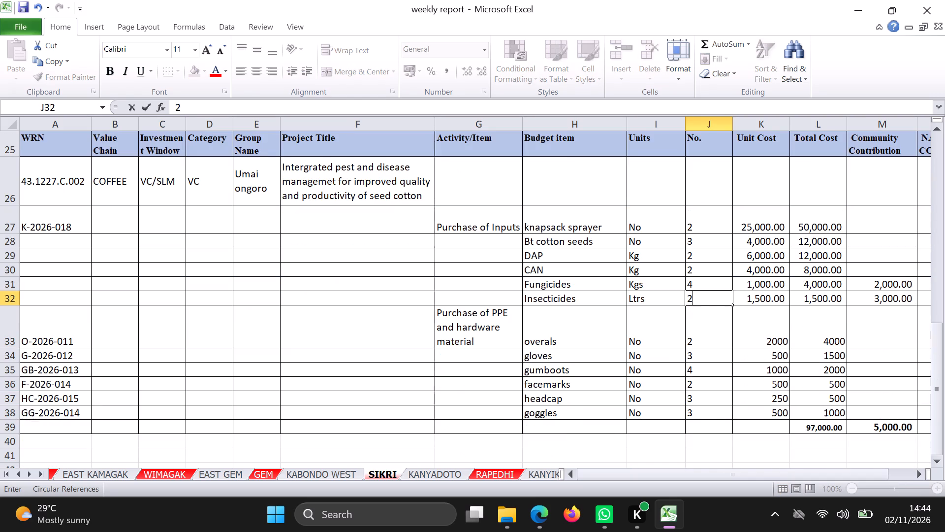
click(716, 325)
key(3)
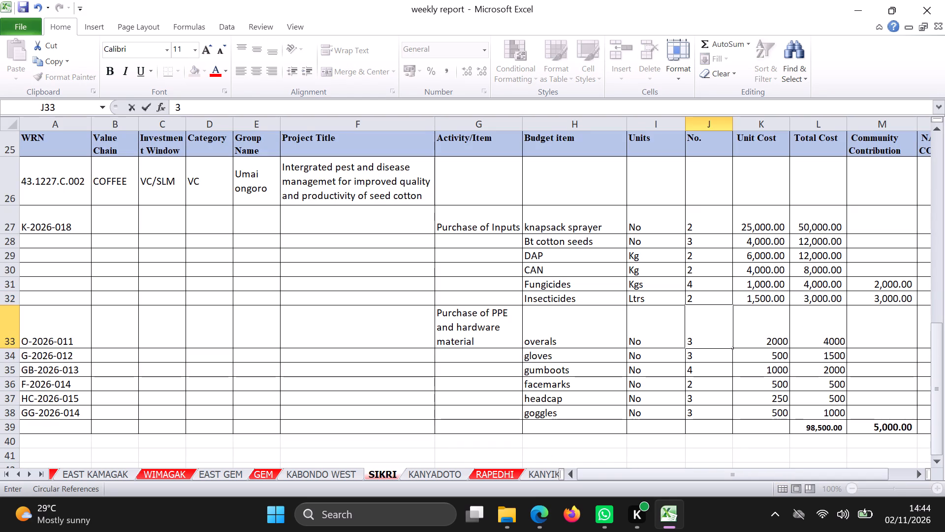
click(712, 359)
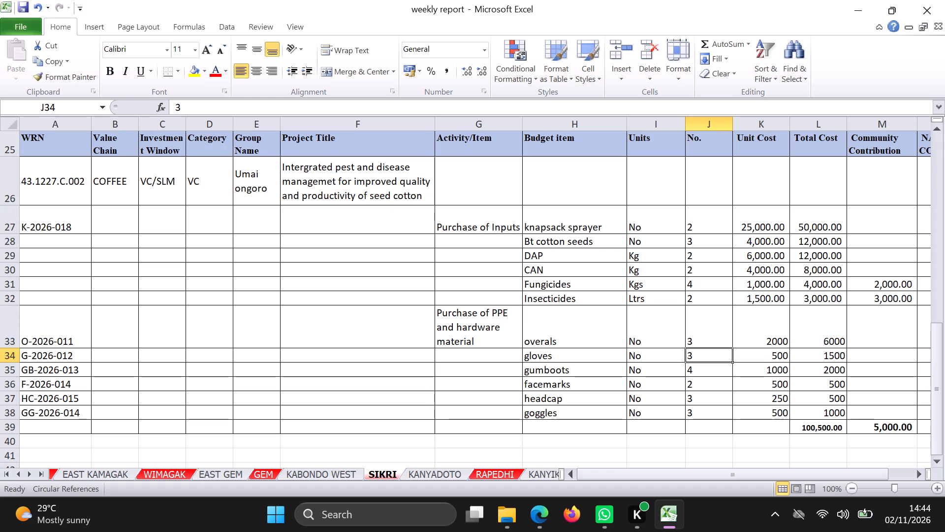
key(4)
click(704, 373)
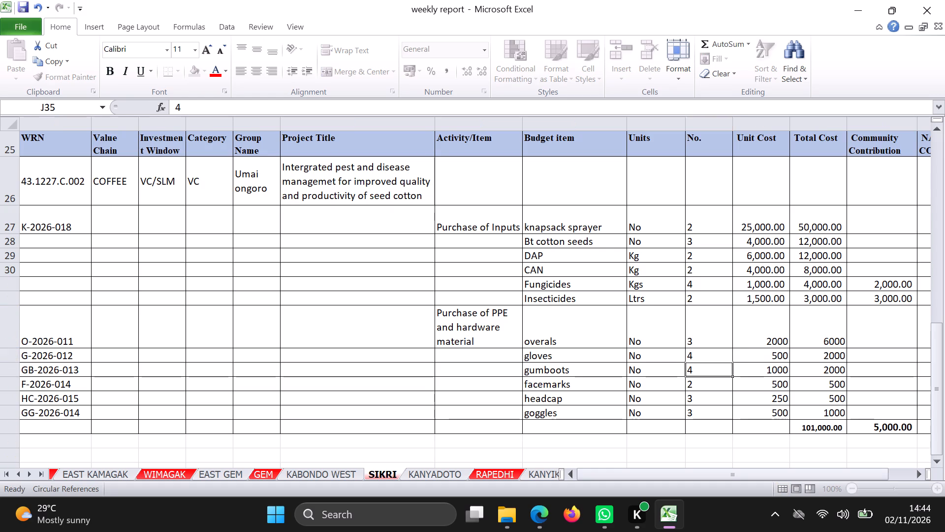
key(5)
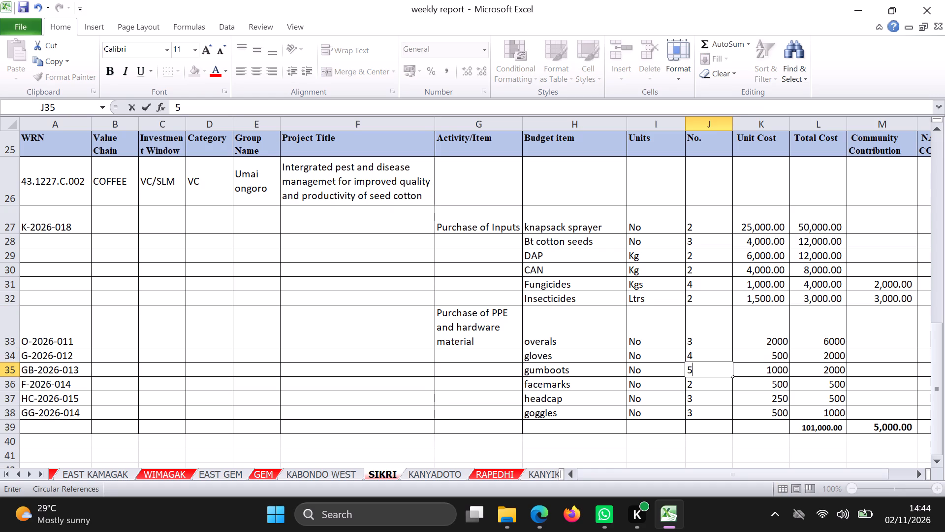
click(707, 378)
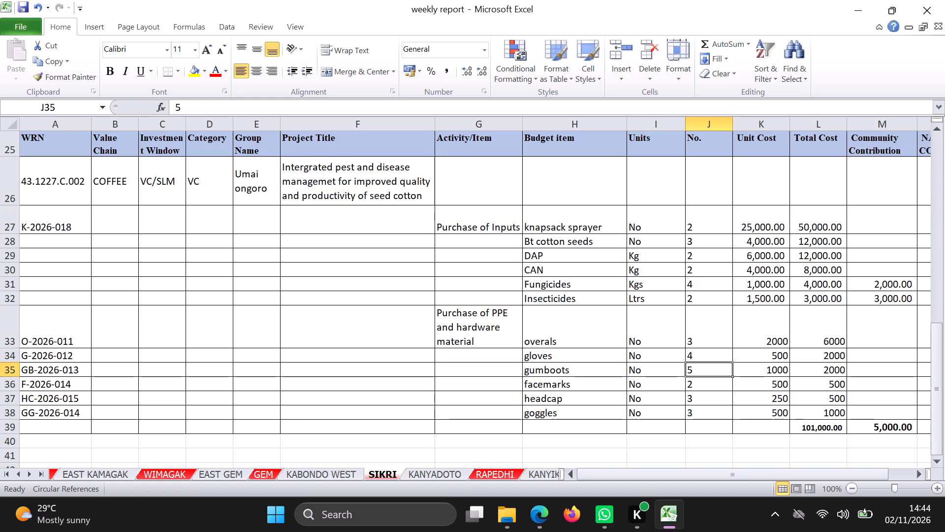
click(706, 388)
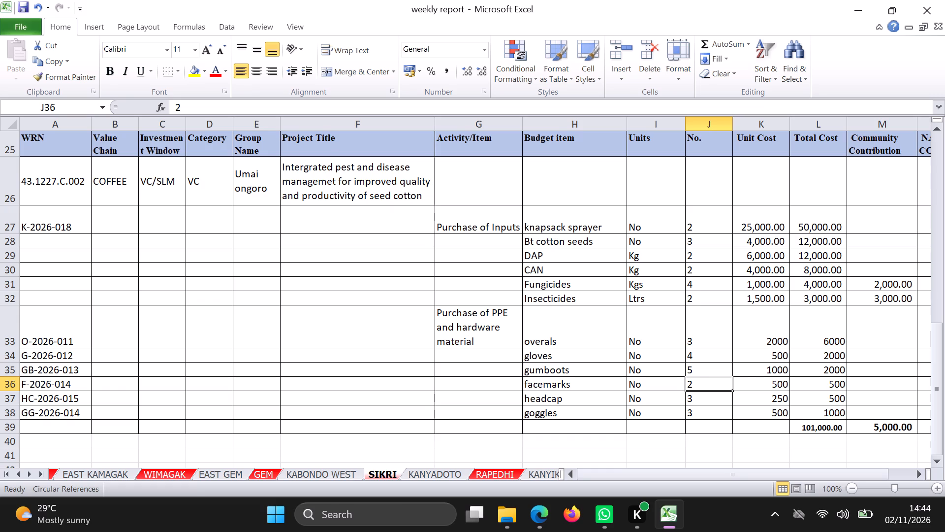
key(3)
click(704, 401)
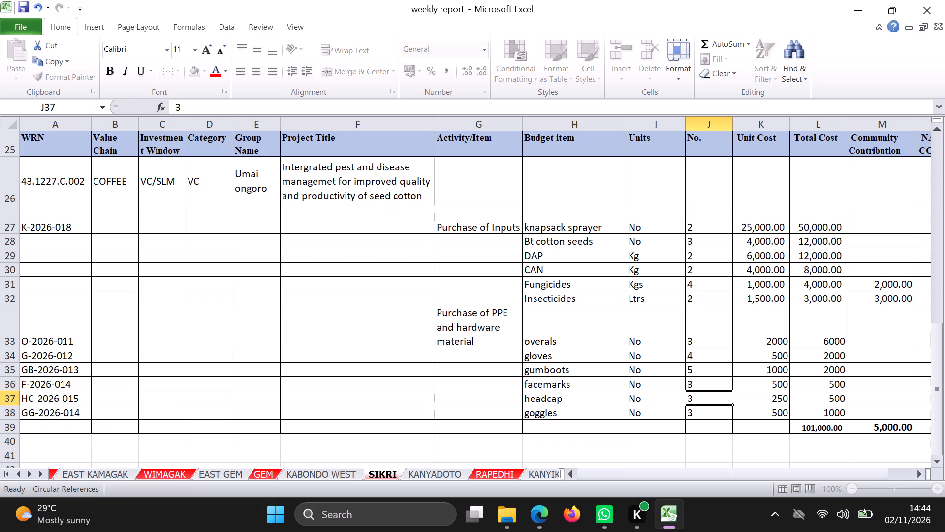
key(4)
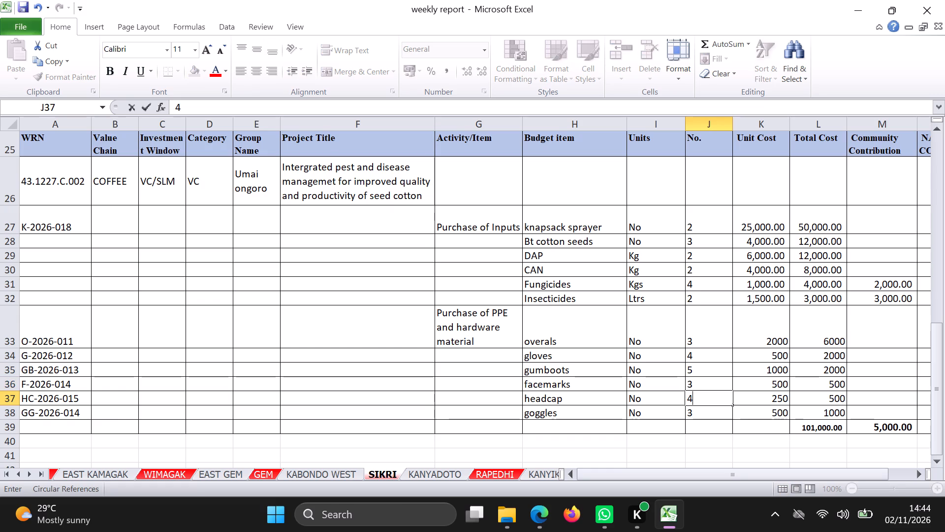
click(703, 412)
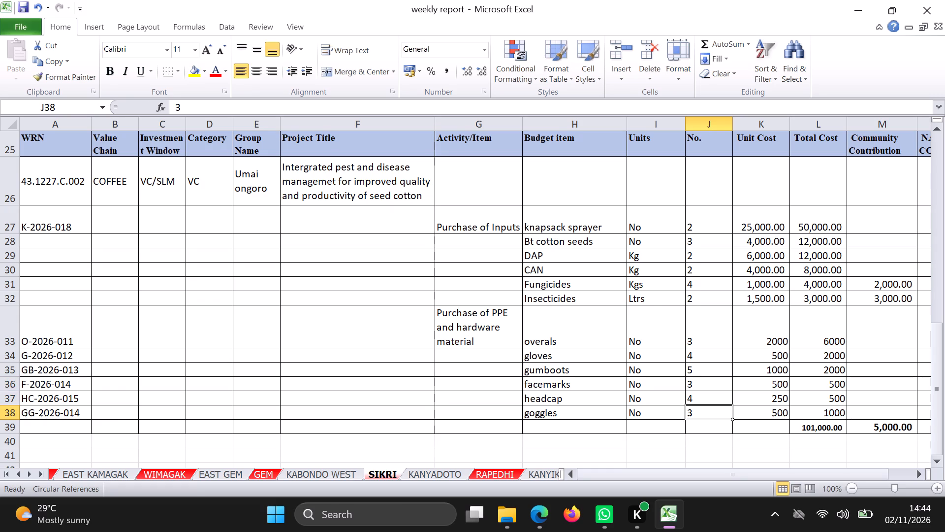
key(4)
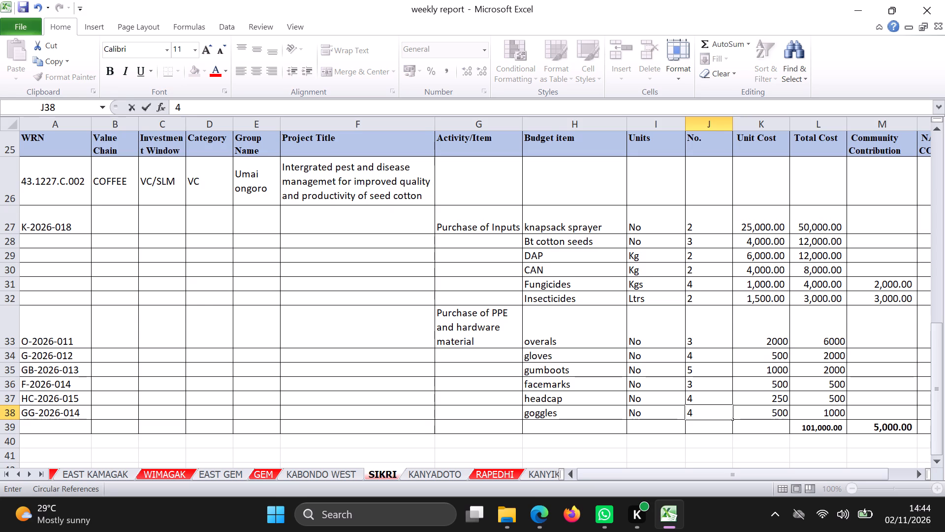
Save the weekly report workbook with the SIKRI sheet's quantity changes.
scroll(704, 415, down, 3)
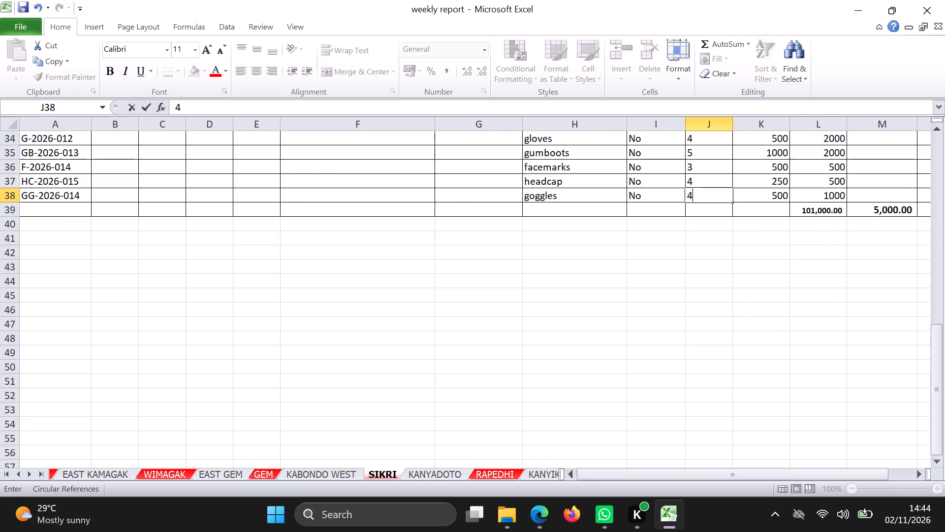
scroll(704, 415, down, 1)
key(ctrl+s)
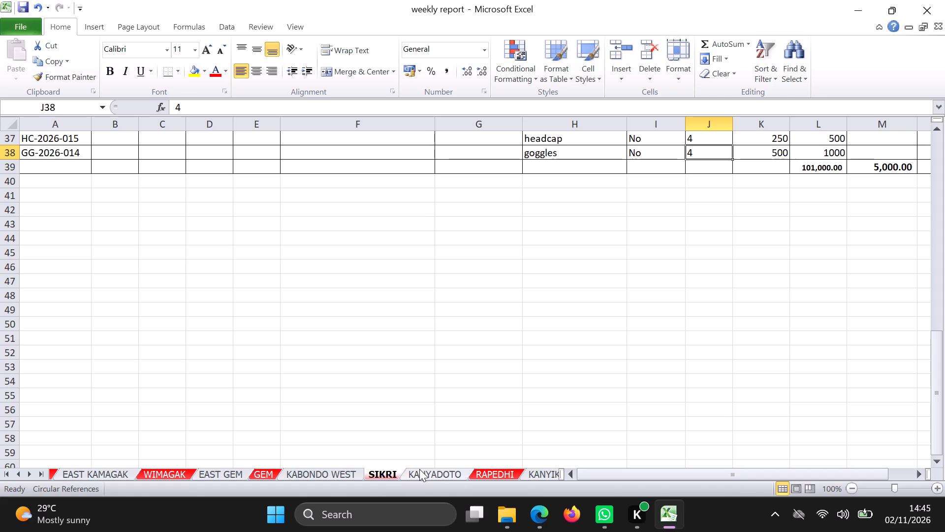
On the KANYADOTO sheet's banana table, set the Planting and Pruning quantities to 5 each.
click(434, 473)
click(594, 267)
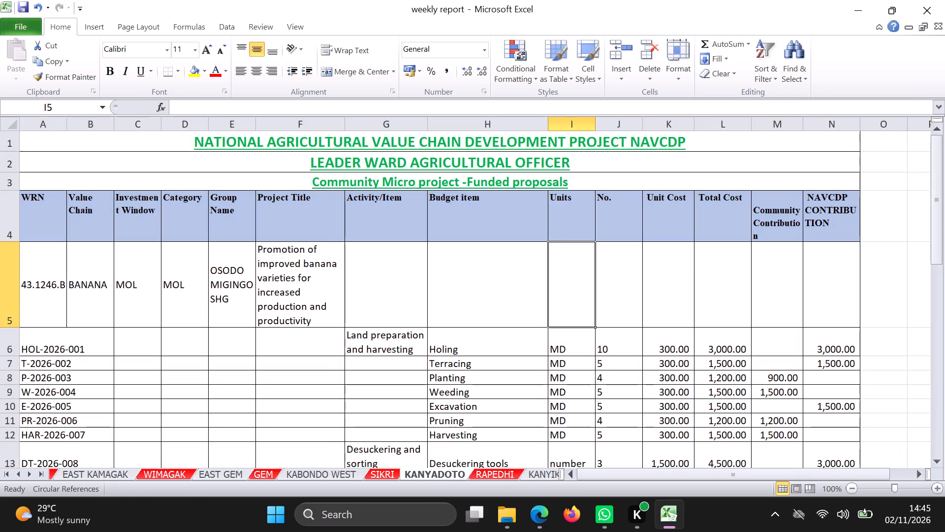
scroll(608, 274, up, 4)
click(612, 375)
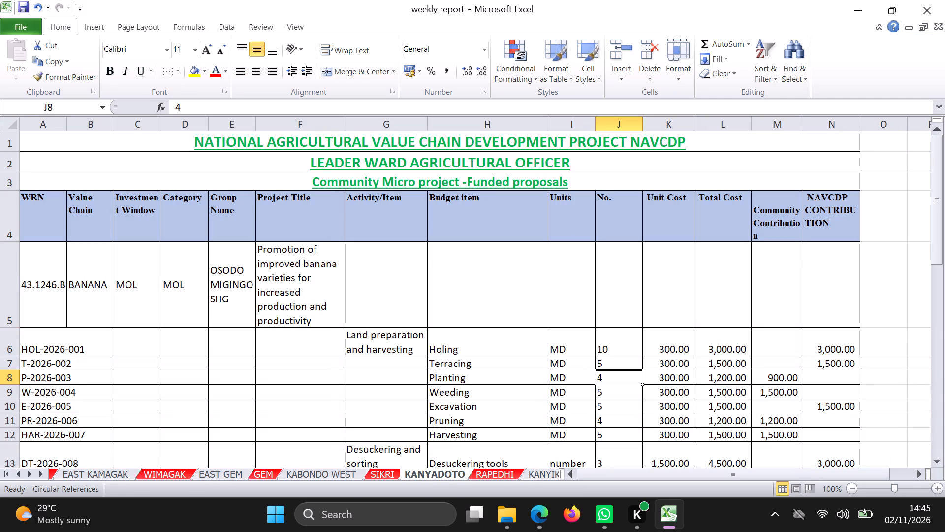
key(5)
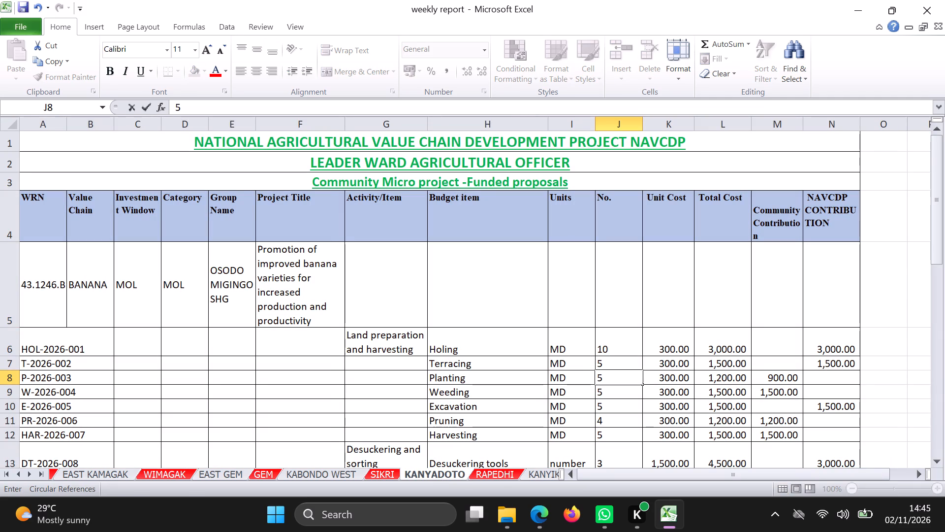
click(612, 421)
key(5)
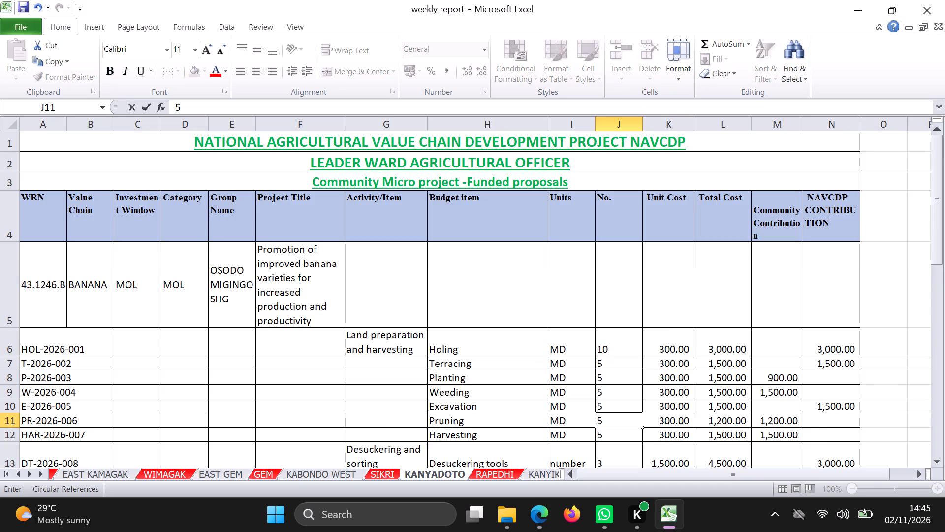
In the KANYADOTO banana table's desuckering and sorting section, set Desuckering tools and Pruning knife to 4, and panga to 5.
scroll(611, 448, down, 1)
click(612, 398)
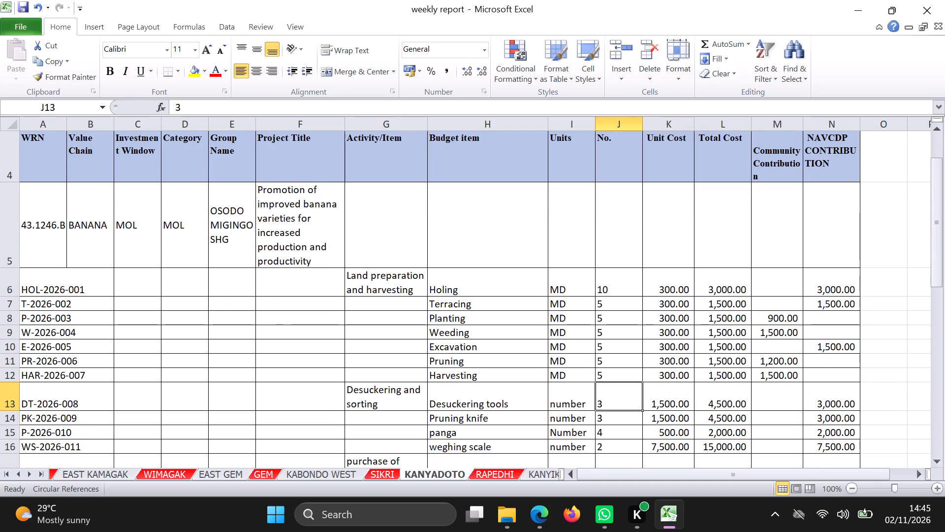
key(4)
click(613, 421)
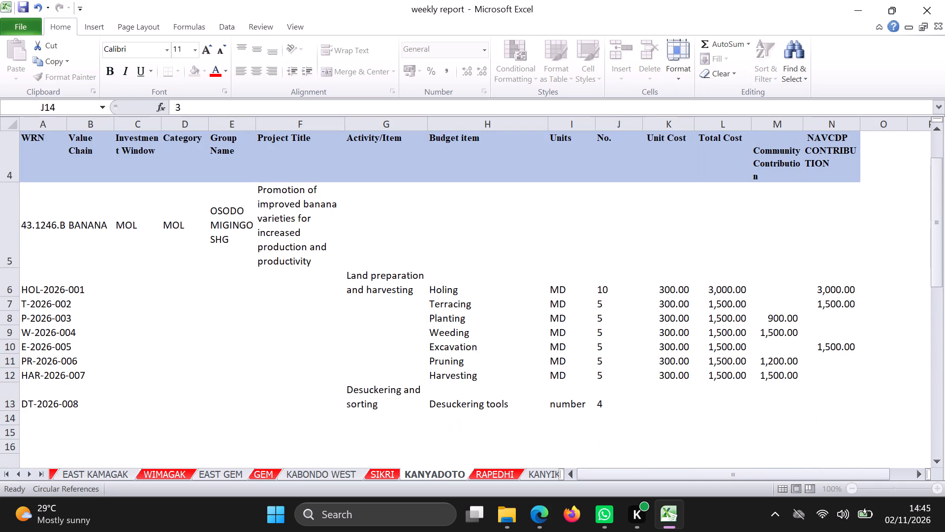
key(4)
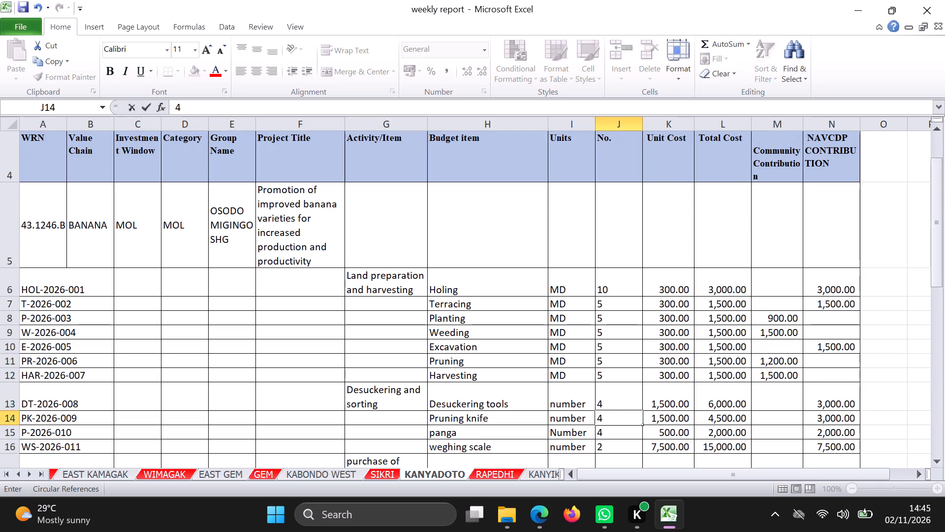
click(614, 431)
key(5)
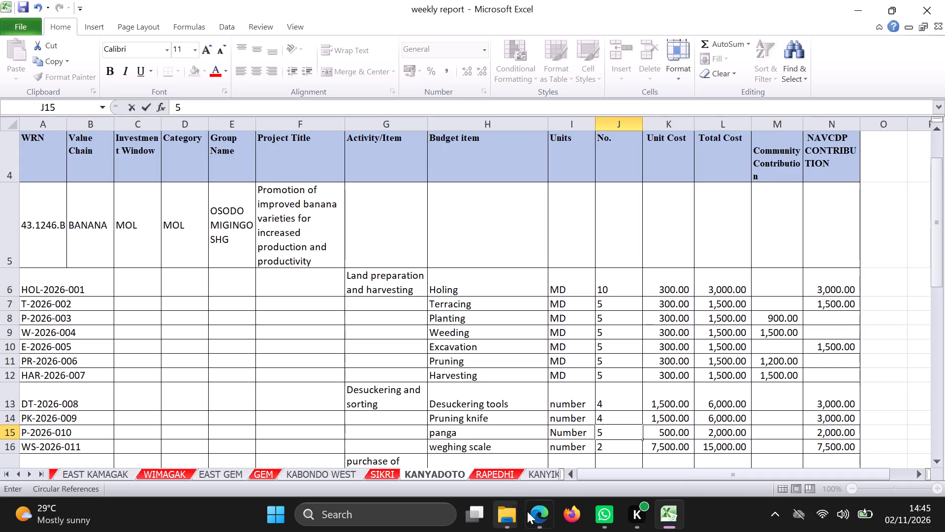
Switch to Microsoft Edge, pause the YouTube video, and return to the weekly report workbook in Excel.
click(533, 510)
click(419, 332)
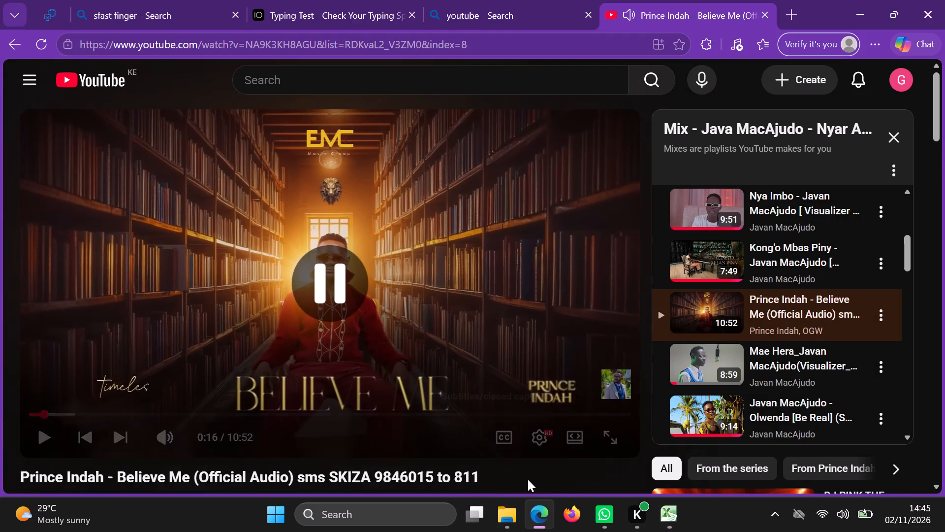
click(668, 508)
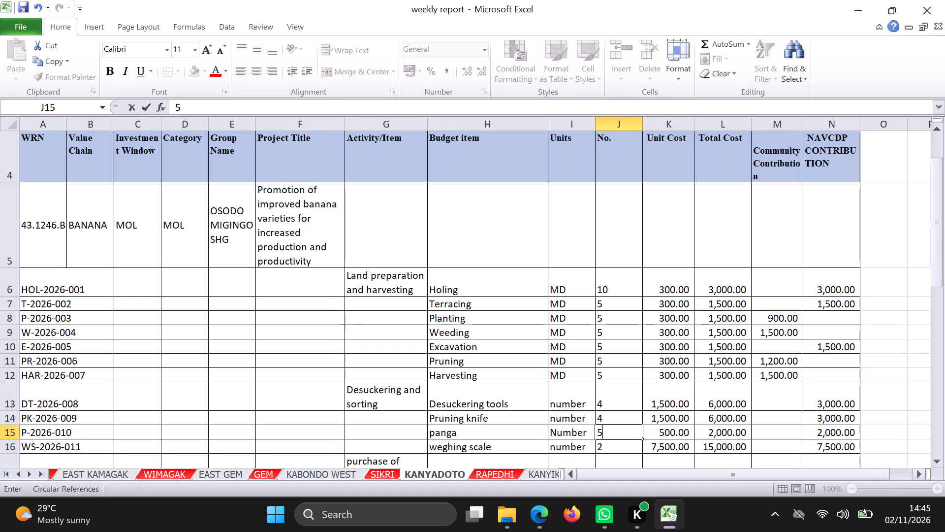
In the KANYADOTO banana table, set the weighing scale, DAP and transportation (start up) quantities to 3, and Farm yard manure to 4.
click(614, 445)
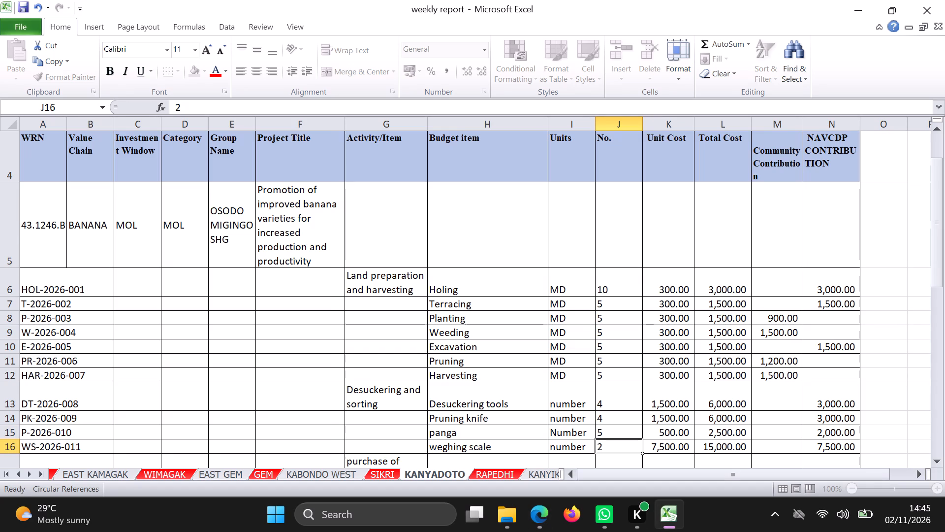
key(3)
scroll(622, 436, down, 1)
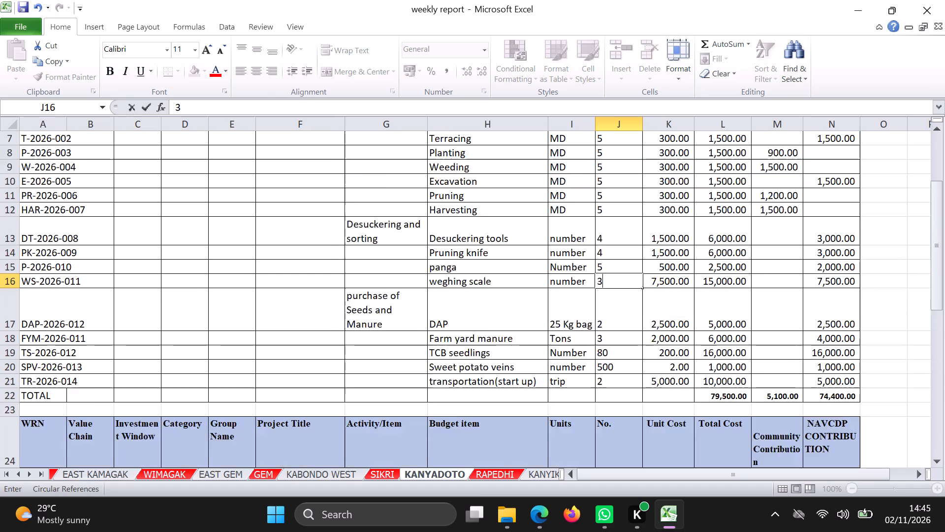
scroll(623, 436, down, 1)
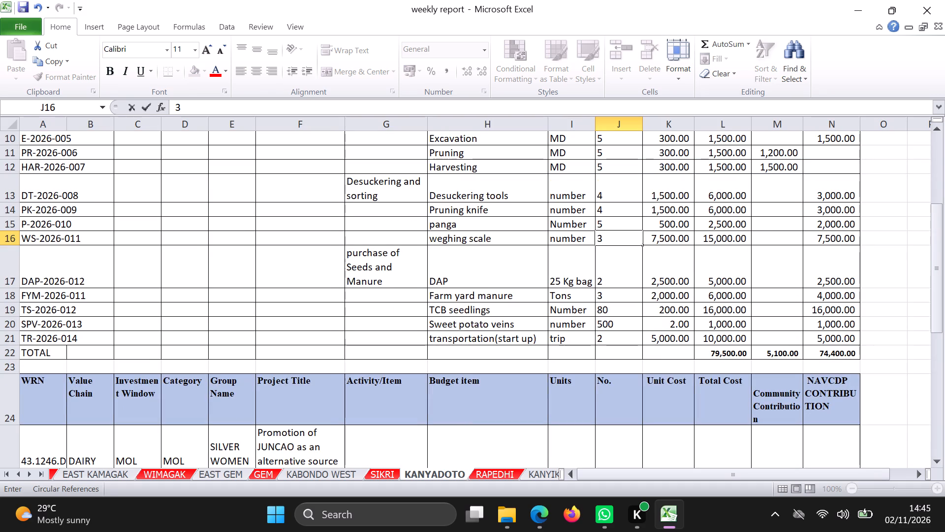
click(625, 274)
key(3)
click(624, 299)
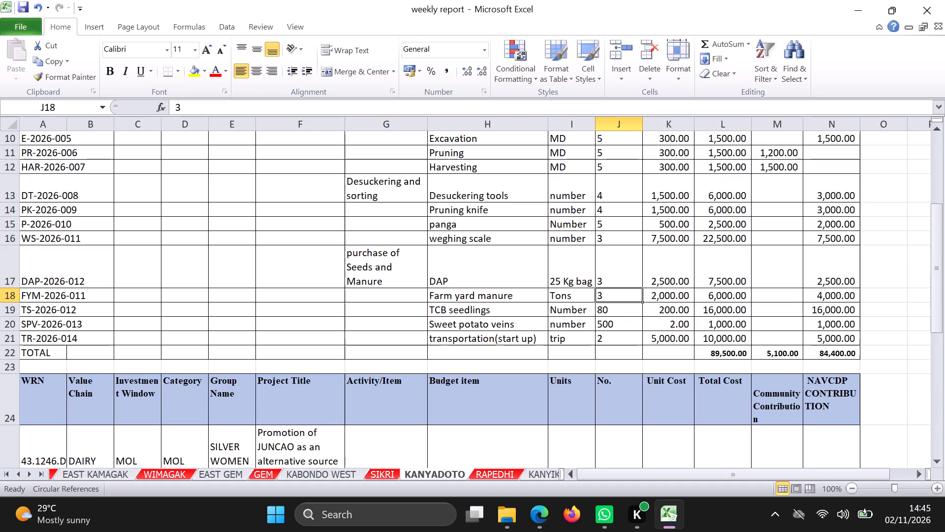
key(4)
click(627, 342)
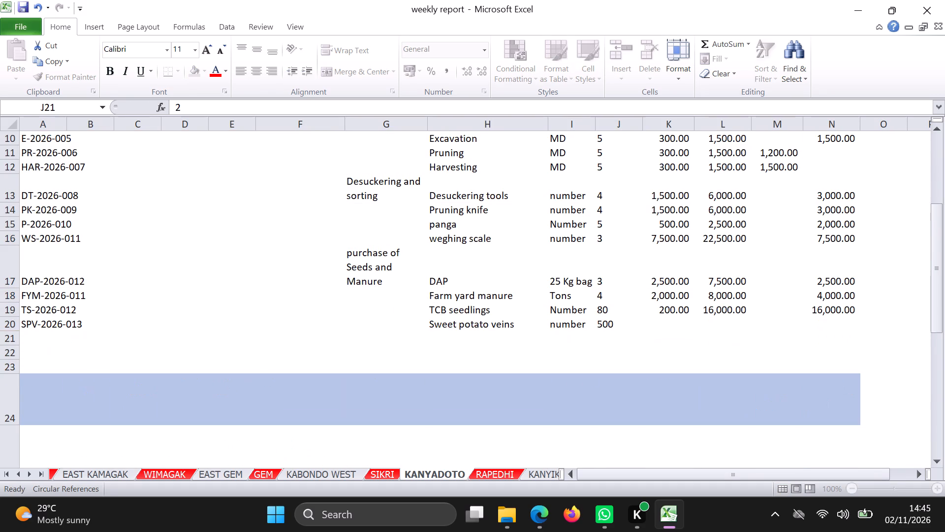
key(3)
In the KANYADOTO dairy table's land preparation section, set top dressing and ridging to 4, and Harvesting to 5.
scroll(629, 341, down, 2)
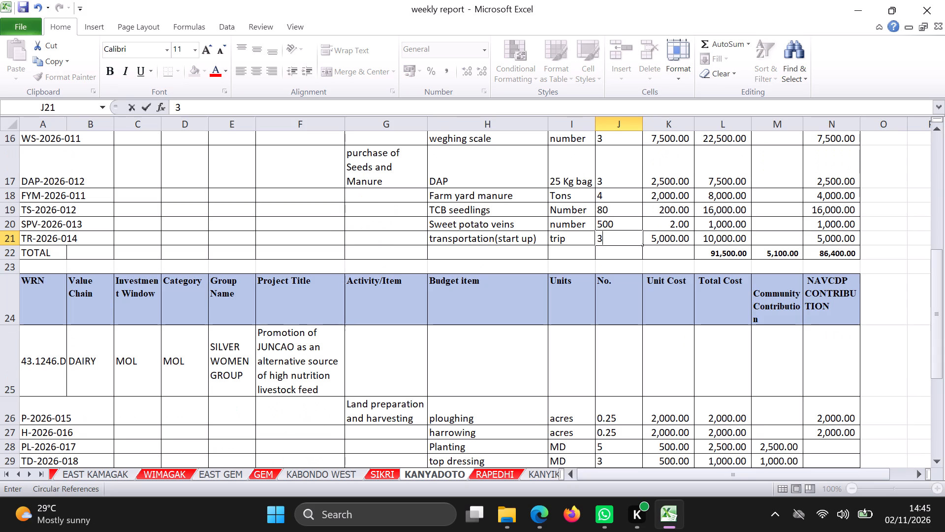
scroll(614, 406, down, 1)
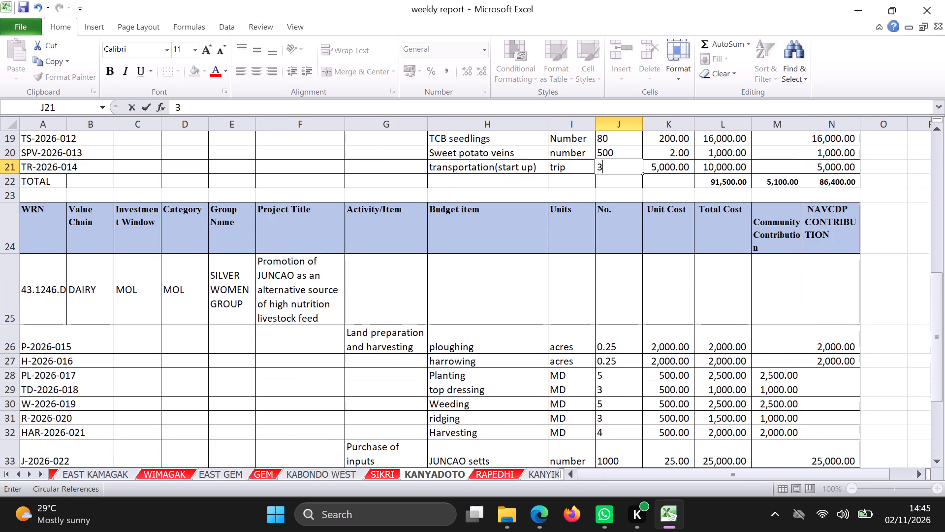
scroll(621, 385, down, 1)
click(617, 343)
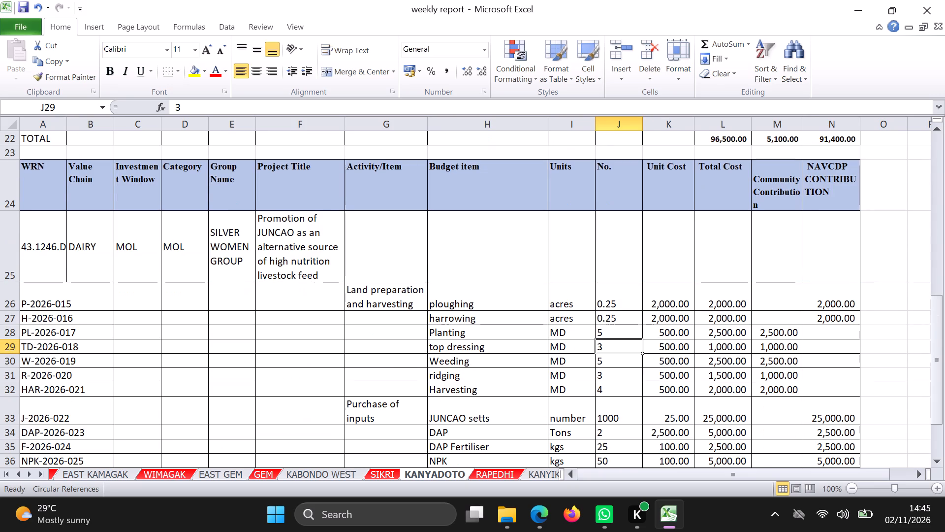
key(4)
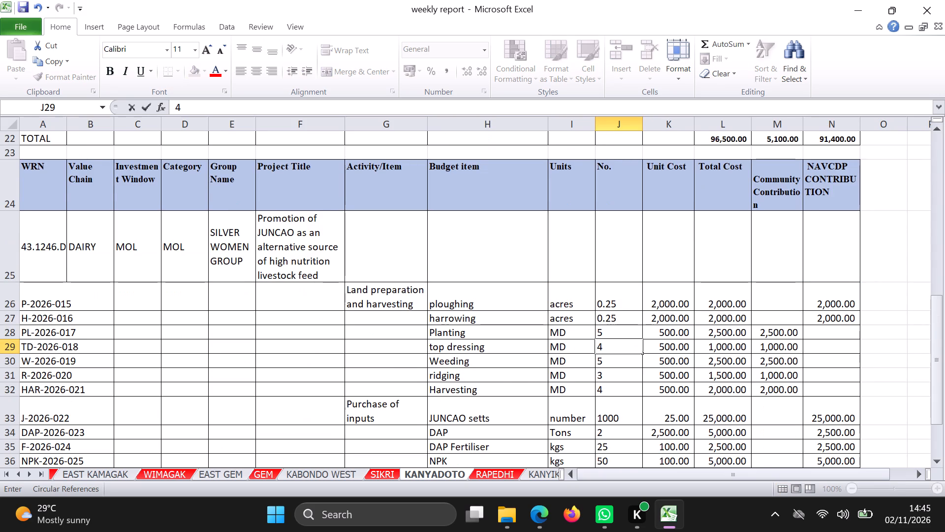
click(619, 371)
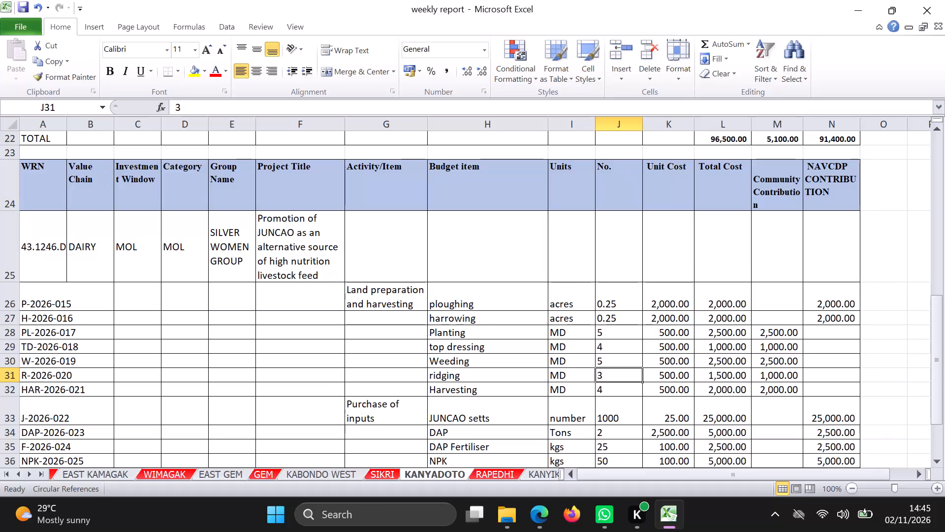
key(4)
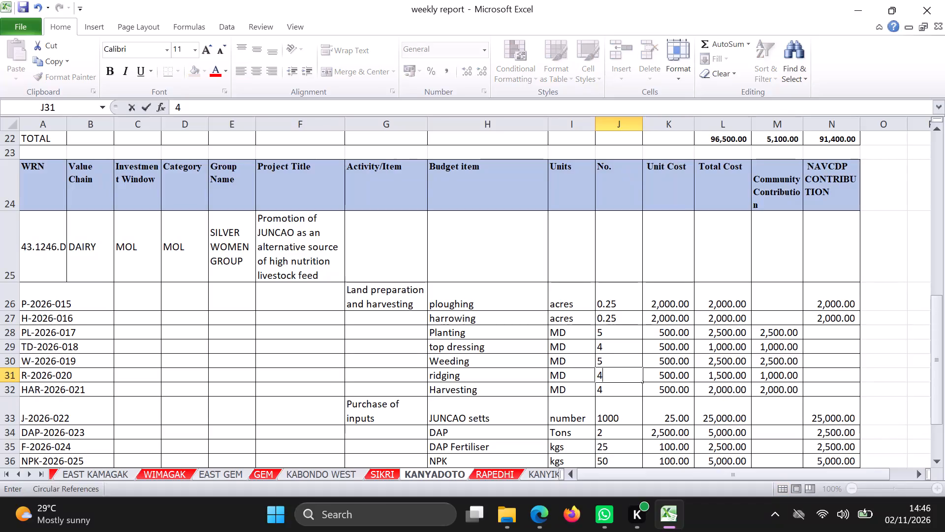
click(620, 391)
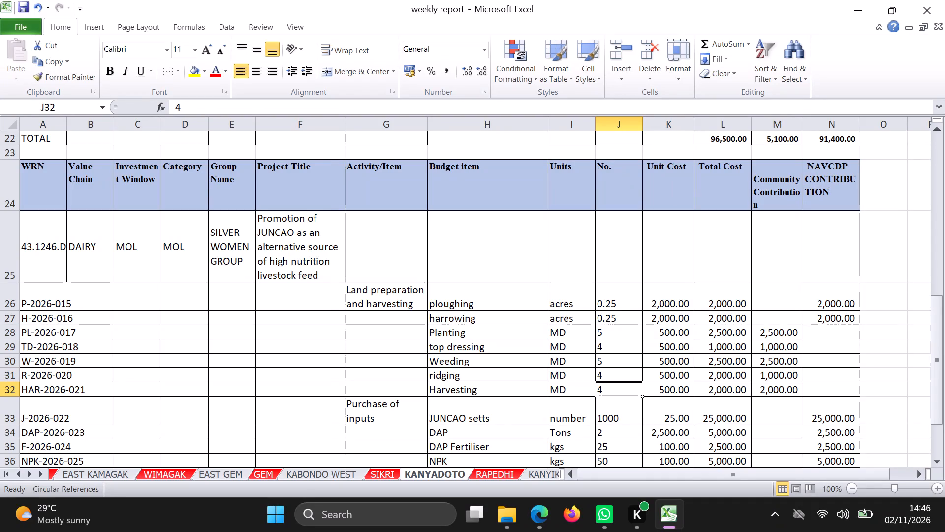
key(5)
In the KANYADOTO dairy table's inputs and PPEs sections, set DAP, wheelbarrow, gloves and Transport to 3, and gumboots and overalls to 4.
scroll(619, 407, down, 1)
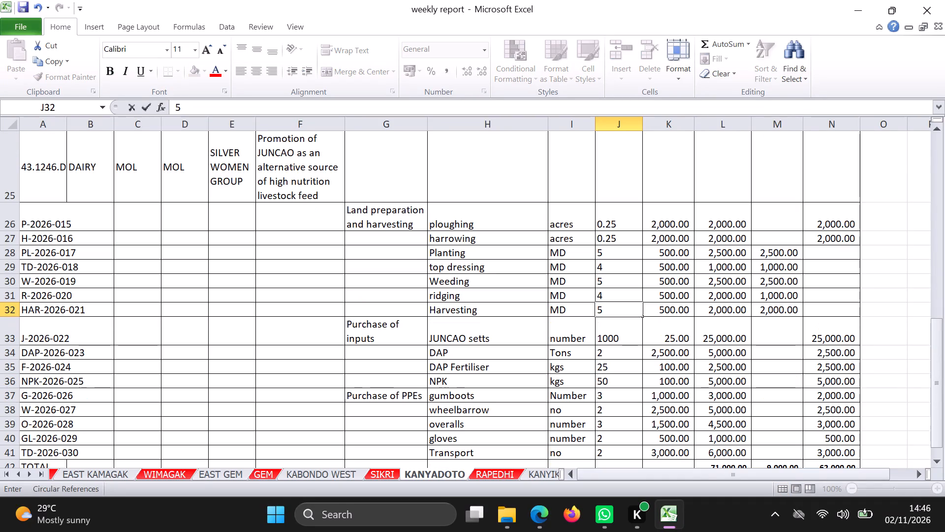
click(613, 354)
key(3)
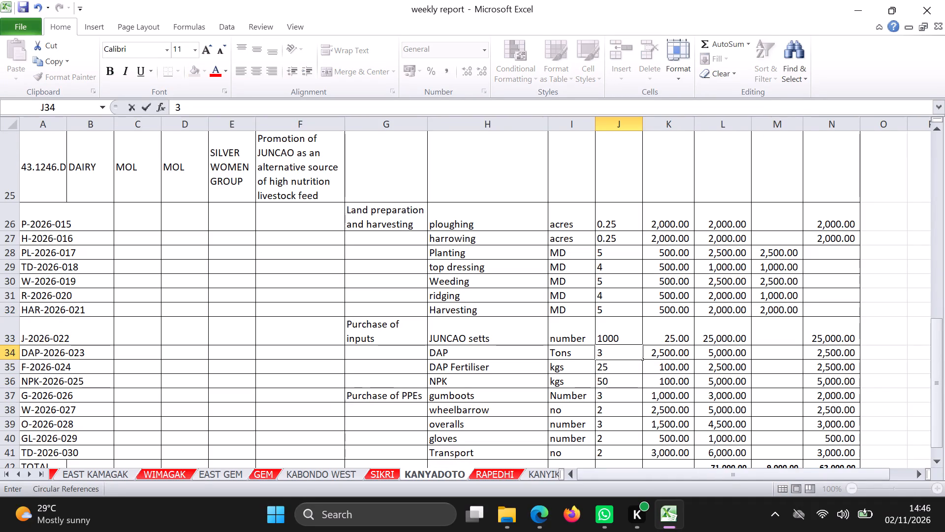
click(618, 396)
key(4)
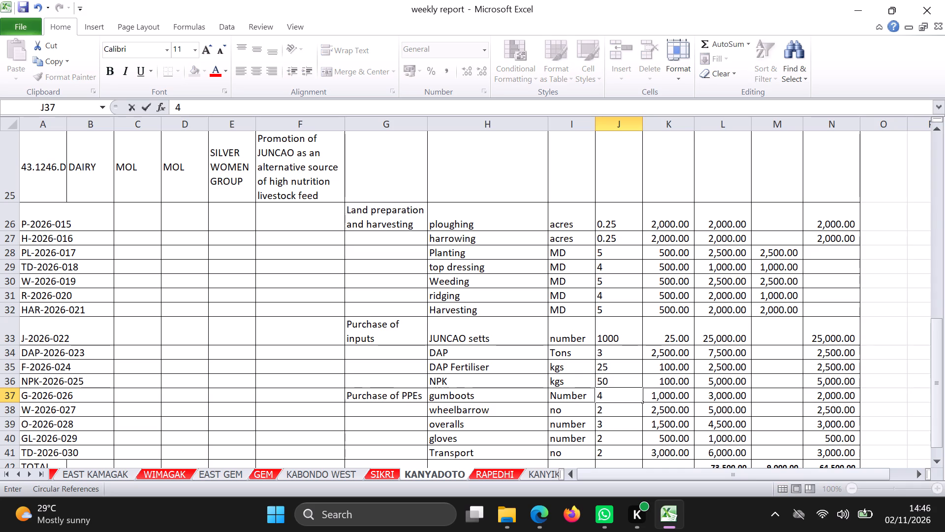
click(617, 407)
key(3)
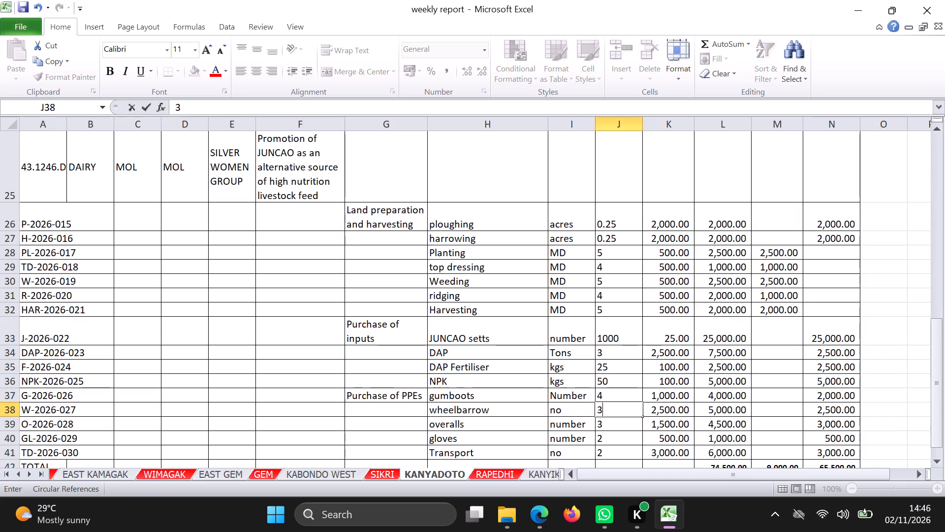
click(614, 428)
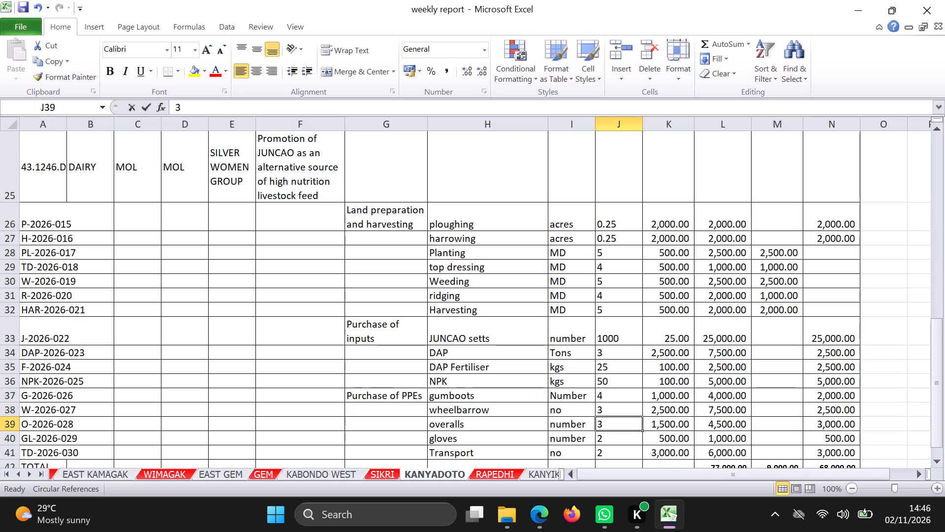
key(4)
click(613, 434)
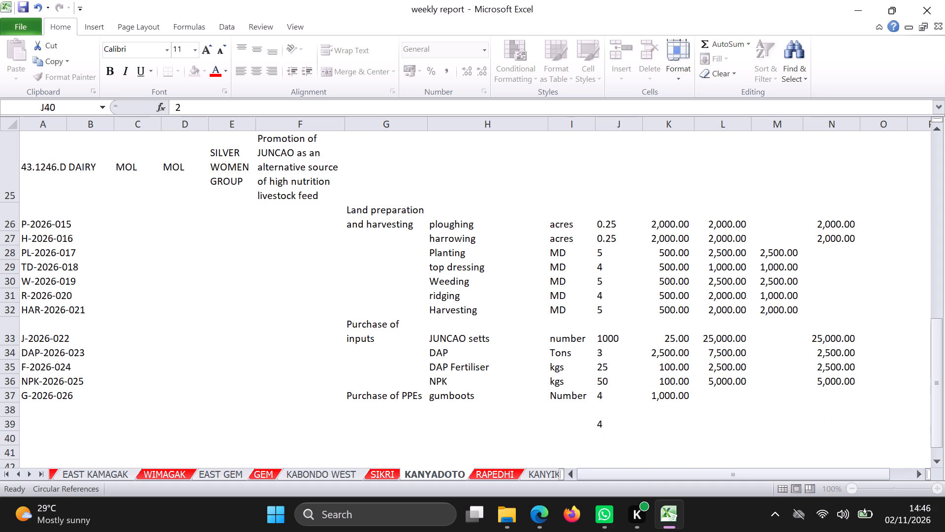
key(3)
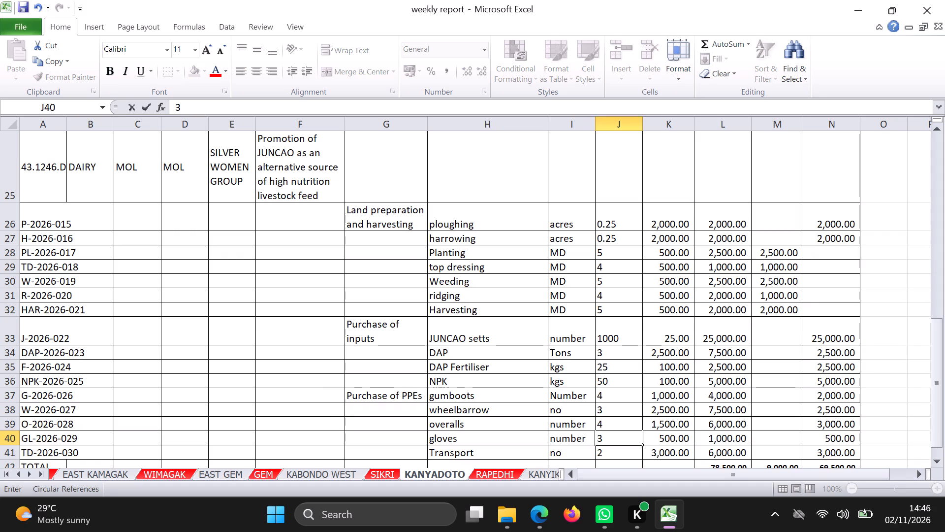
click(617, 453)
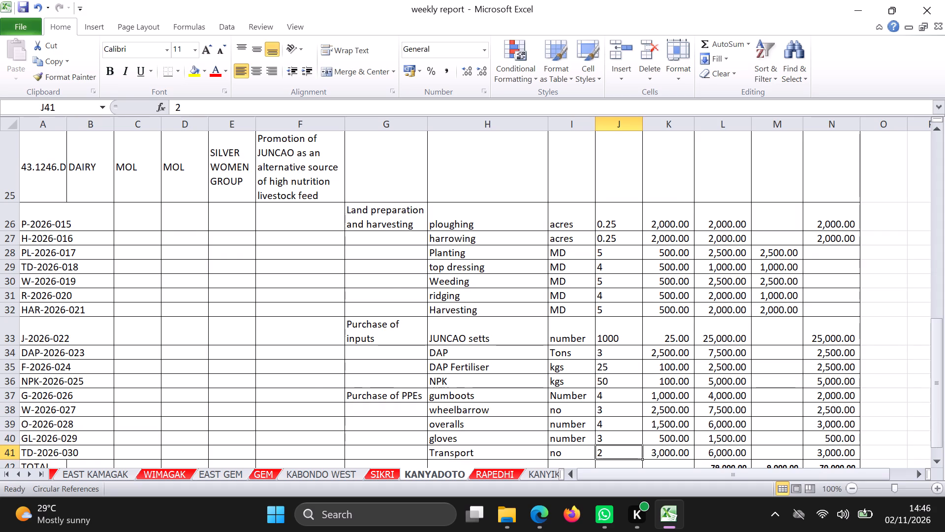
key(3)
Save the weekly report workbook with the KANYADOTO sheet's quantity changes.
scroll(618, 450, down, 2)
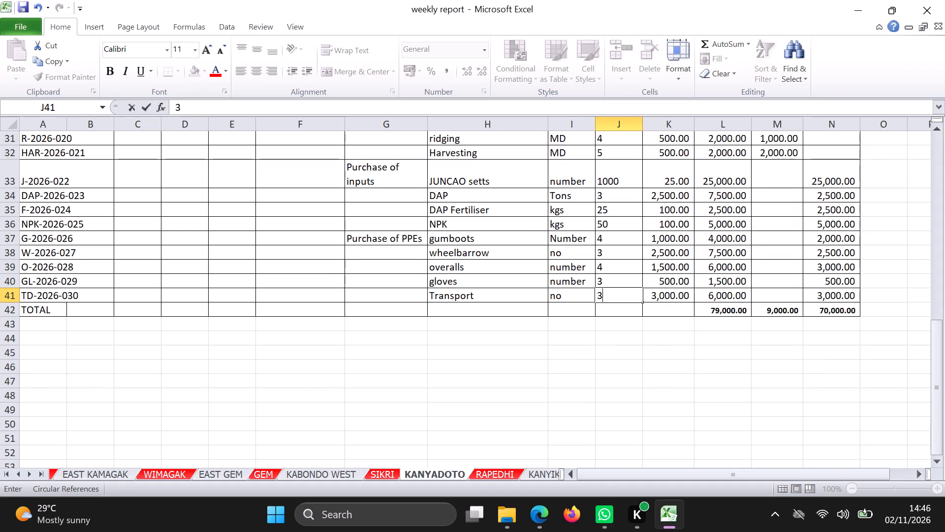
key(ctrl+s)
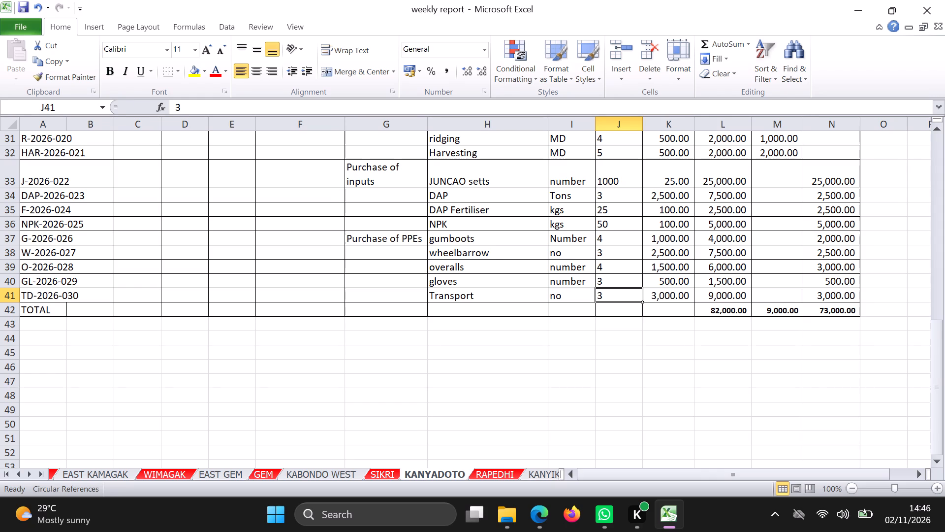
On the RAPEDHI sheet's banana table, set the Planting and Pruning quantities to 4 each.
click(482, 478)
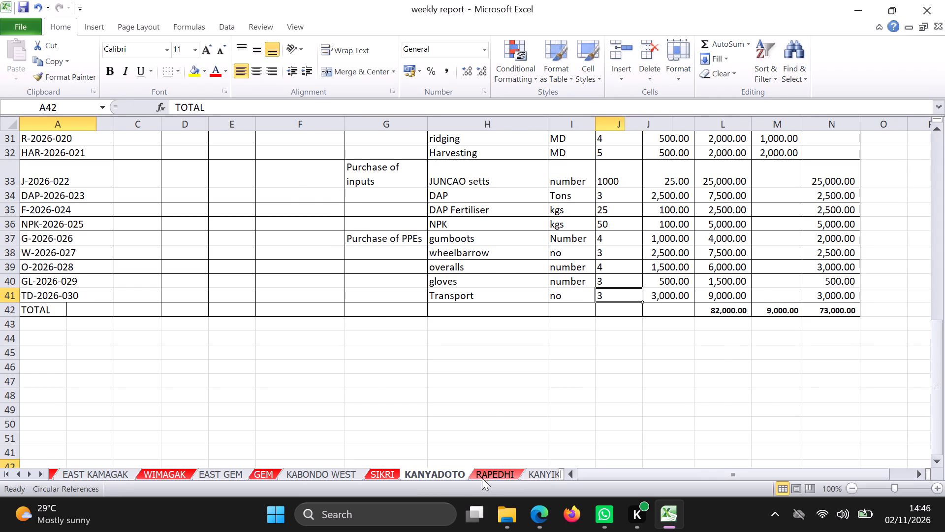
scroll(685, 297, up, 3)
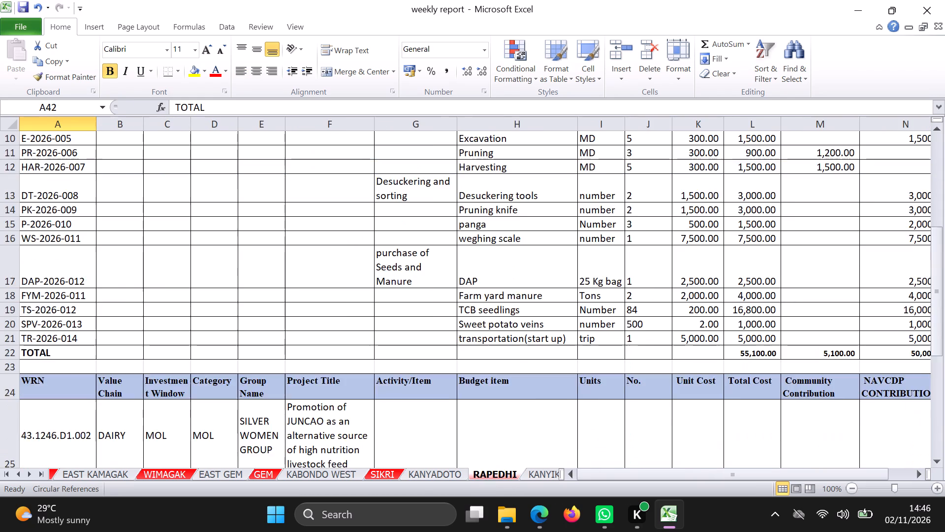
scroll(683, 297, up, 6)
click(644, 352)
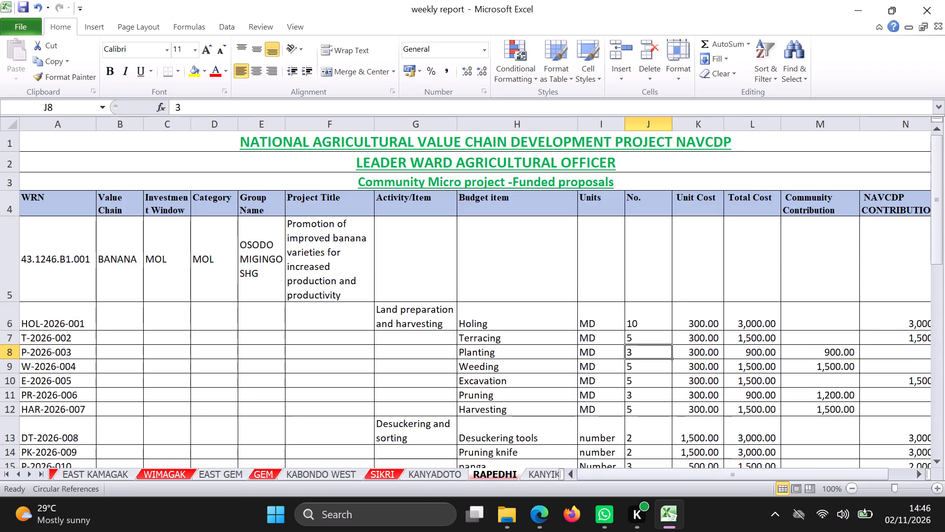
key(4)
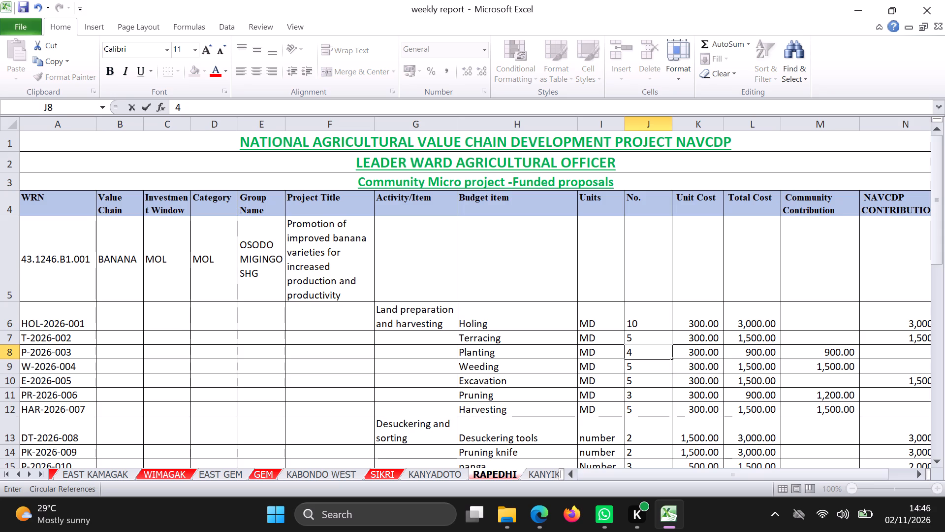
click(641, 395)
key(4)
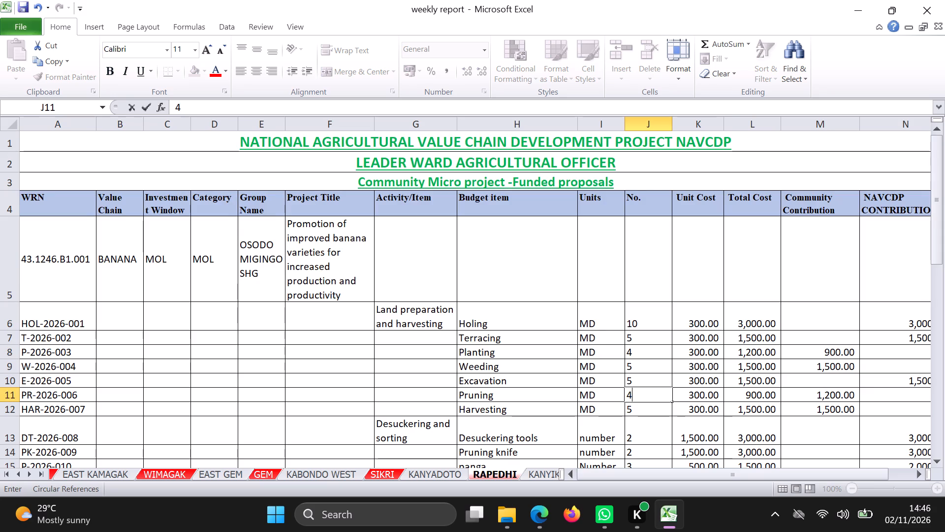
In the RAPEDHI banana table's desuckering and sorting section, set Desuckering tools and Pruning knife to 3, panga to 4, and weighing scale to 2.
click(641, 427)
key(3)
click(642, 452)
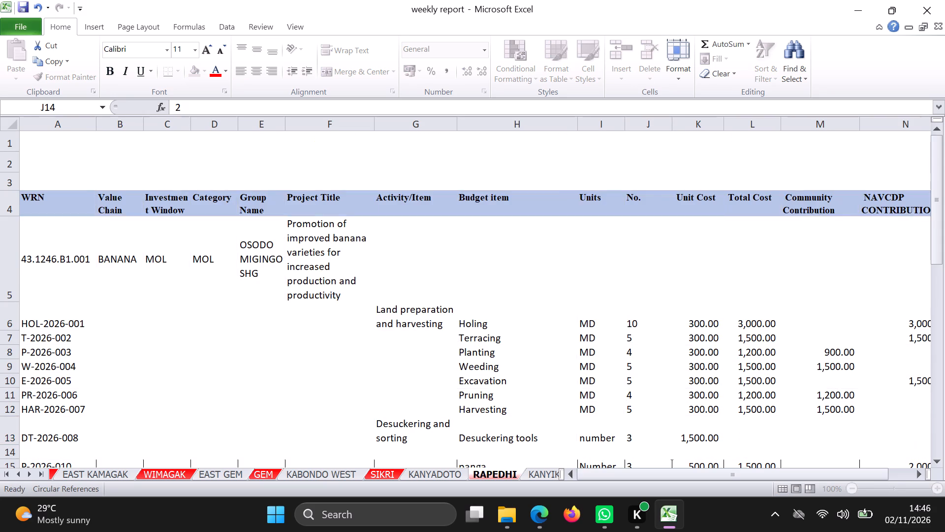
key(3)
scroll(651, 452, down, 1)
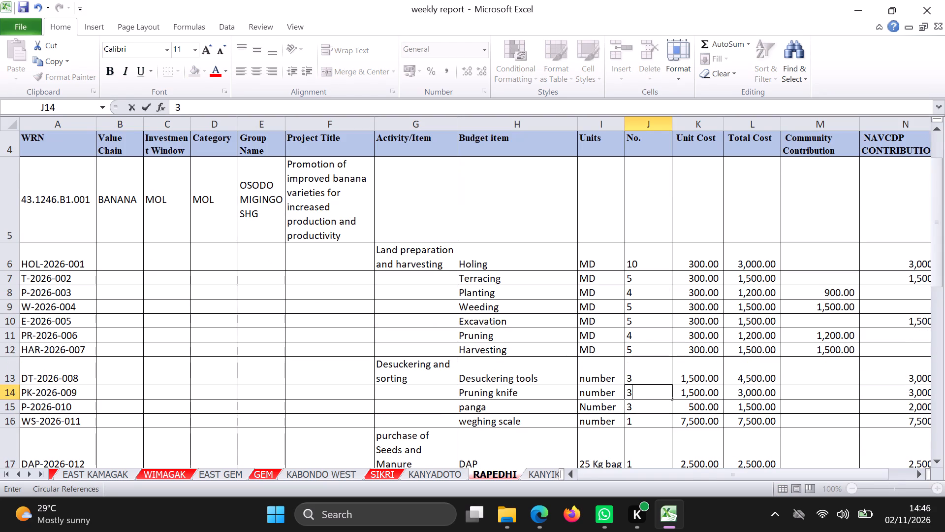
click(649, 406)
key(4)
scroll(647, 413, down, 1)
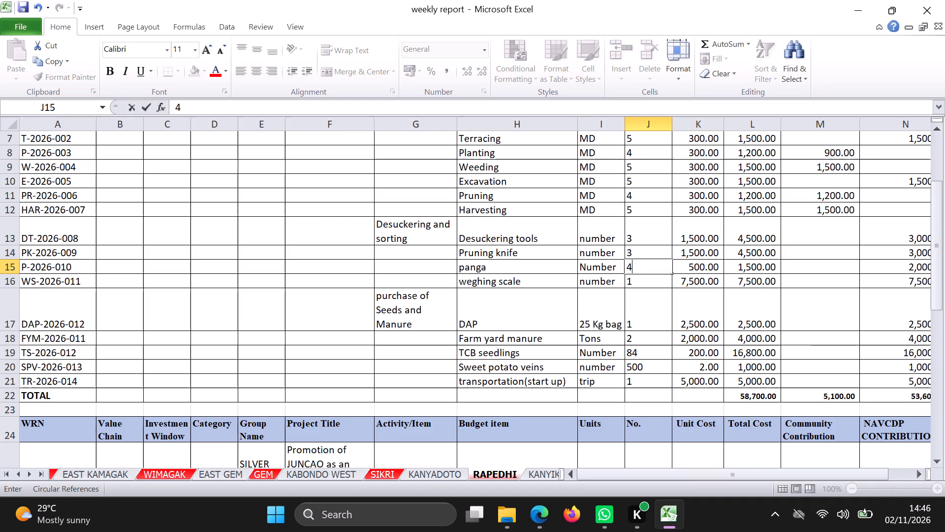
click(645, 278)
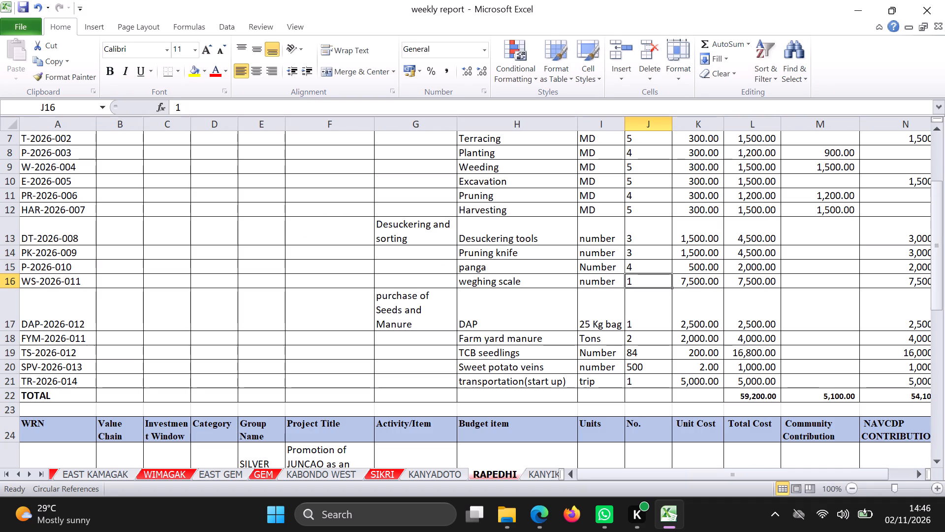
key(2)
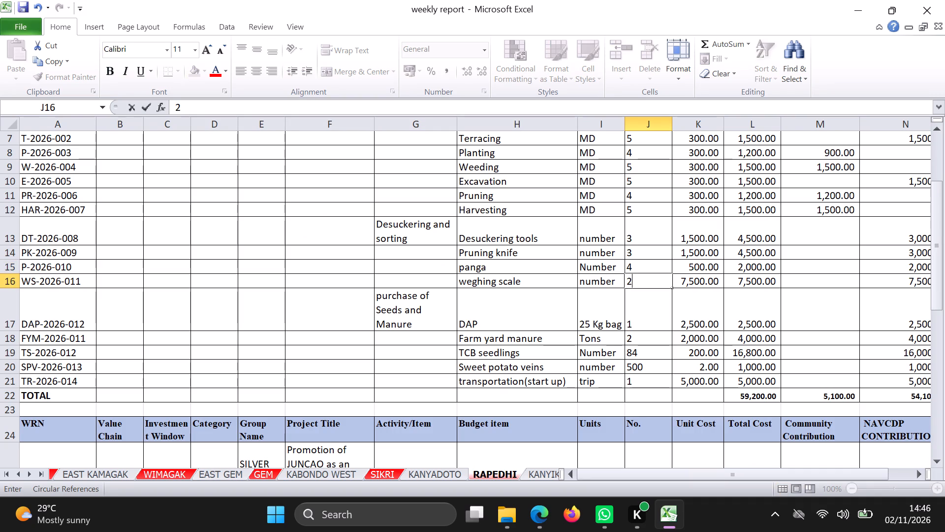
In the RAPEDHI banana table's seeds and manure section, set DAP and transportation (start up) to 2, and Farm yard manure to 3.
click(639, 309)
key(2)
click(644, 335)
key(3)
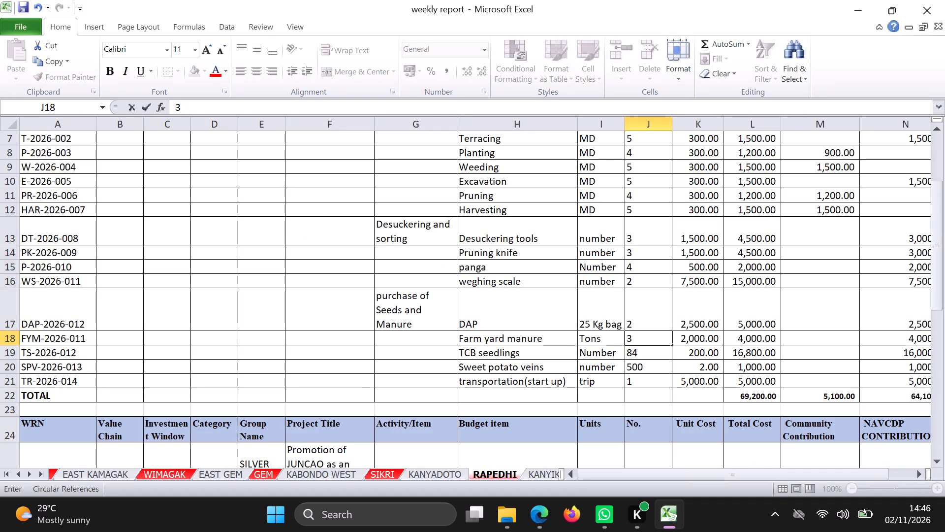
click(653, 381)
key(2)
scroll(655, 376, down, 2)
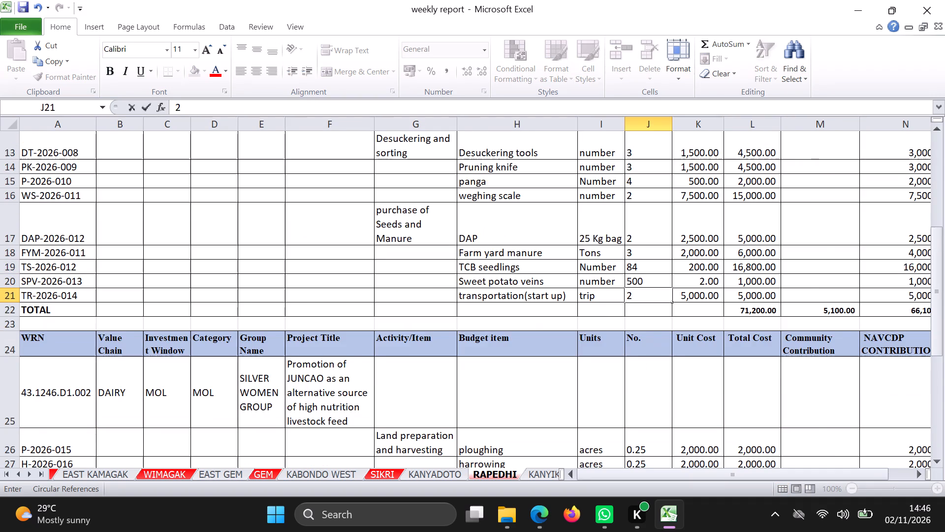
scroll(662, 352, down, 2)
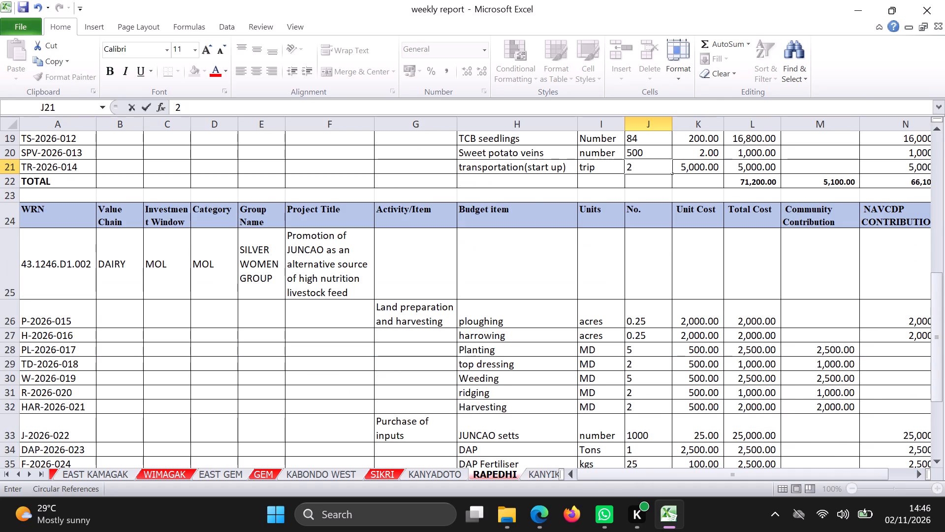
In the RAPEDHI dairy table, set the top dressing, ridging and Harvesting quantities to 3 each, and DAP to 2.
click(646, 362)
key(3)
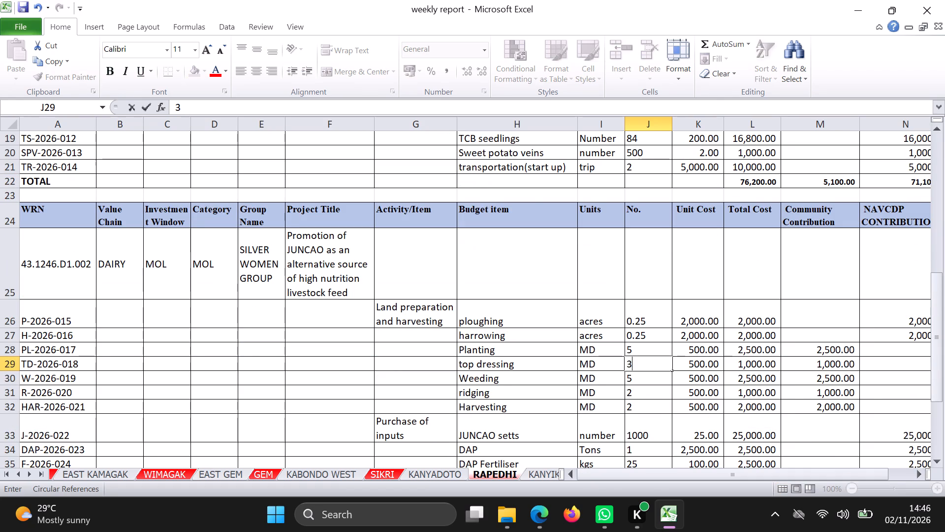
click(642, 394)
key(3)
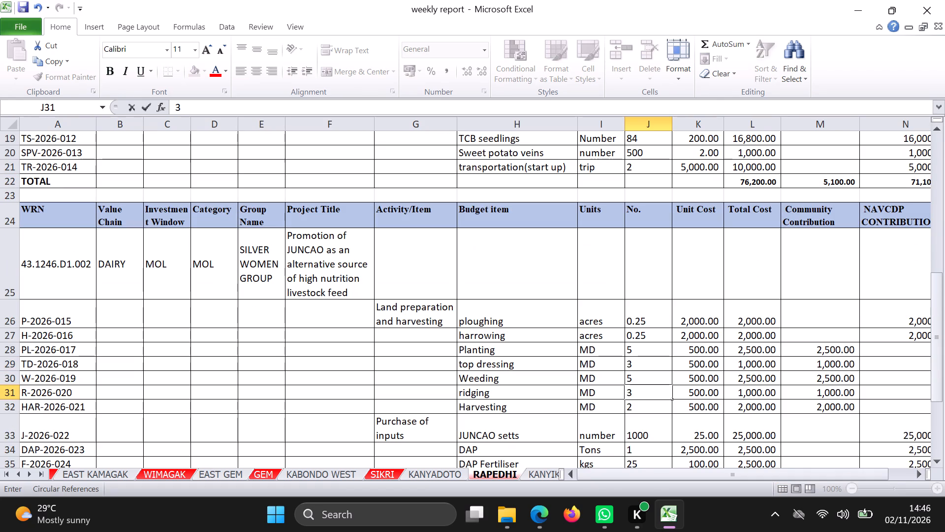
click(647, 407)
key(3)
scroll(647, 406, down, 1)
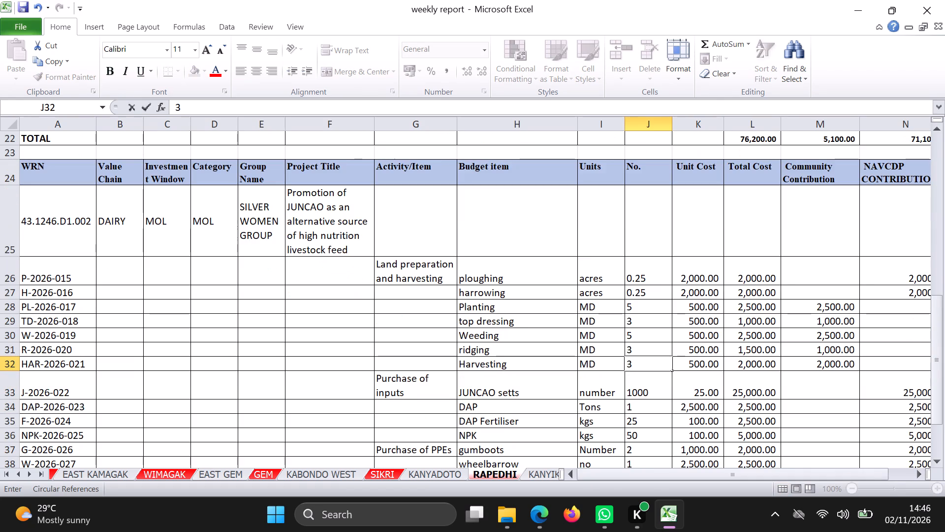
click(645, 408)
key(2)
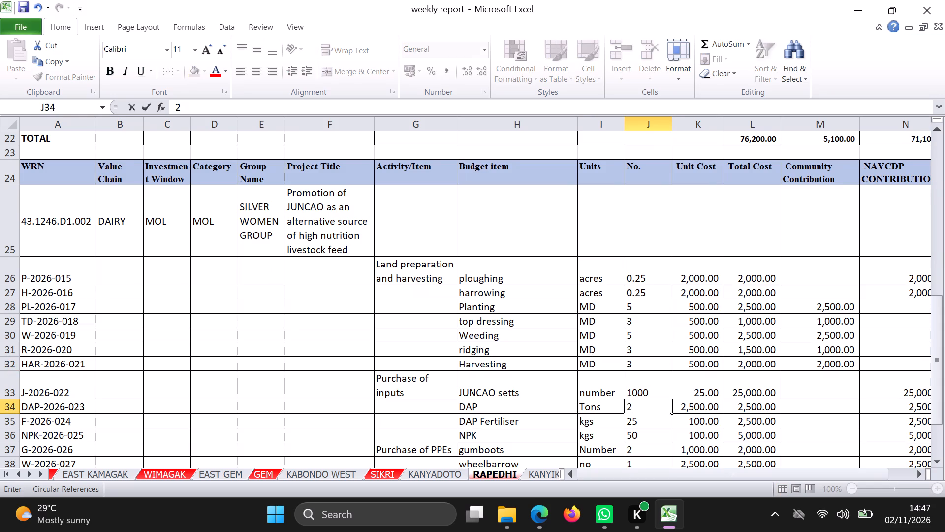
In the RAPEDHI dairy table's PPEs section, set gumboots and Transport to 3, and wheelbarrow, overalls and gloves to 2.
click(643, 451)
key(3)
scroll(646, 445, down, 3)
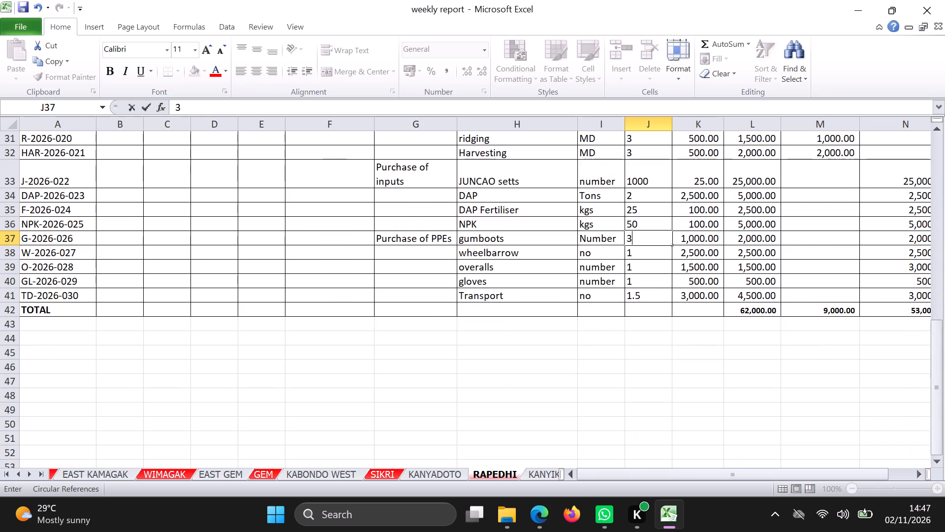
click(649, 258)
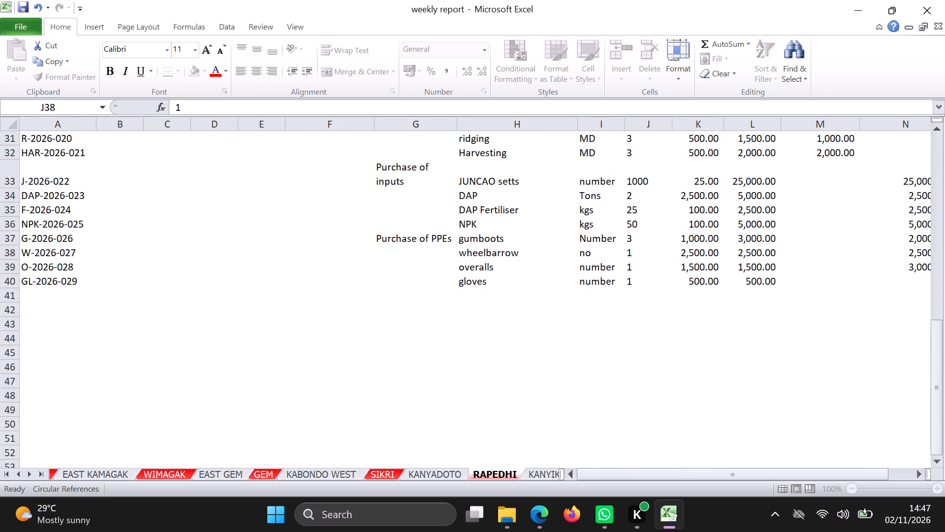
key(2)
click(647, 266)
key(2)
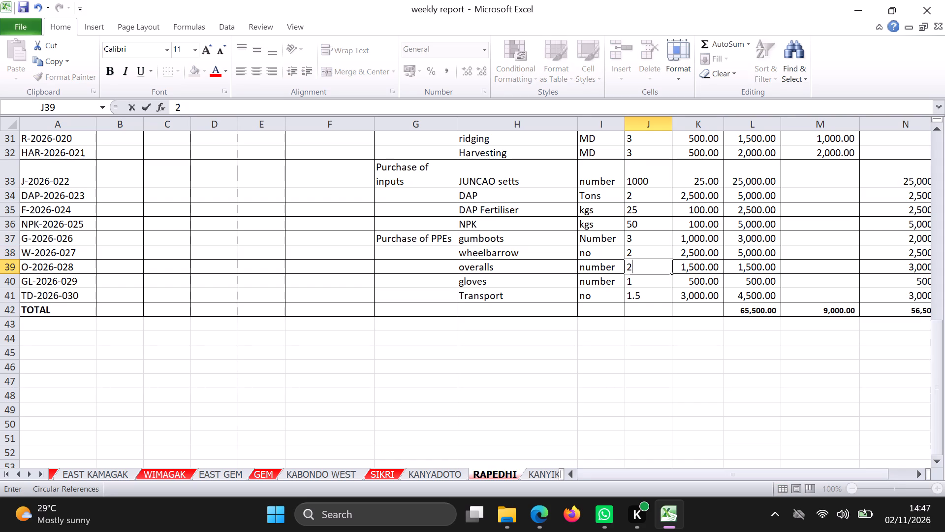
click(648, 285)
key(2)
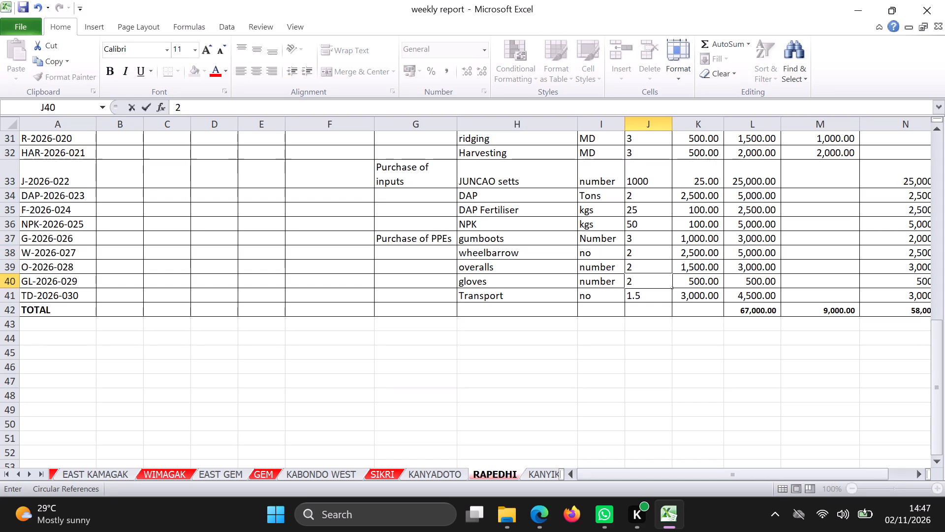
click(649, 300)
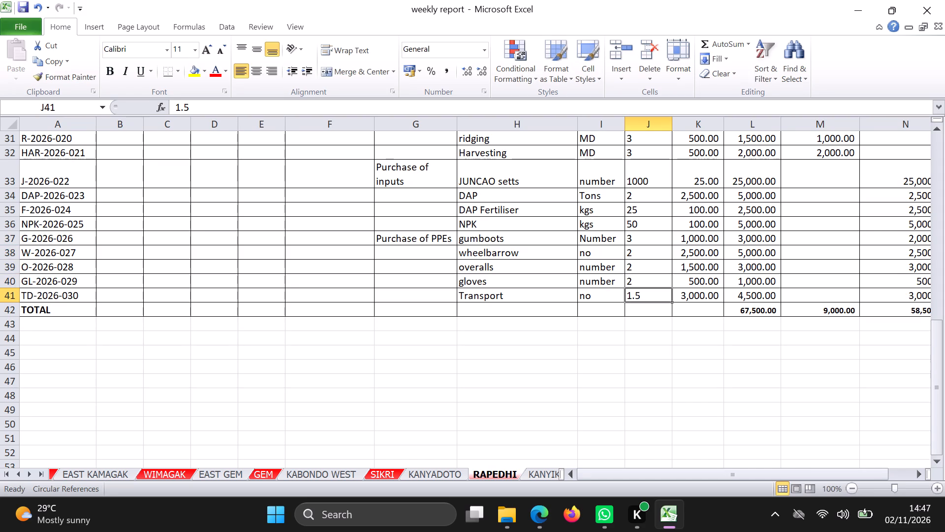
click(646, 294)
key(3)
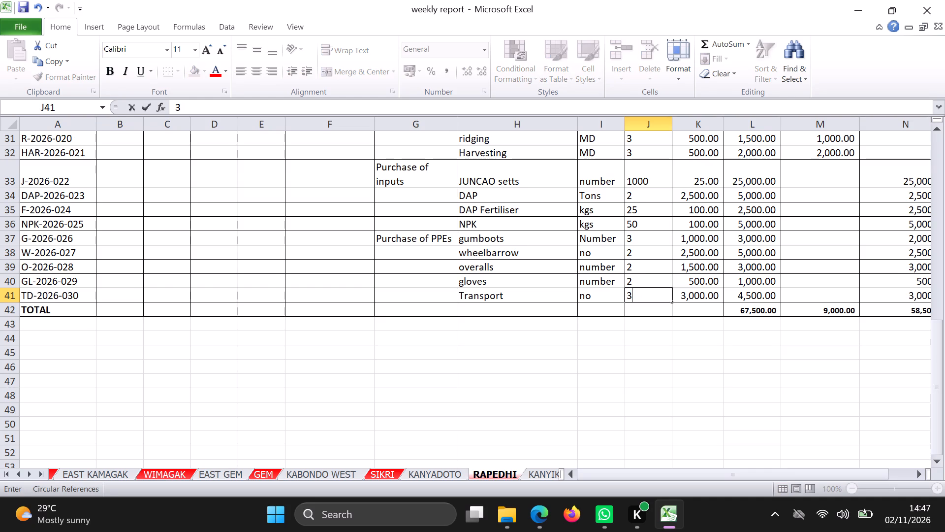
click(641, 311)
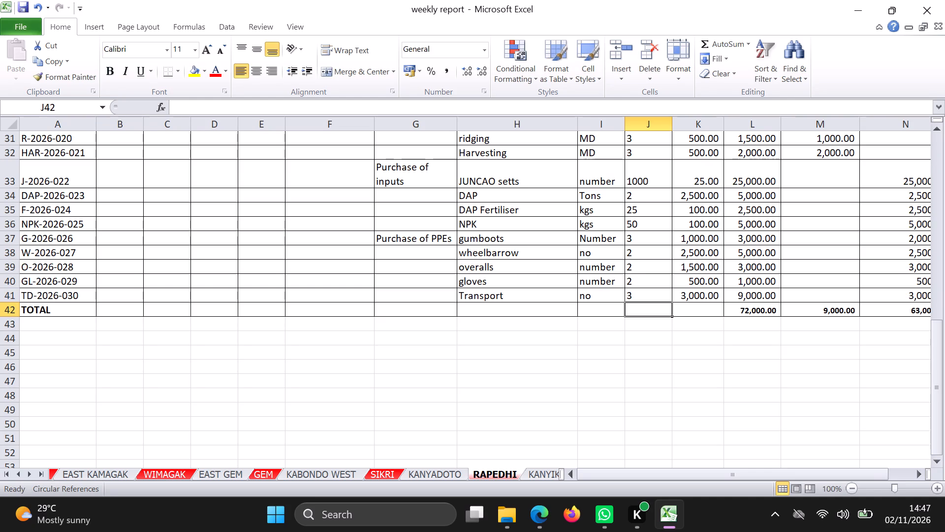
Save the weekly report workbook with the RAPEDHI sheet's quantity changes.
key(ctrl+s)
On the KANYIKELA sheet's banana table, set the Planting and Pruning quantities to 5 each.
click(539, 473)
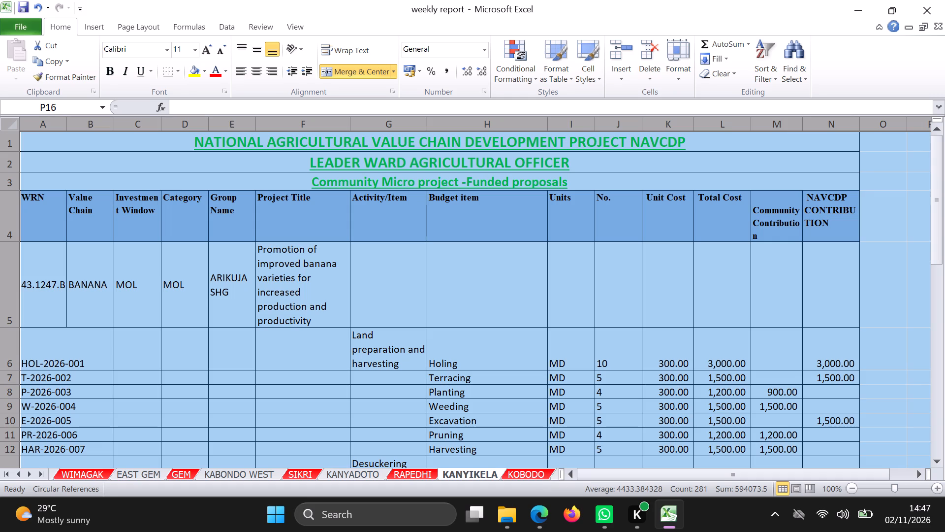
click(600, 278)
scroll(618, 278, up, 2)
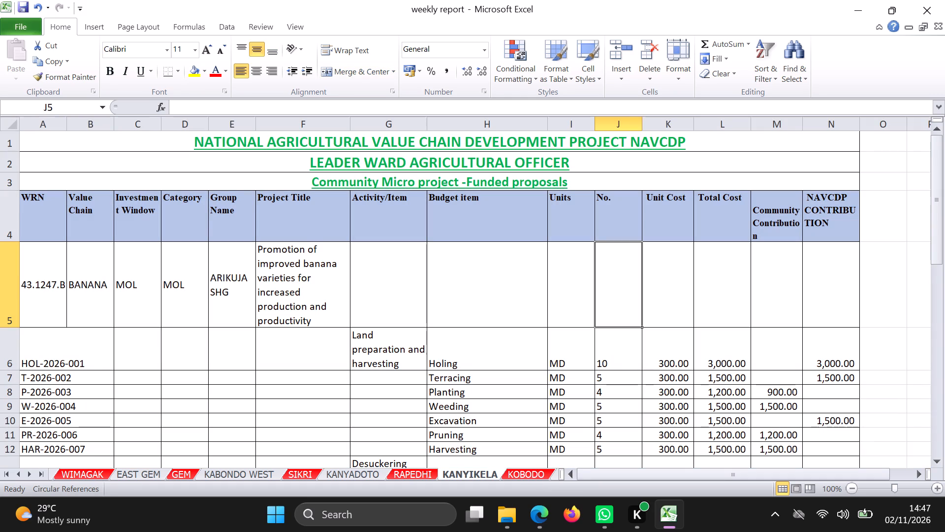
click(616, 392)
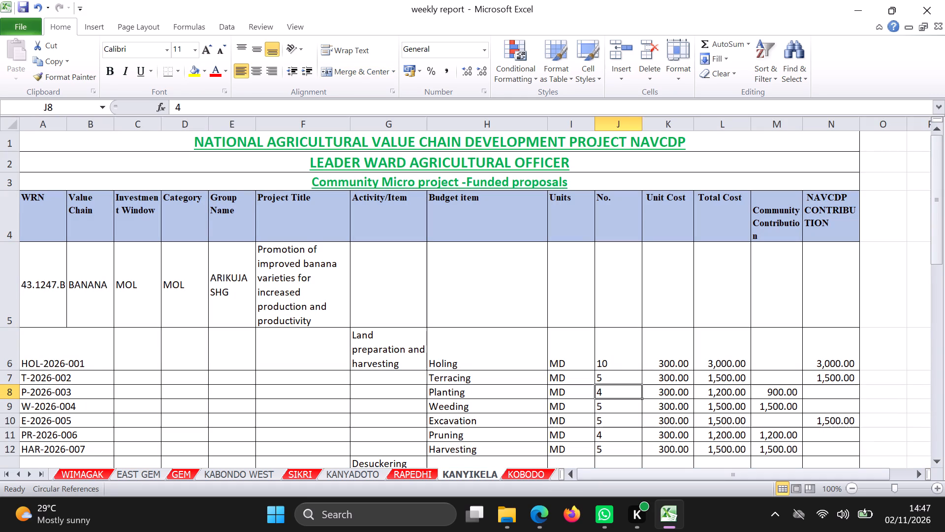
key(5)
click(610, 434)
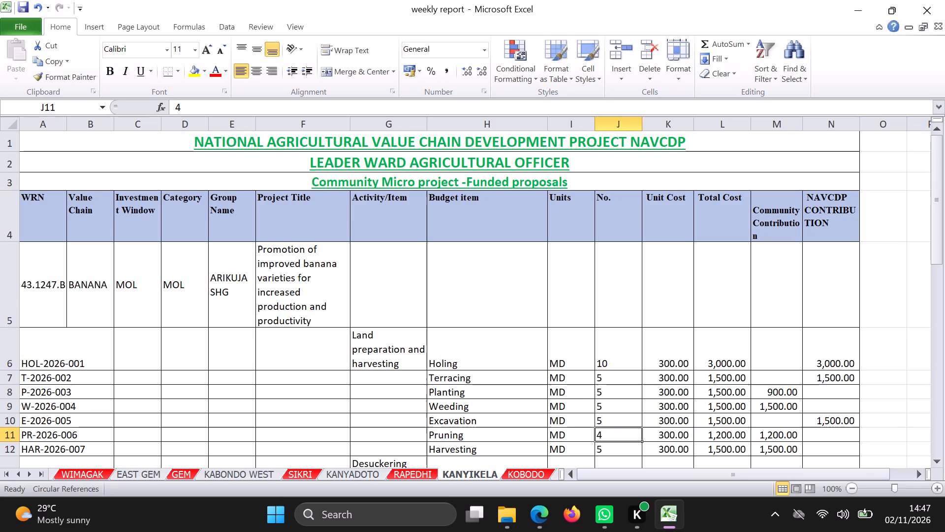
key(5)
In the KANYIKELA banana table's desuckering and sorting section, set Desuckering tools and Pruning knife to 4, panga to 5, and weighing scale to 3.
scroll(623, 420, down, 2)
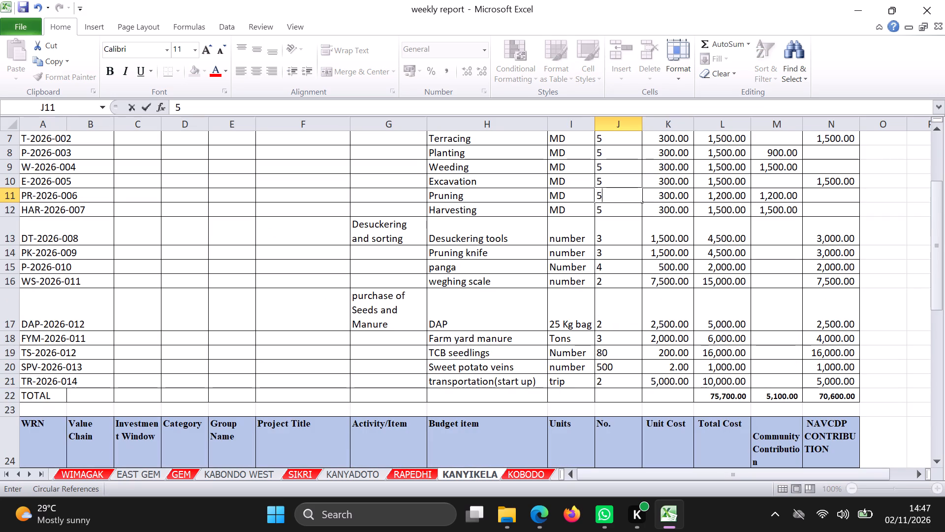
click(615, 238)
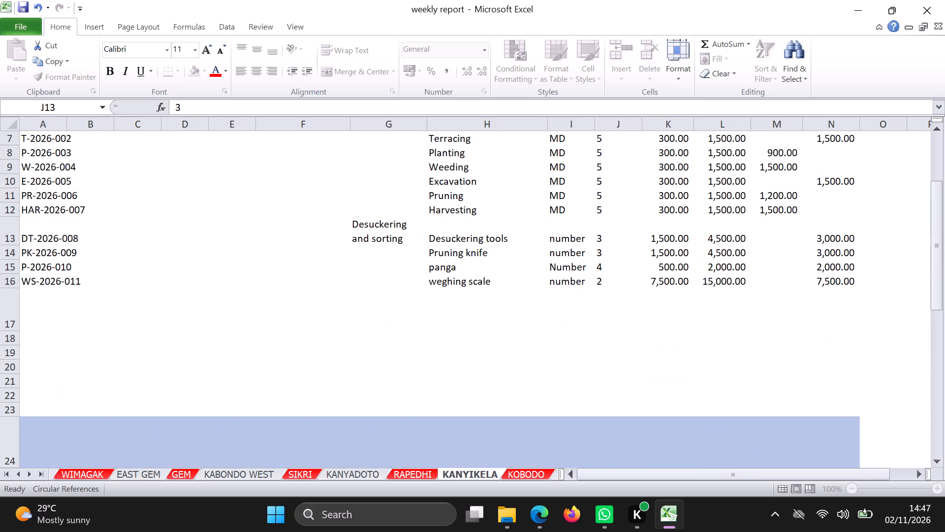
key(4)
click(615, 254)
key(4)
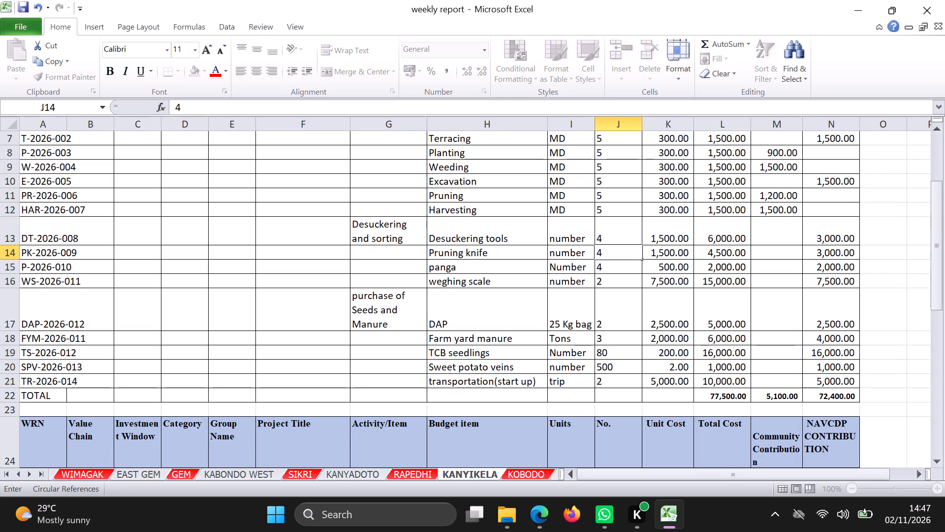
click(614, 269)
key(5)
click(621, 287)
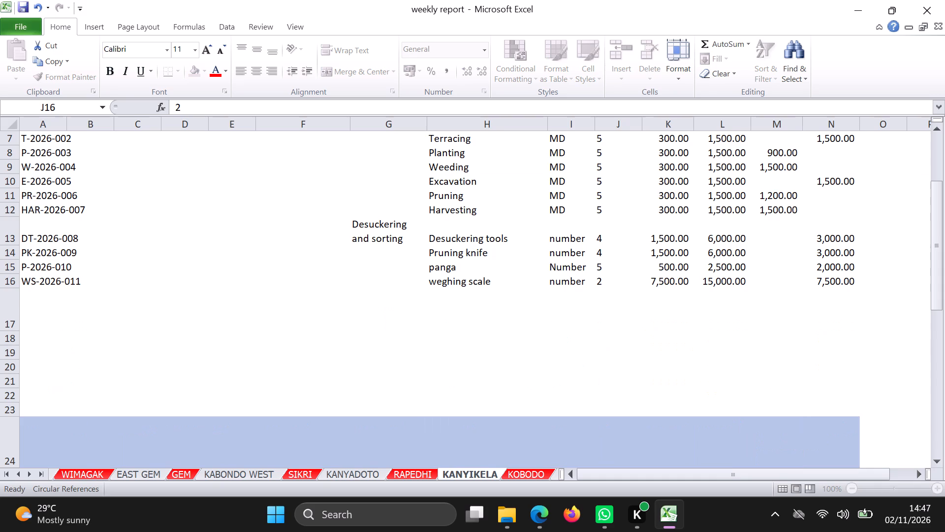
key(3)
In the KANYIKELA banana table's seeds and manure section, set DAP and transportation (start up) to 3, and Farm yard manure to 4.
click(615, 307)
key(3)
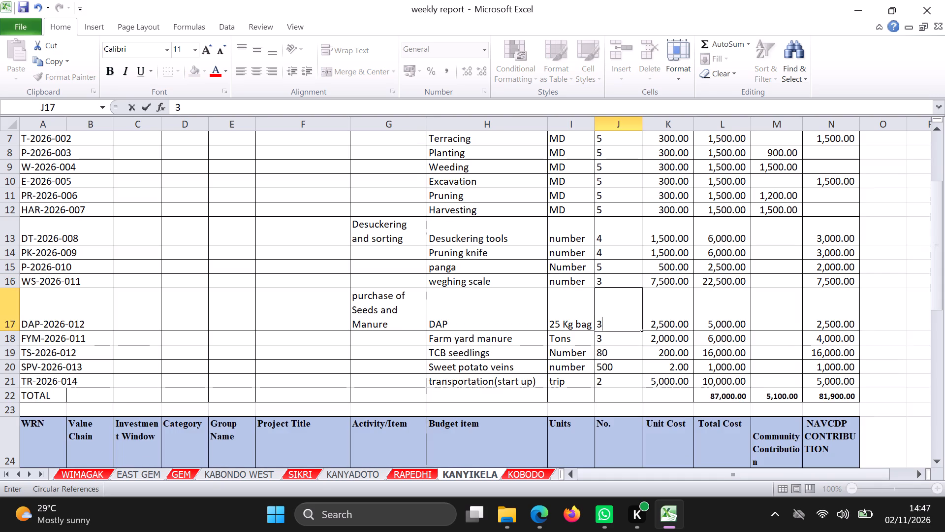
click(615, 336)
key(4)
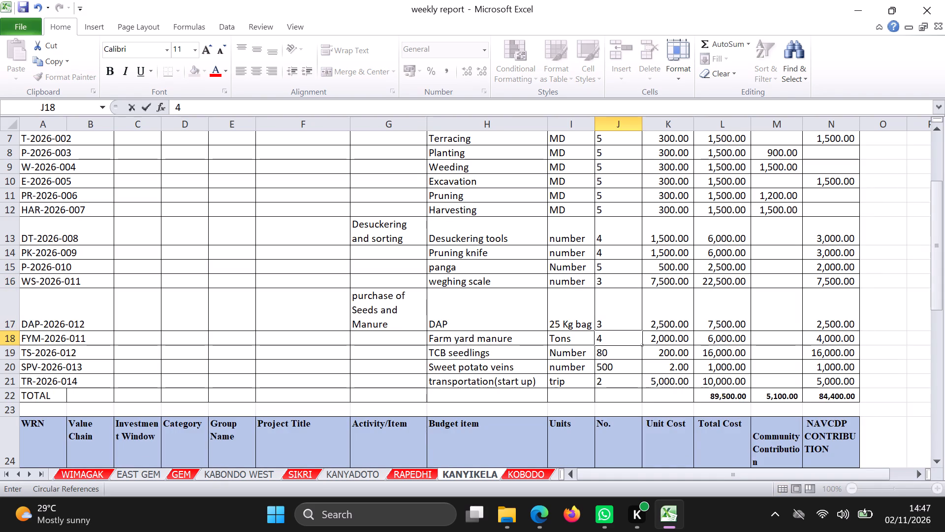
click(622, 379)
key(3)
In the KANYIKELA dairy table, set the top dressing and ridging quantities to 4, Harvesting to 5, and DAP to 3.
scroll(623, 390, down, 2)
scroll(620, 341, down, 3)
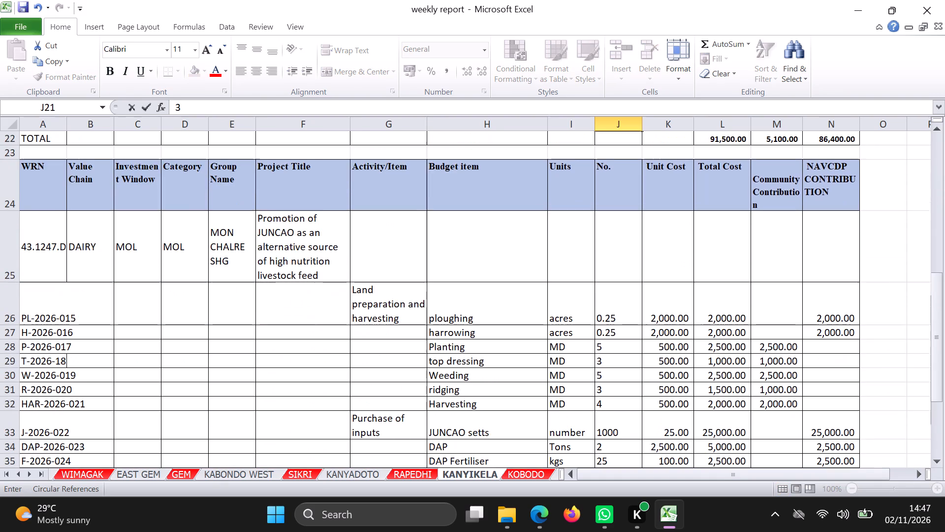
click(612, 366)
key(4)
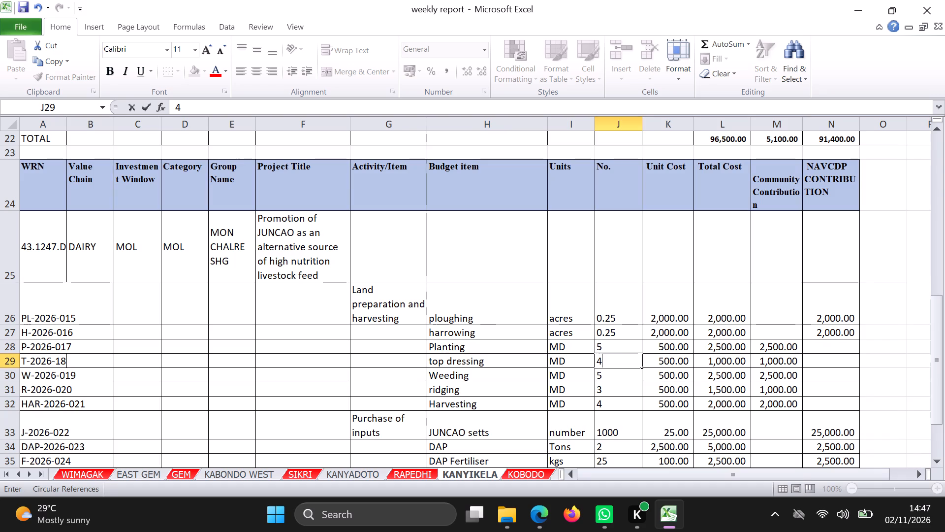
click(615, 392)
key(4)
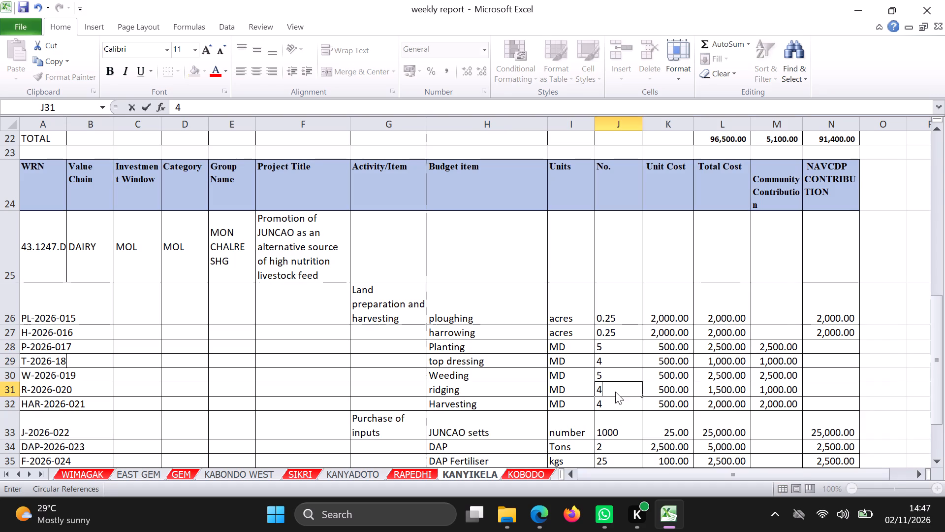
click(620, 403)
key(5)
scroll(623, 408, down, 2)
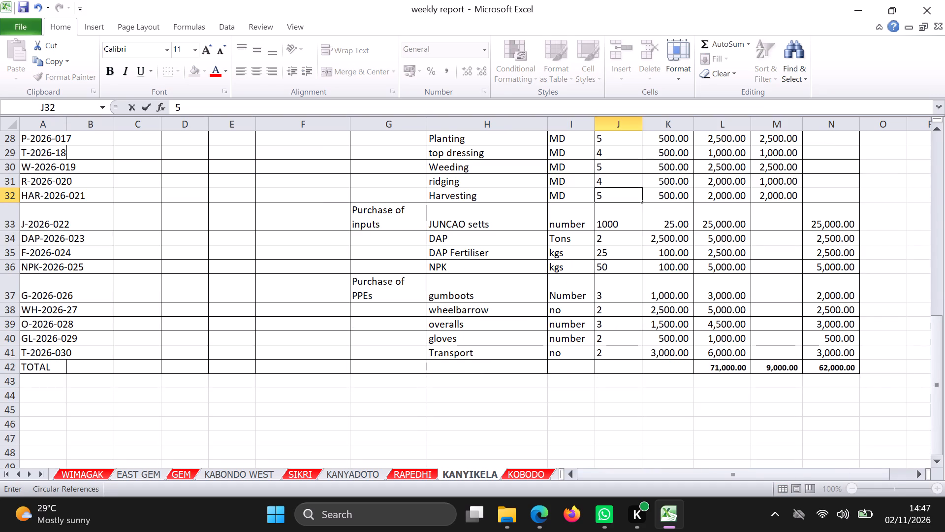
click(616, 235)
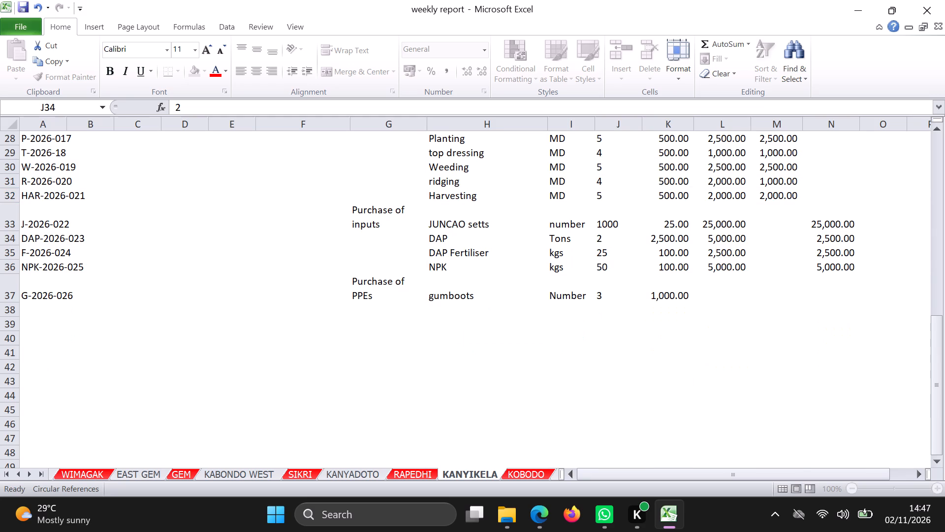
key(3)
In the KANYIKELA dairy table's PPE section, set gumboots and overalls to 4, and wheelbarrow, gloves and Transport to 3, saving the workbook.
click(609, 292)
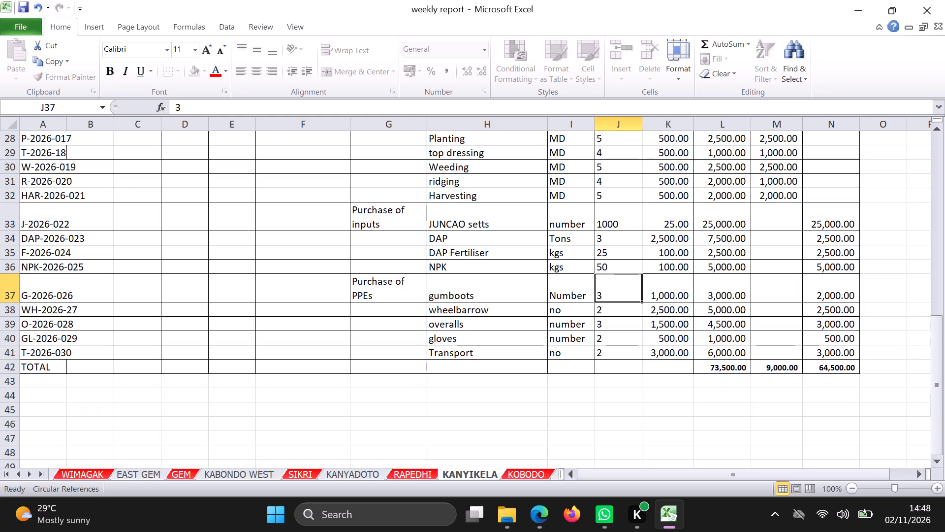
key(4)
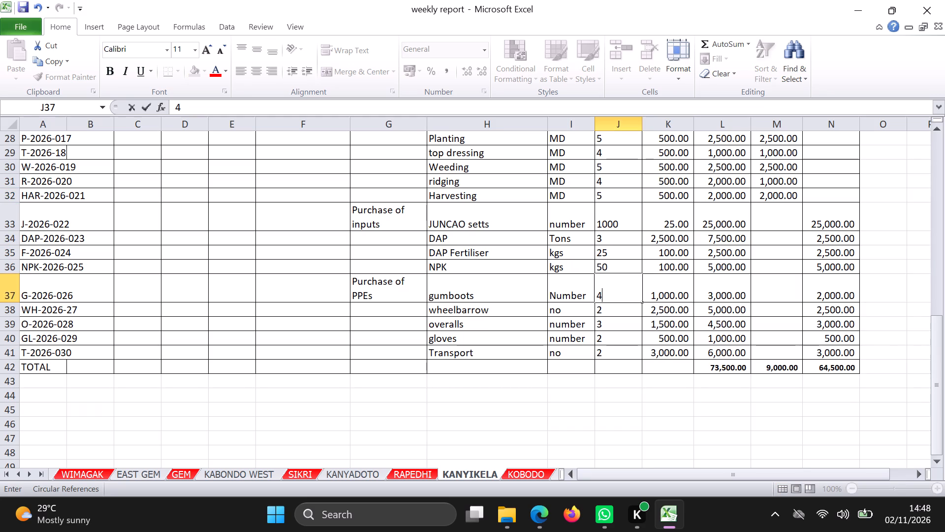
click(609, 313)
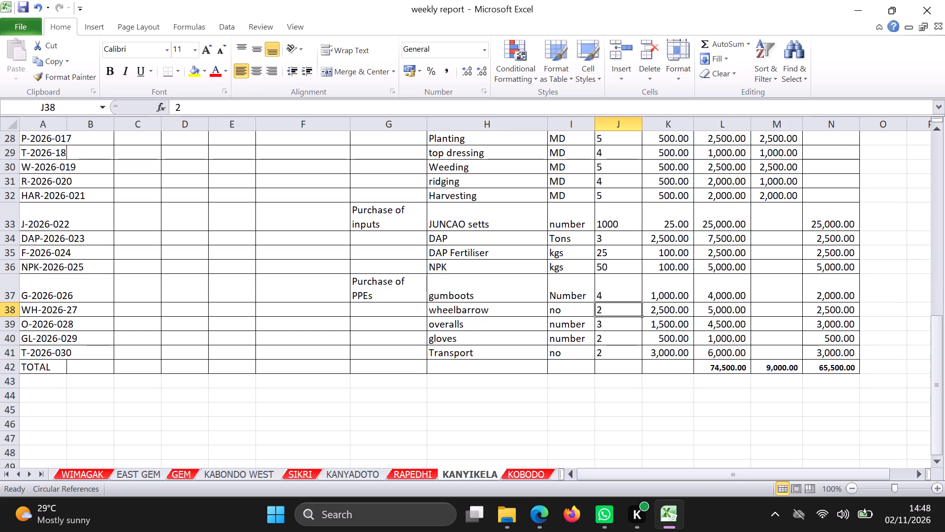
key(3)
click(617, 322)
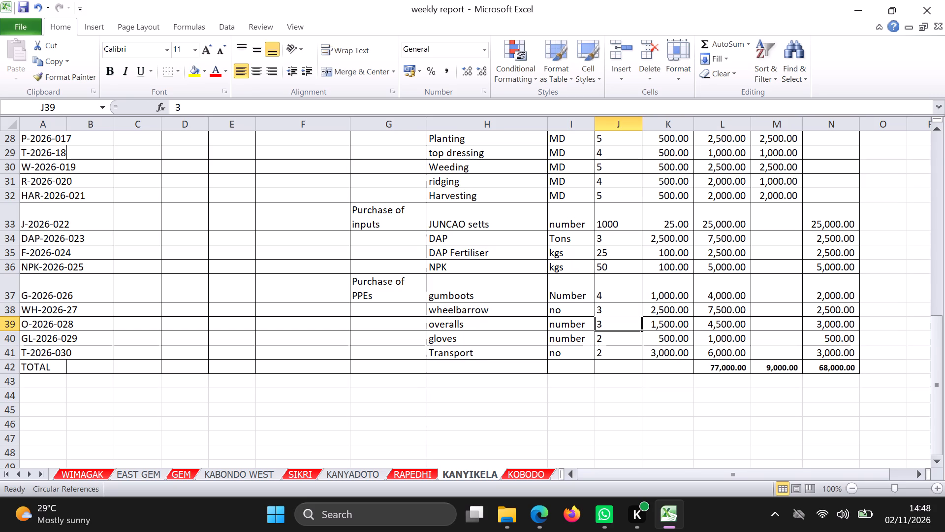
key(4)
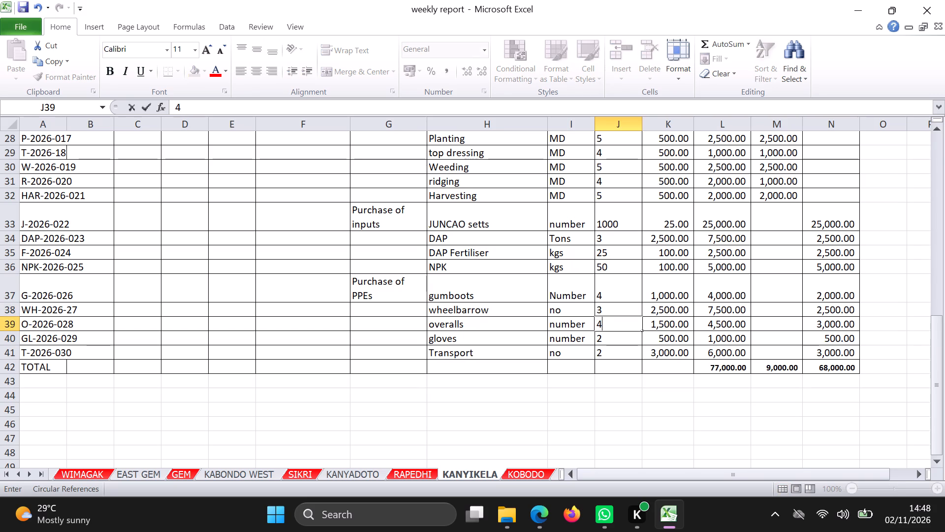
click(614, 337)
key(3)
click(605, 356)
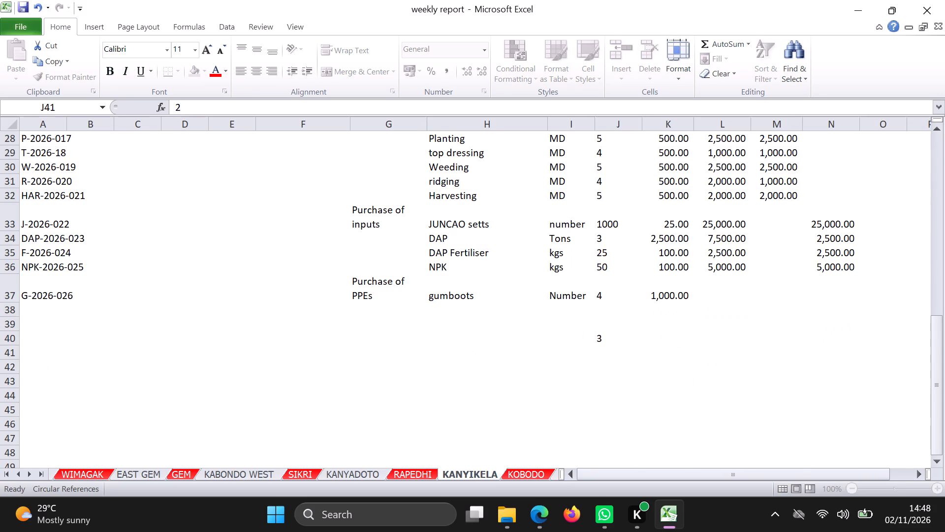
key(3)
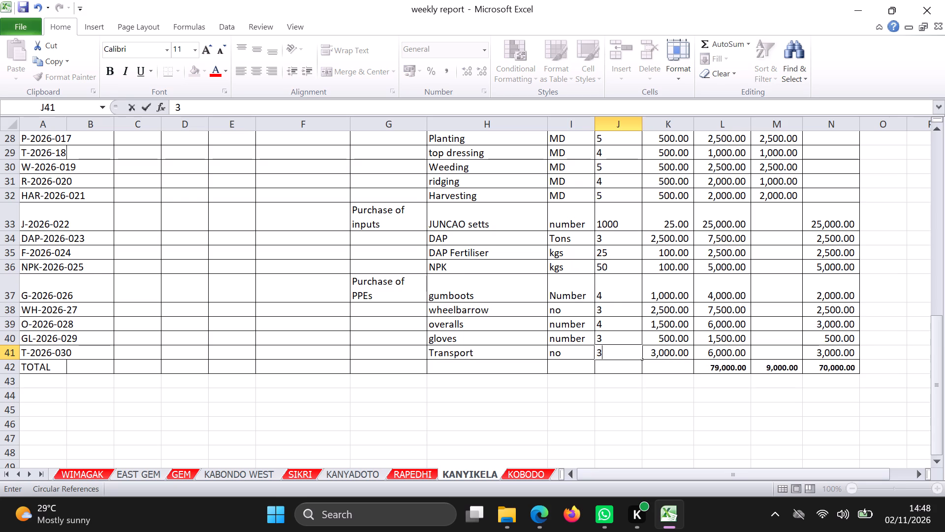
key(ctrl+s)
On the KOBODO sheet's banana table, set the Planting and Pruning quantities to 4 each.
scroll(624, 349, down, 12)
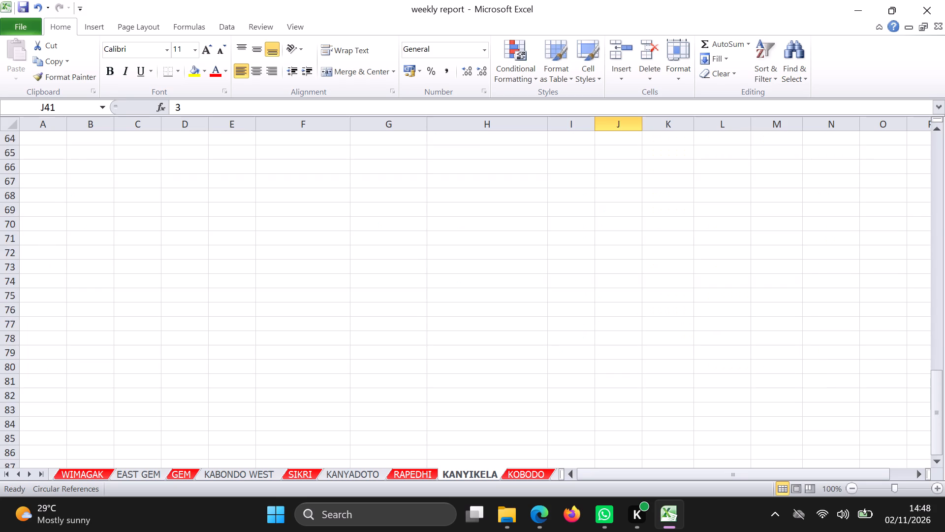
scroll(624, 348, up, 9)
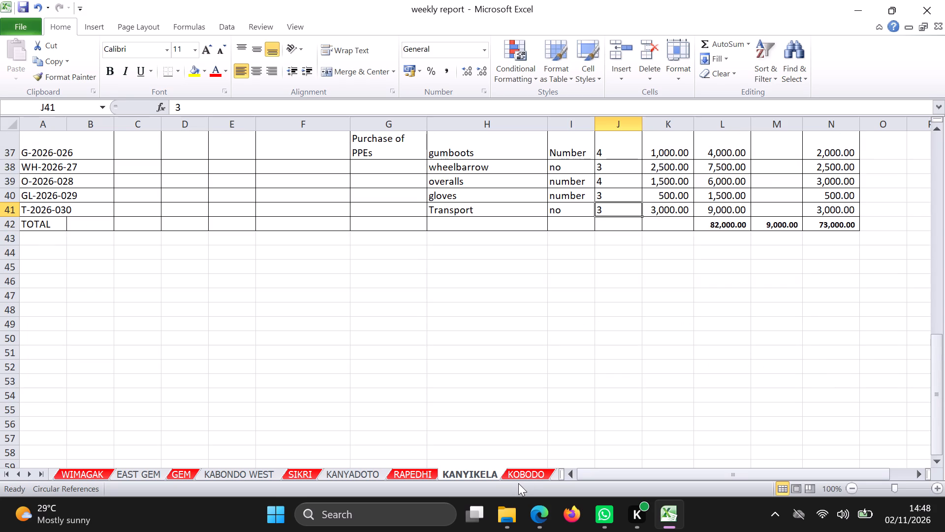
click(518, 483)
click(521, 472)
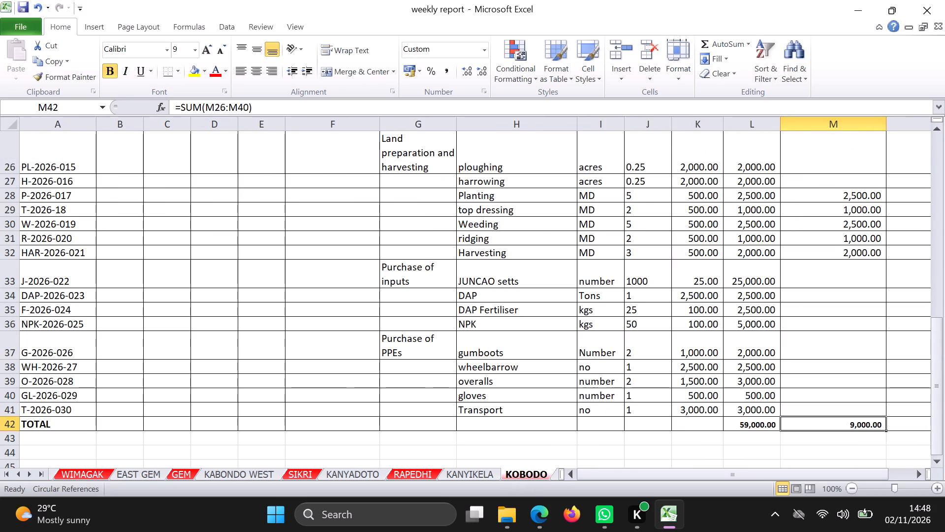
scroll(645, 337, up, 13)
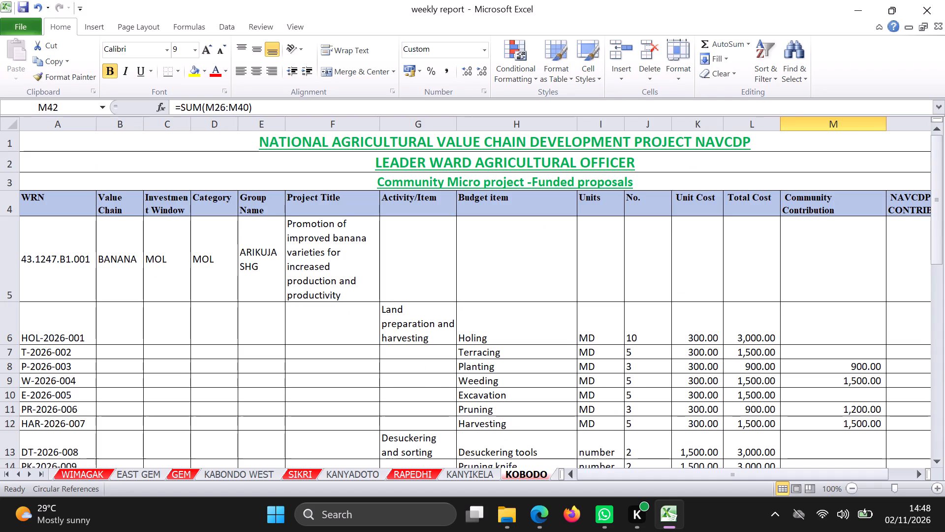
click(640, 364)
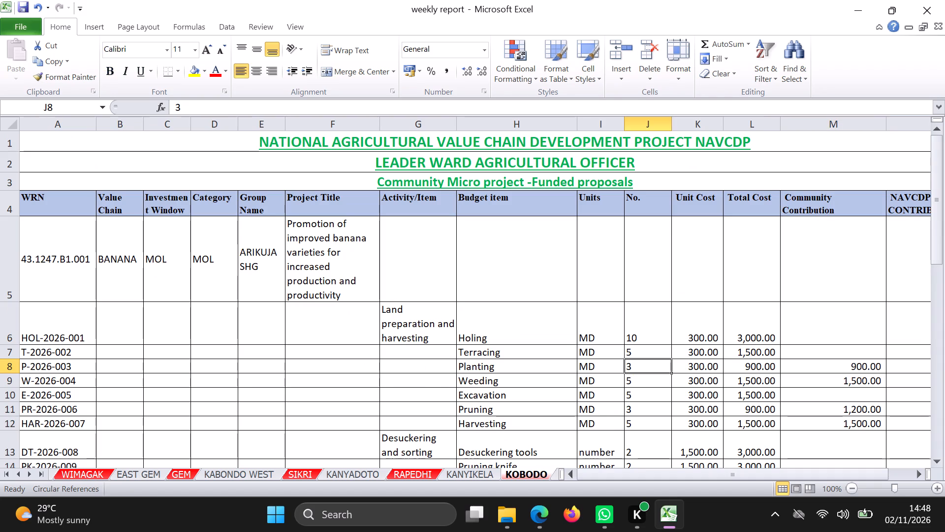
key(4)
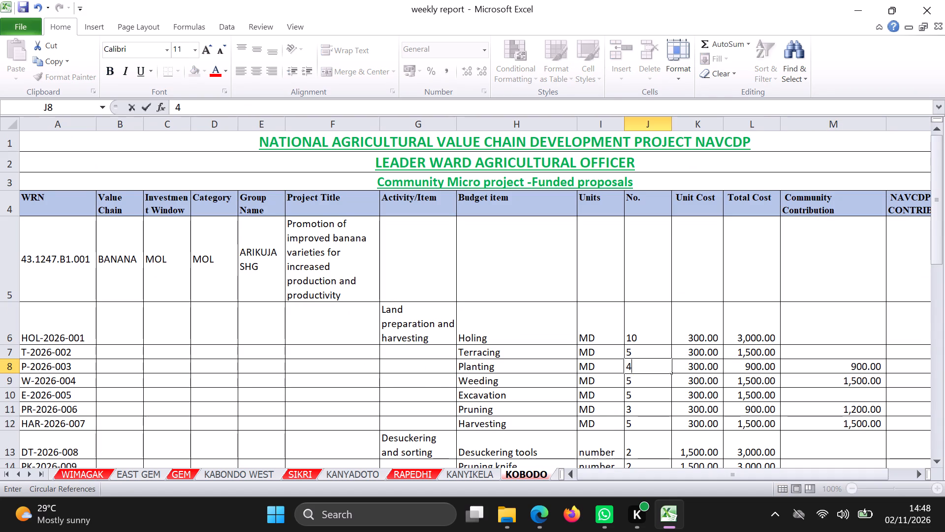
click(645, 409)
key(4)
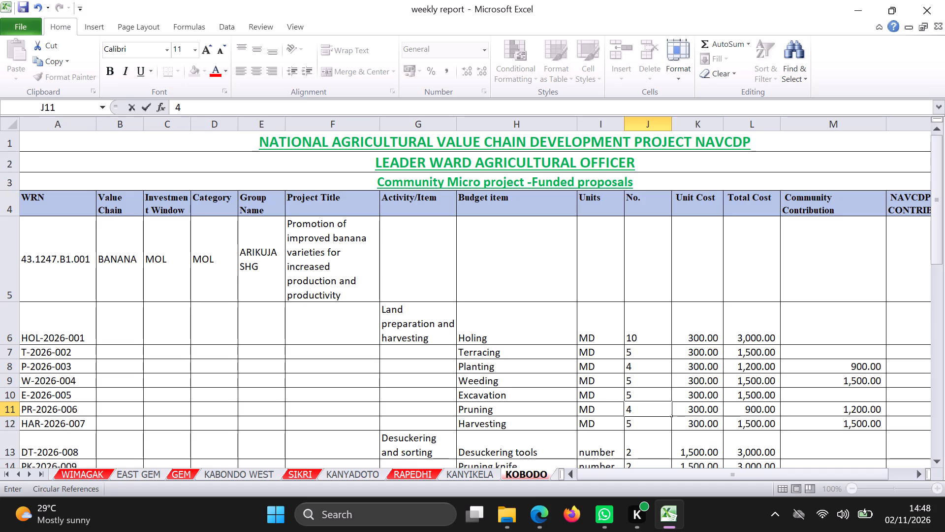
In the KOBODO banana table's desuckering and sorting section, set Desuckering tools and Pruning knife to 3, panga to 4, and weighing scale to 2.
click(635, 455)
scroll(639, 452, down, 2)
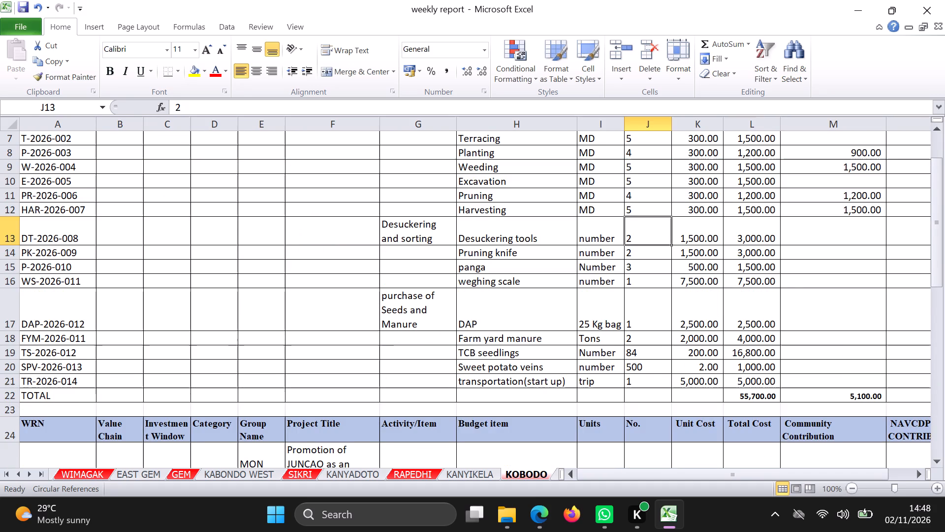
key(3)
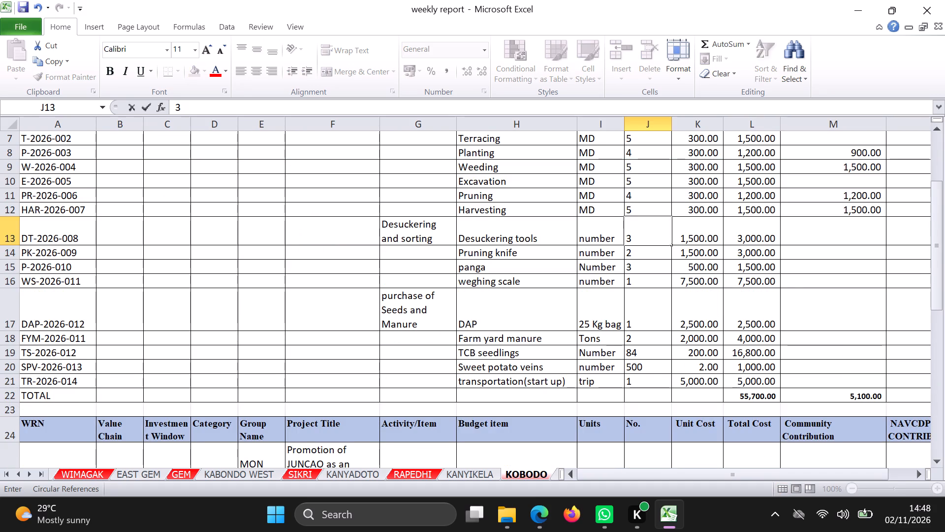
click(652, 254)
key(3)
click(649, 267)
key(4)
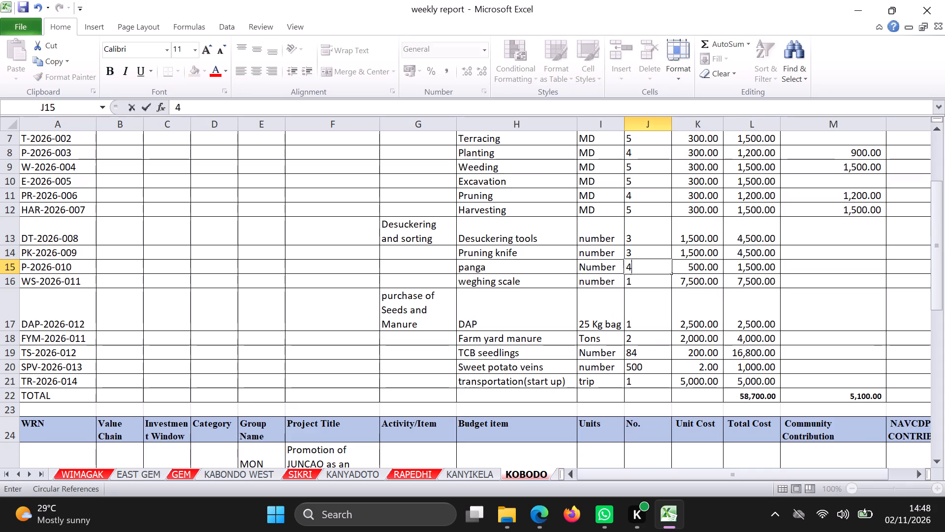
click(648, 281)
key(2)
In the KOBODO banana table's seeds and manure section, set DAP and transportation (start up) to 2, and Farm yard manure to 3.
click(642, 306)
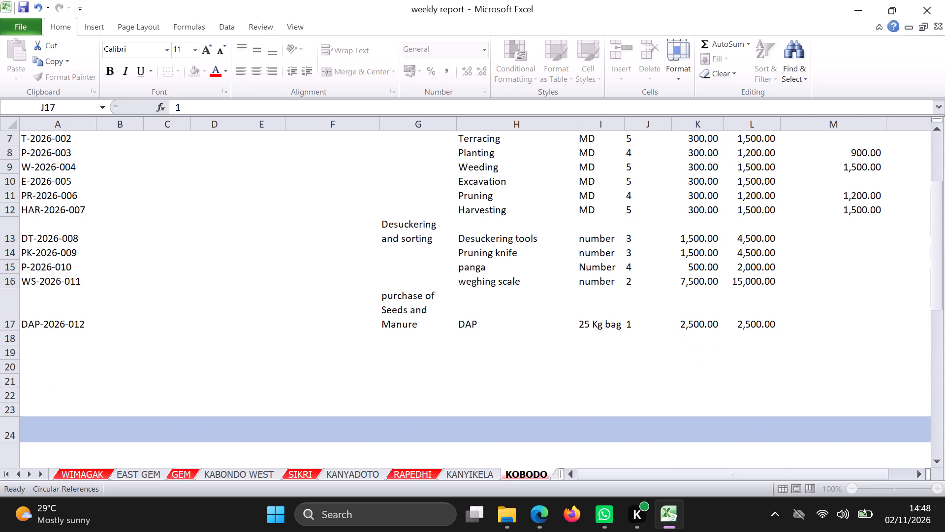
key(2)
click(639, 343)
key(3)
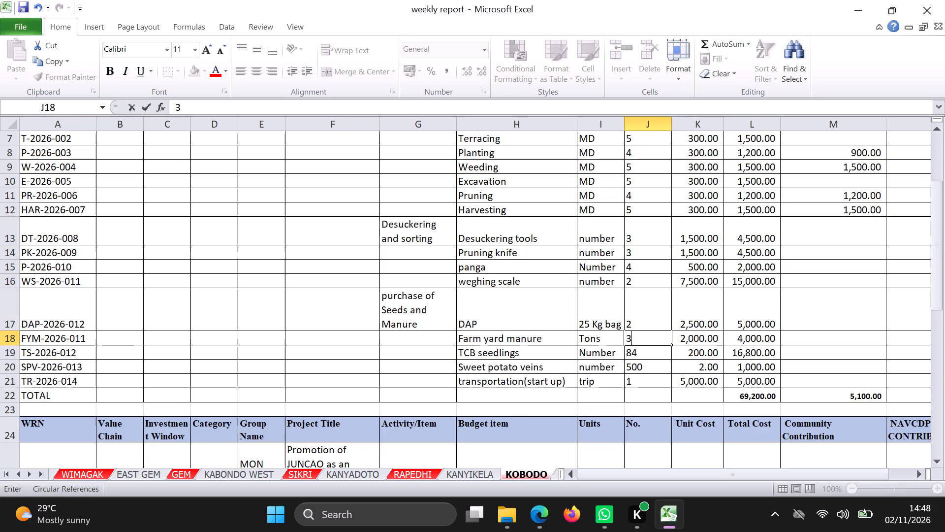
click(646, 386)
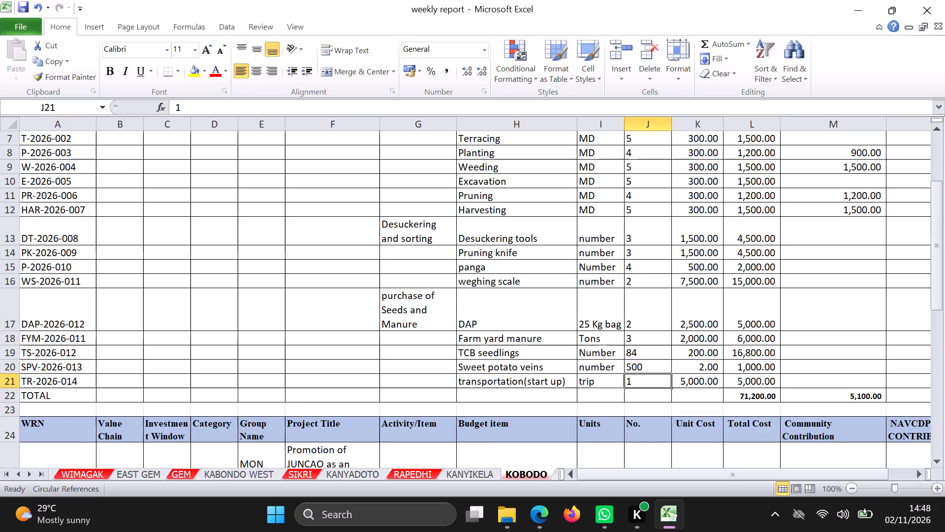
key(2)
In the KOBODO dairy table, set the top dressing, ridging and Harvesting quantities to 3 each, and DAP to 2.
scroll(646, 385, down, 4)
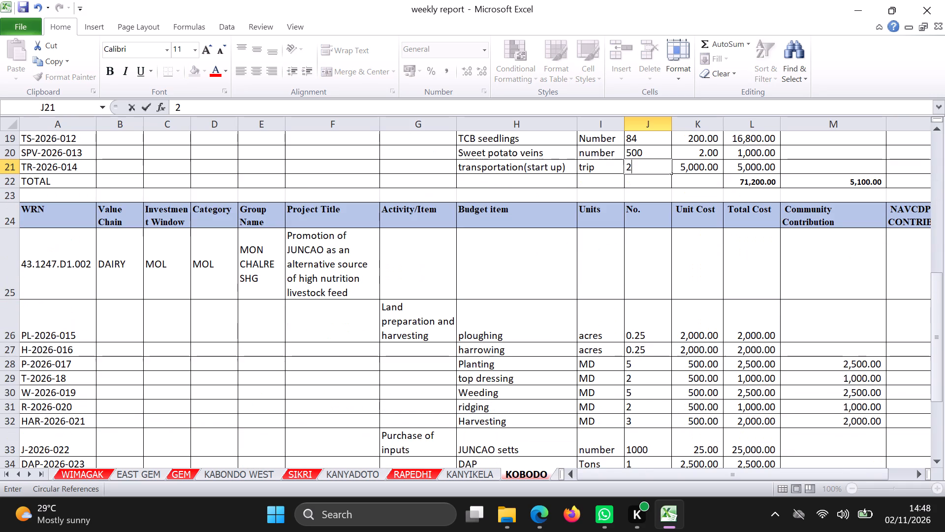
click(648, 379)
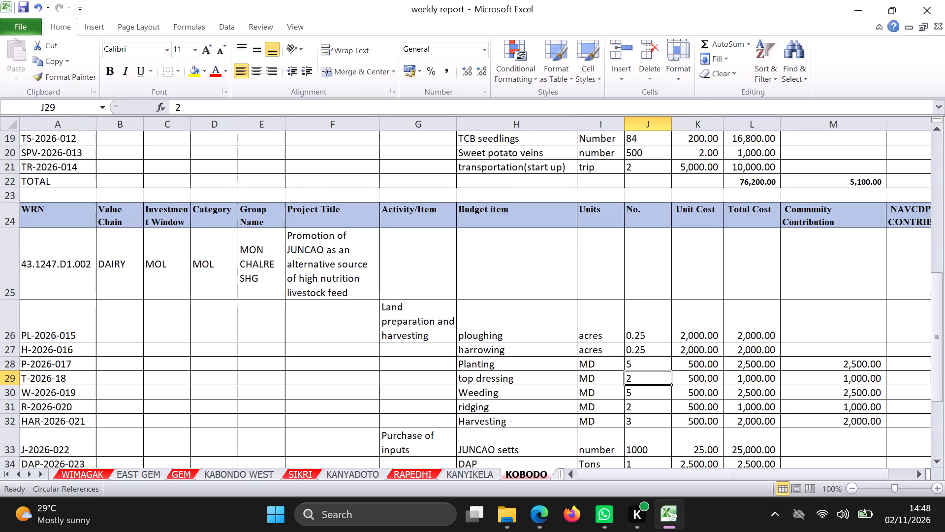
key(3)
click(643, 408)
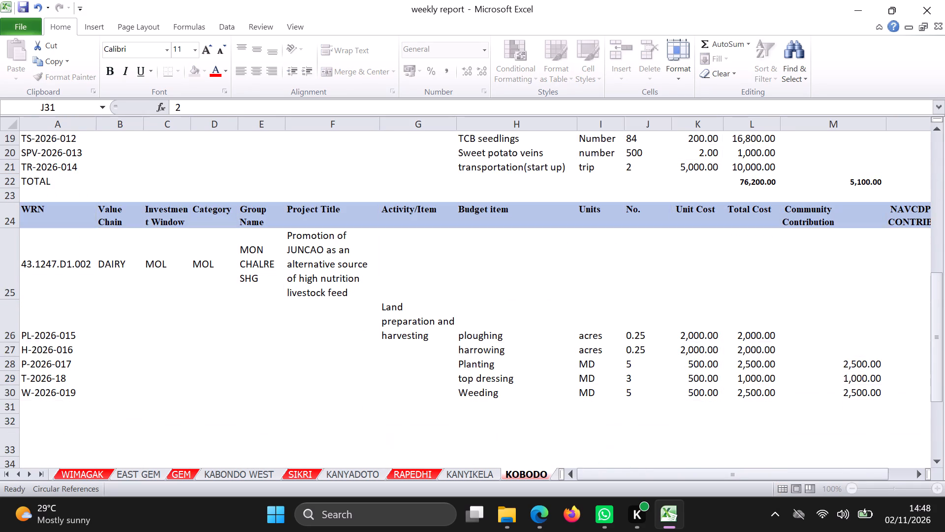
key(3)
click(642, 424)
key(3)
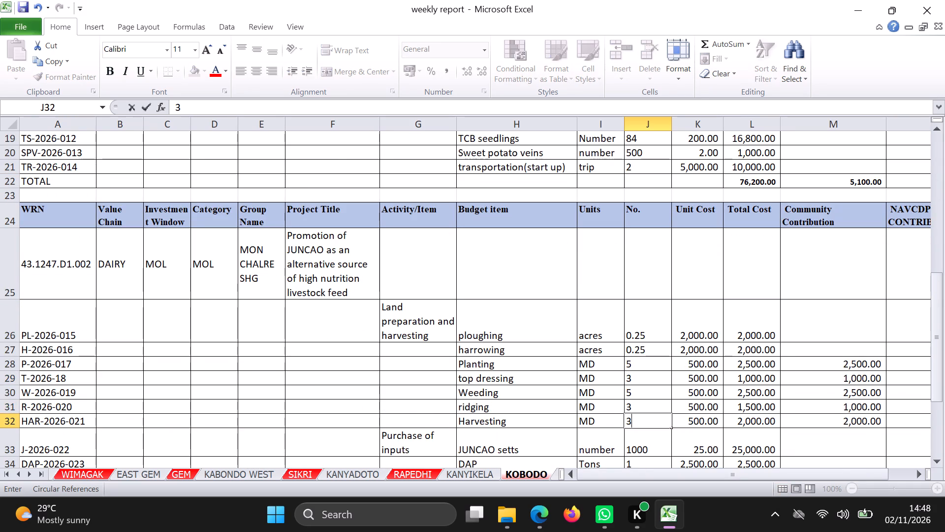
scroll(644, 415, down, 3)
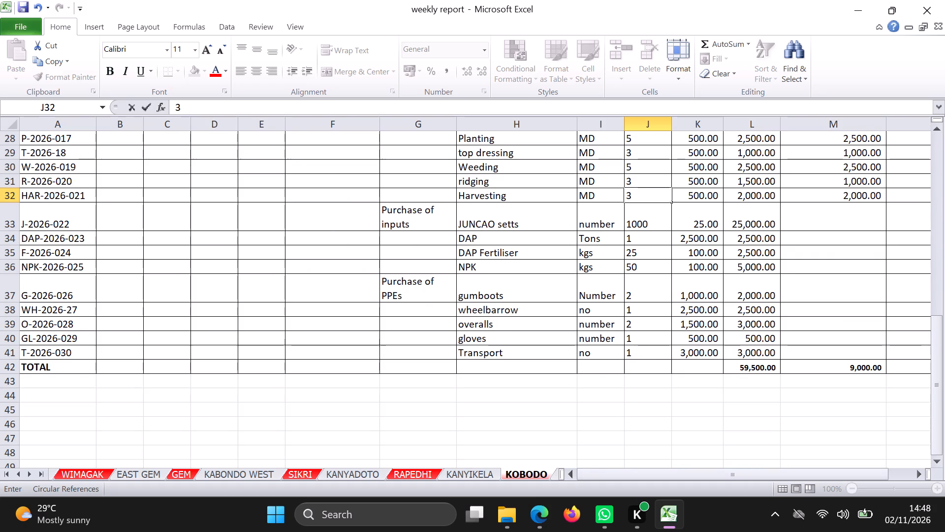
click(662, 244)
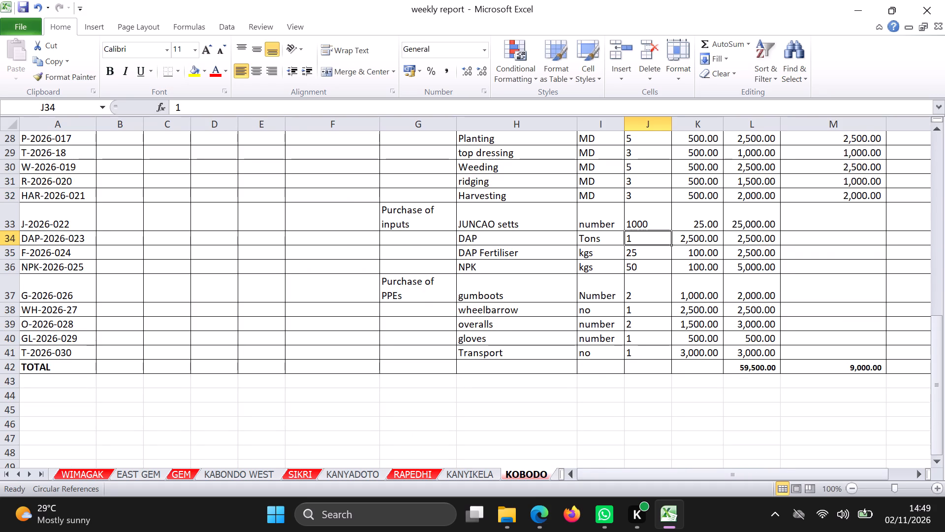
key(2)
In the KOBODO dairy table's PPE section, set gumboots and overalls to 3, and wheelbarrow, gloves and Transport to 2, saving the workbook.
click(644, 293)
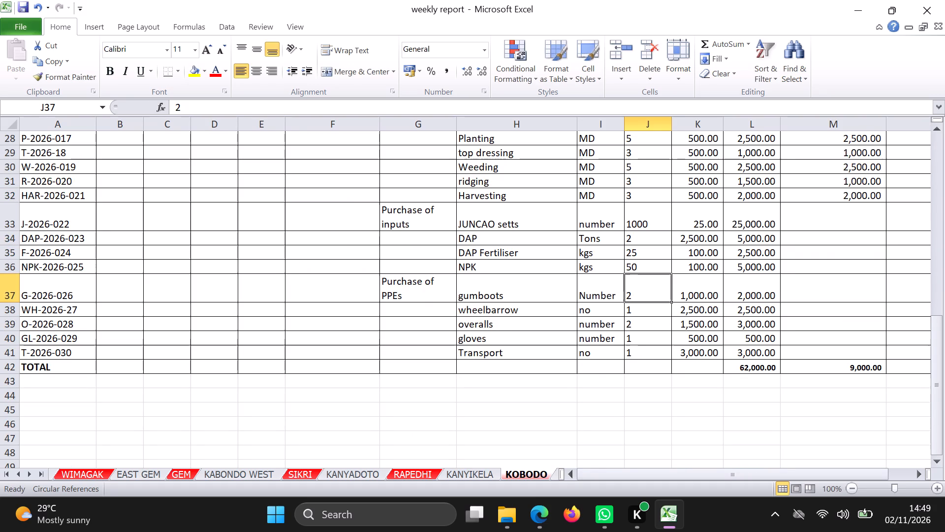
key(3)
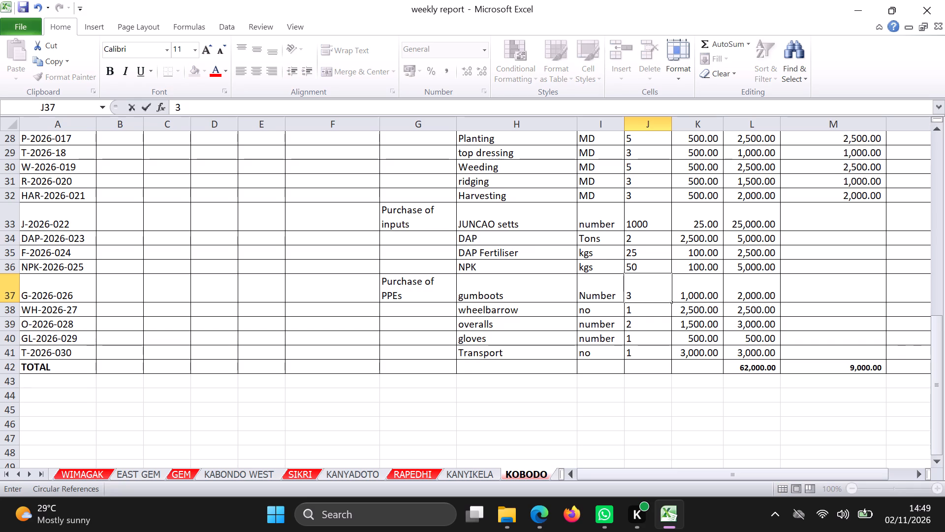
click(642, 310)
key(2)
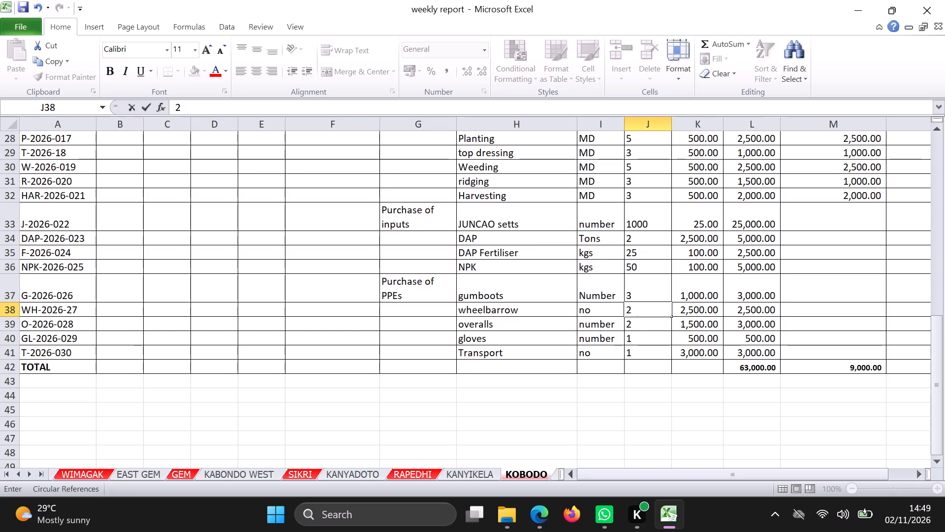
click(645, 325)
key(3)
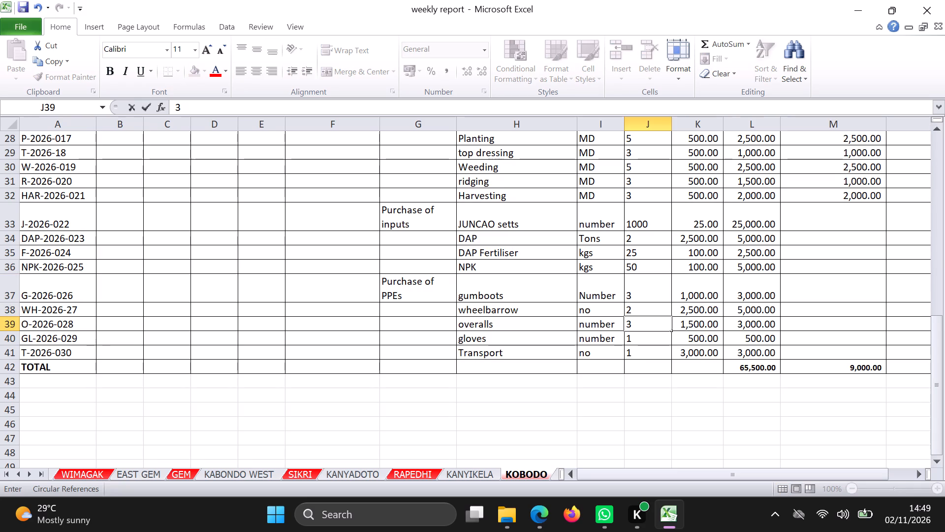
click(646, 336)
key(2)
click(646, 354)
key(2)
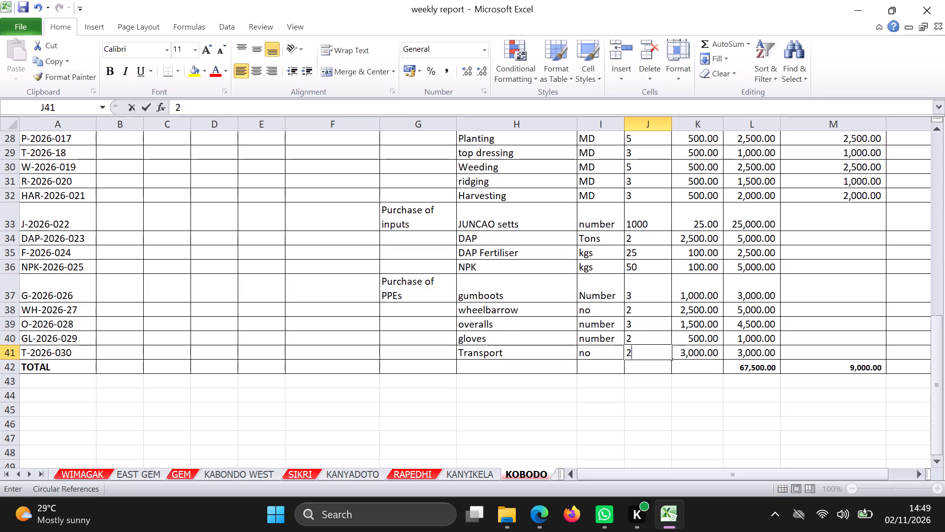
key(ctrl+s)
scroll(652, 342, down, 2)
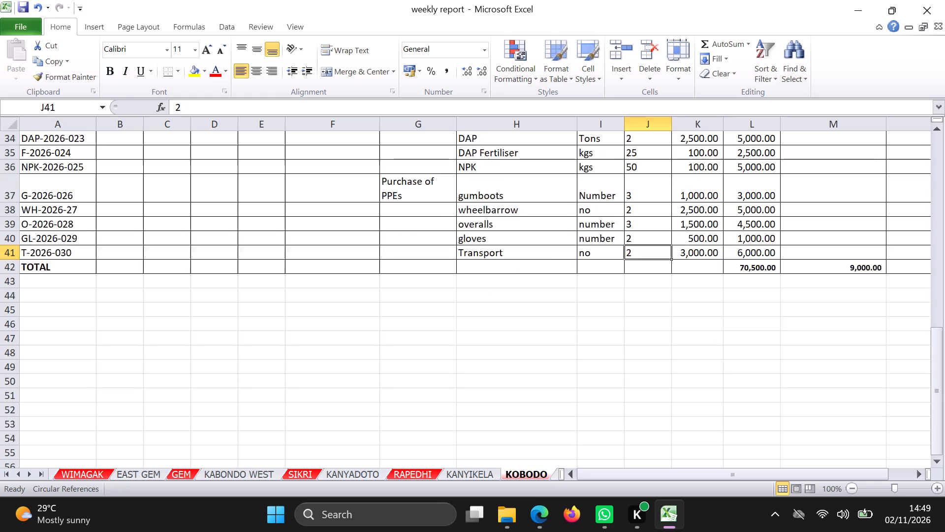
scroll(652, 342, down, 1)
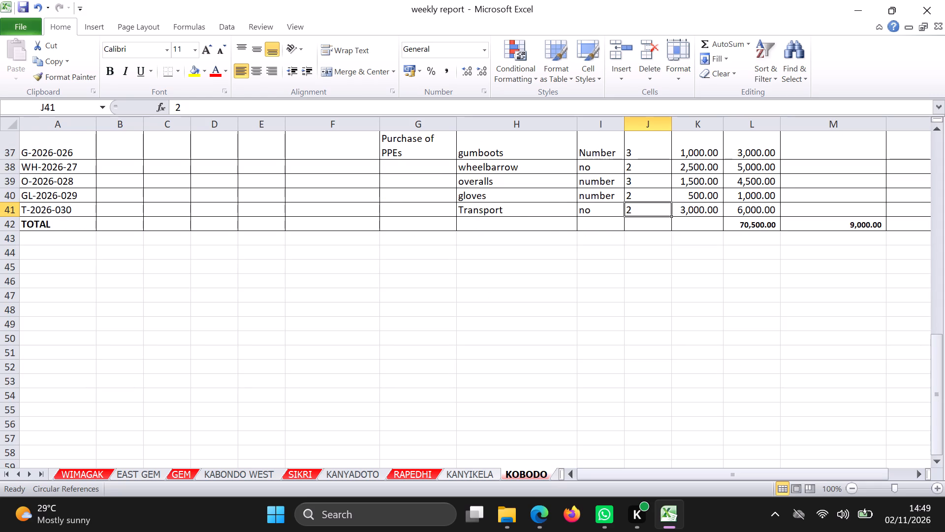
triple_click(31, 475)
double_click(31, 475)
triple_click(31, 475)
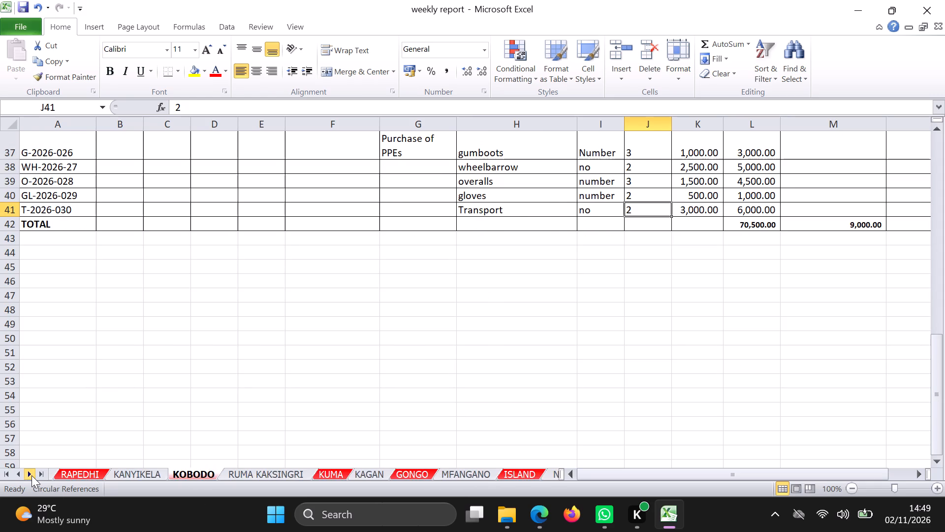
click(31, 475)
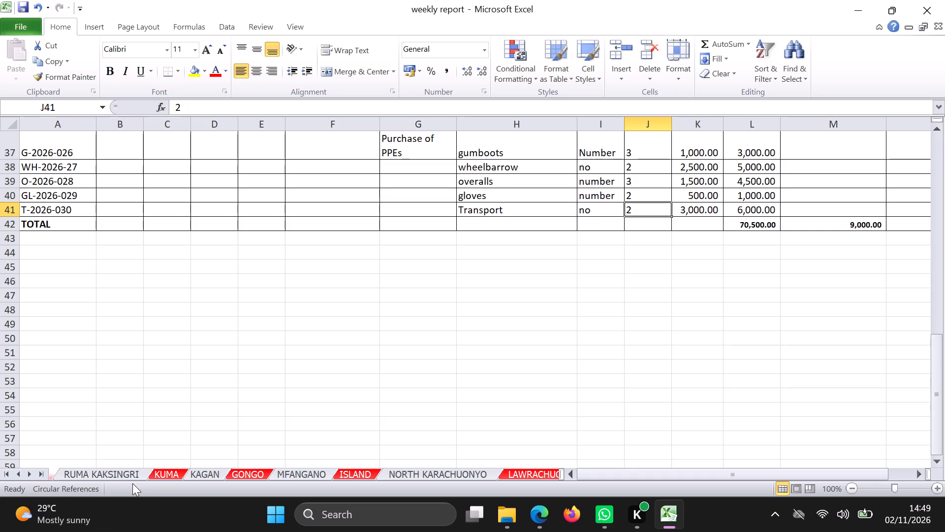
click(104, 471)
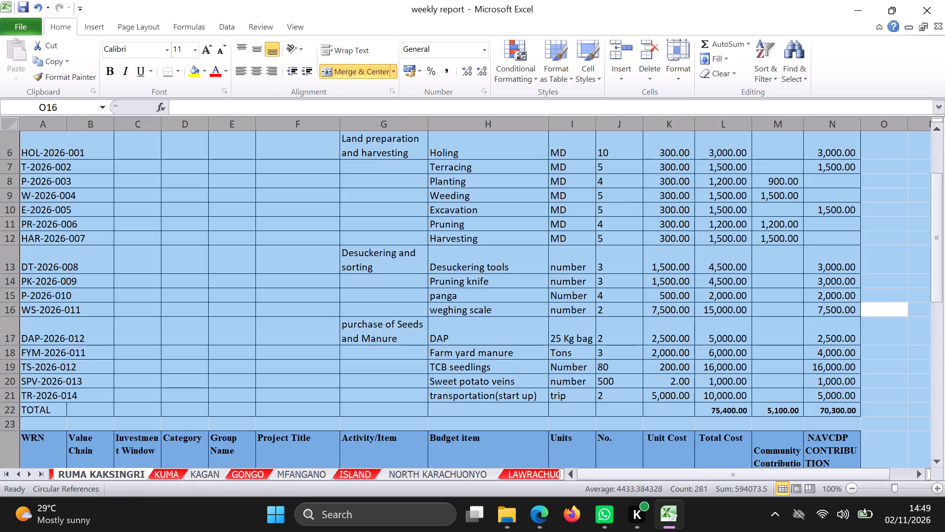
click(449, 266)
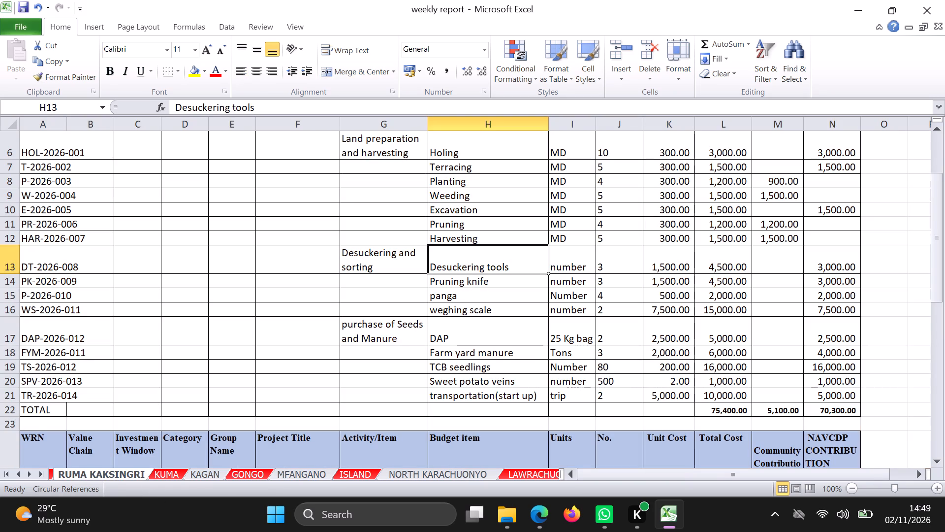
scroll(627, 223, up, 6)
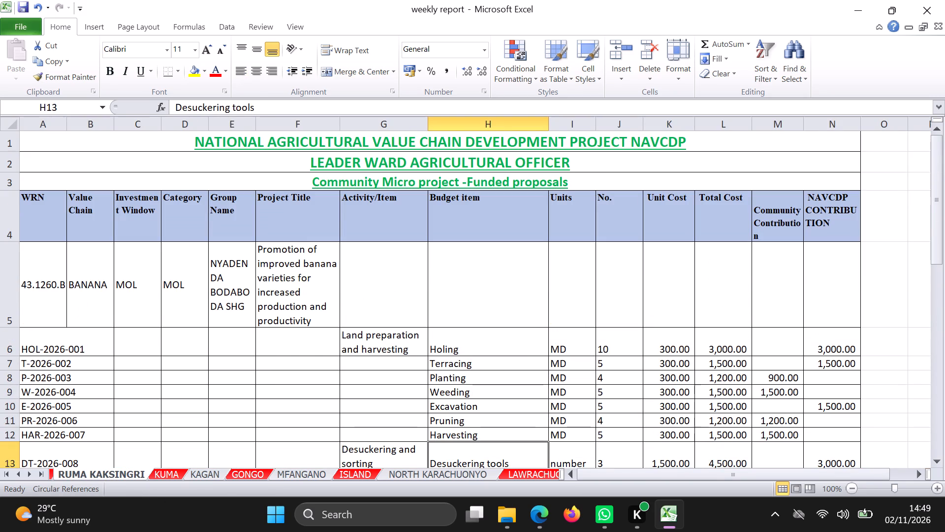
click(612, 379)
key(5)
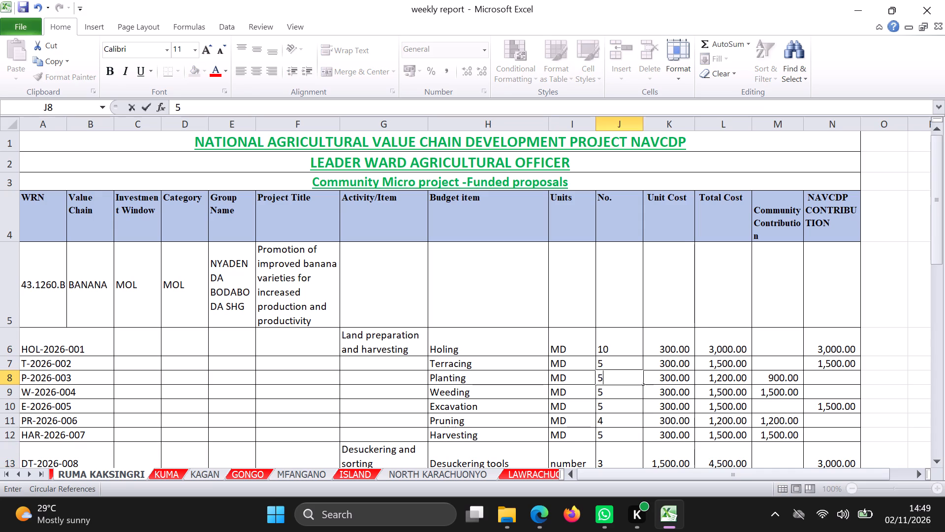
click(613, 418)
key(5)
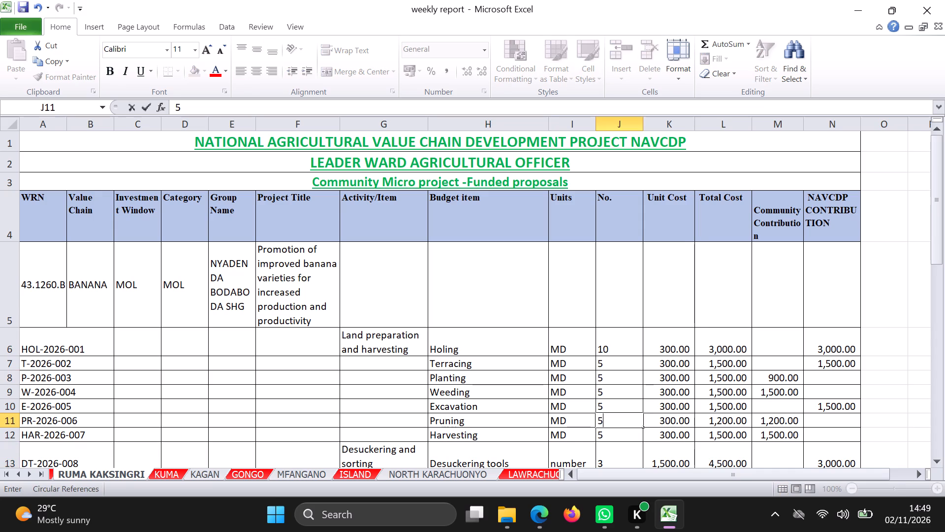
click(607, 453)
key(4)
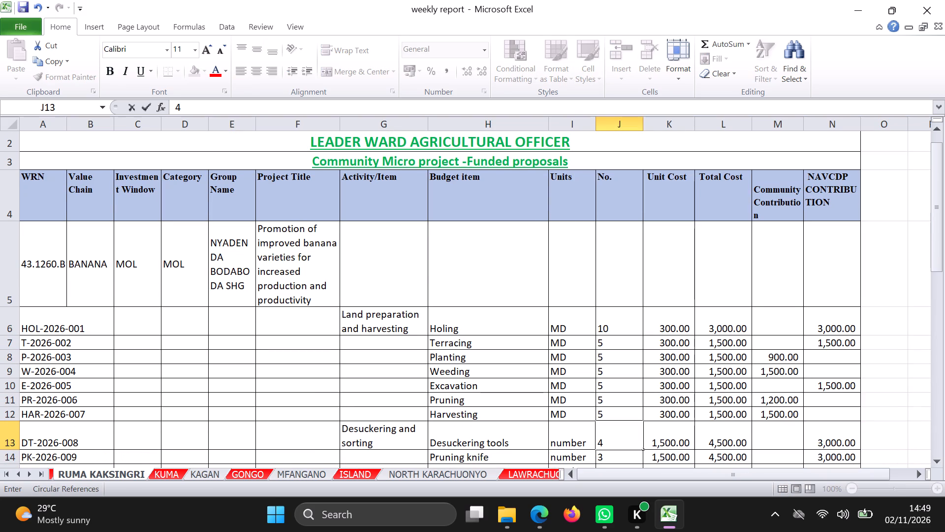
click(615, 460)
key(4)
scroll(624, 443, down, 2)
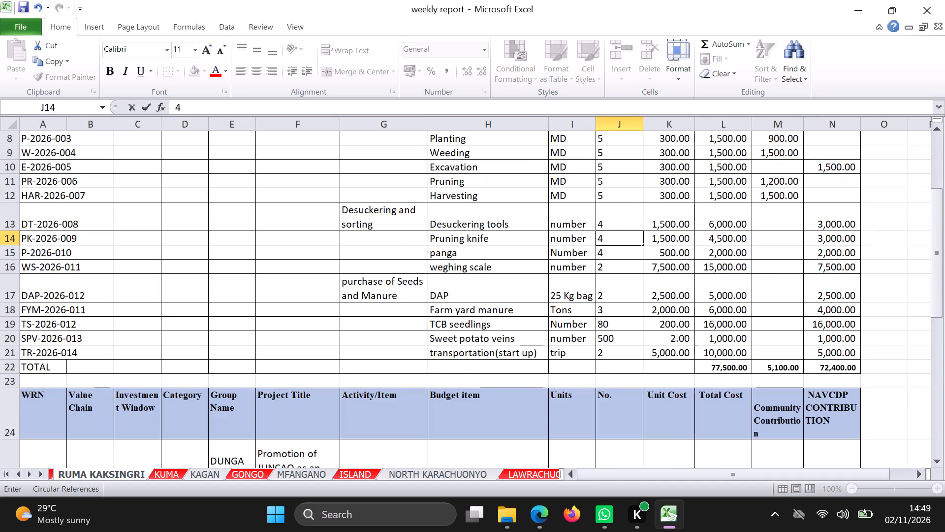
click(615, 254)
key(5)
click(614, 266)
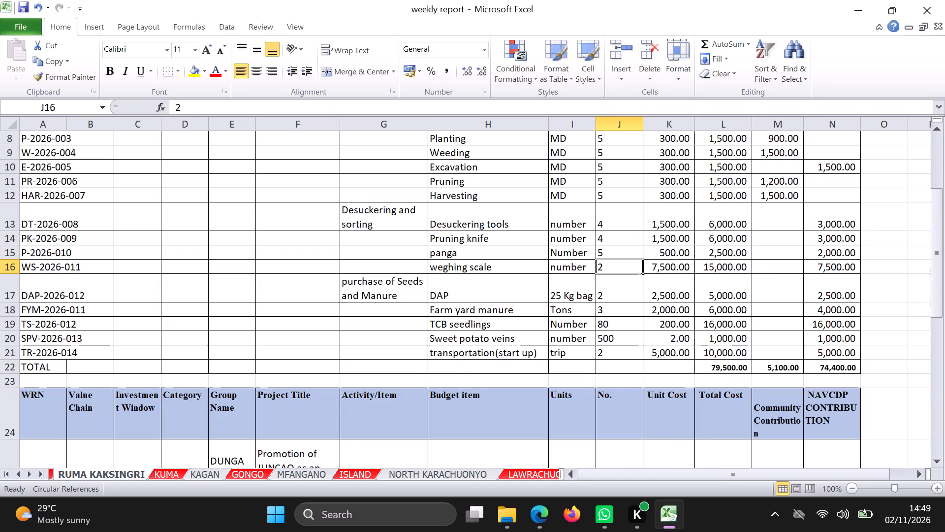
key(3)
In the RUMA KAKSINGRI banana table's seeds and manure section, set DAP and transportation (start up) to 3, and Farm yard manure to 4, saving the workbook.
click(613, 287)
key(3)
click(617, 311)
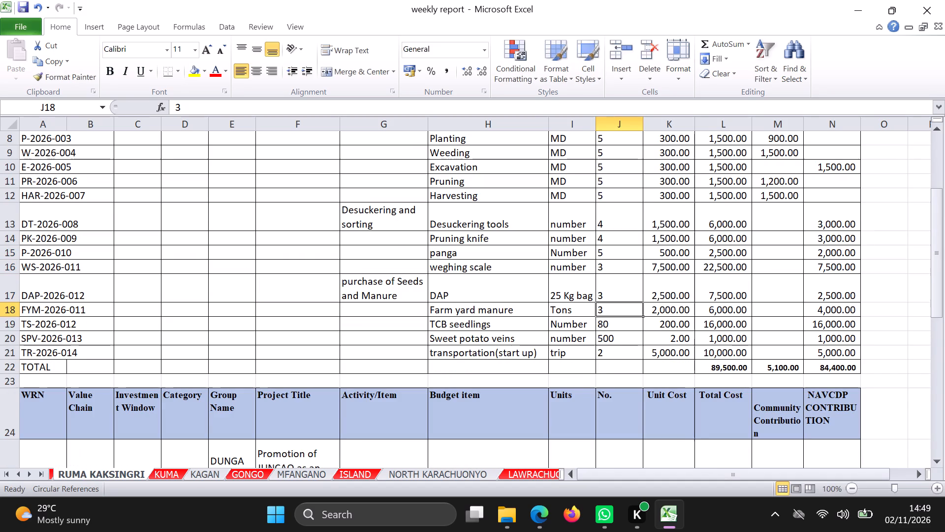
key(4)
click(622, 353)
key(3)
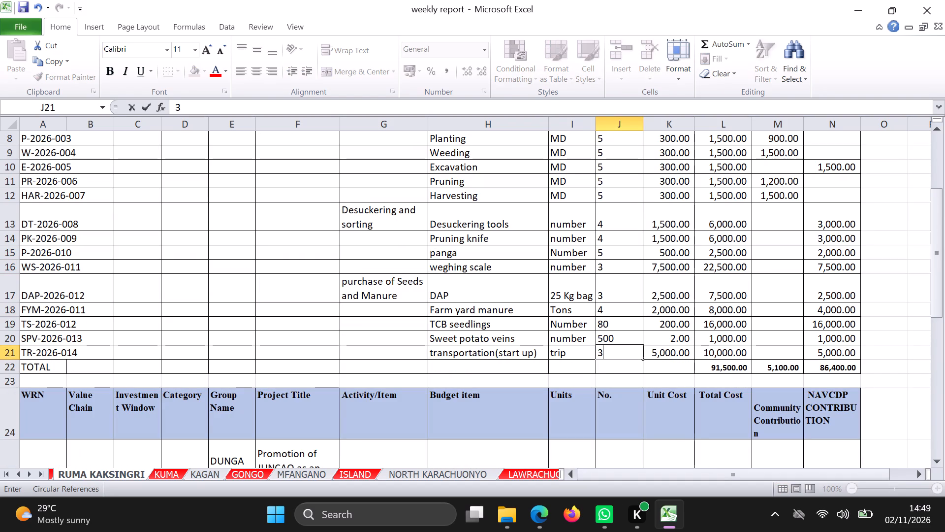
key(ctrl+s)
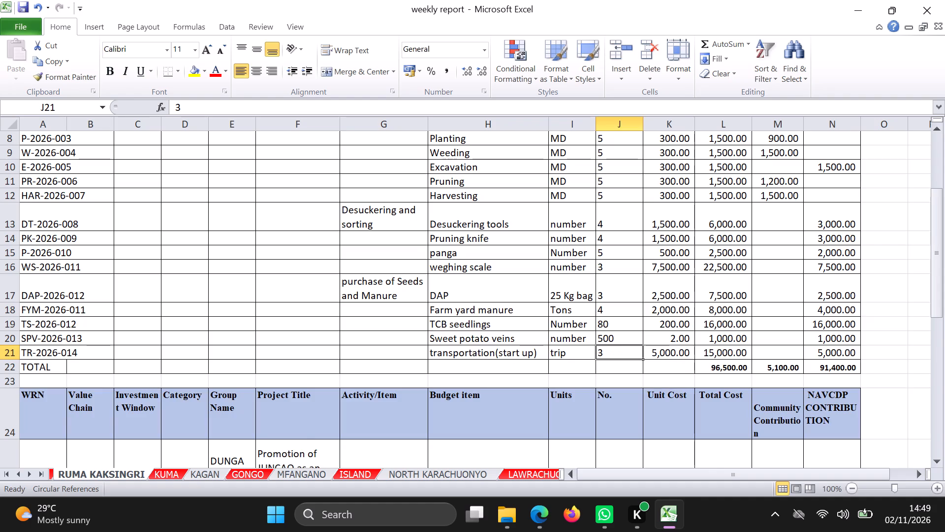
In the RUMA KAKSINGRI dairy table, set the top dressing and ridging quantities to 4, Harvesting to 5, and DAP to 3.
scroll(624, 354, down, 3)
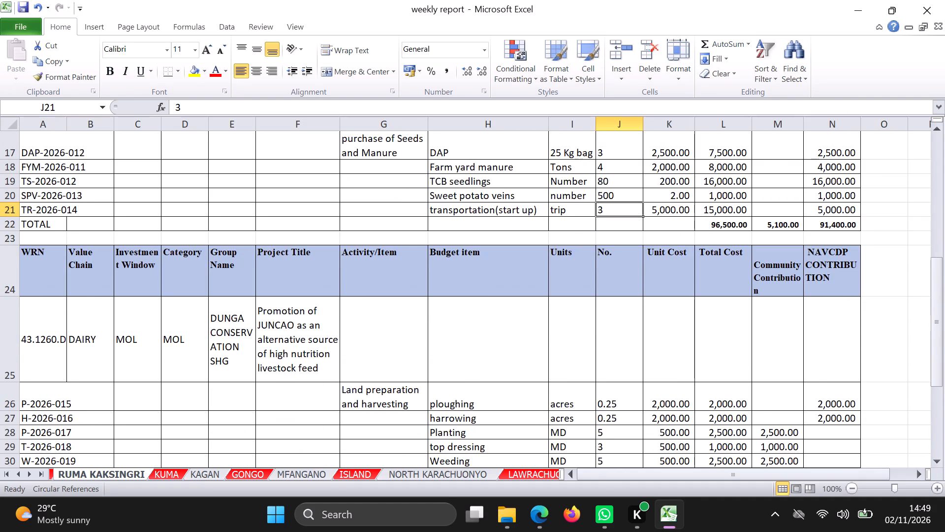
scroll(612, 264, down, 2)
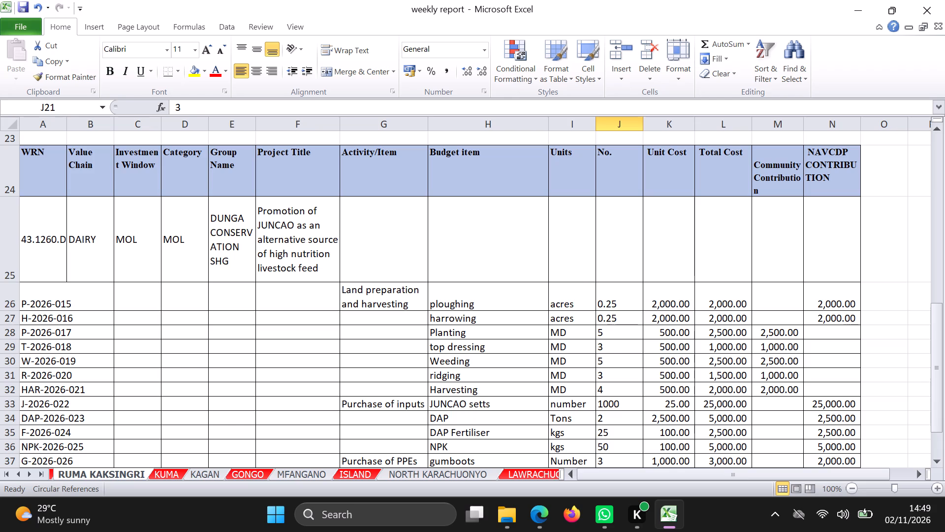
click(615, 346)
key(4)
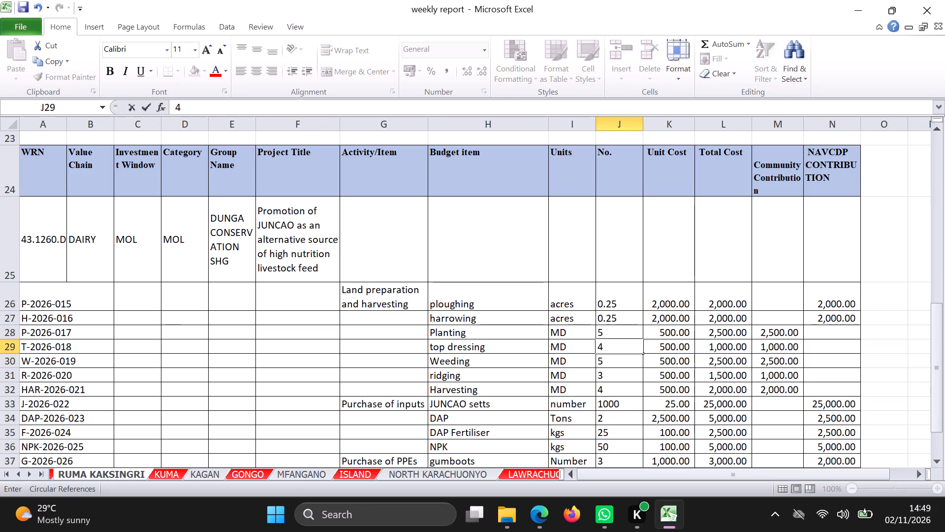
click(612, 377)
key(4)
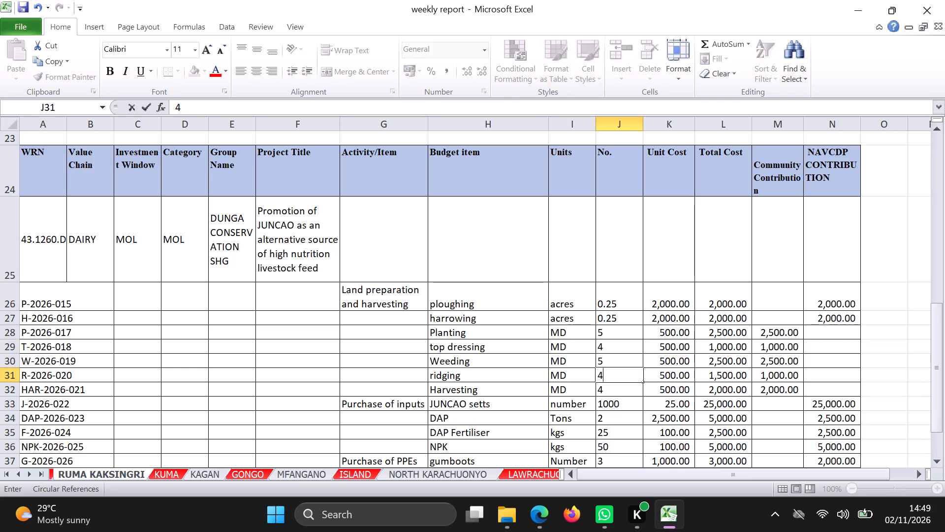
click(620, 393)
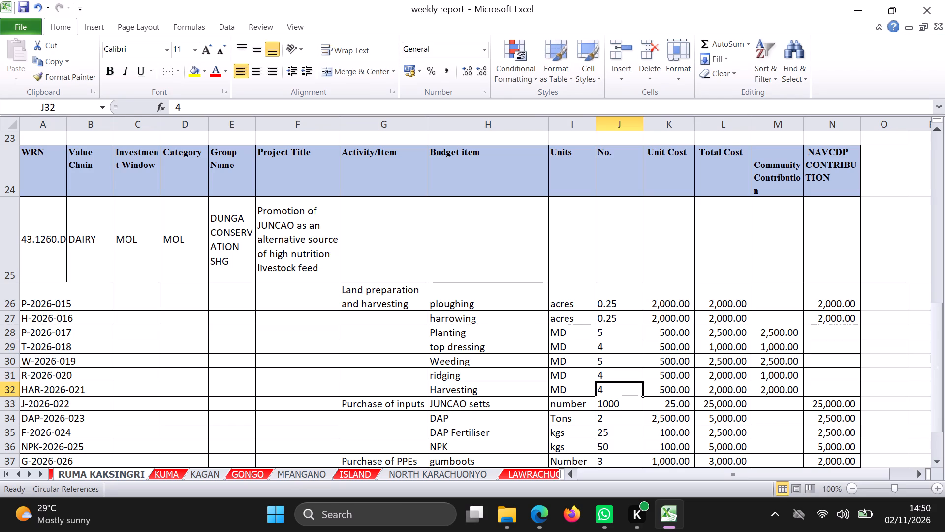
key(5)
click(614, 418)
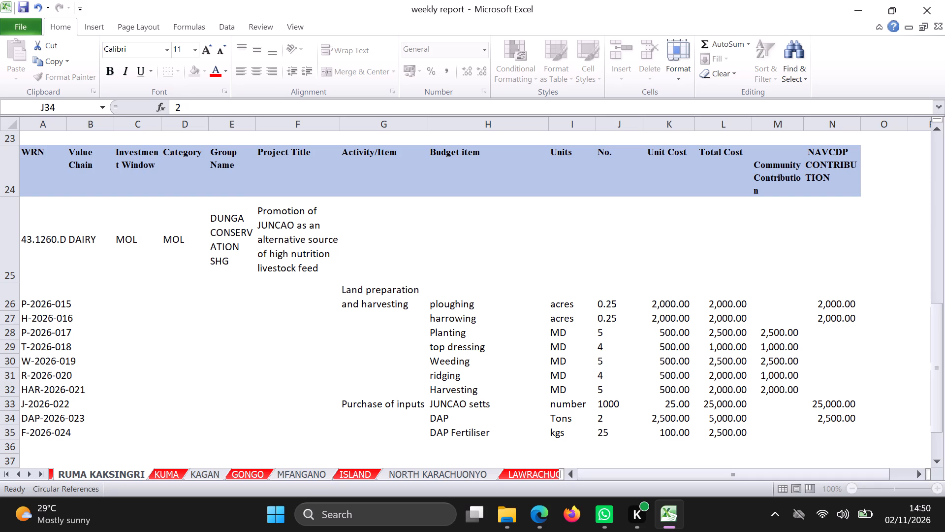
key(3)
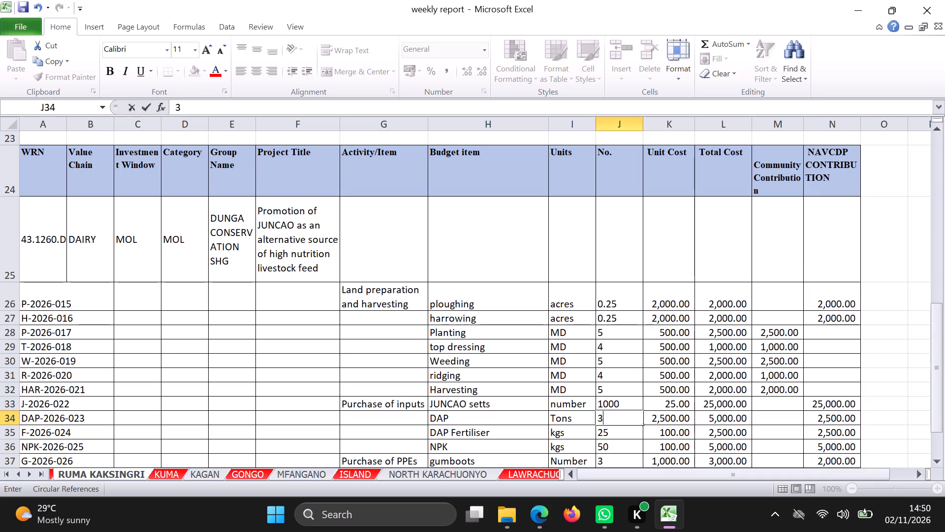
In the RUMA KAKSINGRI dairy table's PPE section, set gumboots and overalls to 4, and wheelbarrow, gloves and Transport to 3, saving the workbook.
scroll(621, 450, down, 1)
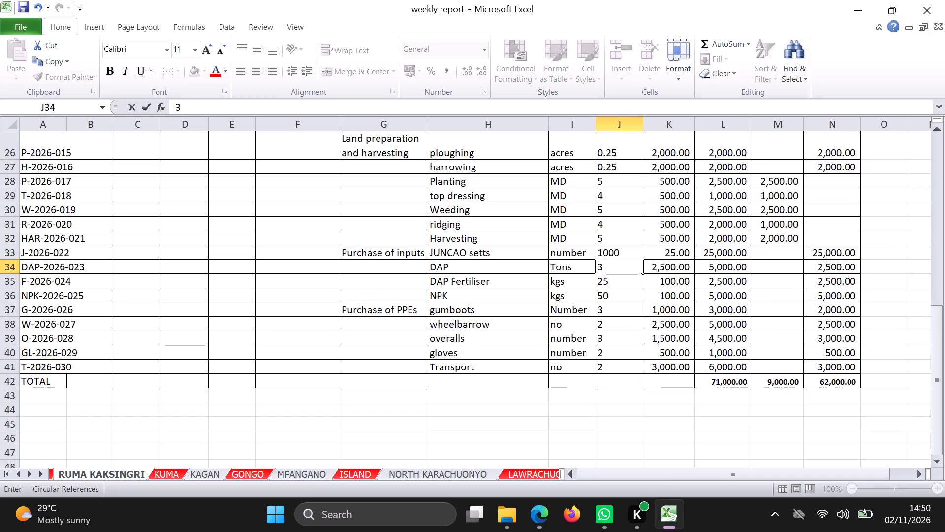
click(615, 313)
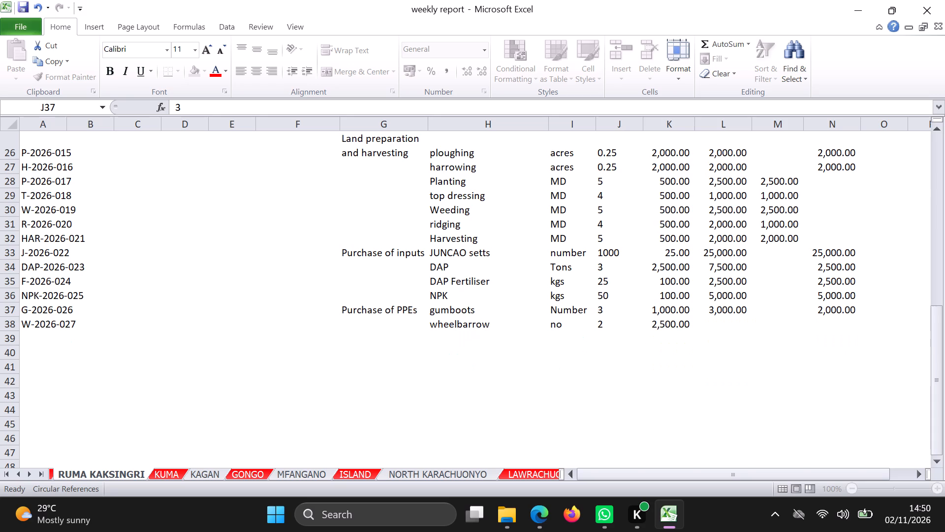
key(4)
click(618, 329)
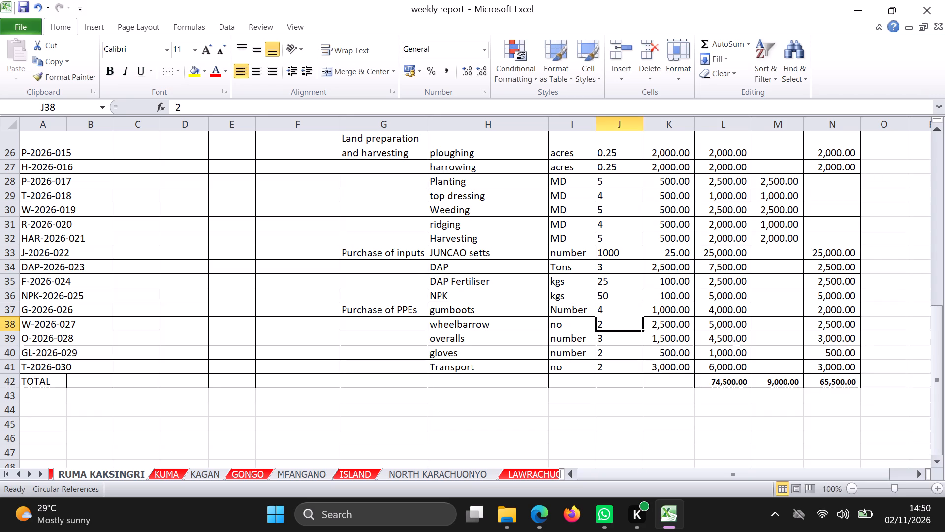
key(3)
click(622, 338)
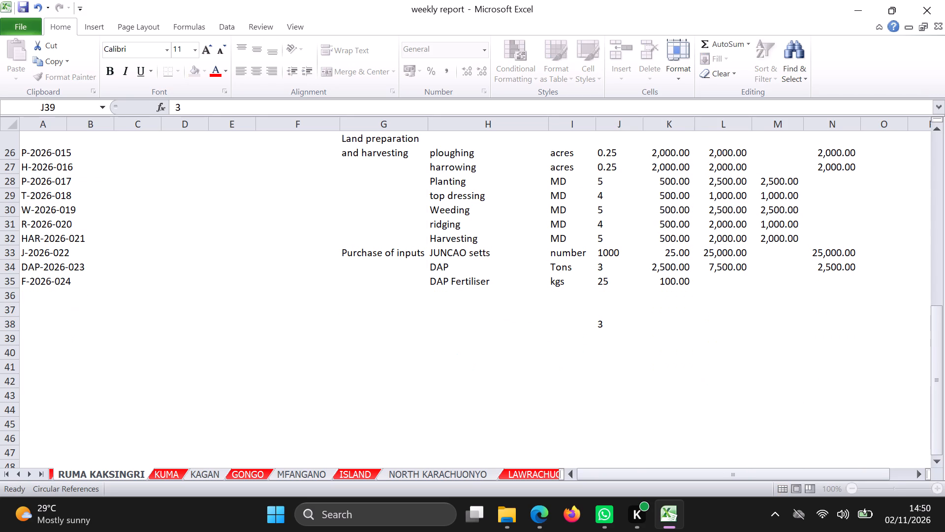
key(4)
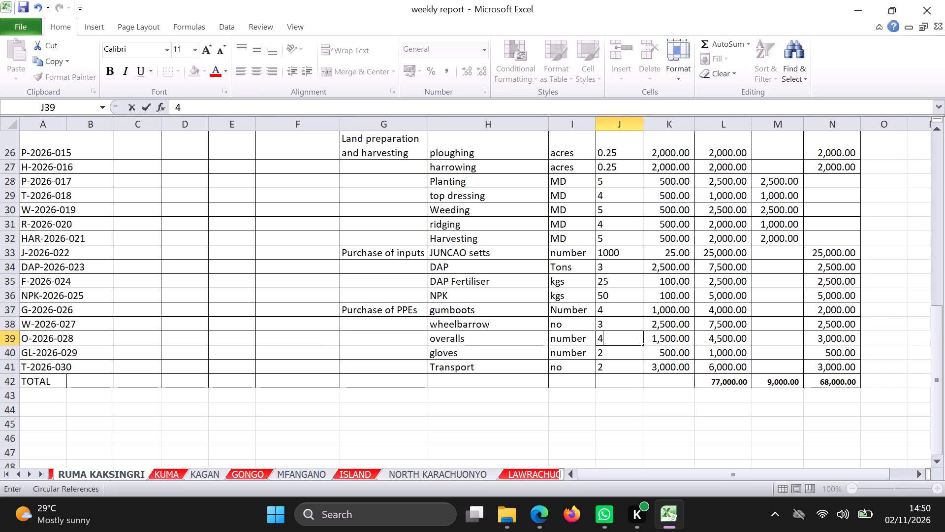
click(619, 354)
key(3)
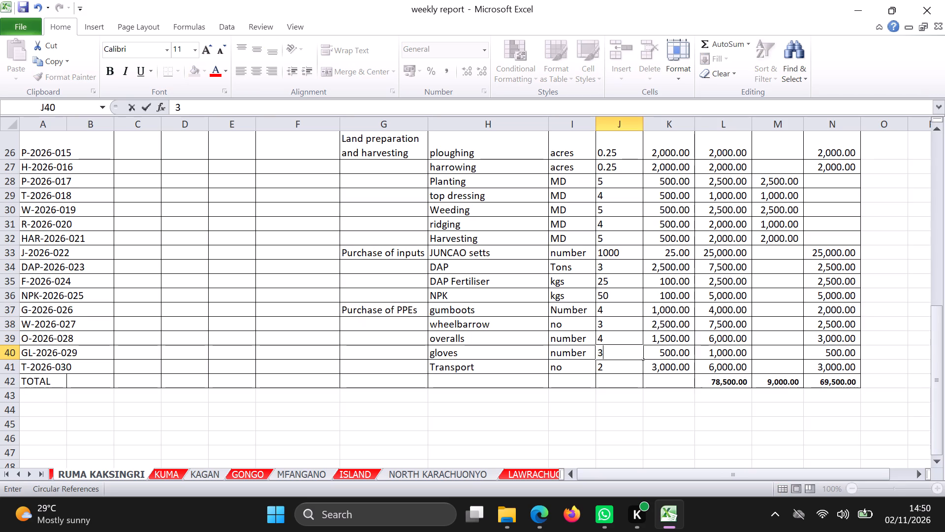
click(621, 366)
key(3)
key(ctrl+s)
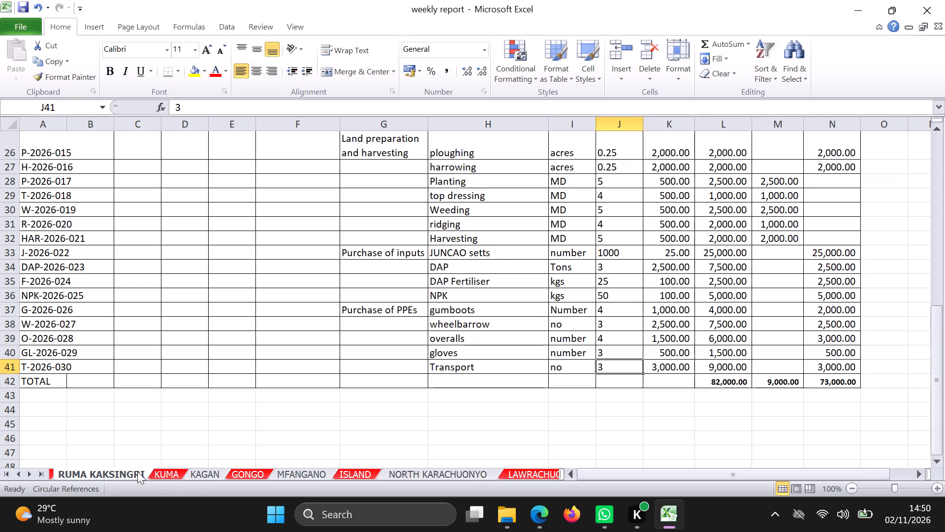
On the KUMA sheet, set the banana table's Planting and Pruning quantities to 4 each.
click(155, 472)
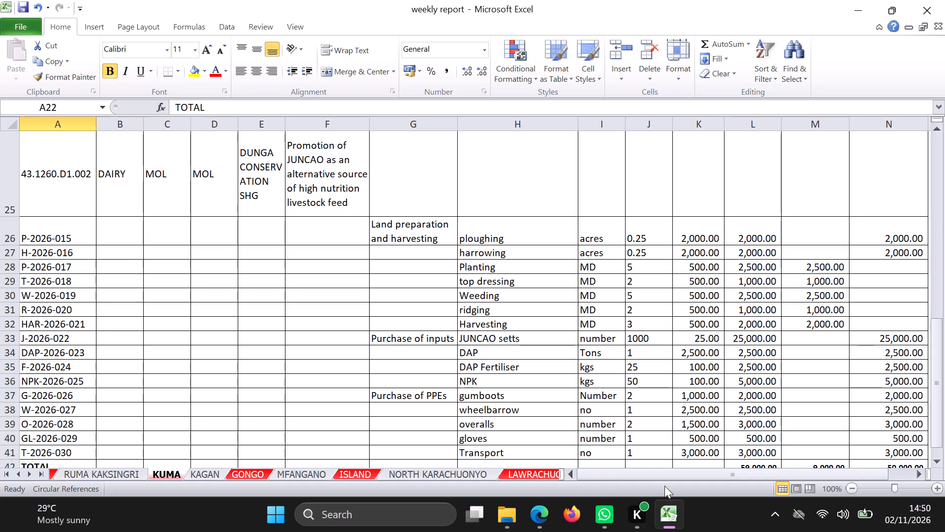
scroll(572, 286, up, 4)
scroll(615, 304, up, 4)
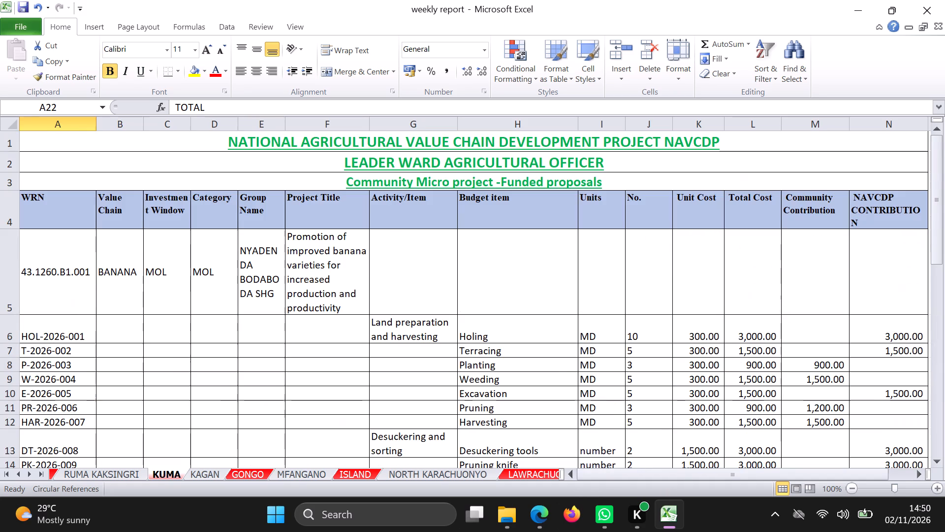
click(652, 366)
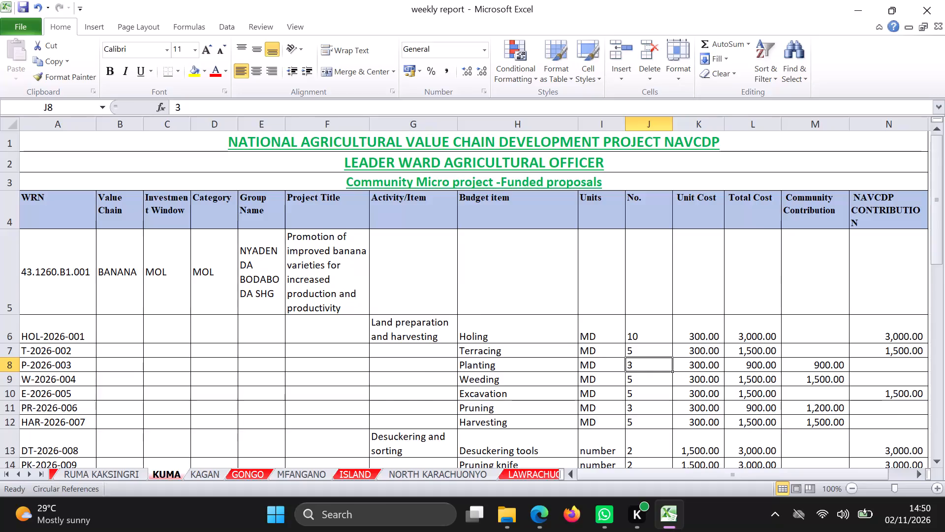
scroll(654, 356, down, 2)
scroll(664, 266, up, 1)
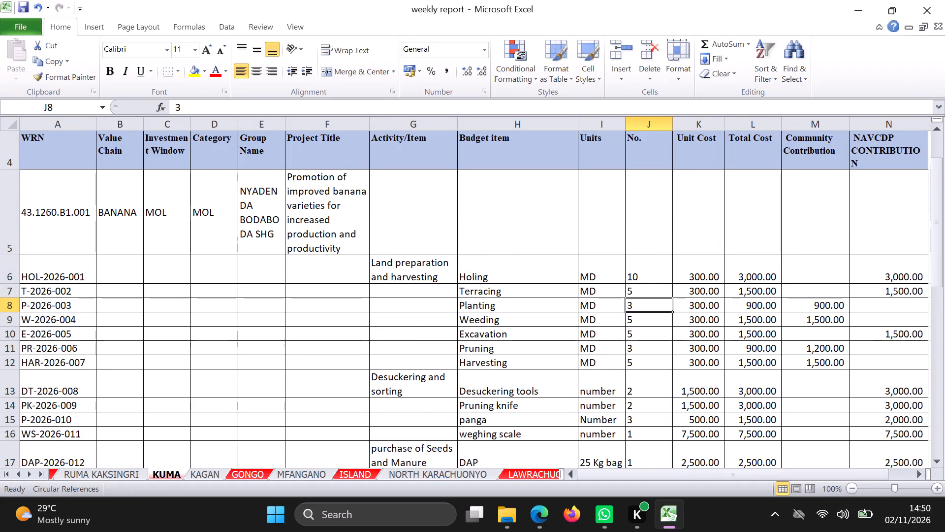
key(4)
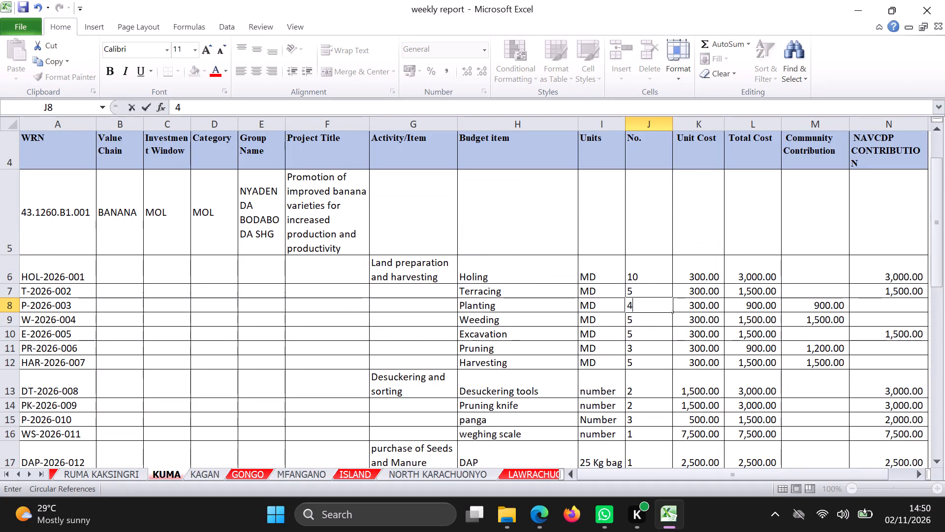
click(643, 352)
key(4)
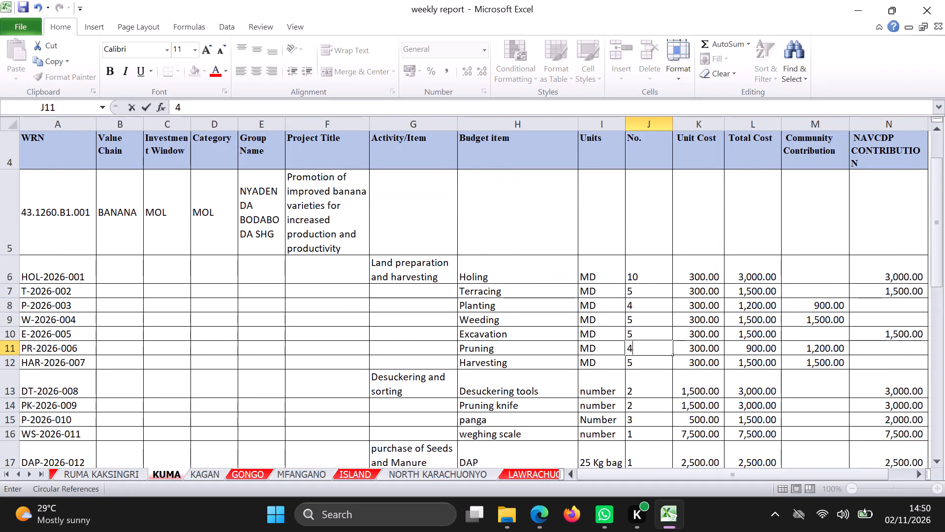
In the KUMA banana table's desuckering and sorting section, set Desuckering tools and Pruning knife to 3, panga to 4, and weighing scale to 2.
scroll(660, 337, down, 1)
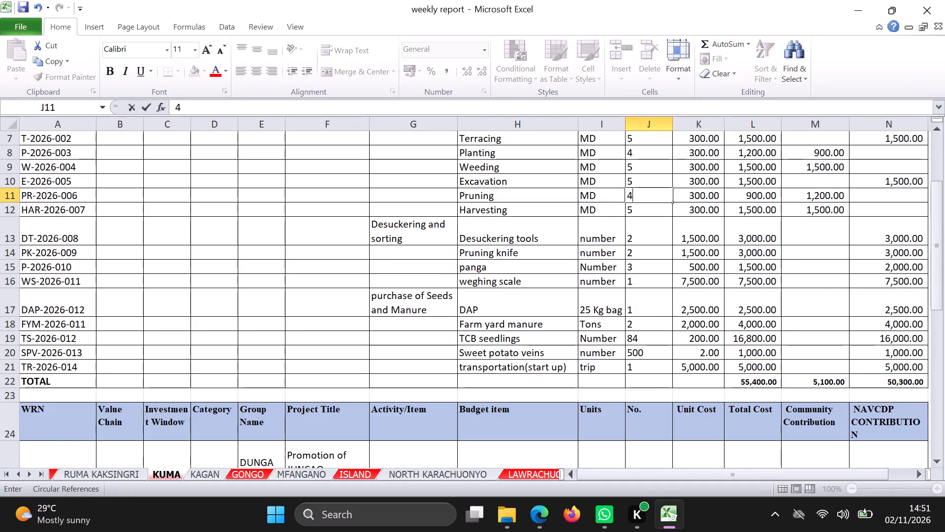
click(646, 236)
key(3)
click(644, 257)
key(3)
click(643, 268)
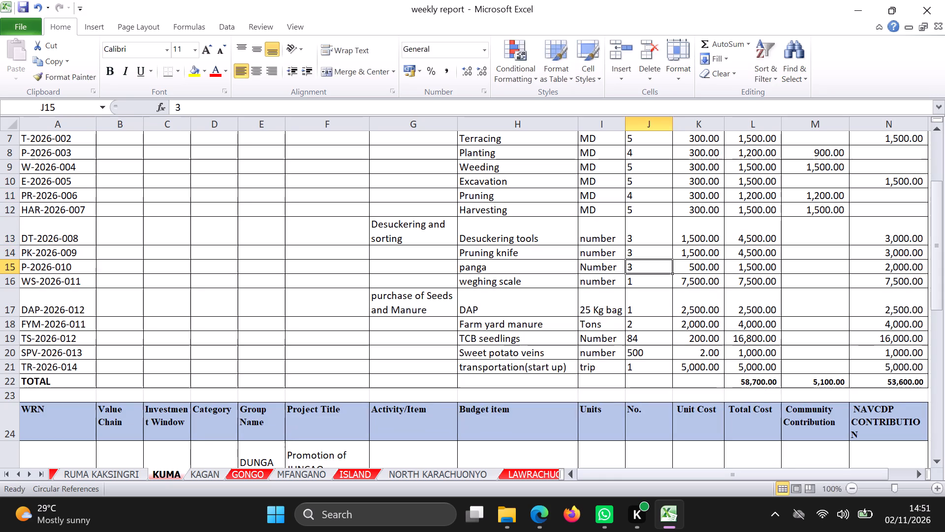
key(4)
click(646, 280)
key(2)
In the KUMA banana table's seeds and manure section, set DAP and transportation (start up) to 2, and Farm yard manure to 3, saving the workbook.
click(647, 315)
key(2)
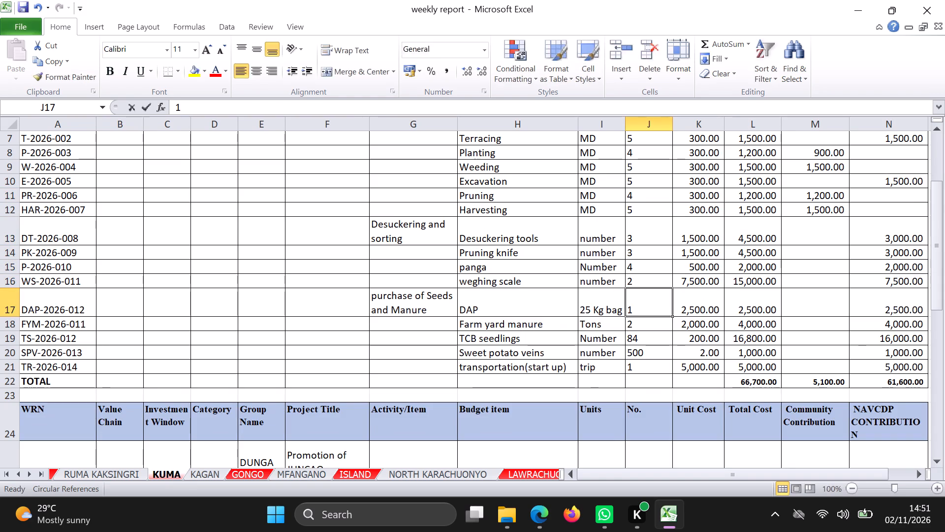
click(644, 323)
key(3)
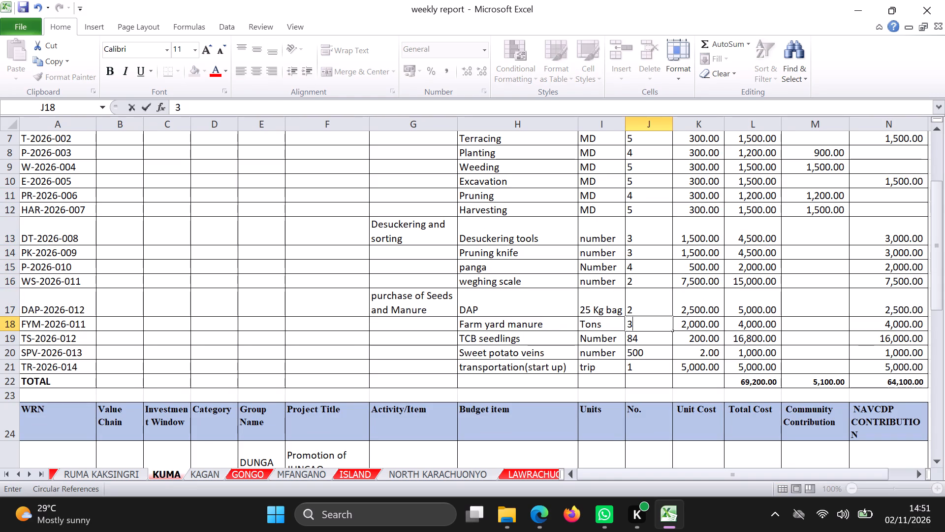
click(638, 366)
key(2)
scroll(646, 362, down, 2)
scroll(666, 324, down, 3)
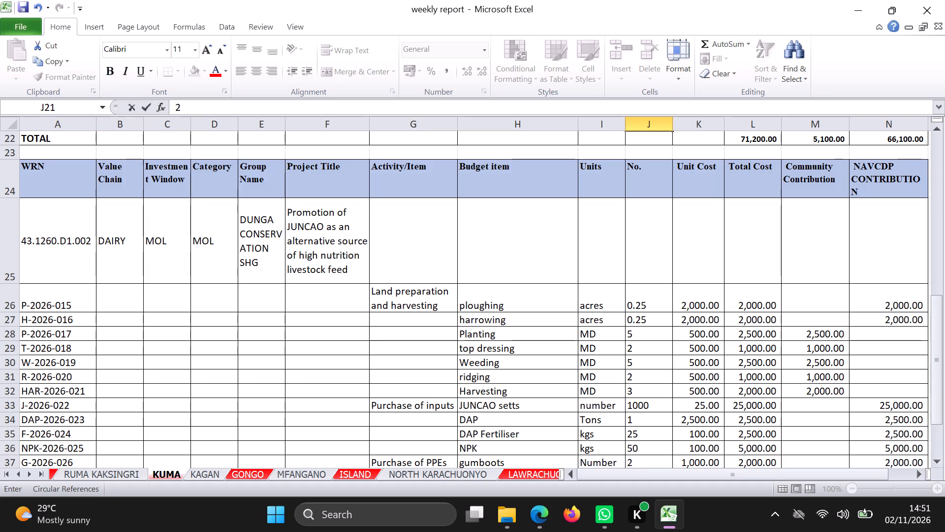
key(ctrl+s)
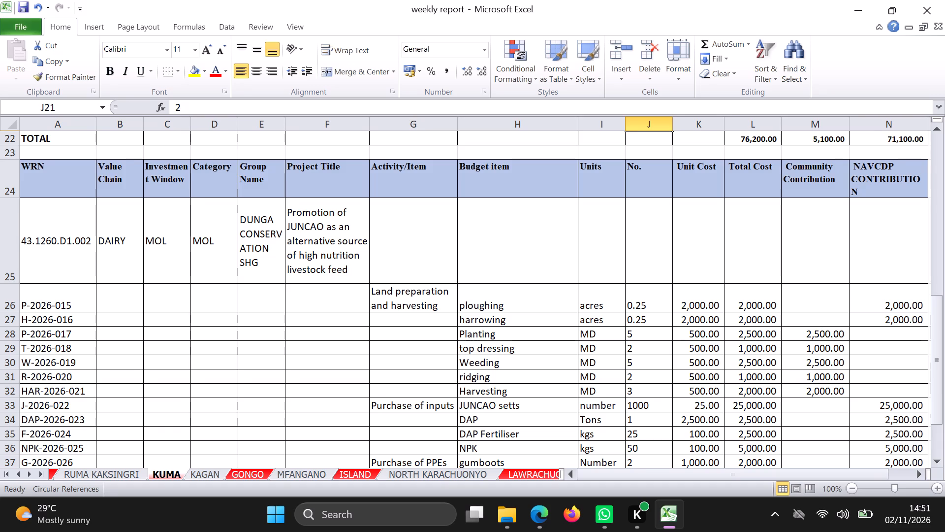
In the KUMA dairy table, set the top dressing and ridging quantities to 3, Harvesting to 4, and DAP to 2.
click(637, 349)
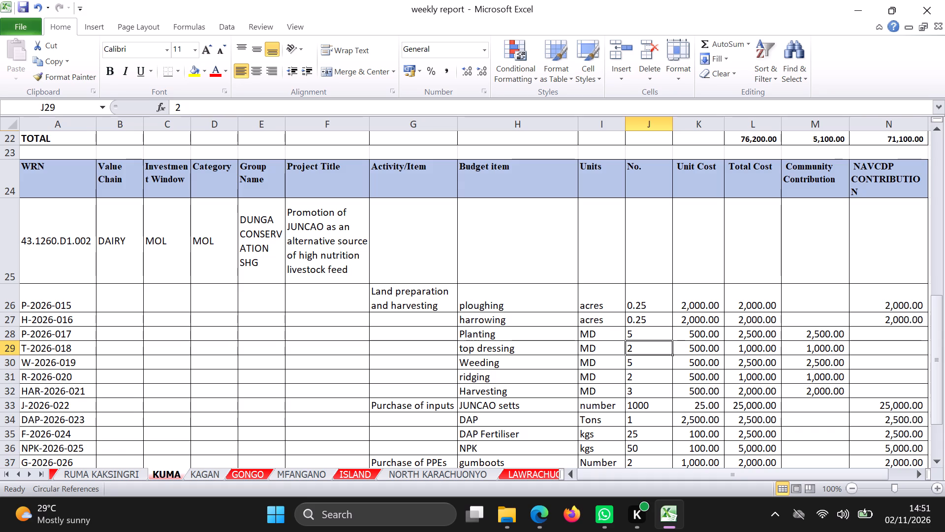
key(3)
click(646, 373)
key(3)
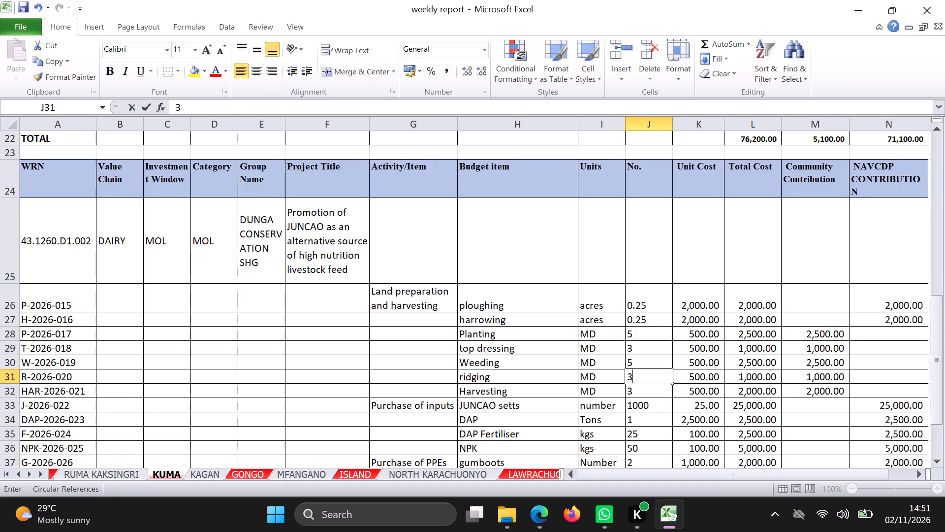
click(642, 389)
key(4)
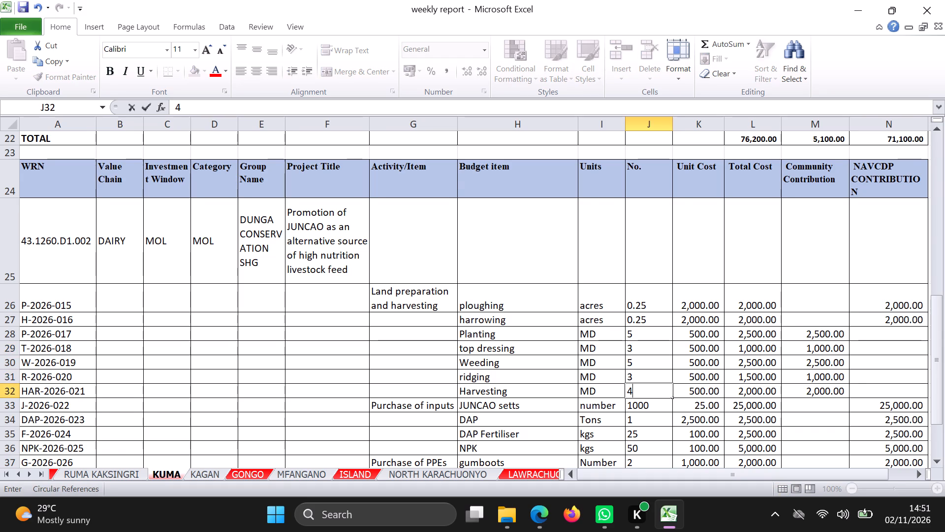
click(643, 423)
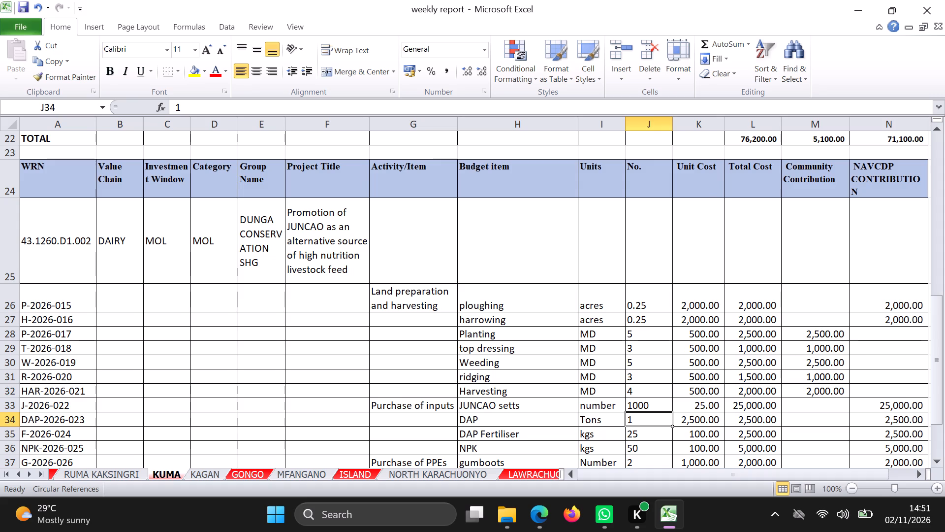
key(2)
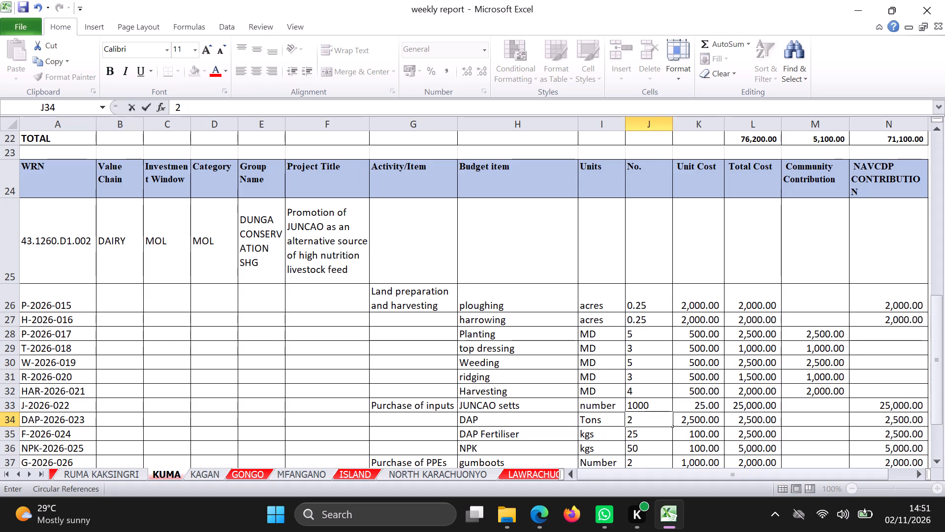
In the KUMA dairy table's PPE section, set gumboots and overalls to 3, and wheelbarrow, gloves and Transport to 2, saving the workbook.
click(645, 459)
key(3)
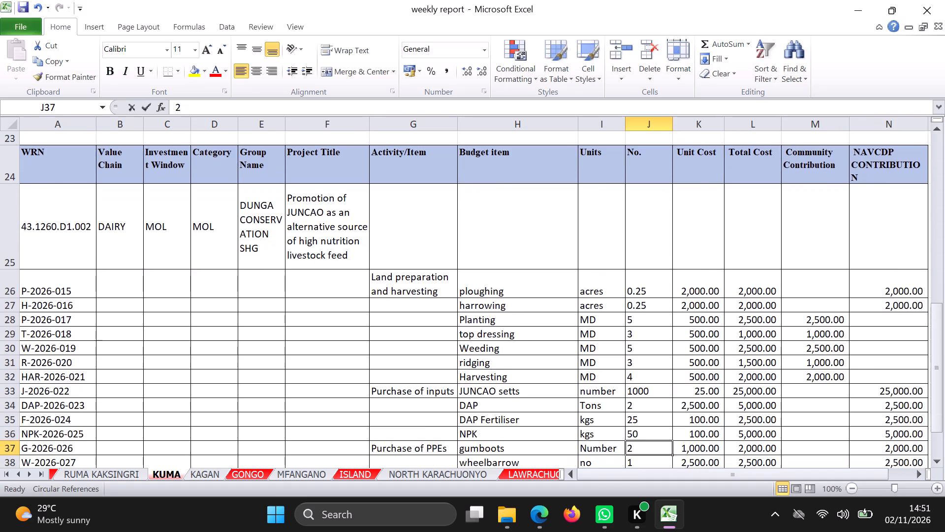
scroll(657, 432, down, 4)
click(636, 179)
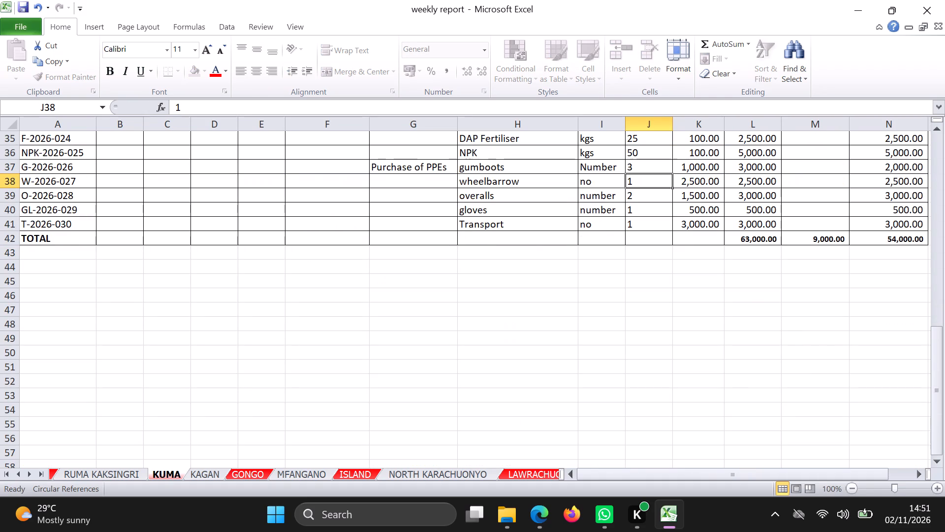
key(2)
click(654, 198)
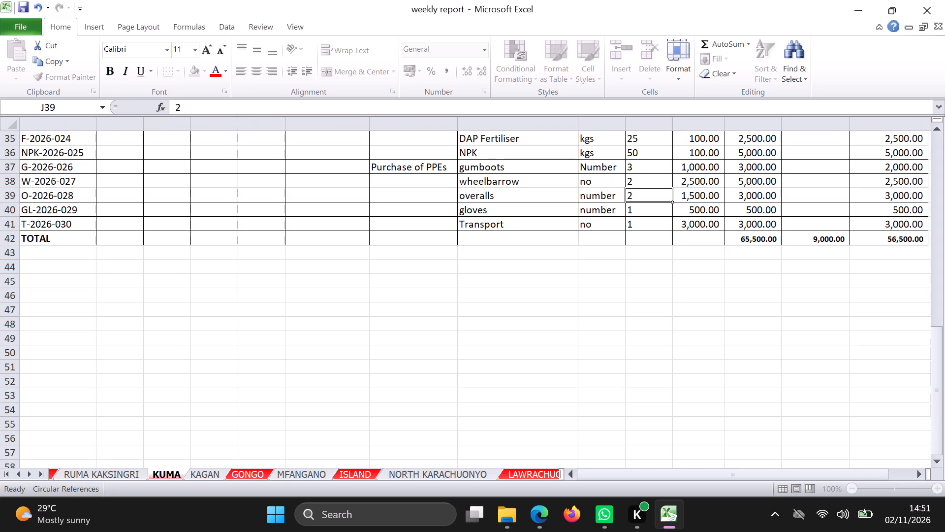
key(3)
click(651, 210)
key(2)
click(651, 223)
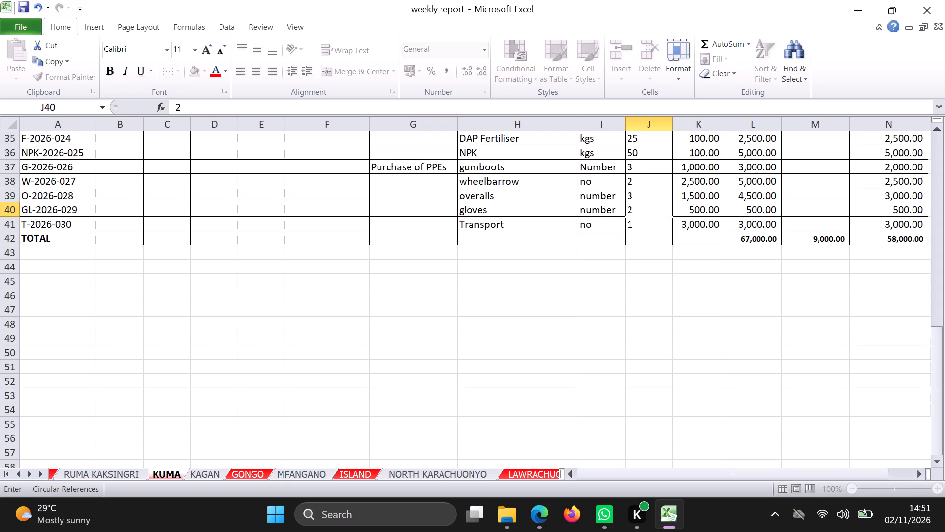
key(2)
key(ctrl+s)
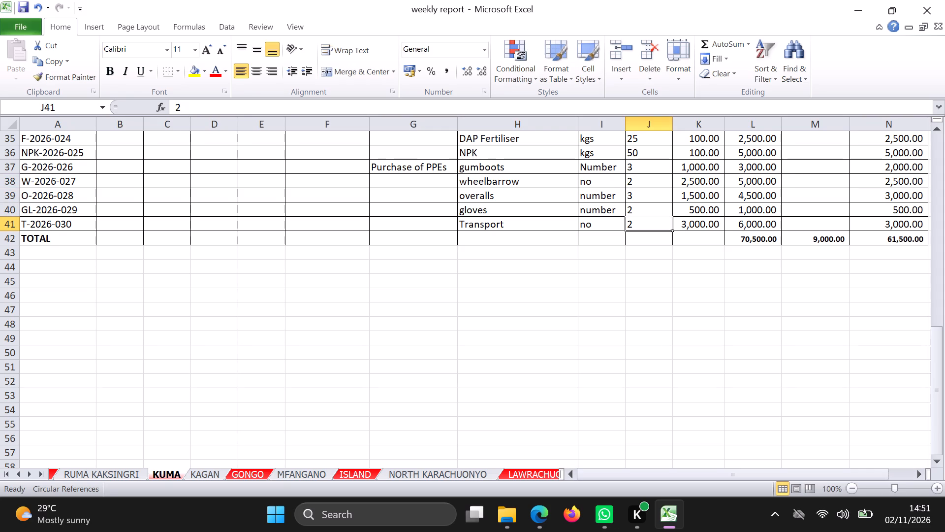
On the KAGAN sheet, set the banana table's Planting and Pruning quantities to 5 each.
click(192, 473)
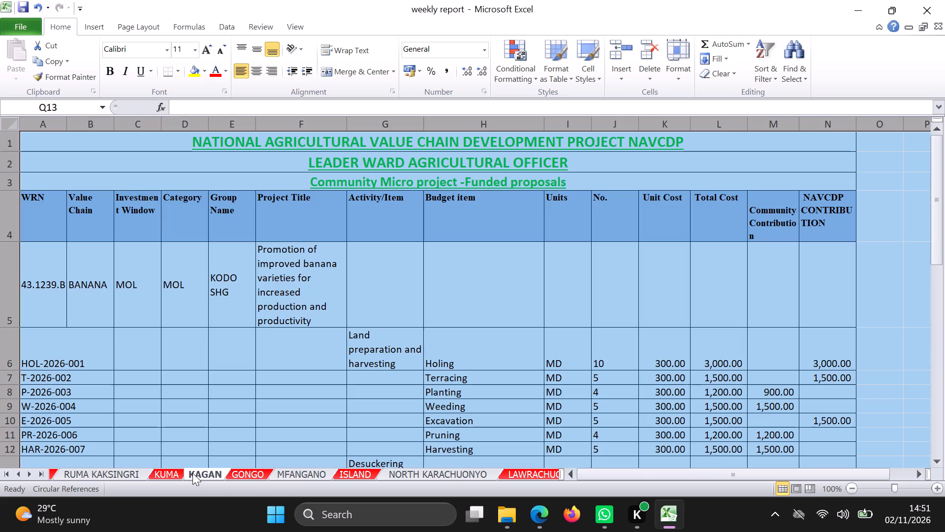
click(600, 350)
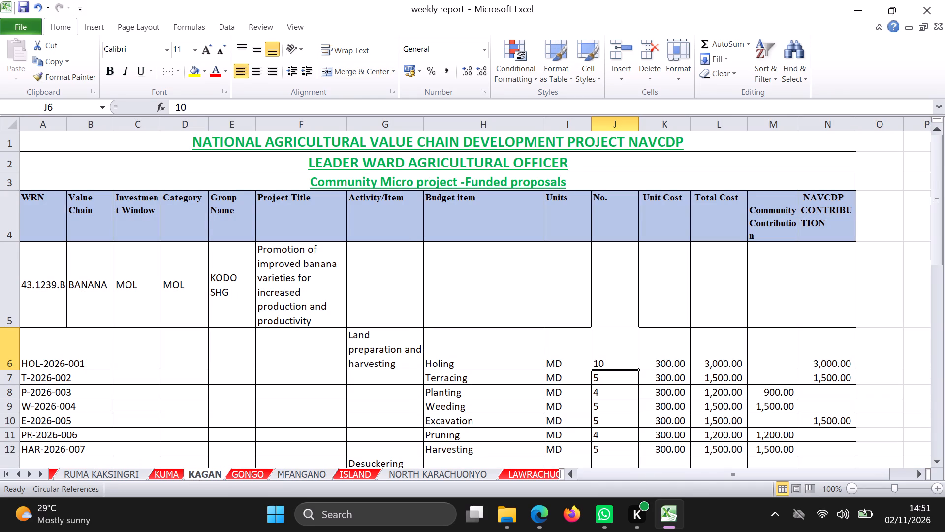
click(616, 395)
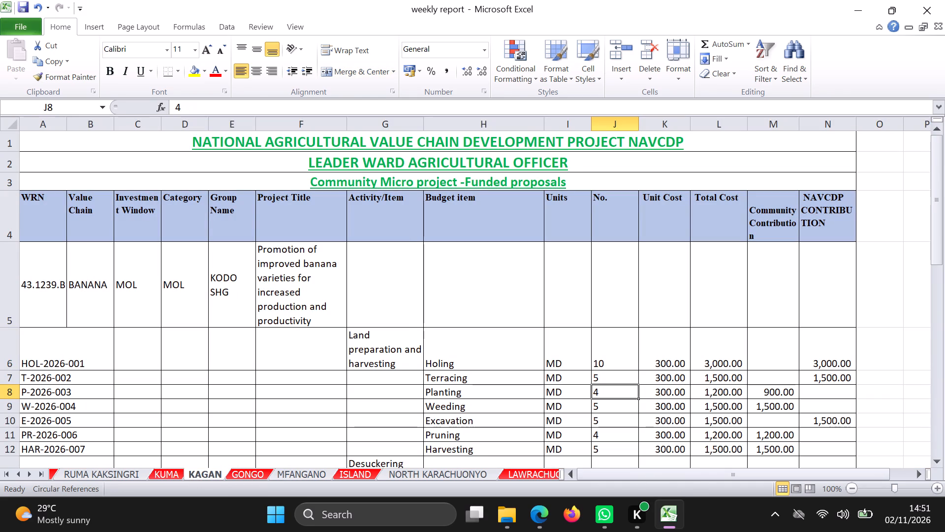
key(5)
click(605, 432)
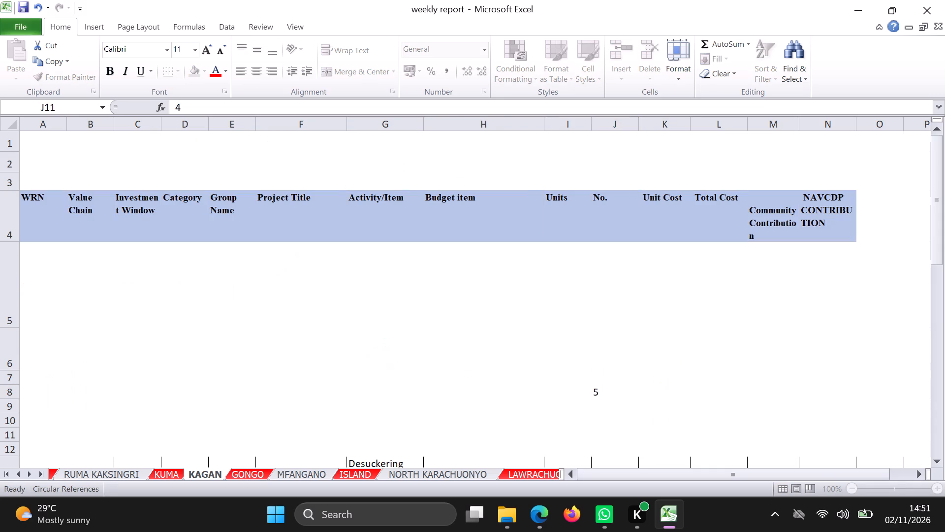
key(5)
In the KAGAN banana table's desuckering and sorting section, set Desuckering tools and Pruning knife to 4, panga to 5, and weighing scale to 3.
scroll(616, 450, down, 2)
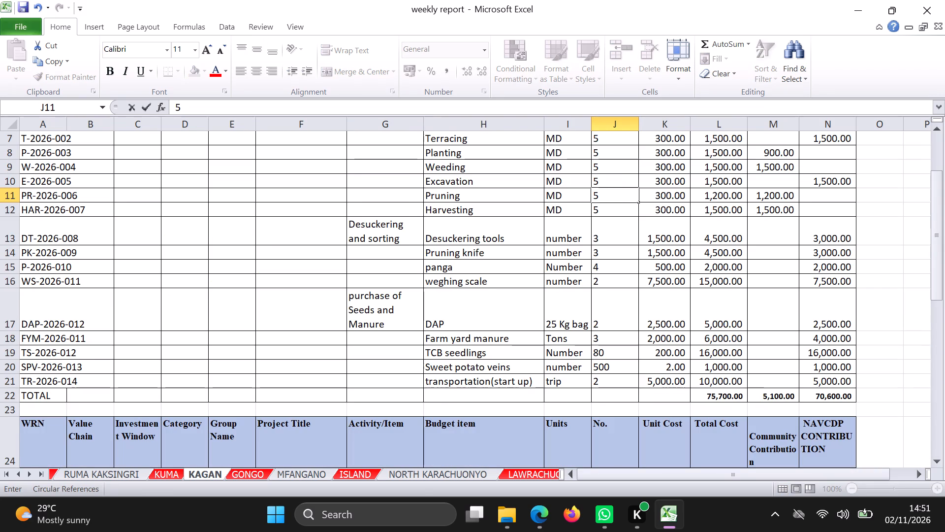
click(609, 237)
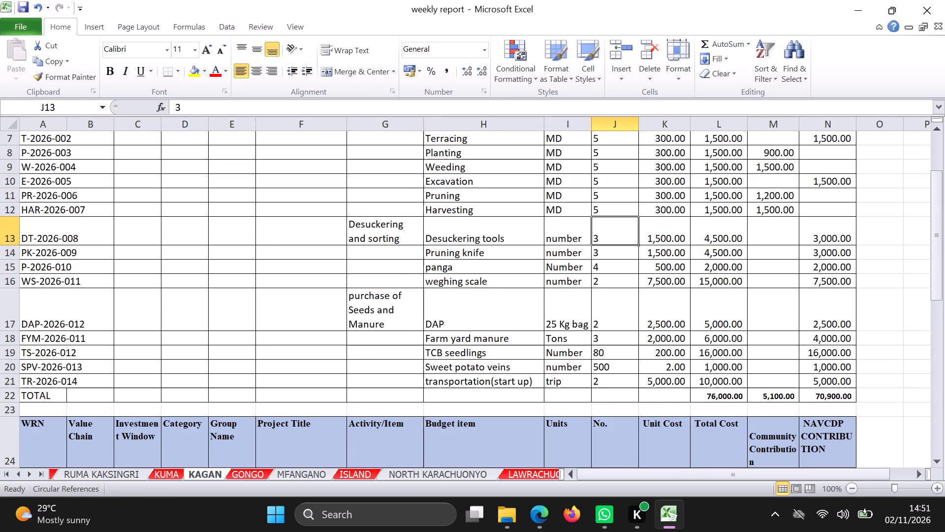
key(4)
click(613, 247)
click(611, 255)
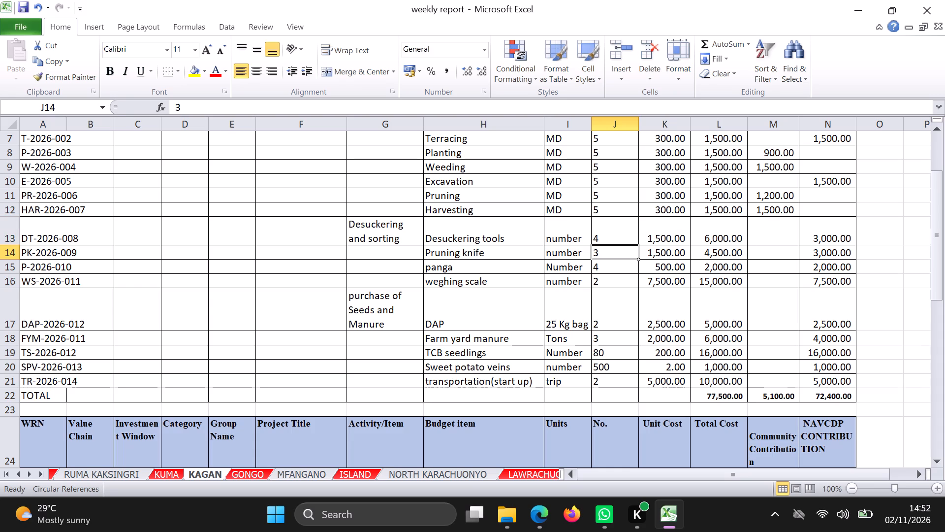
key(4)
click(615, 270)
key(5)
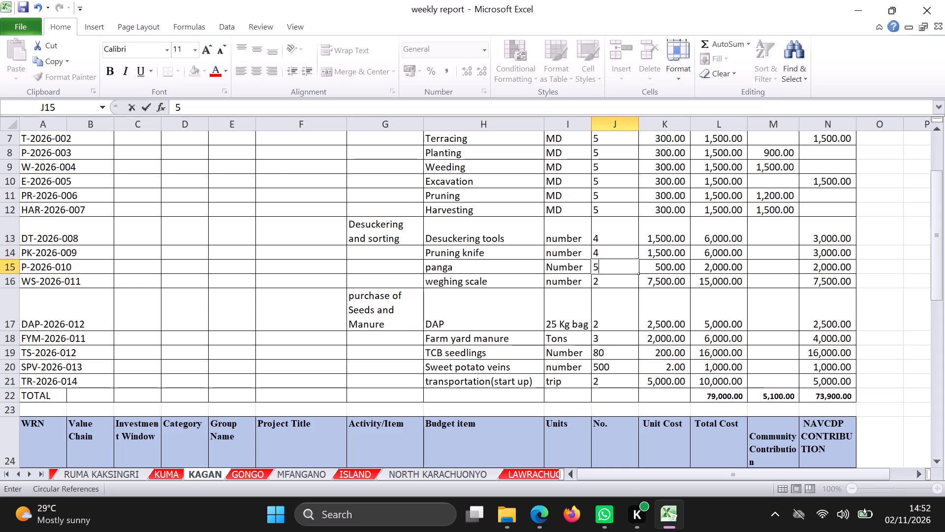
click(619, 283)
key(3)
In the KAGAN banana table's seeds and manure section, set DAP and transportation (start up) to 3, and Farm yard manure to 4, saving the workbook.
click(606, 310)
key(3)
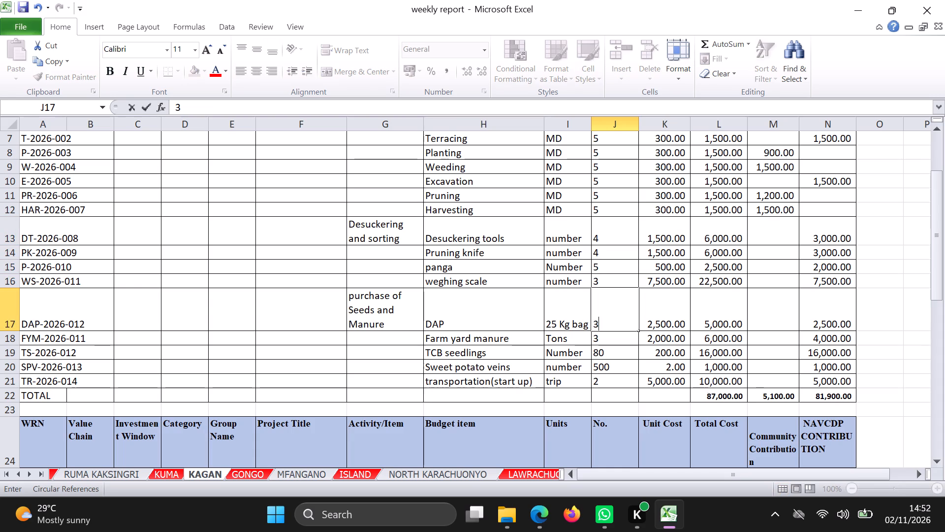
click(607, 340)
key(4)
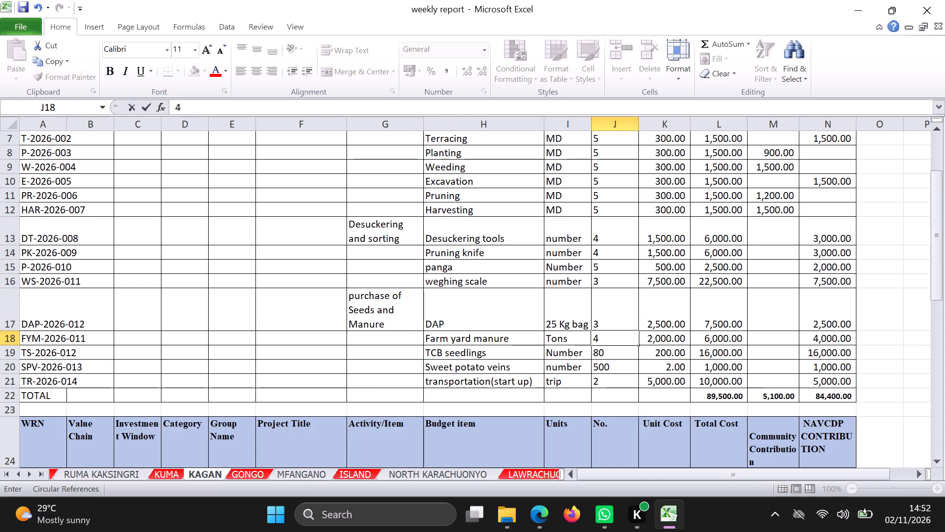
click(618, 384)
key(3)
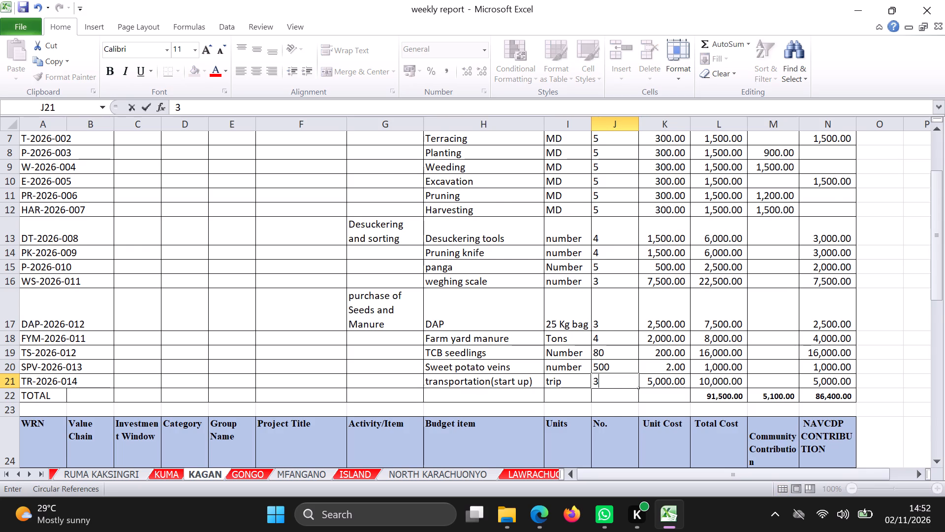
scroll(629, 370, down, 2)
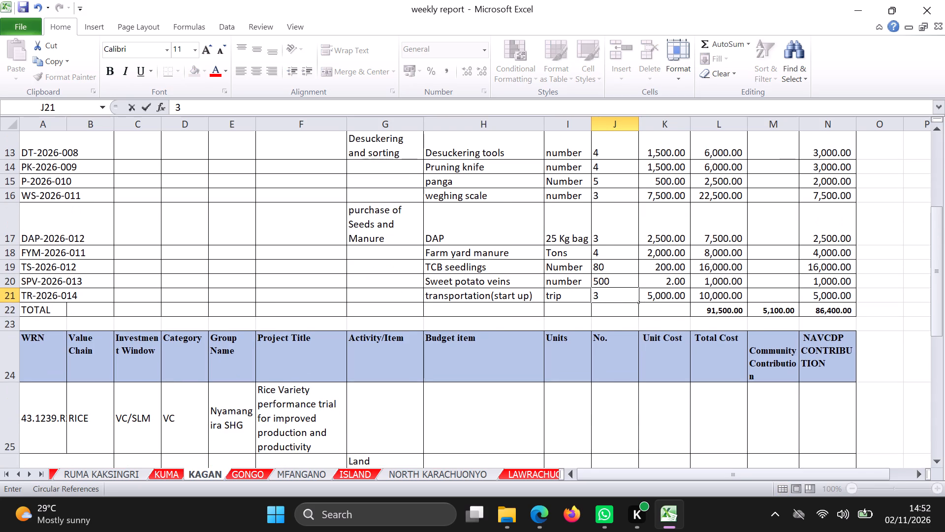
key(ctrl+s)
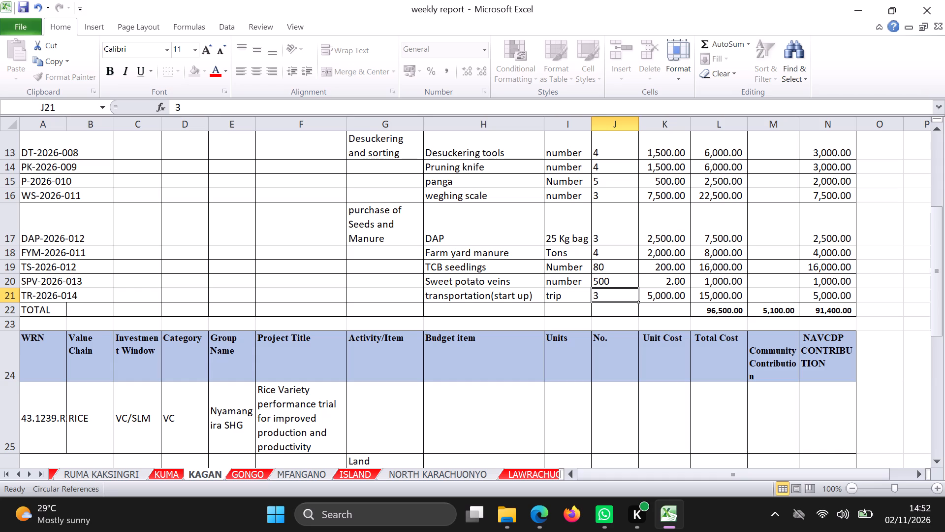
click(613, 297)
In the KAGAN rice table's land preparation section, set ploughing, harrowing and pudling quantities to 3 each, and Banding to 5.
scroll(616, 355, down, 3)
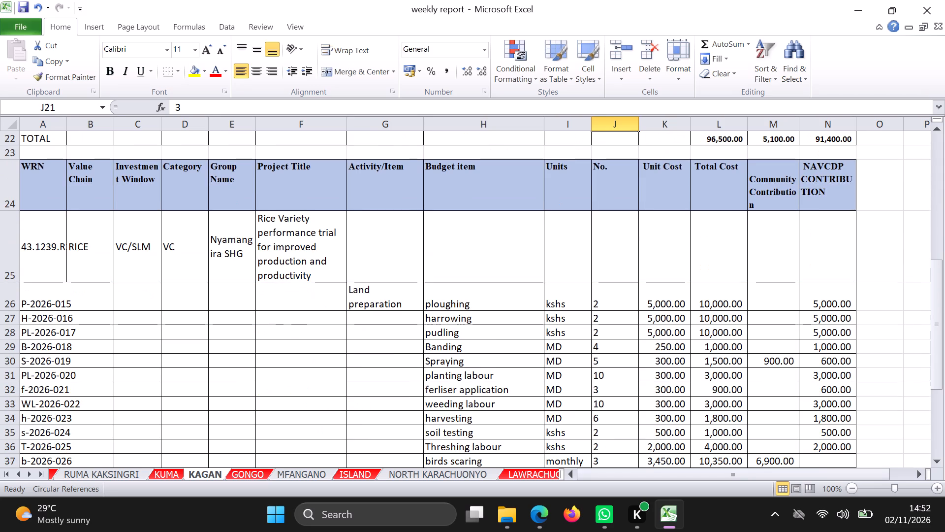
click(609, 299)
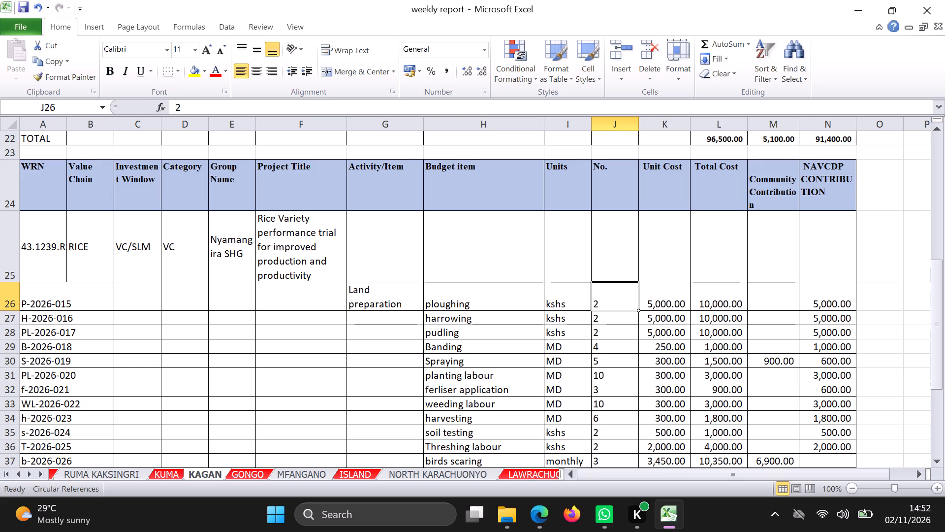
click(621, 304)
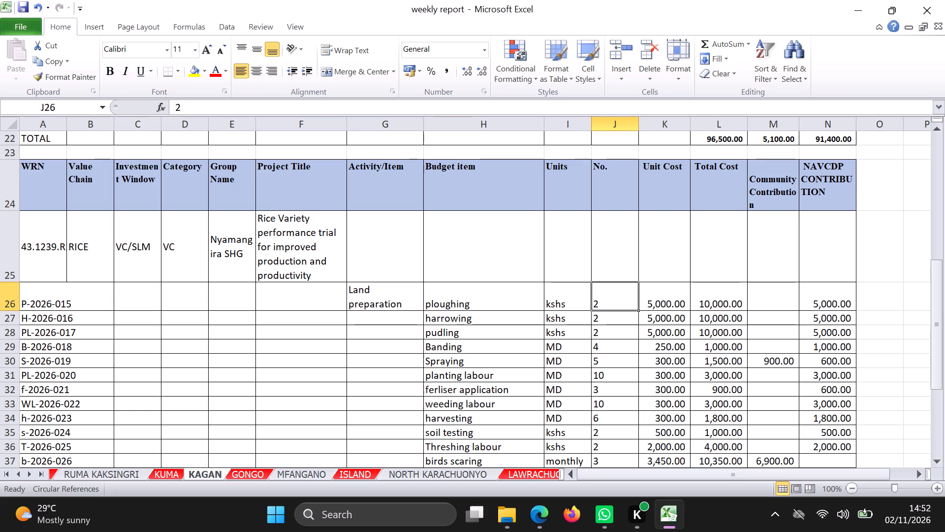
click(618, 300)
key(3)
click(614, 320)
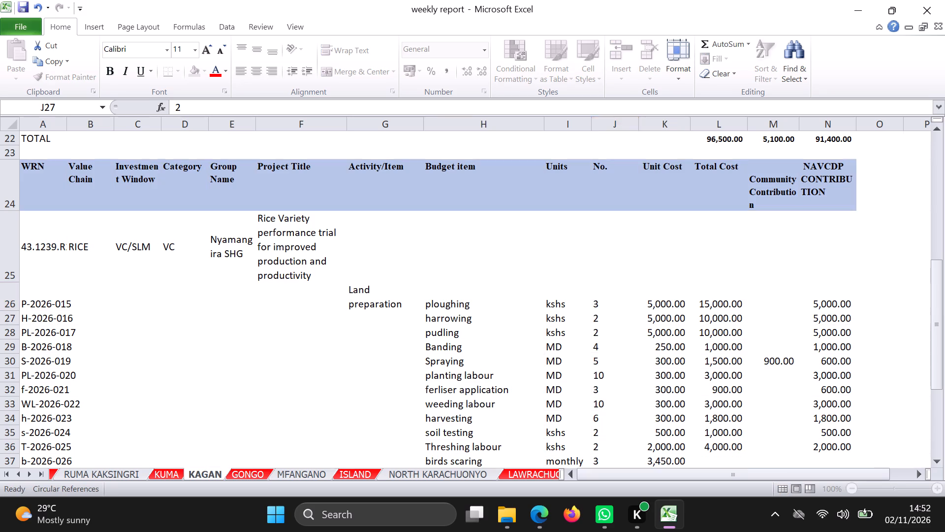
key(3)
click(613, 331)
key(3)
click(612, 347)
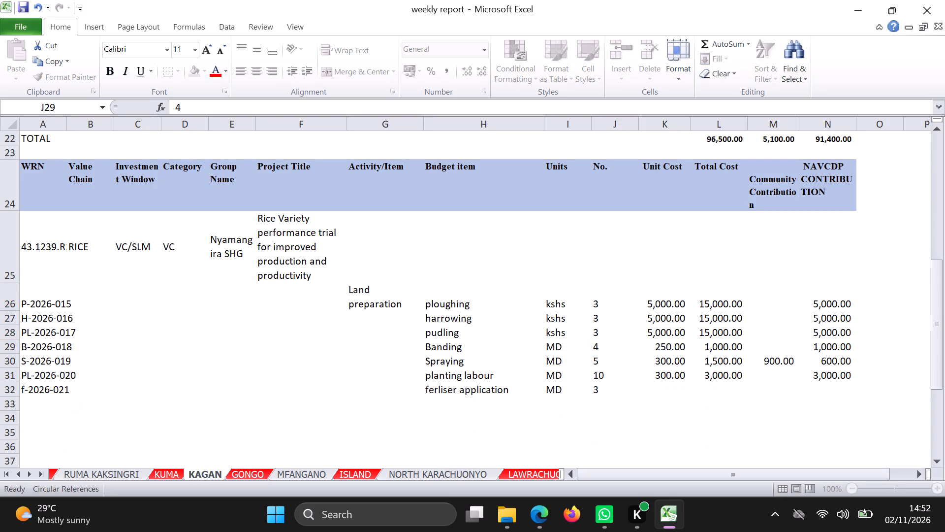
key(5)
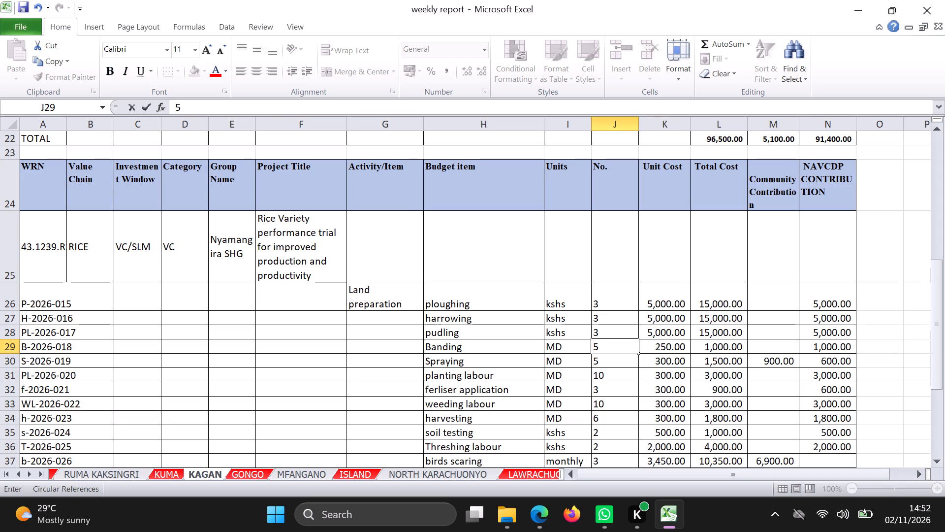
In the KAGAN rice table, set the ferliser application quantity to 4, and soil testing and Threshing labour to 3 each.
click(614, 388)
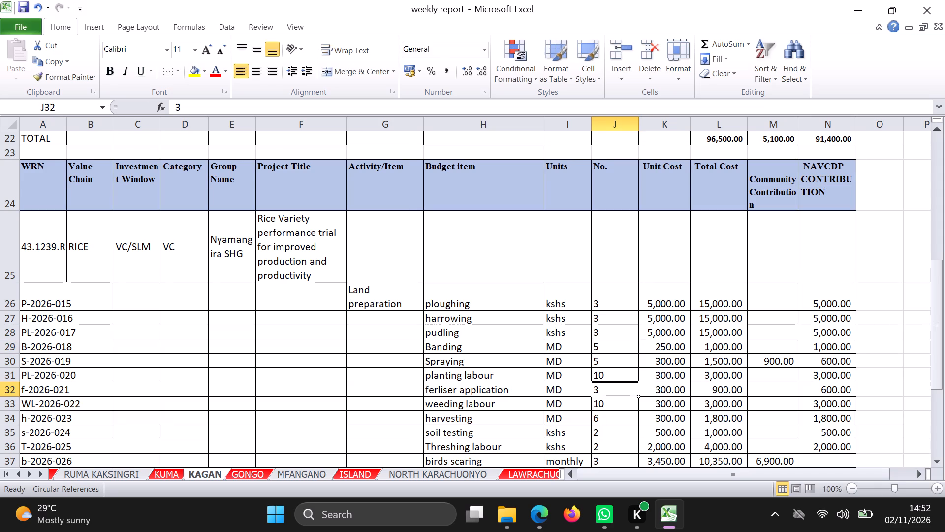
key(4)
click(616, 430)
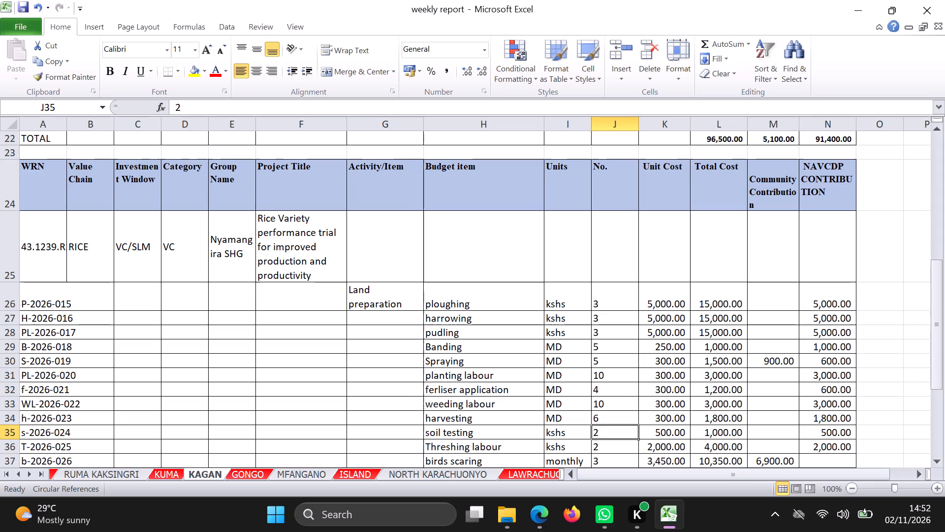
key(3)
click(613, 445)
key(3)
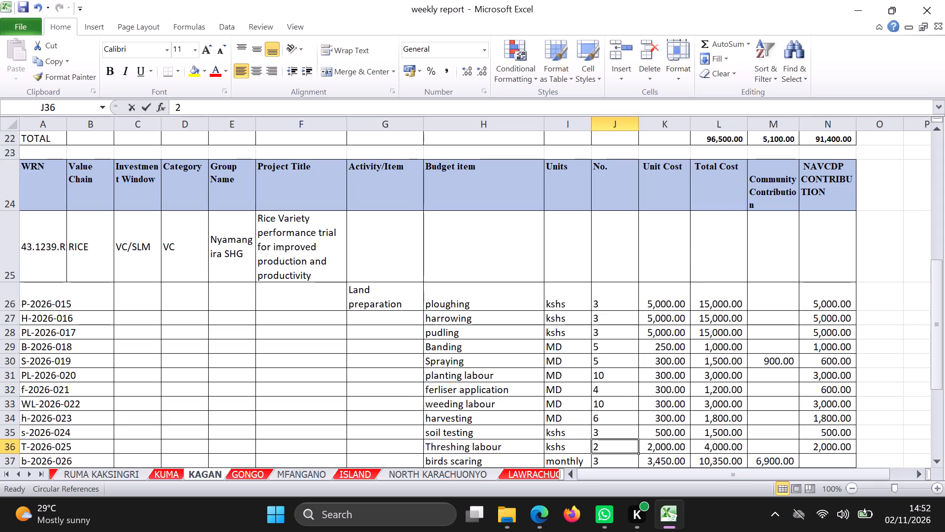
In the KAGAN rice table's Purchase of PPE section, set gum boots, apron, googles, Gloves and Transport to 3 each, saving the workbook.
scroll(627, 424, down, 4)
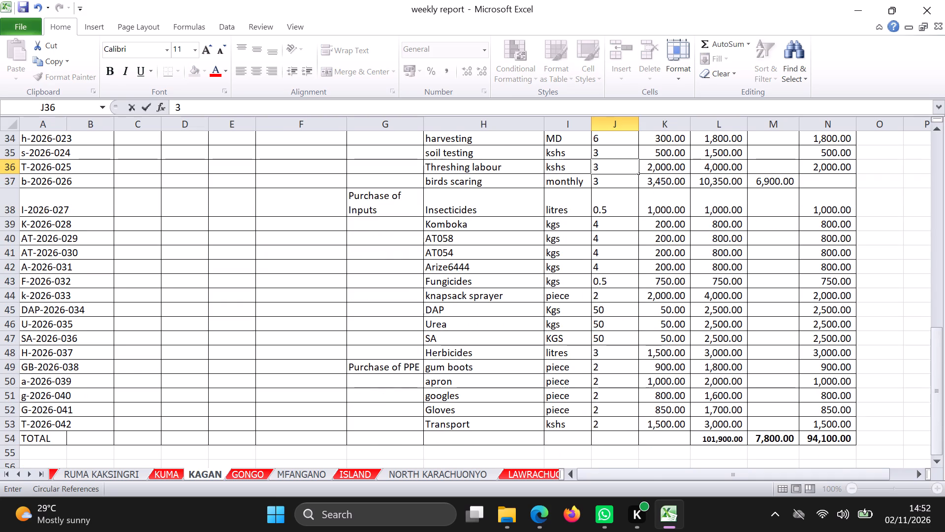
click(611, 369)
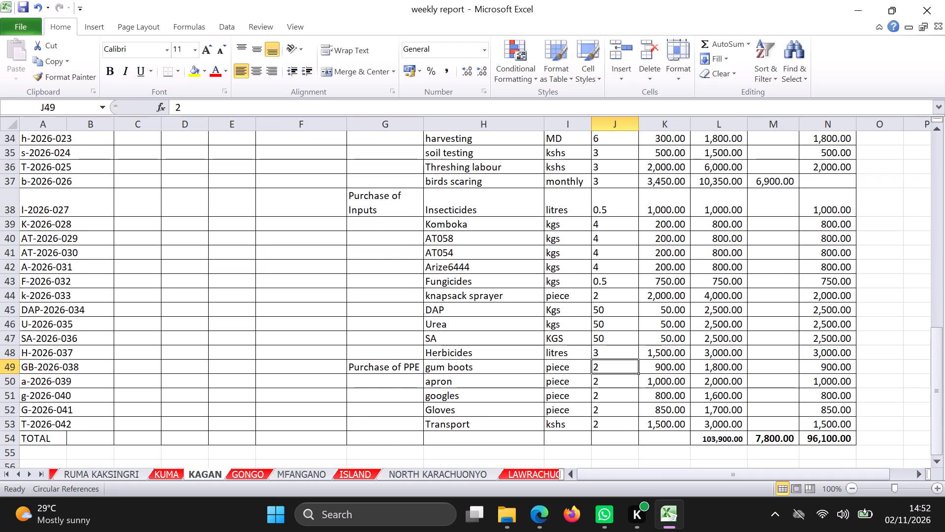
key(3)
click(614, 384)
key(3)
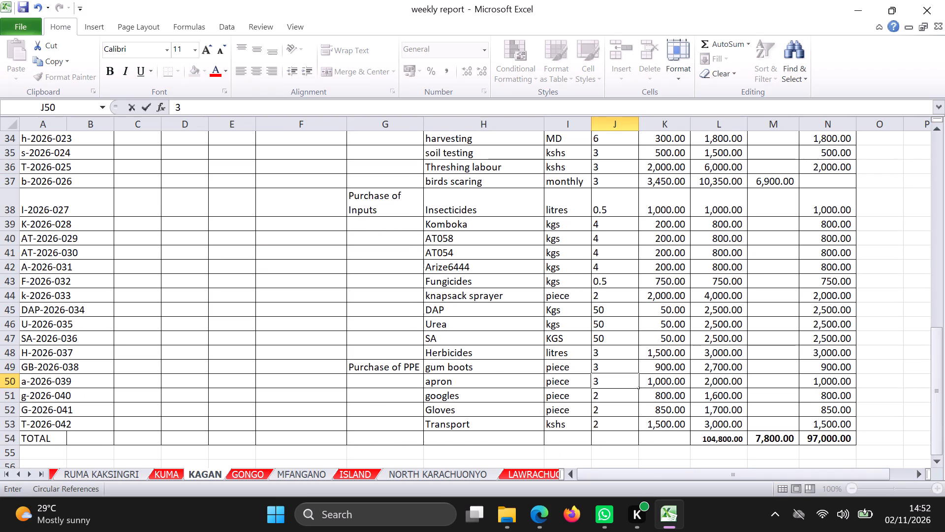
click(614, 396)
key(3)
click(614, 413)
key(3)
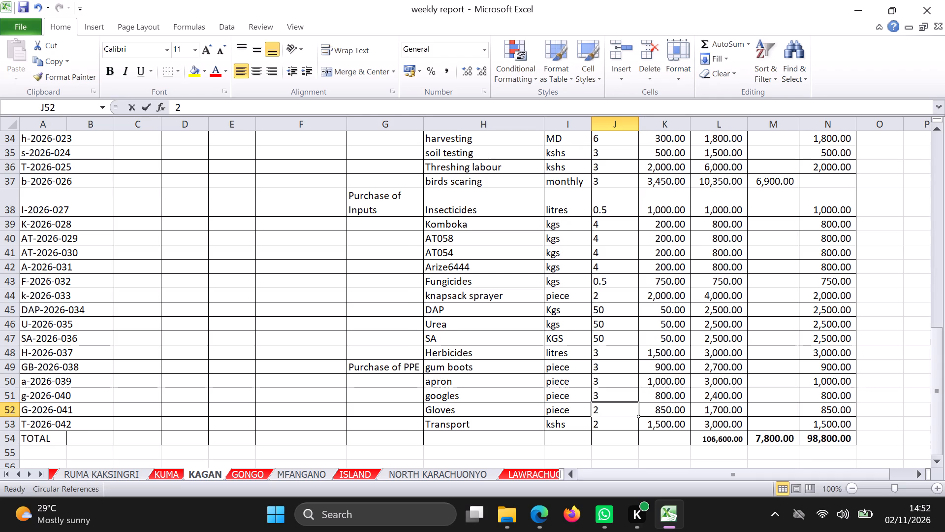
click(614, 422)
key(3)
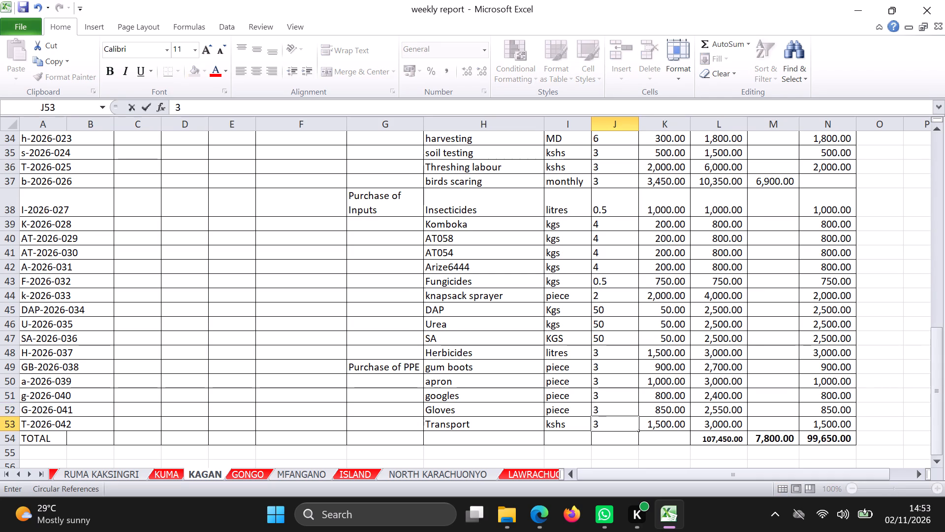
key(ctrl+s)
Auto-fit the width of the KAGAN sheet's NAVCDP contribution column (N) to its contents.
scroll(630, 406, down, 2)
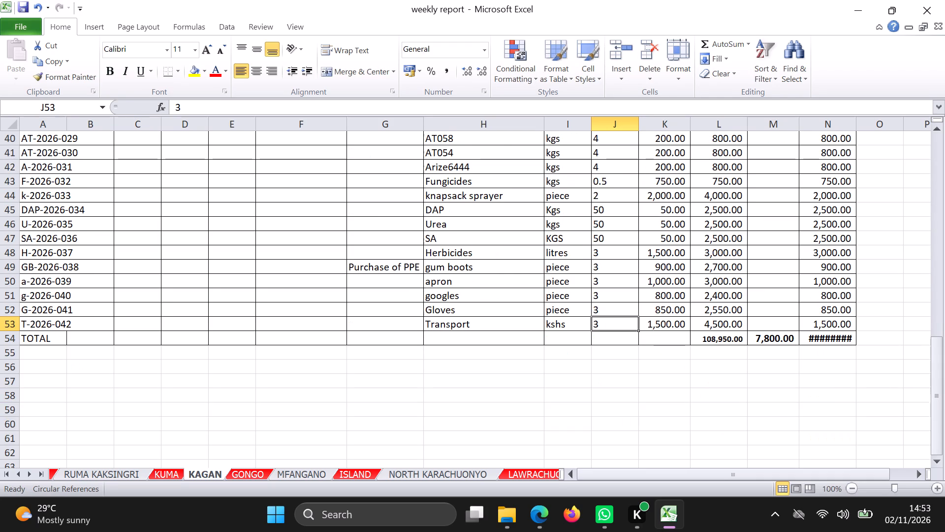
double_click(856, 127)
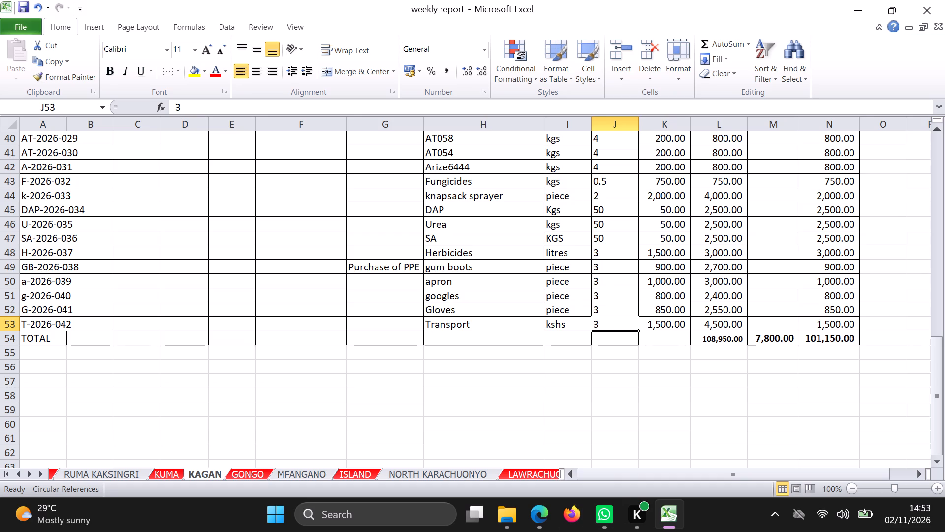
On the GONGO sheet, set the banana table's Planting and Pruning quantities to 4 each.
scroll(840, 342, down, 1)
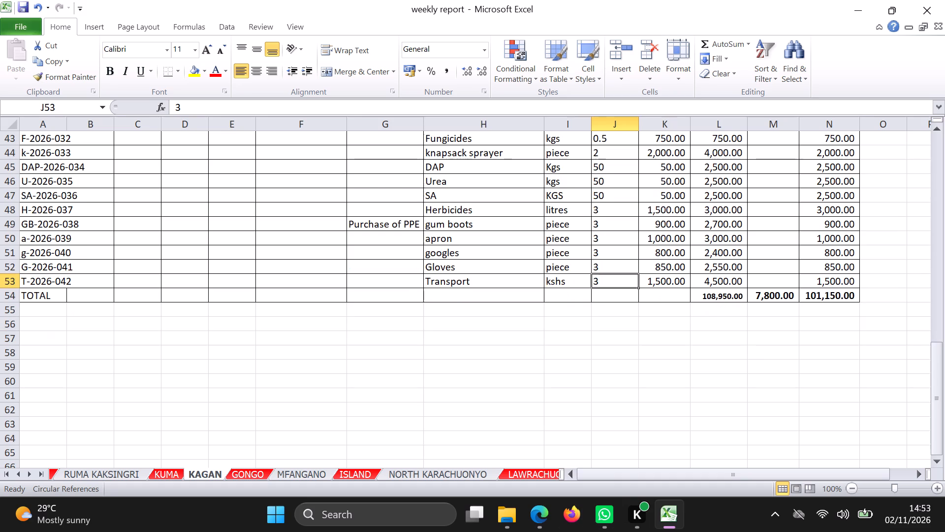
scroll(836, 326, down, 1)
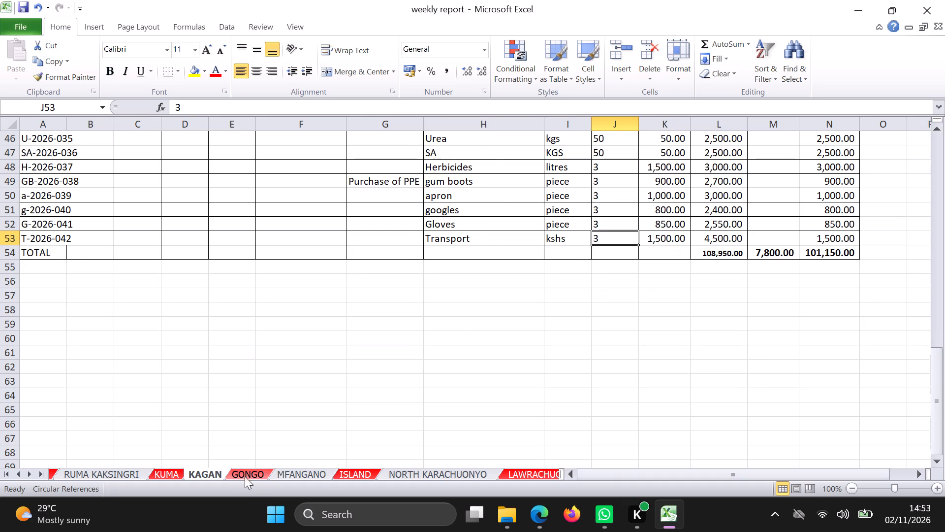
click(249, 472)
scroll(761, 317, up, 3)
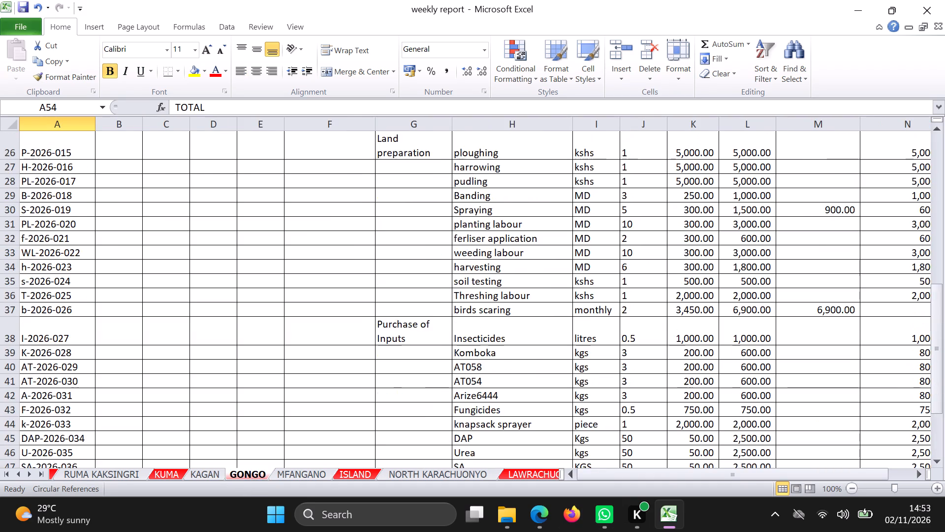
scroll(761, 317, up, 12)
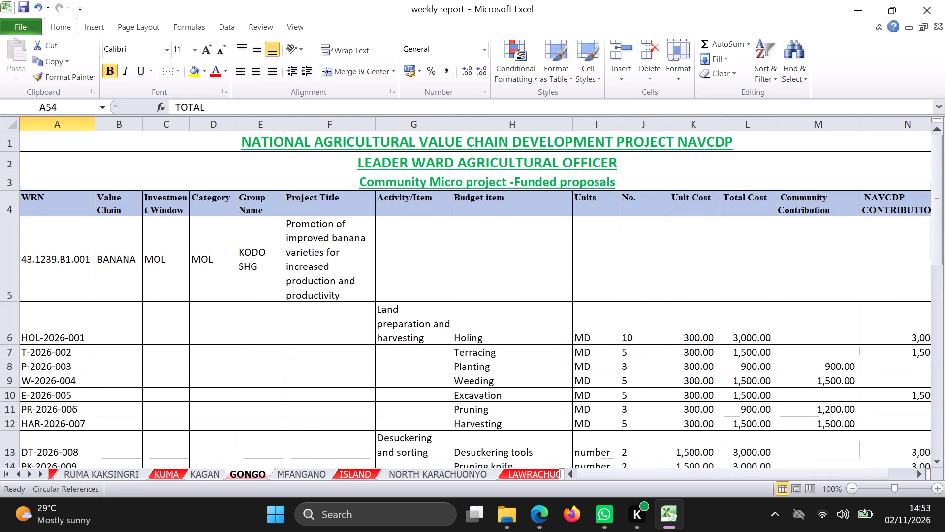
click(639, 369)
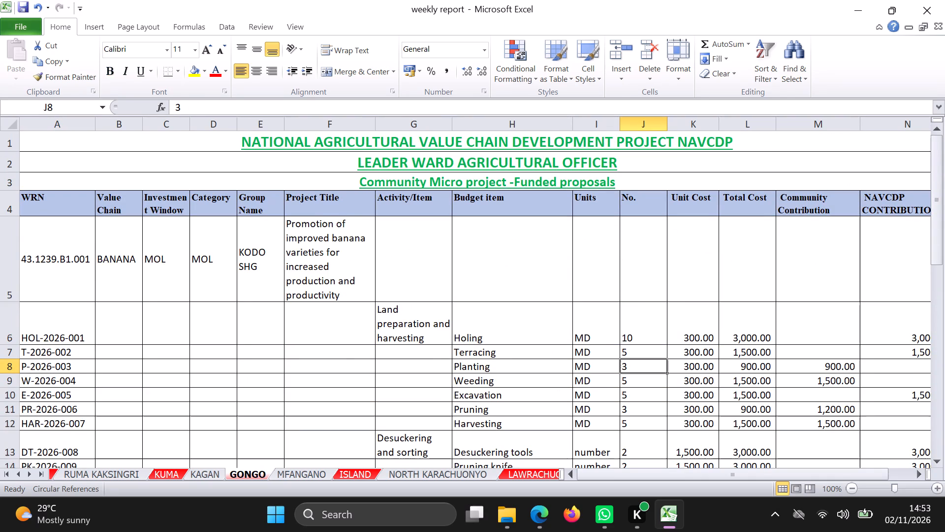
key(4)
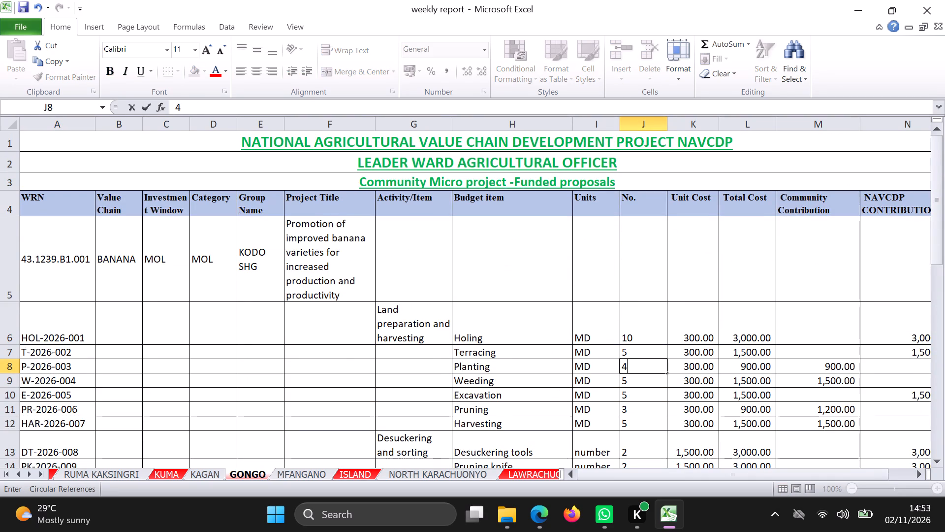
click(640, 409)
key(4)
In the GONGO banana table's desuckering and sorting section, set Desuckering tools and Pruning knife to 3, panga to 4, and weighing scale to 2.
click(643, 442)
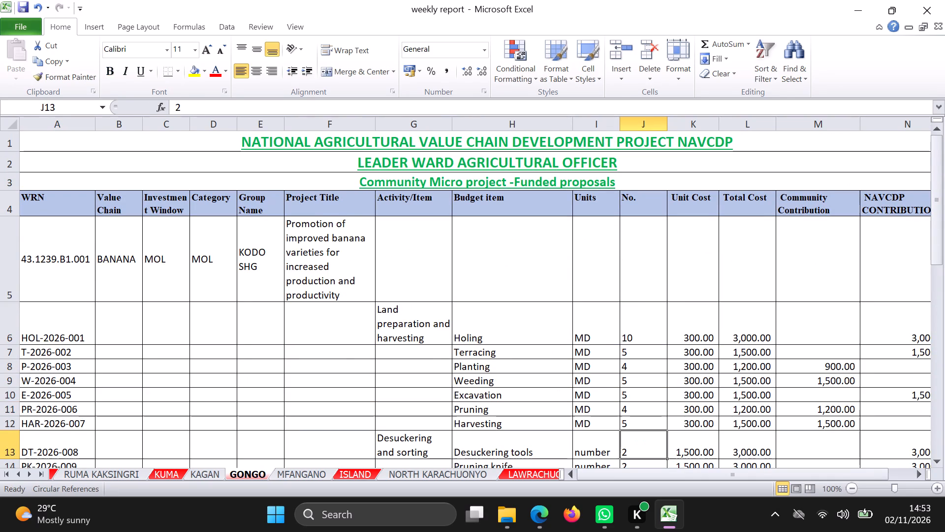
key(3)
scroll(645, 444, down, 2)
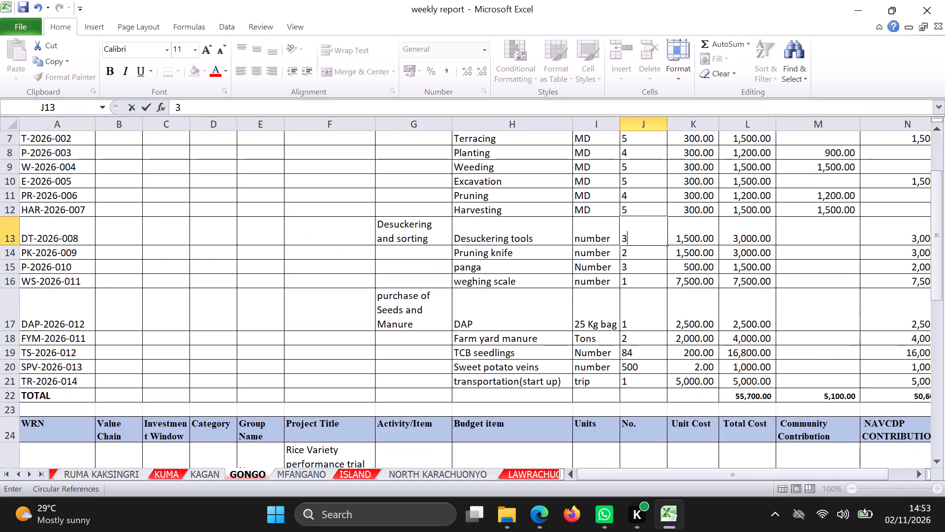
click(642, 252)
key(3)
click(646, 269)
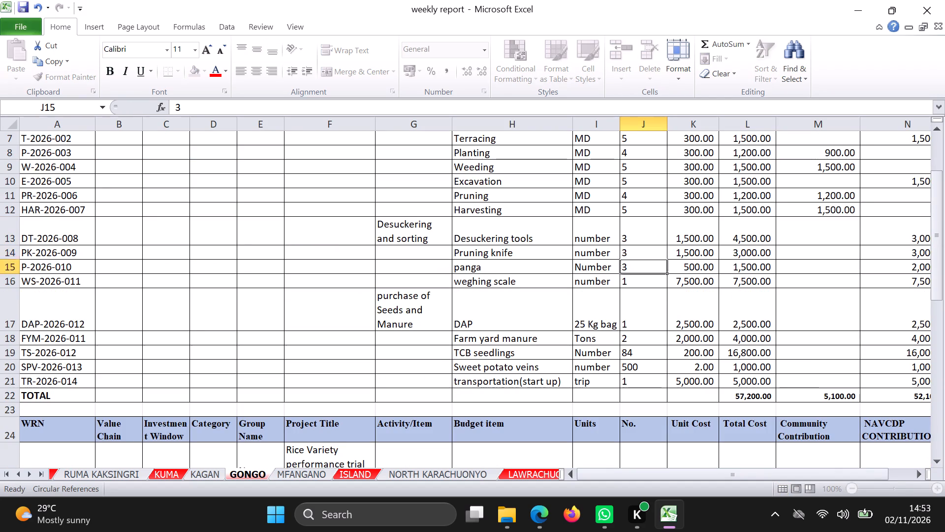
key(4)
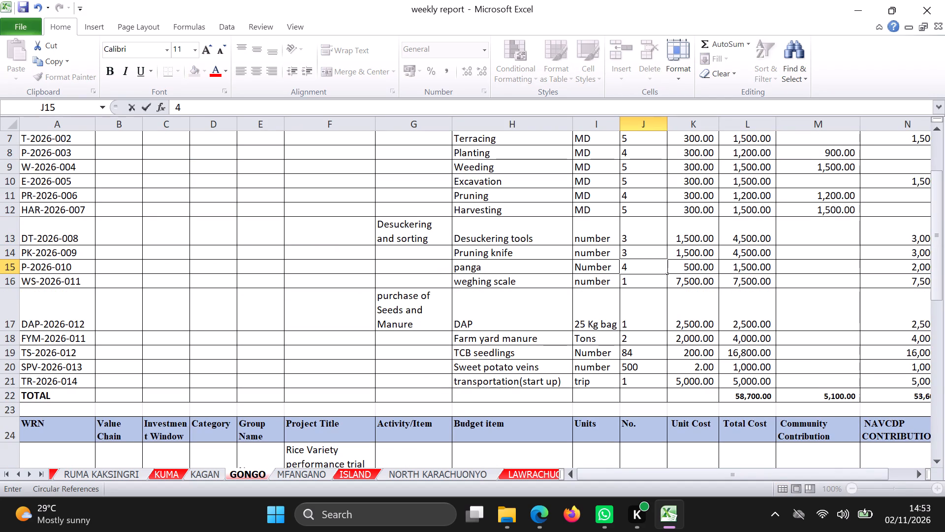
click(644, 277)
key(2)
In the GONGO banana table's seeds and manure section, set DAP and transportation (start up) to 2, and Farm yard manure to 3.
click(638, 308)
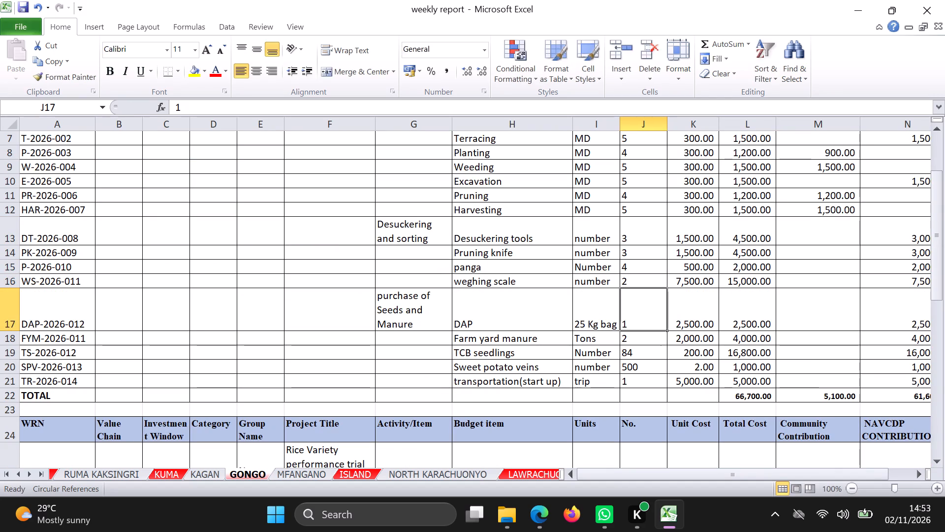
key(2)
click(637, 342)
key(3)
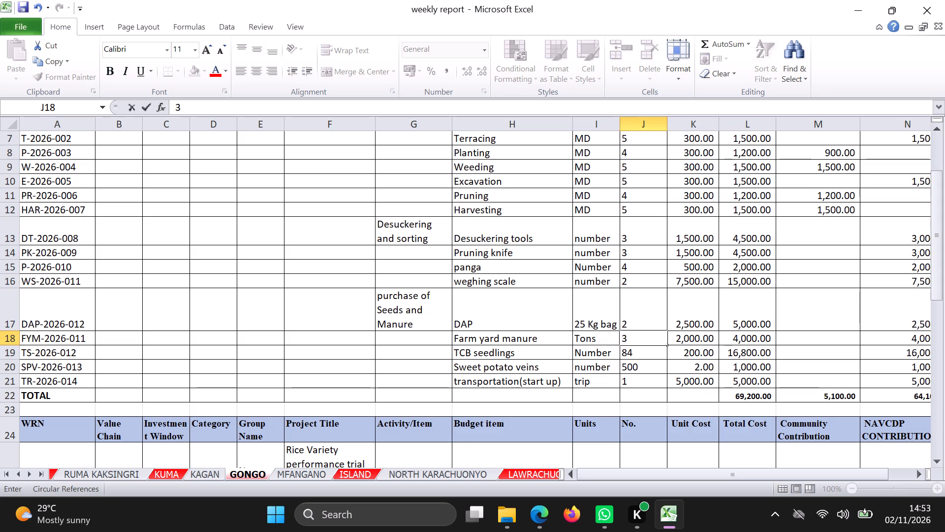
click(646, 377)
key(2)
In the GONGO rice table's land preparation section, set ploughing, harrowing and pudling to 2 each, and Banding to 4.
scroll(647, 375, down, 1)
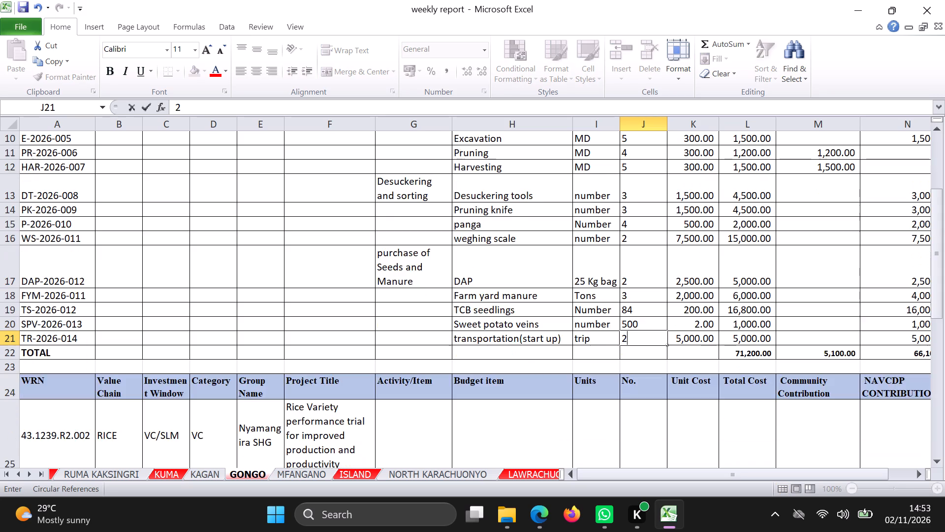
scroll(651, 373, down, 1)
scroll(661, 326, down, 2)
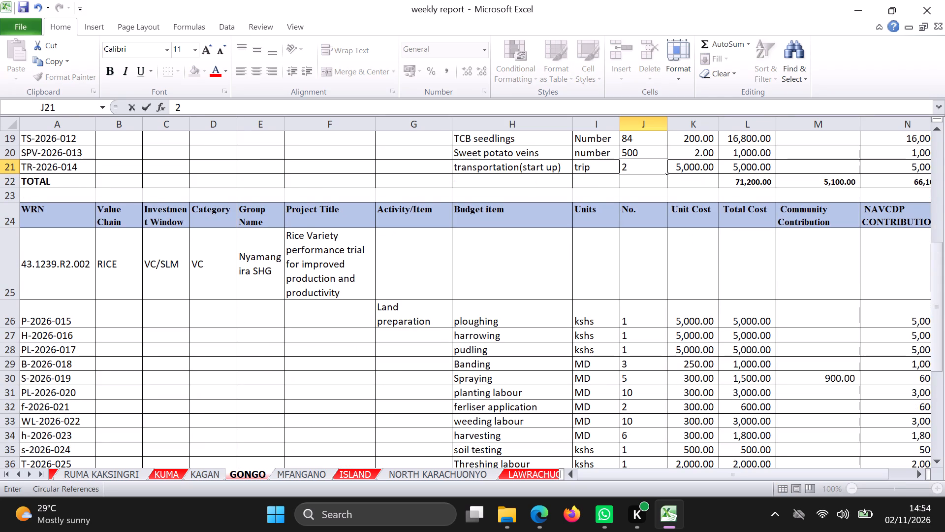
click(658, 321)
key(2)
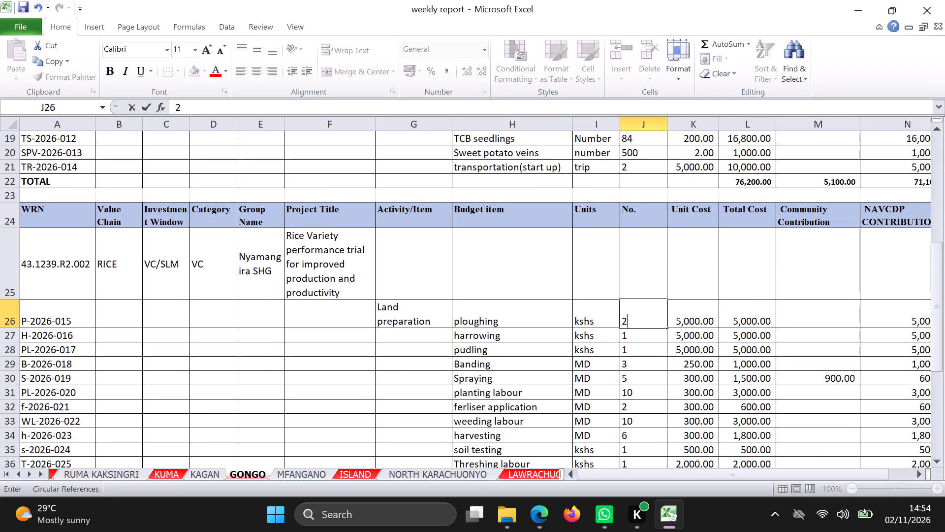
click(657, 341)
key(2)
click(655, 350)
key(2)
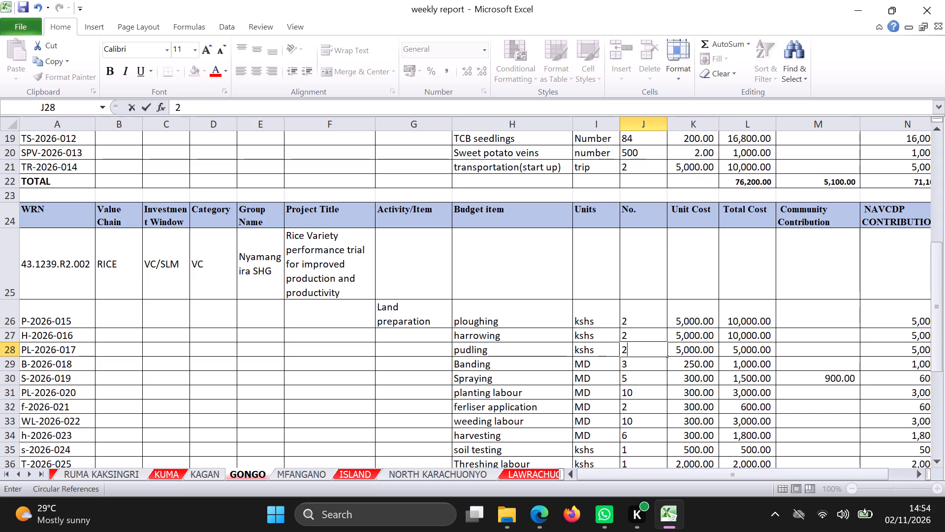
click(646, 364)
key(3)
click(652, 362)
click(645, 376)
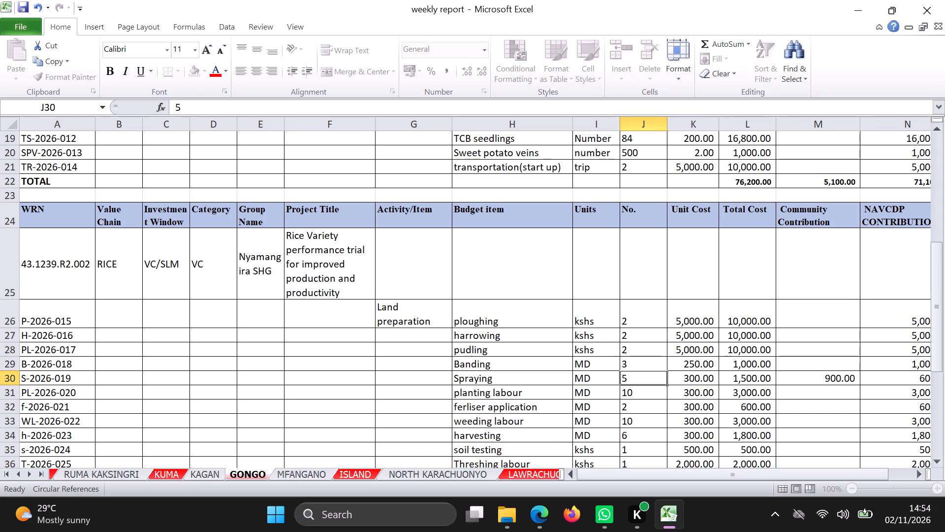
click(647, 363)
key(4)
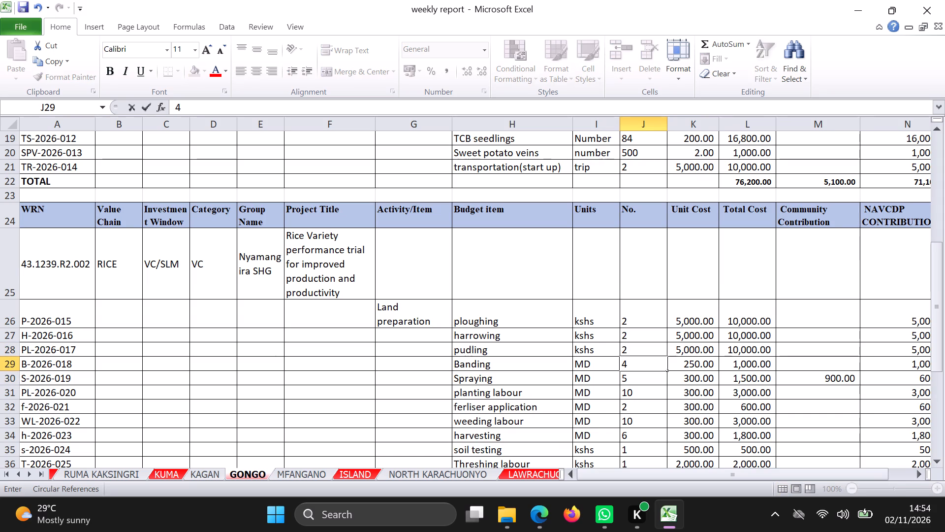
In the GONGO rice table's land preparation section, set ferliser application to 3, soil testing and Threshing labour to 2 each, and birds scaring to 3.
click(638, 407)
key(3)
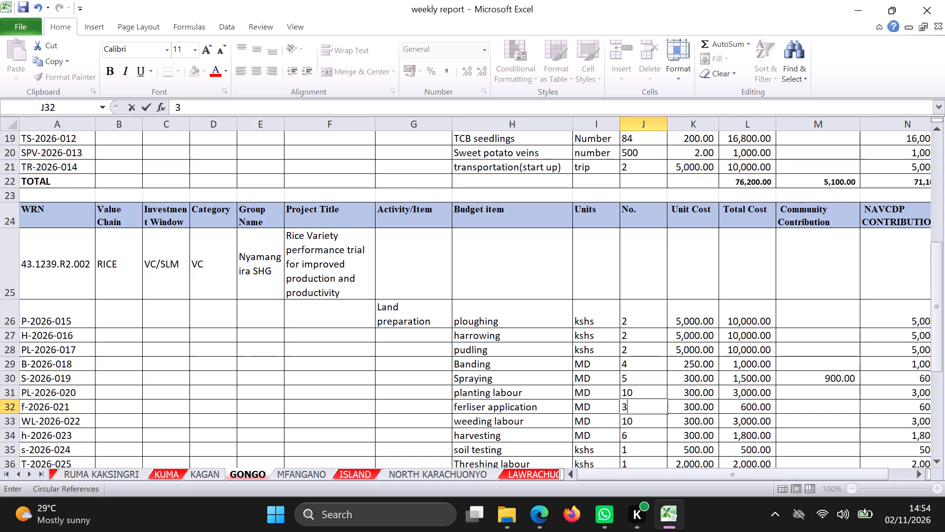
click(643, 448)
key(2)
scroll(643, 430, down, 2)
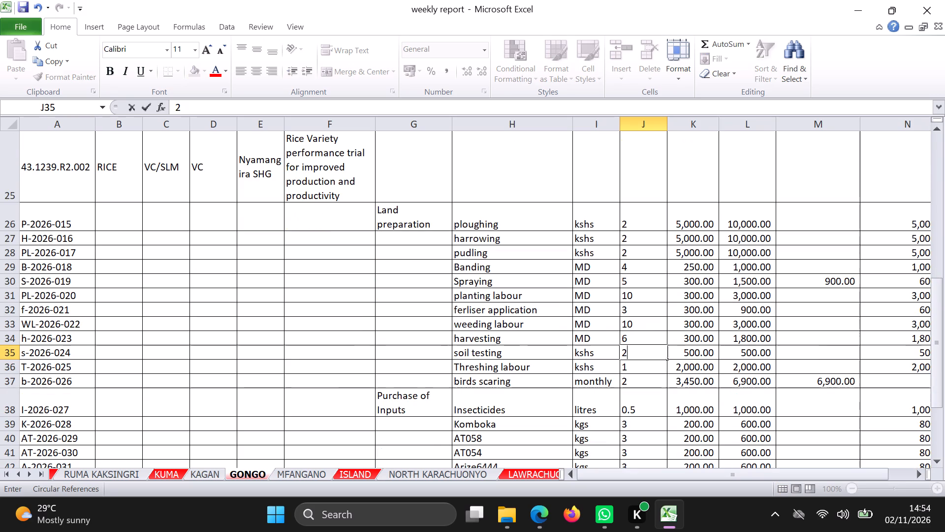
click(646, 369)
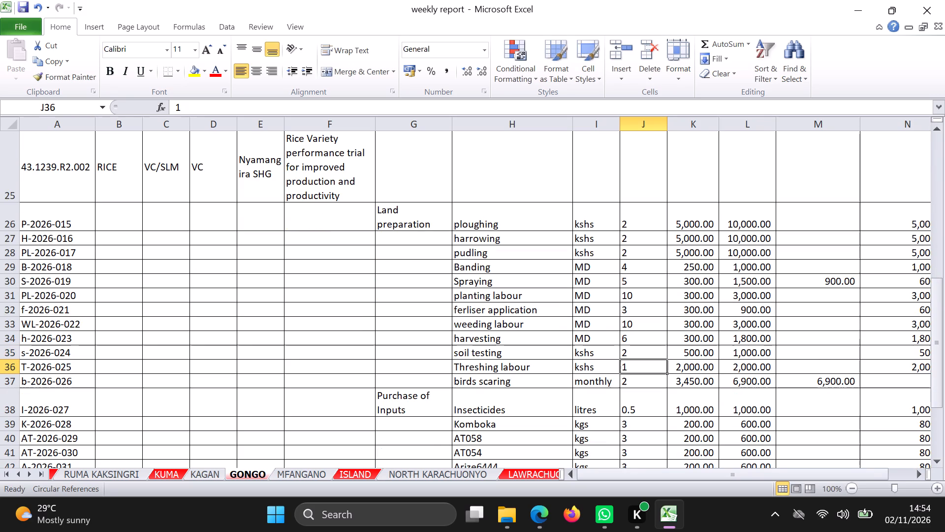
key(2)
click(645, 379)
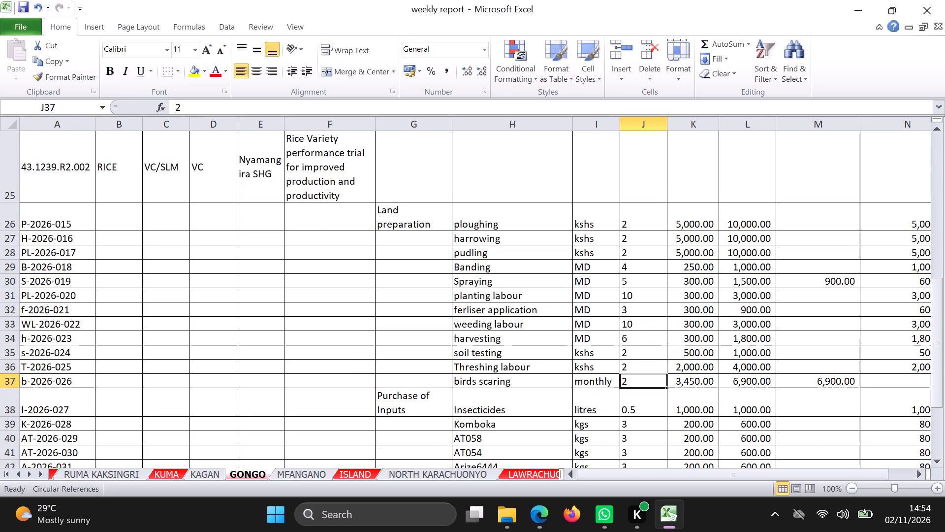
key(3)
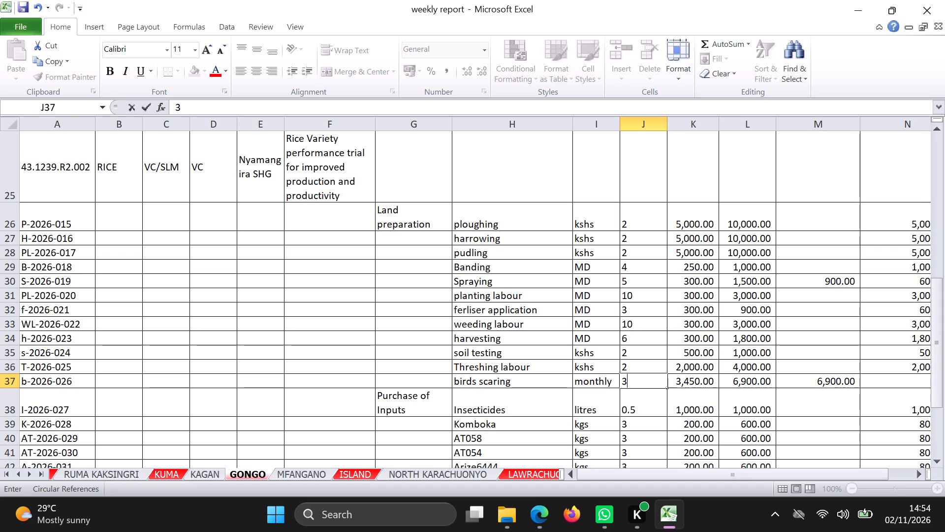
In the GONGO rice table's inputs section, set Komboka, AT058, AT054 and Arize6444 to 4 each, knapsack sprayer to 2, and Herbicides to 3.
click(643, 425)
key(4)
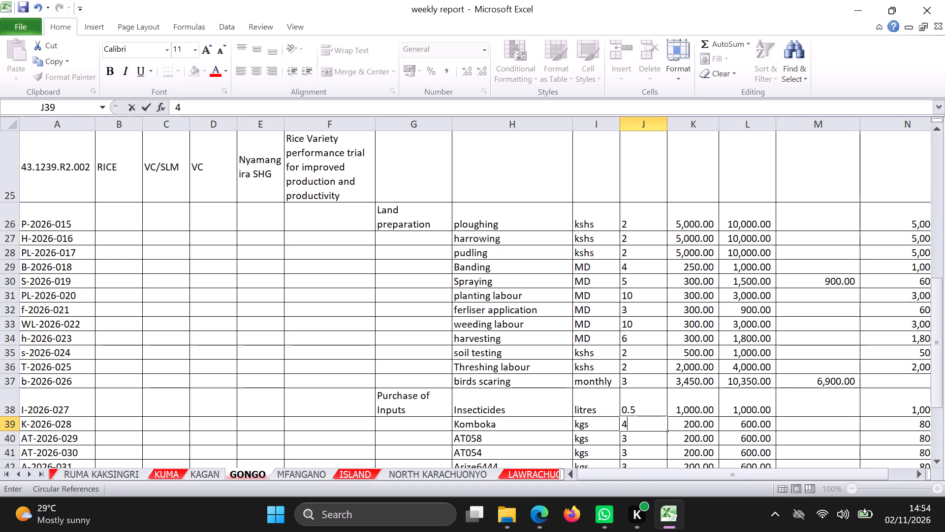
click(640, 438)
key(4)
click(642, 451)
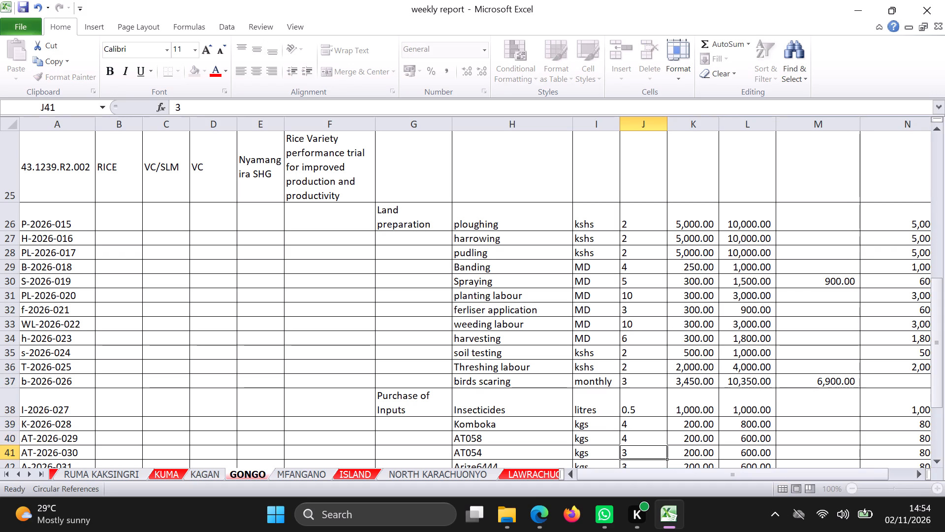
key(4)
scroll(645, 444, down, 2)
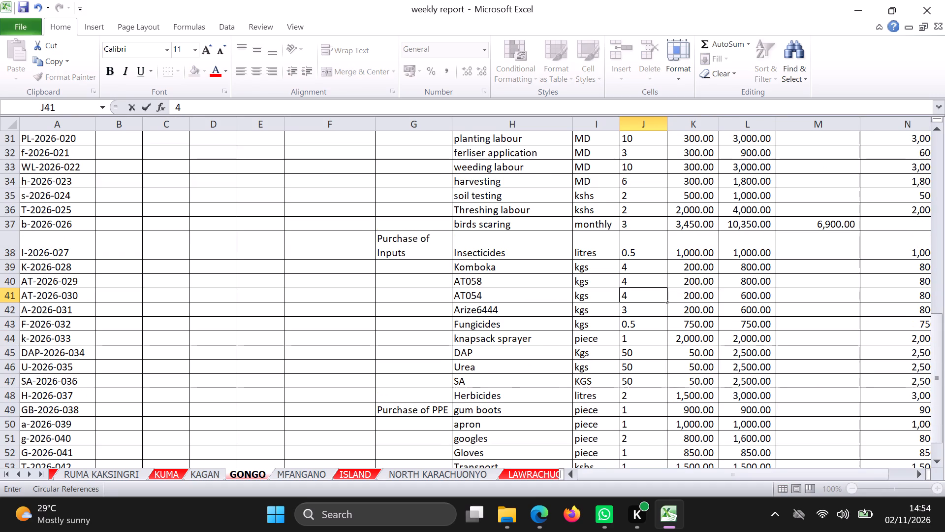
click(637, 304)
click(636, 311)
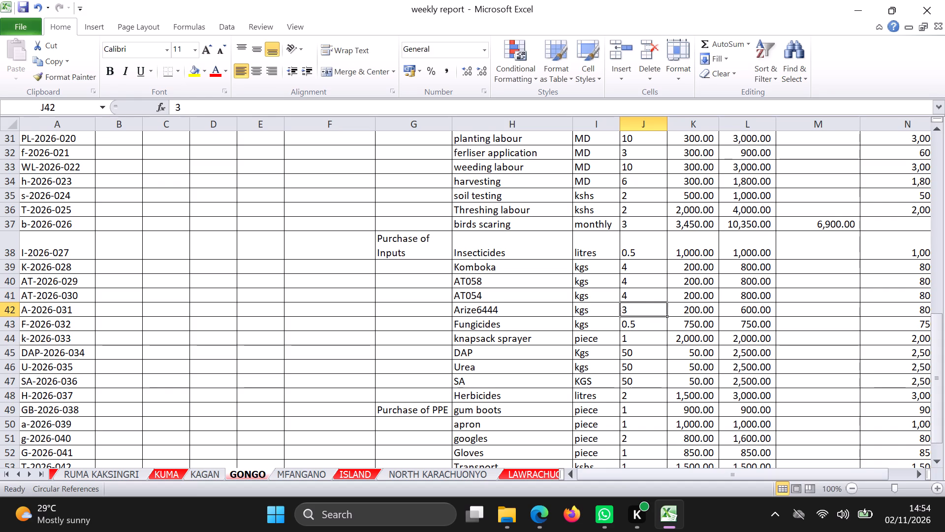
key(4)
click(642, 338)
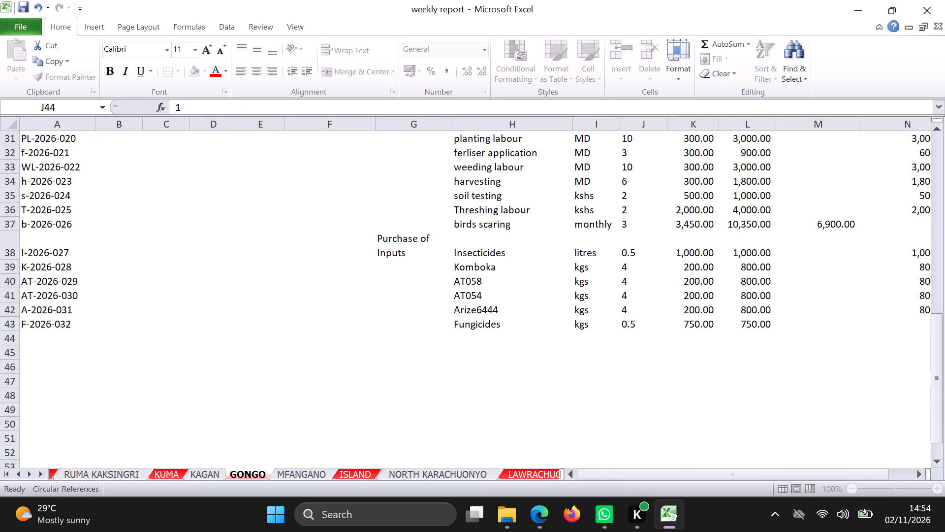
key(2)
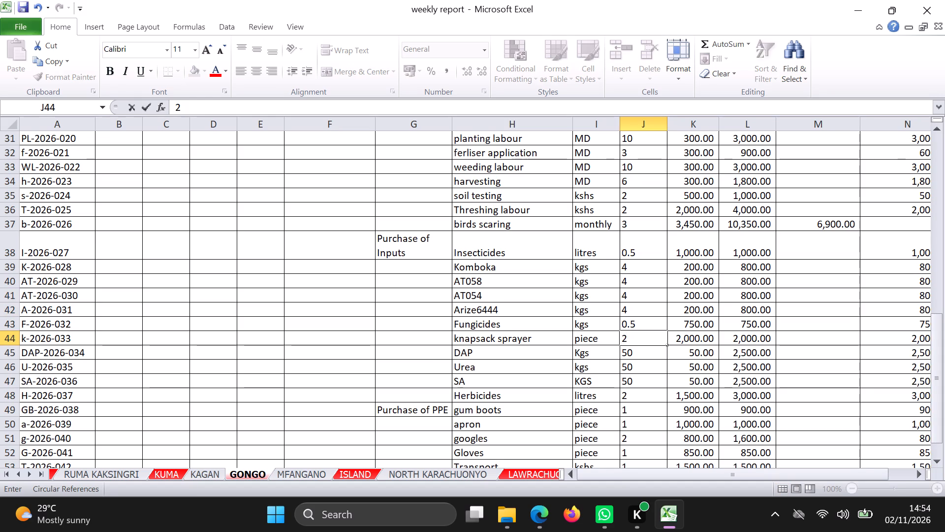
click(645, 396)
key(3)
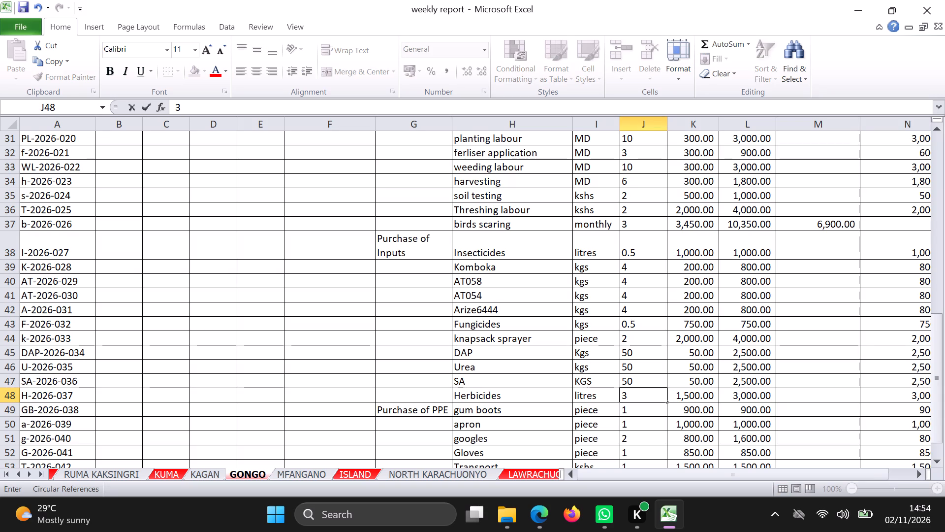
In the GONGO rice table's PPE section, set gum boots, apron, Gloves and Transport to 2 each, and googles to 3.
click(637, 410)
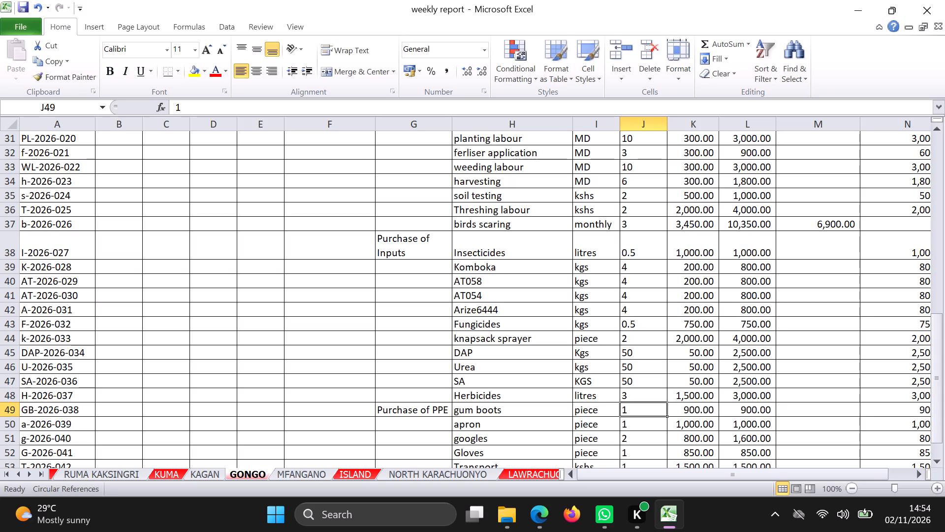
key(2)
click(644, 425)
key(2)
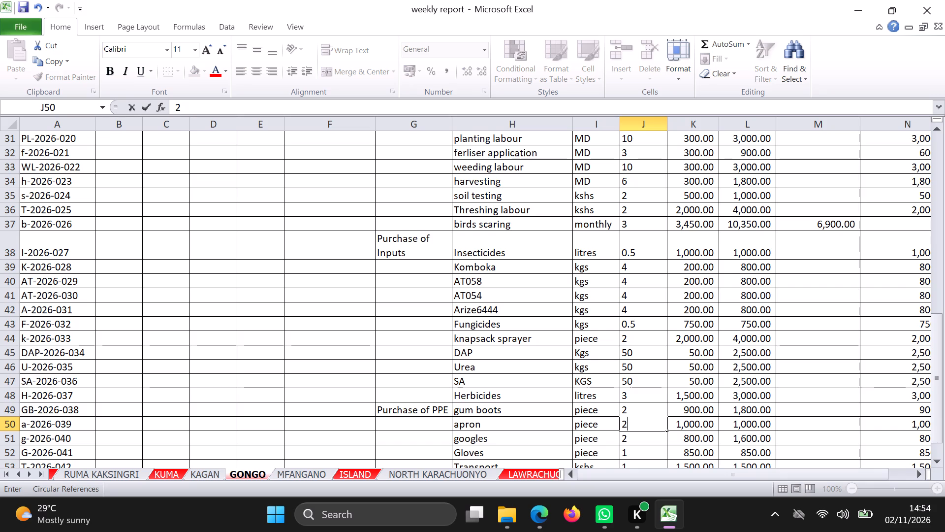
click(636, 439)
key(3)
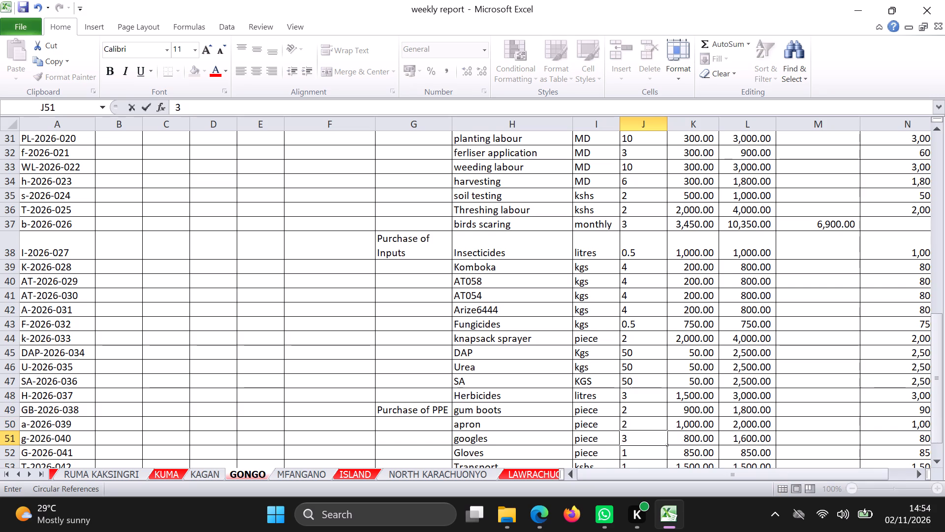
click(641, 456)
key(2)
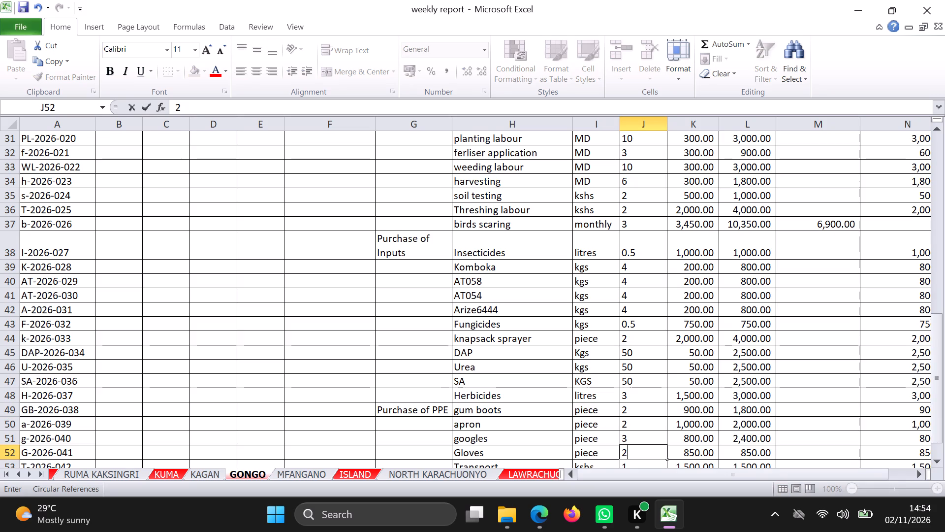
scroll(649, 427, down, 2)
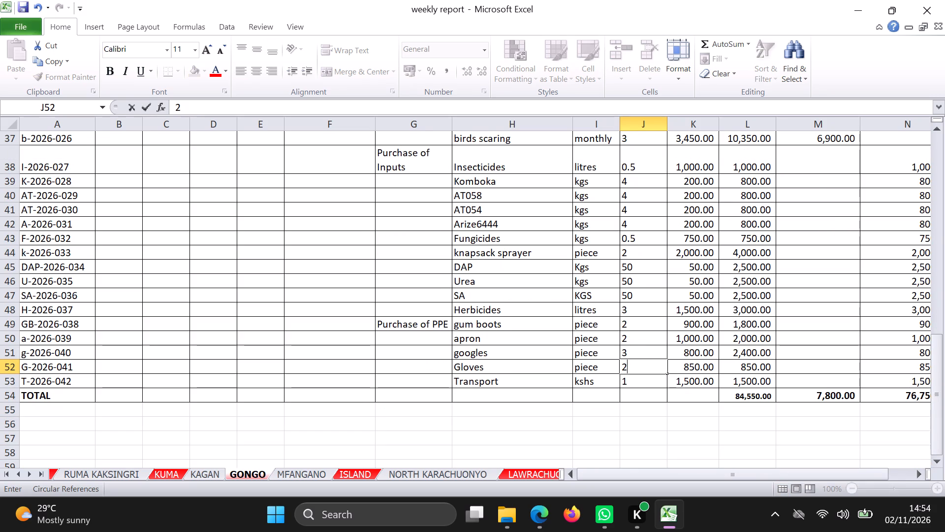
click(642, 382)
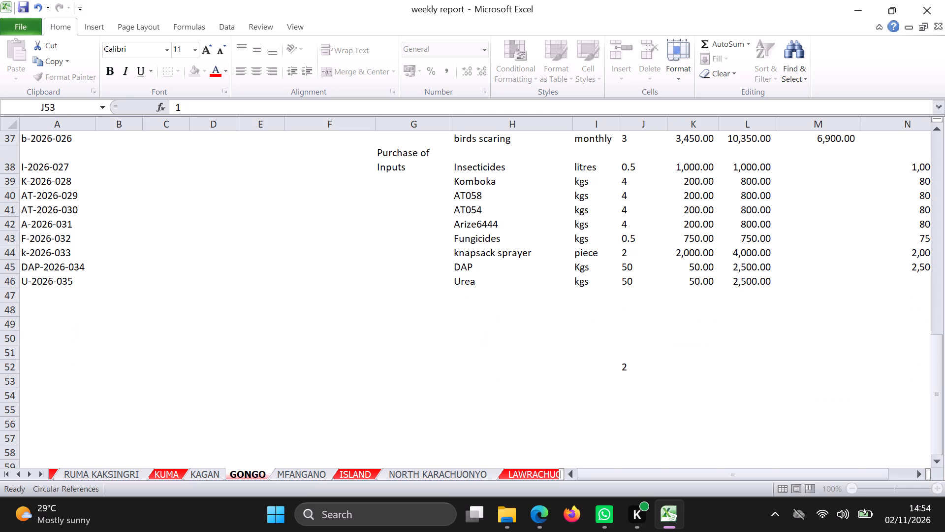
key(2)
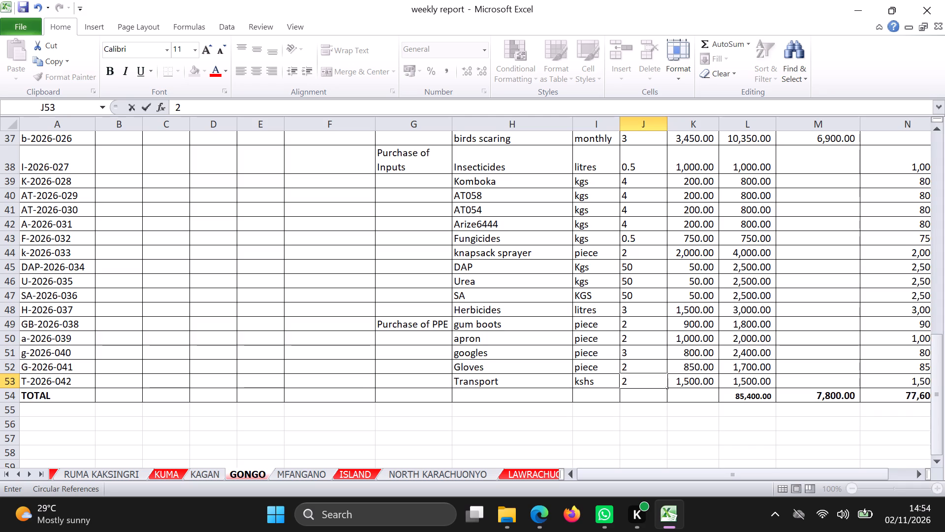
Save the weekly report workbook with the GONGO sheet's quantity changes.
key(ctrl+s)
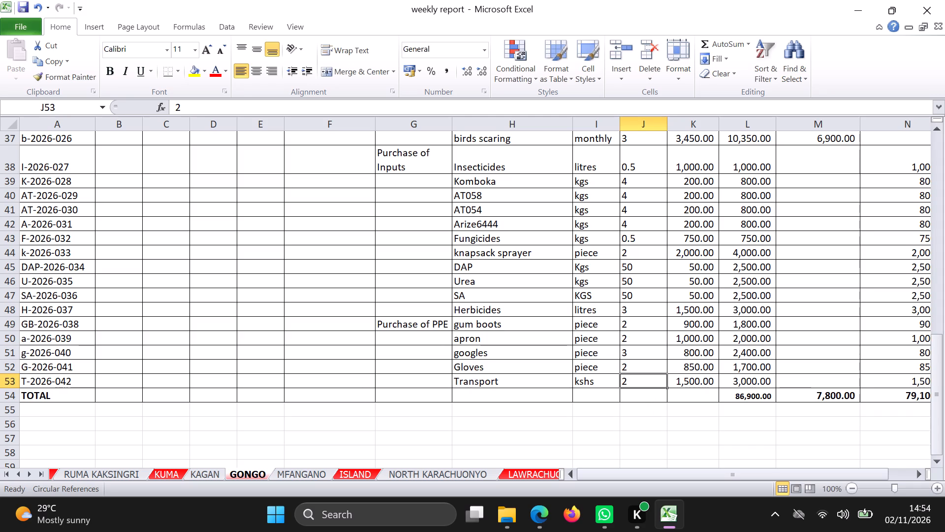
click(645, 419)
scroll(645, 419, down, 5)
scroll(645, 419, up, 2)
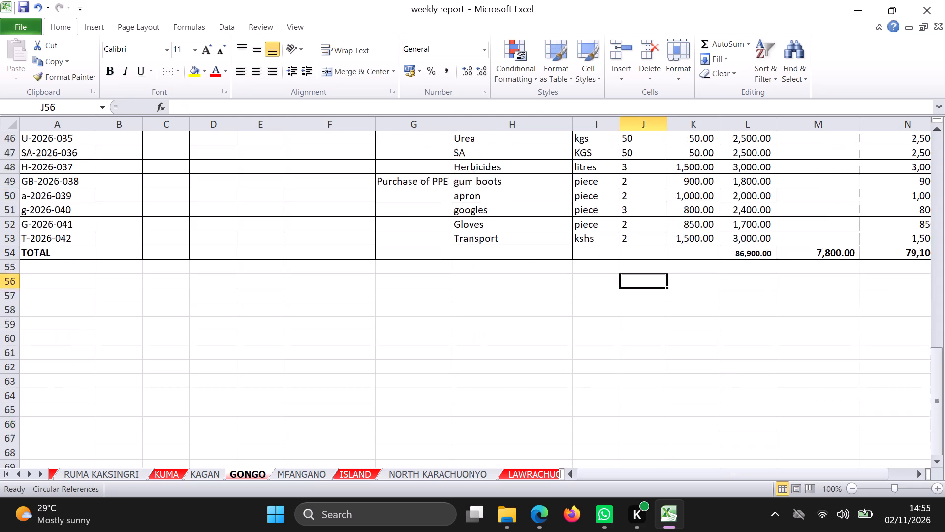
scroll(645, 419, up, 4)
On the MFANGANO sheet, set the banana table's Planting and Pruning quantities to 5 each.
click(304, 475)
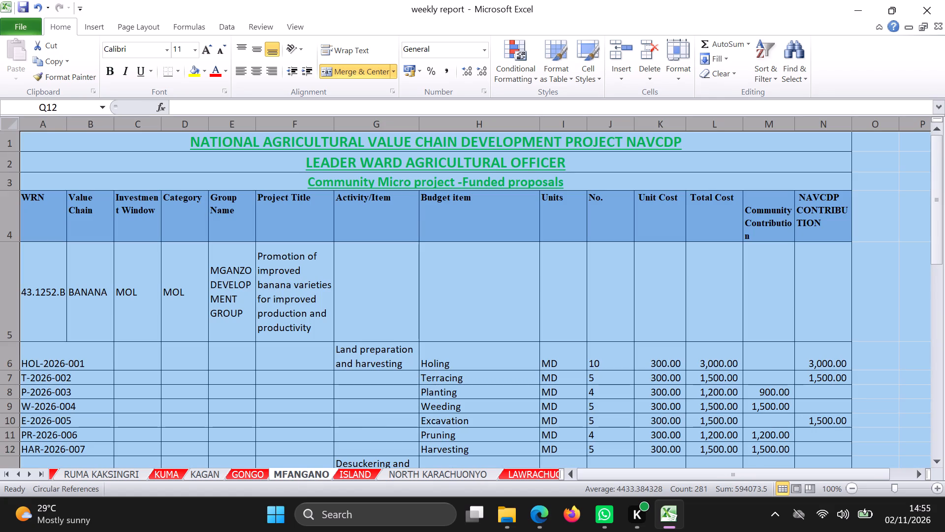
click(668, 311)
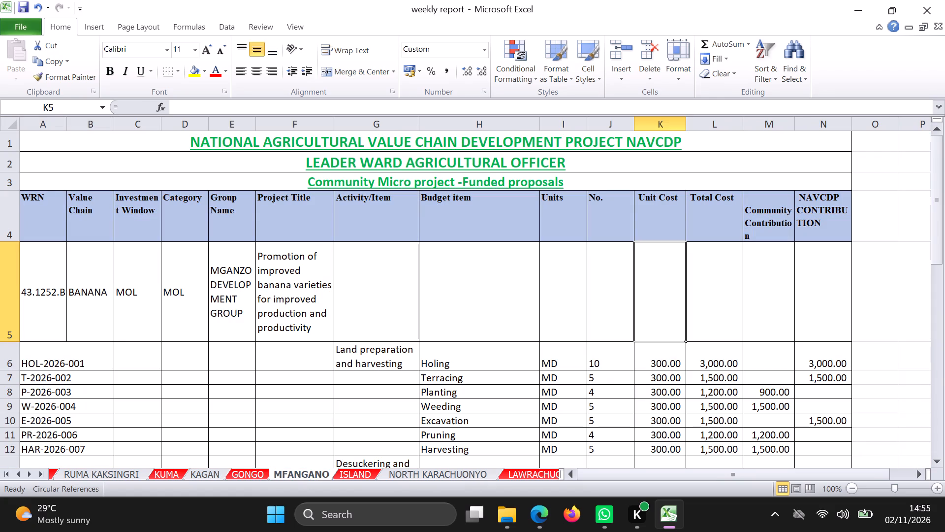
click(599, 392)
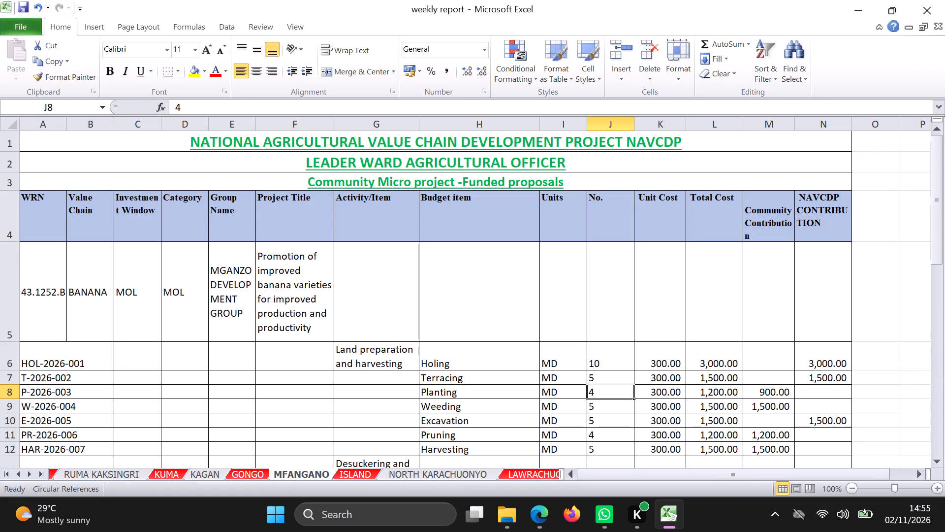
key(5)
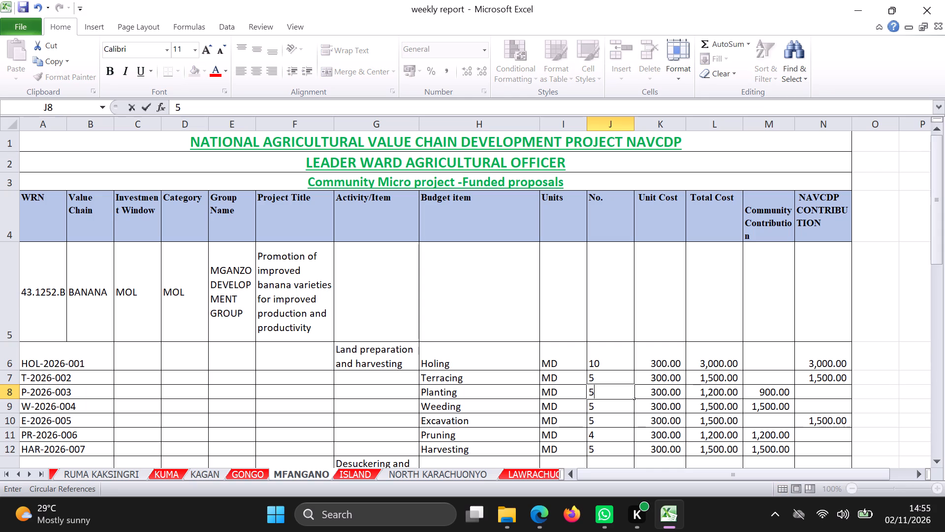
click(603, 435)
key(5)
In the MFANGANO banana table's desuckering and sorting section, set Desuckering tools and Pruning knife to 4, panga to 5, and weighing scale to 3.
scroll(606, 445, down, 1)
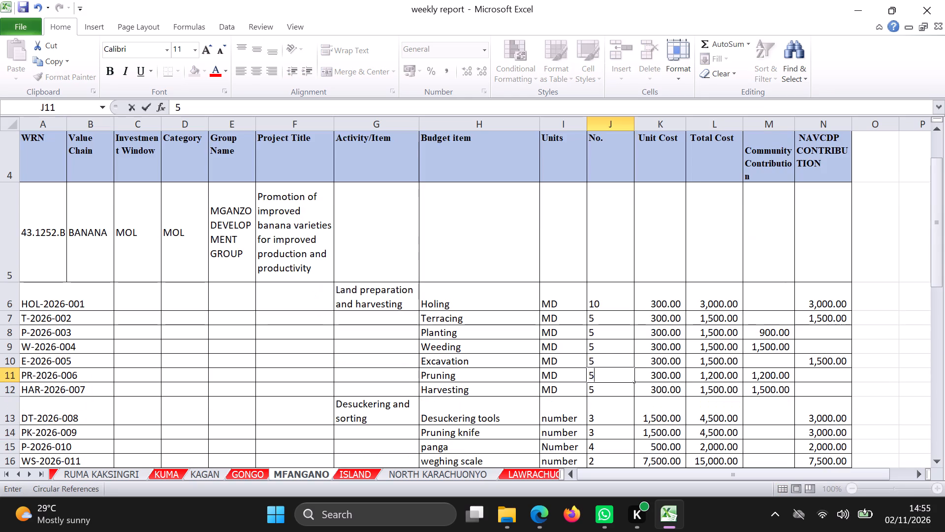
scroll(607, 401, down, 1)
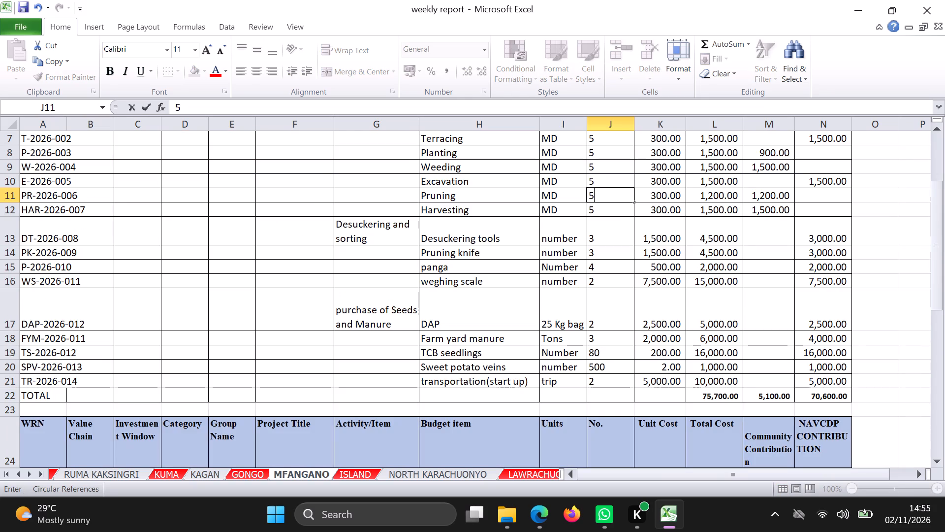
click(604, 237)
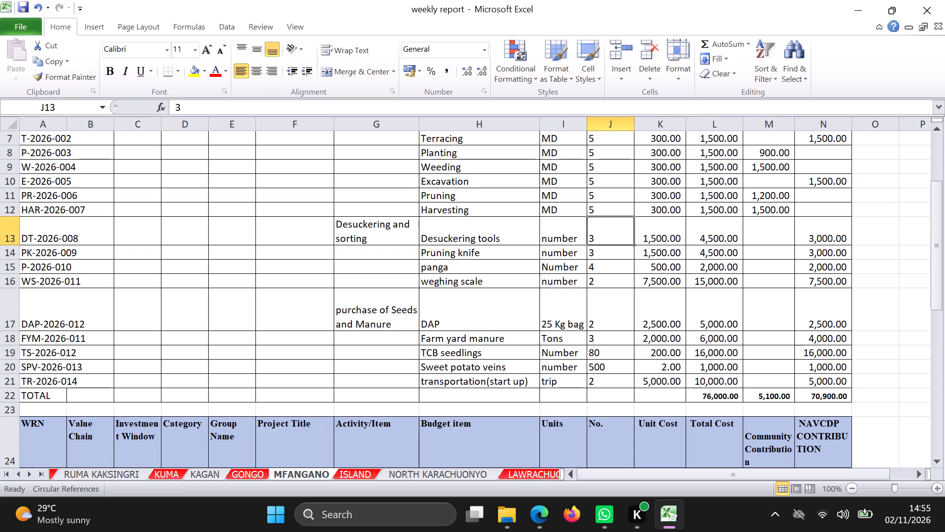
key(4)
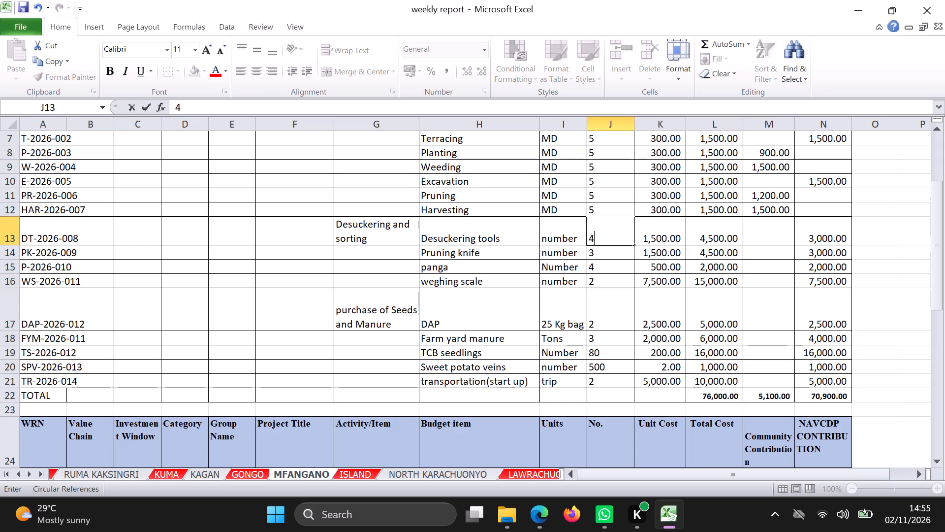
click(611, 257)
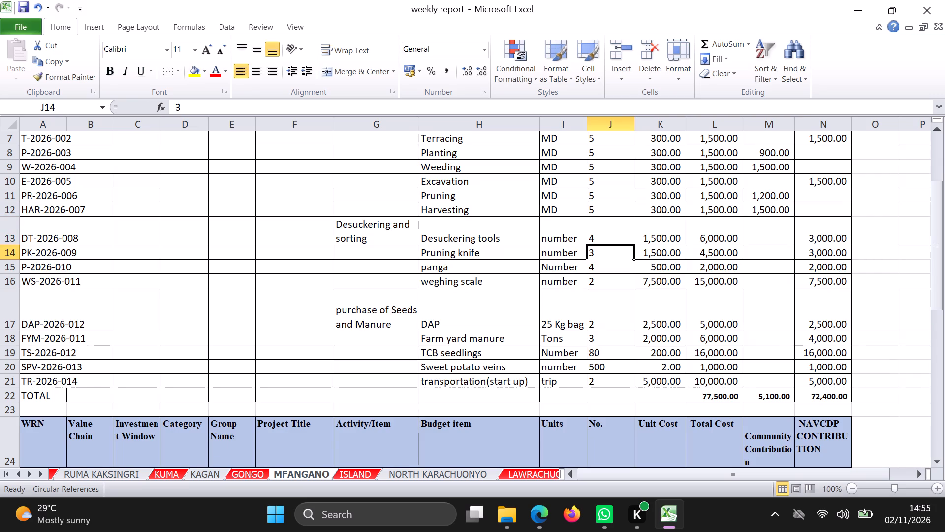
key(4)
click(607, 269)
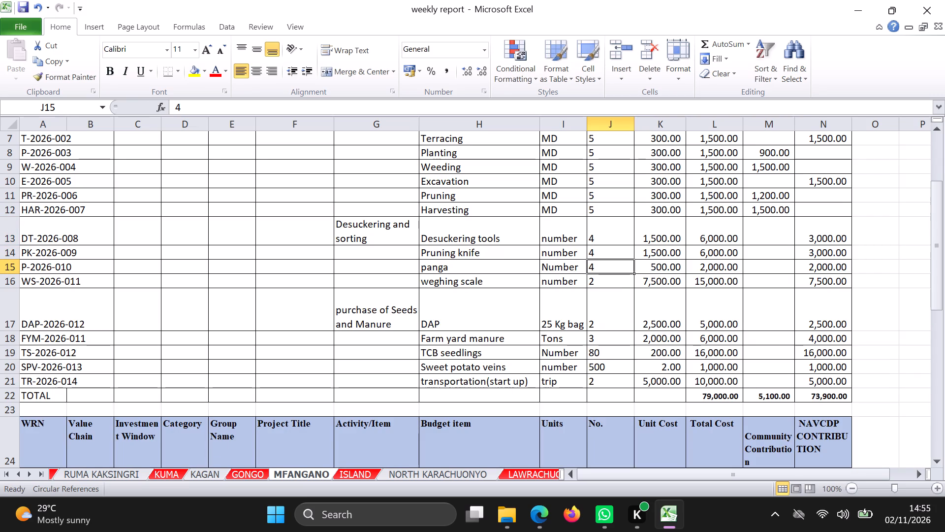
key(5)
click(607, 283)
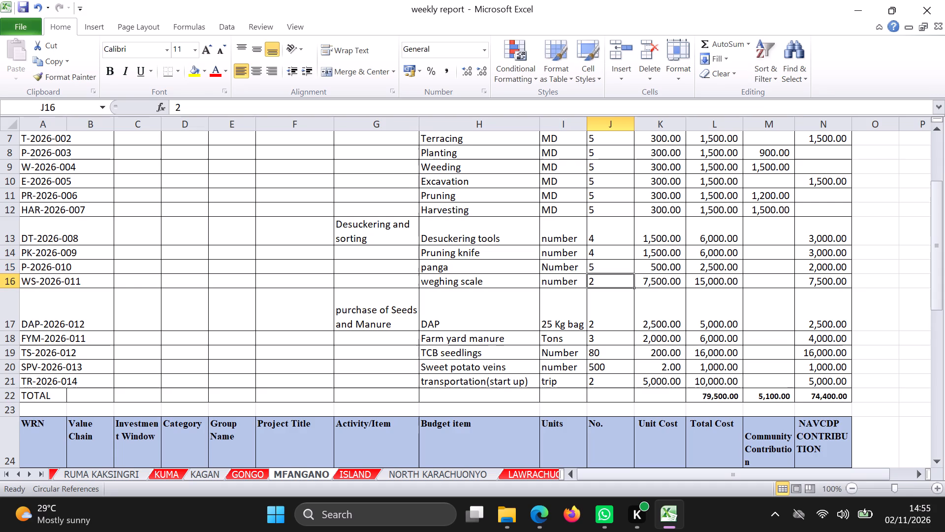
key(3)
In the MFANGANO banana table's seeds and manure section, set DAP to 3, Farm yard manure to 4 and transportation to 3, and save the workbook.
click(607, 313)
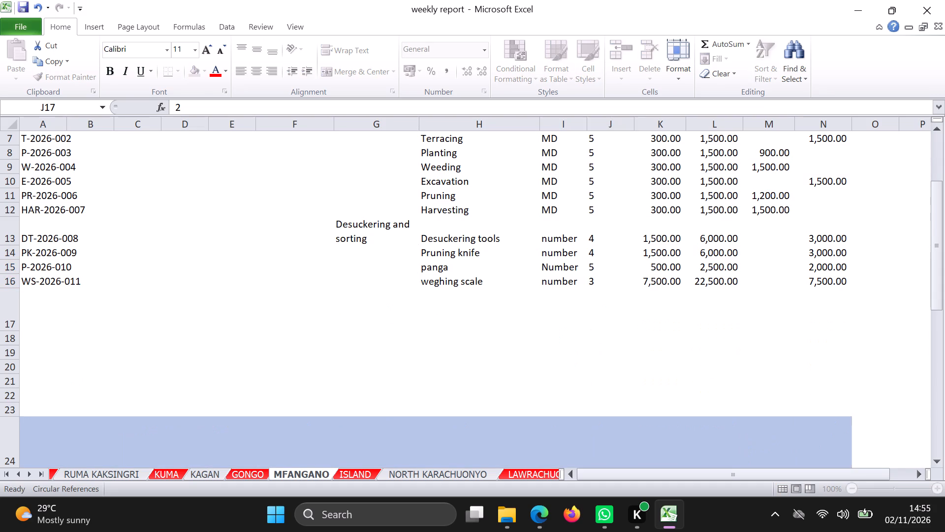
key(3)
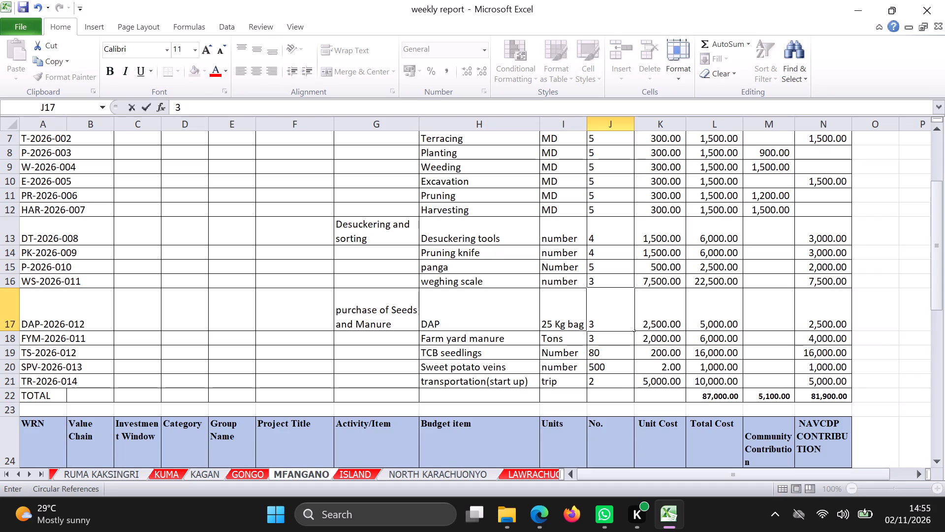
click(604, 343)
key(4)
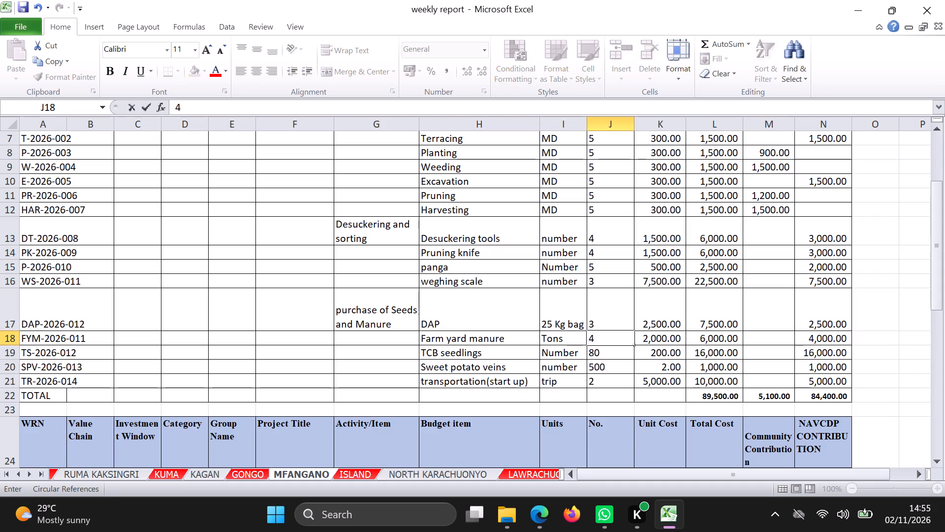
click(609, 383)
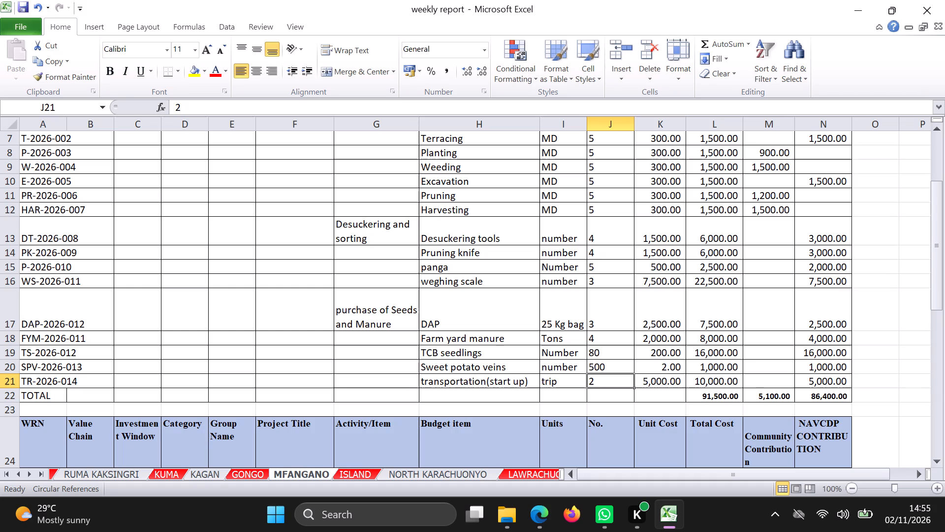
key(3)
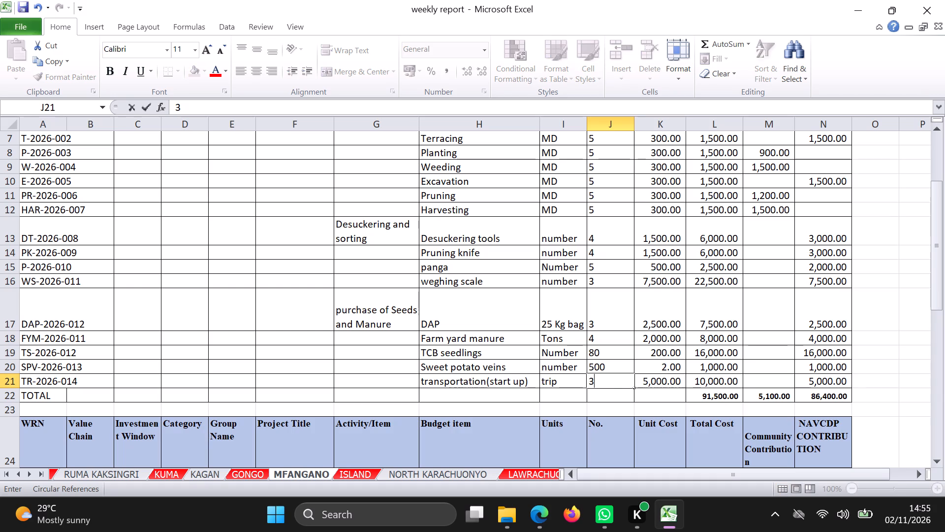
key(ctrl+s)
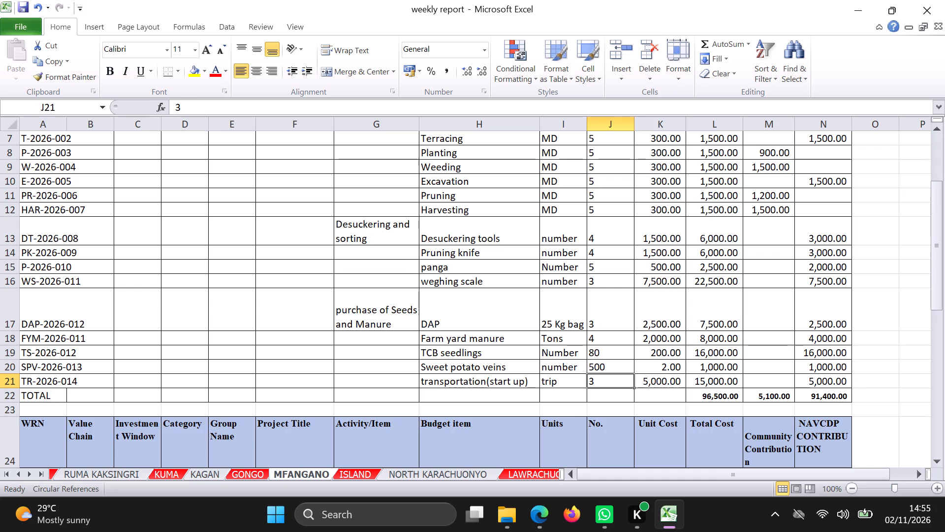
In the MFANGANO dairy table, set the top dressing and ridging quantities to 4, Harvesting to 5, and the inputs section's DAP to 3.
scroll(626, 369, down, 4)
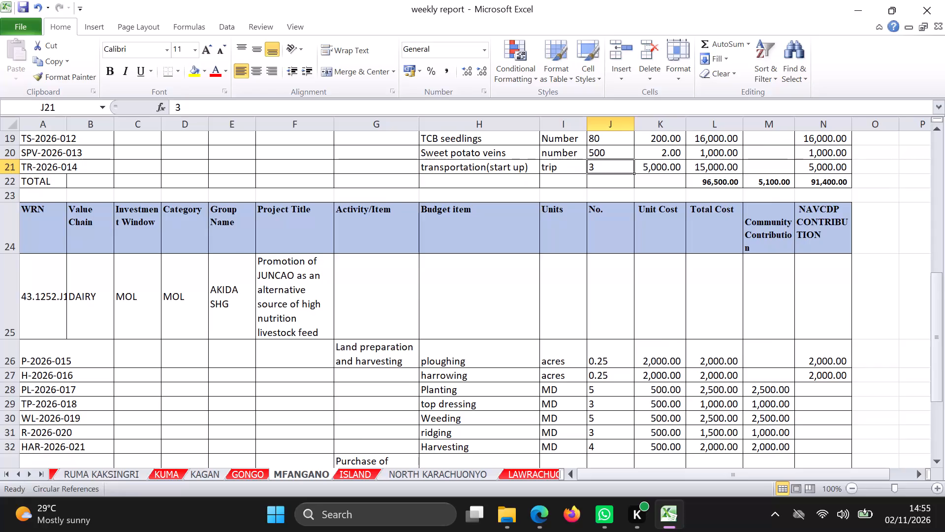
scroll(615, 394, down, 1)
click(609, 364)
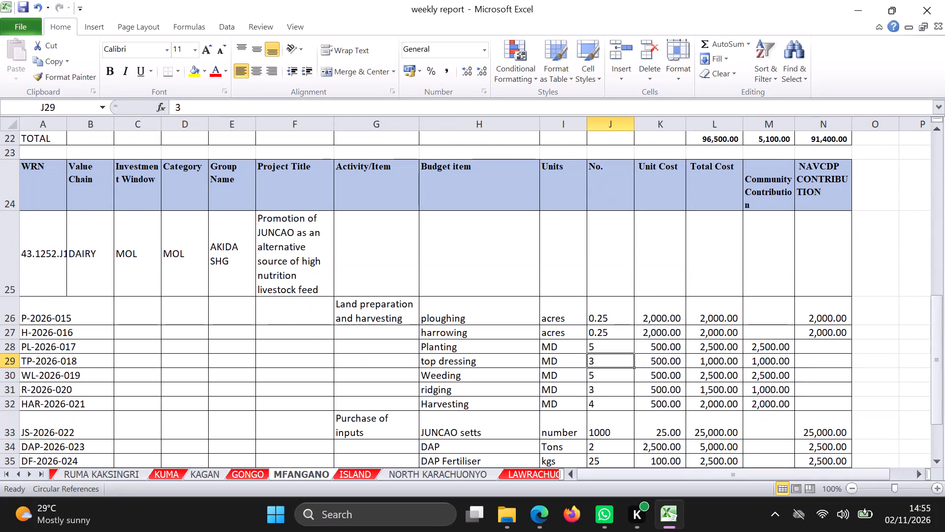
key(4)
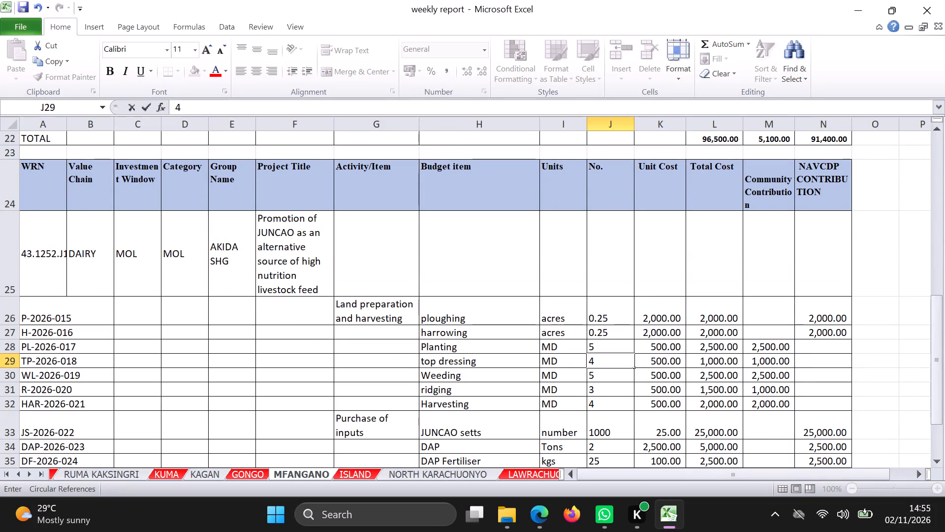
click(609, 387)
key(4)
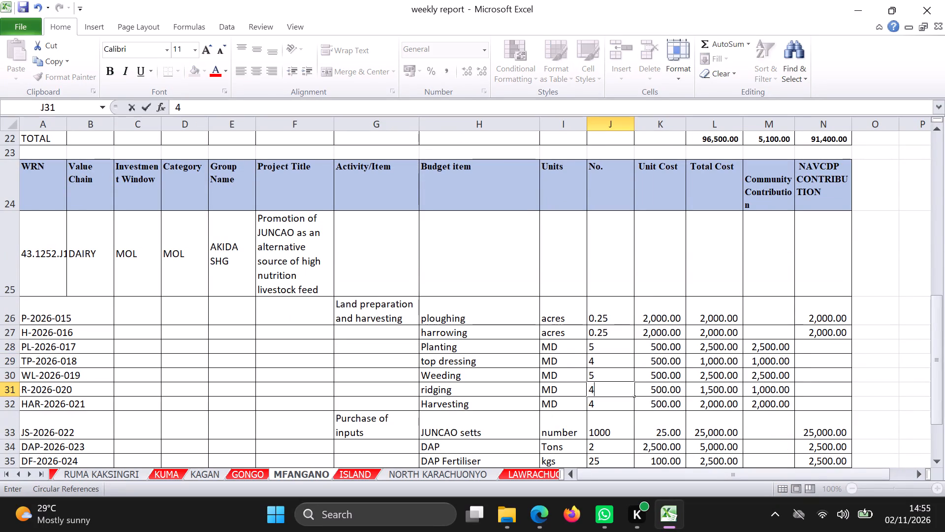
click(606, 407)
key(5)
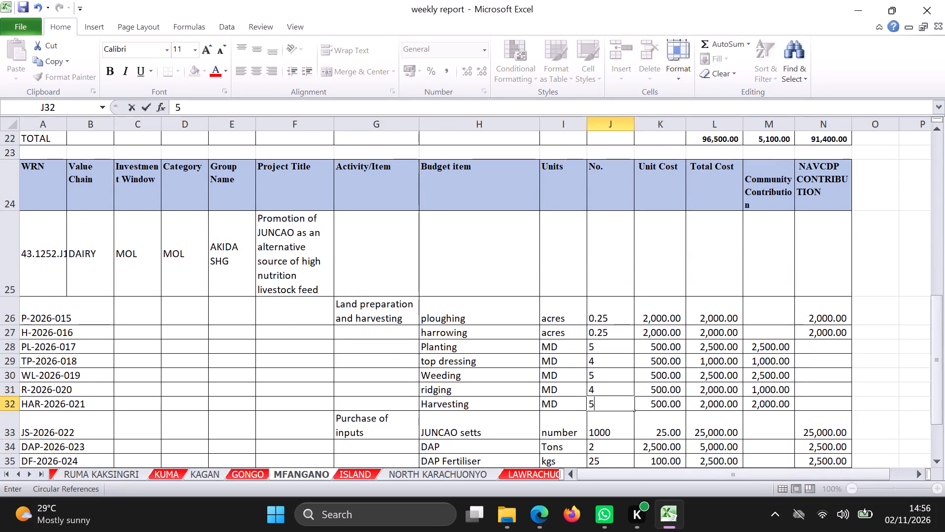
click(599, 453)
key(3)
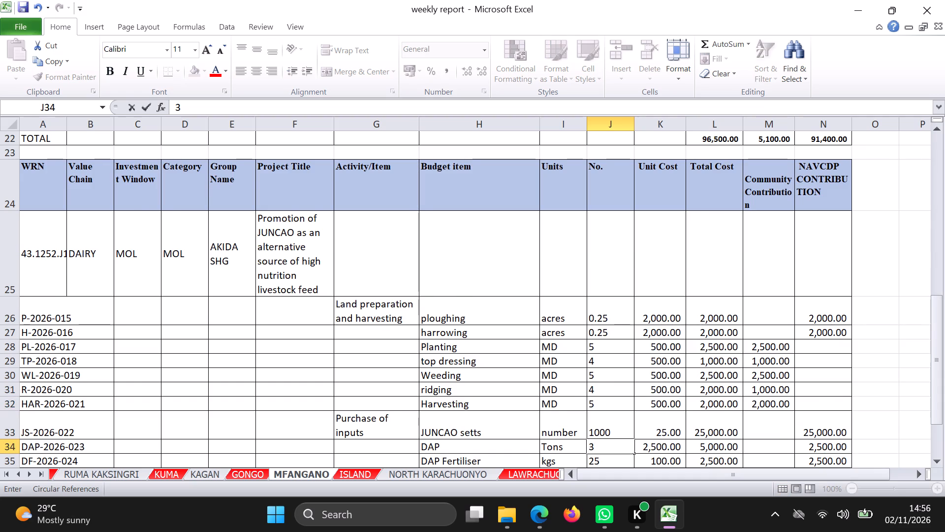
In the MFANGANO dairy table's PPE section, set gumboots, overalls and Transport to 4, wheelbarrow and gloves to 3, and save the workbook.
scroll(608, 449, down, 2)
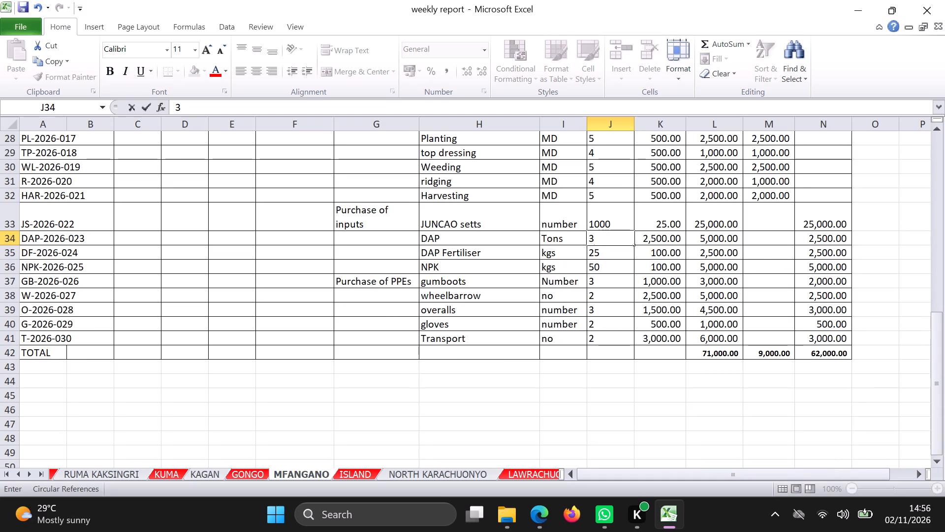
click(611, 285)
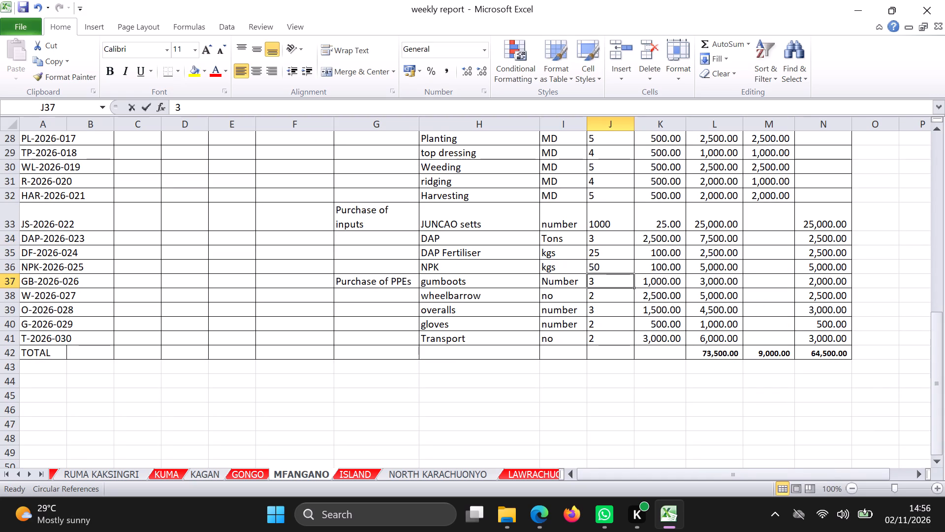
key(4)
click(611, 299)
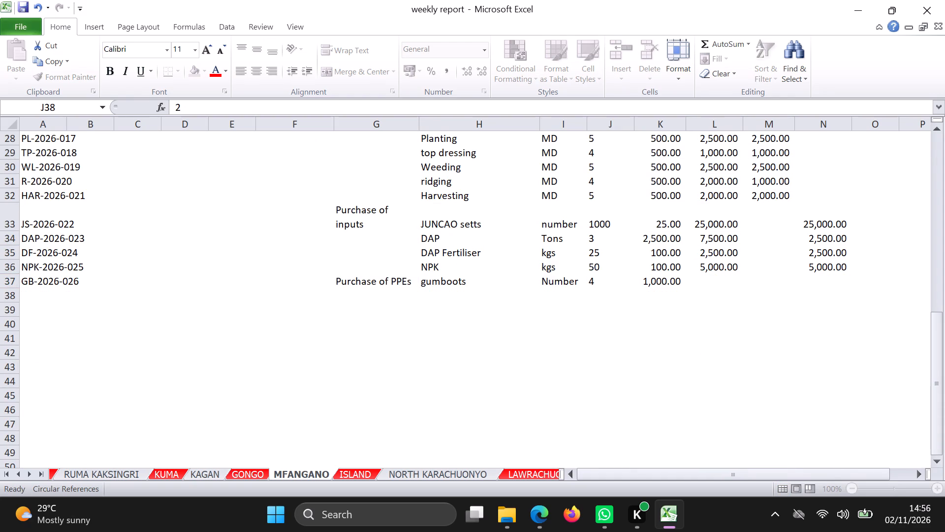
key(3)
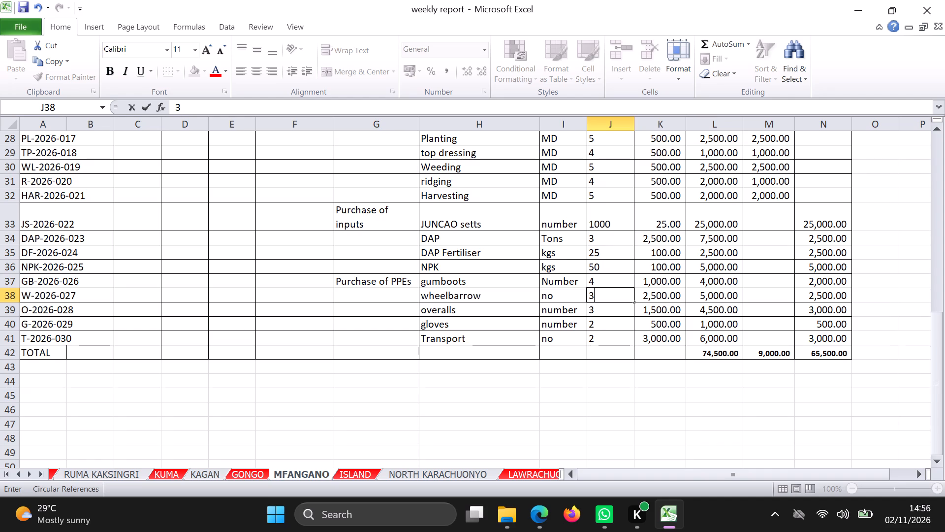
click(609, 312)
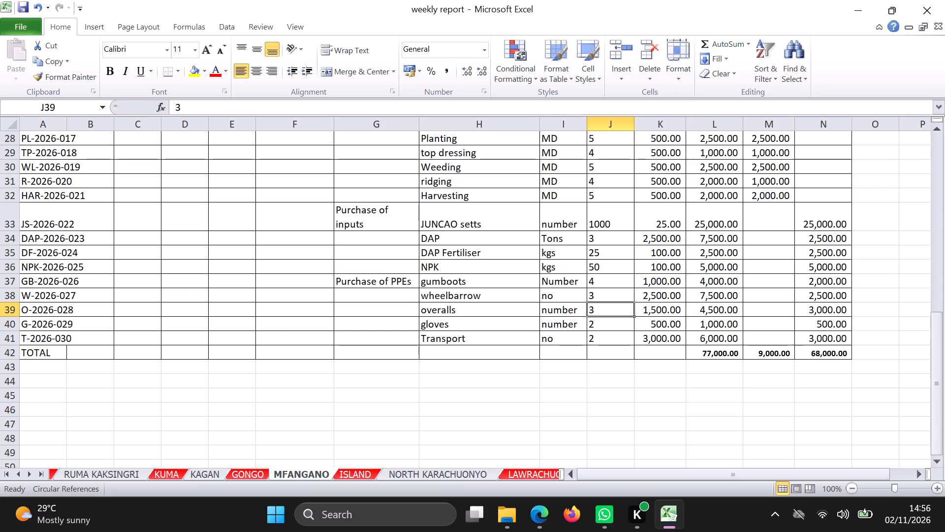
key(4)
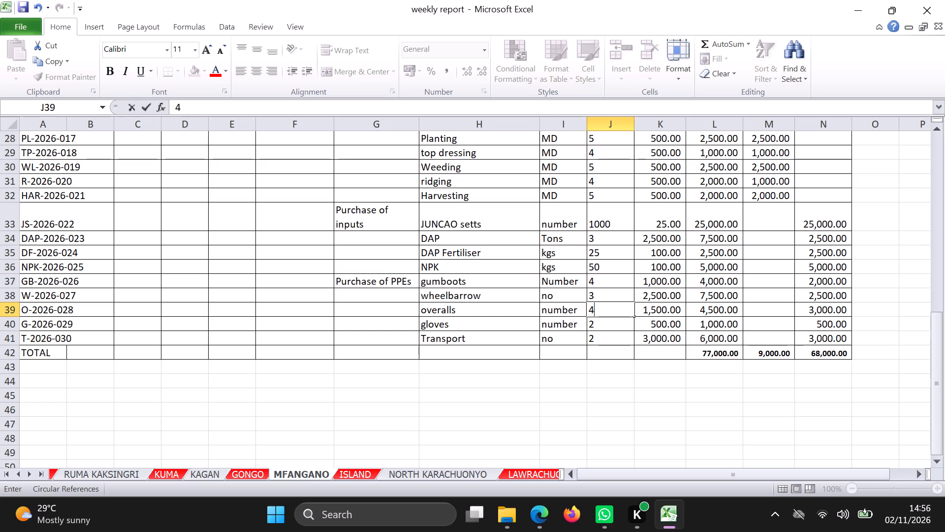
click(599, 325)
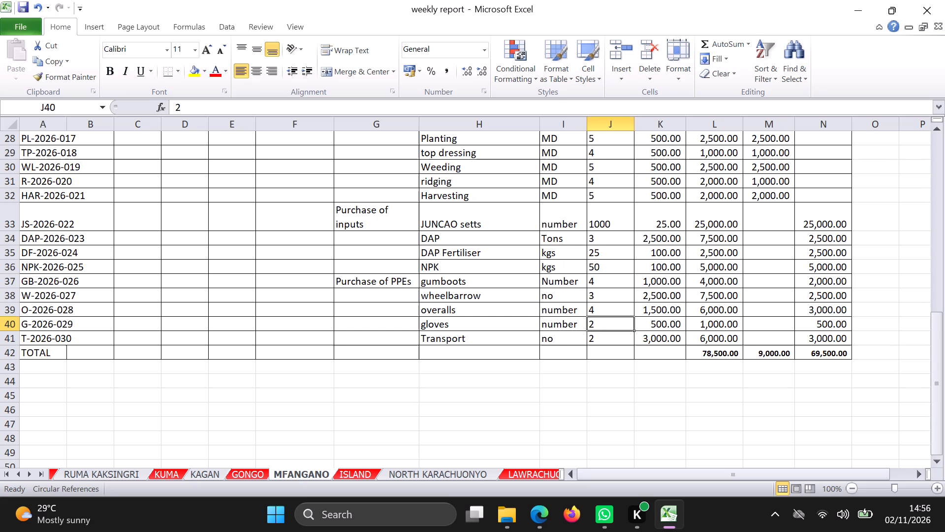
key(3)
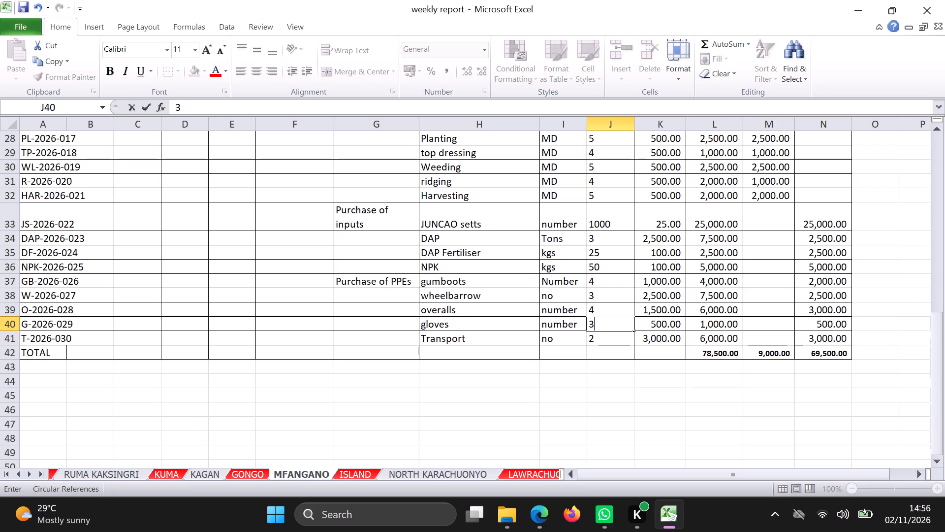
click(604, 339)
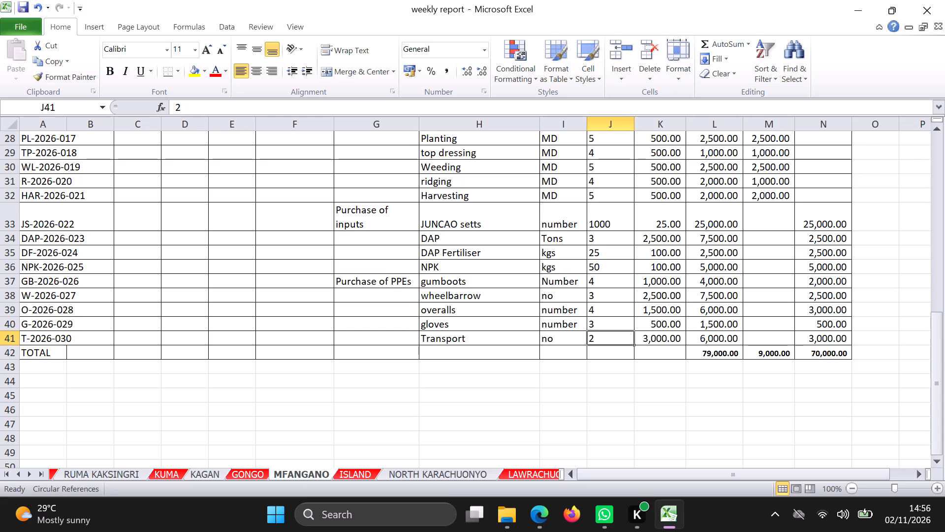
key(4)
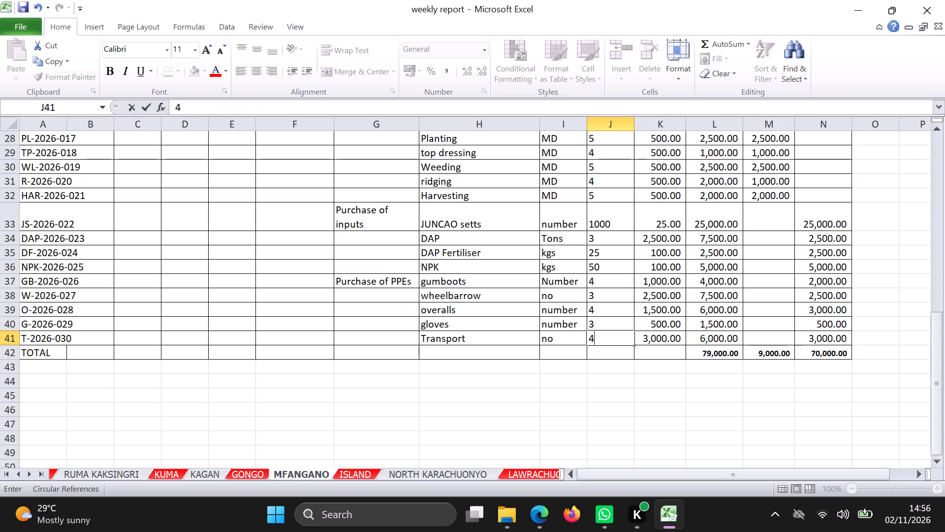
key(ctrl+s)
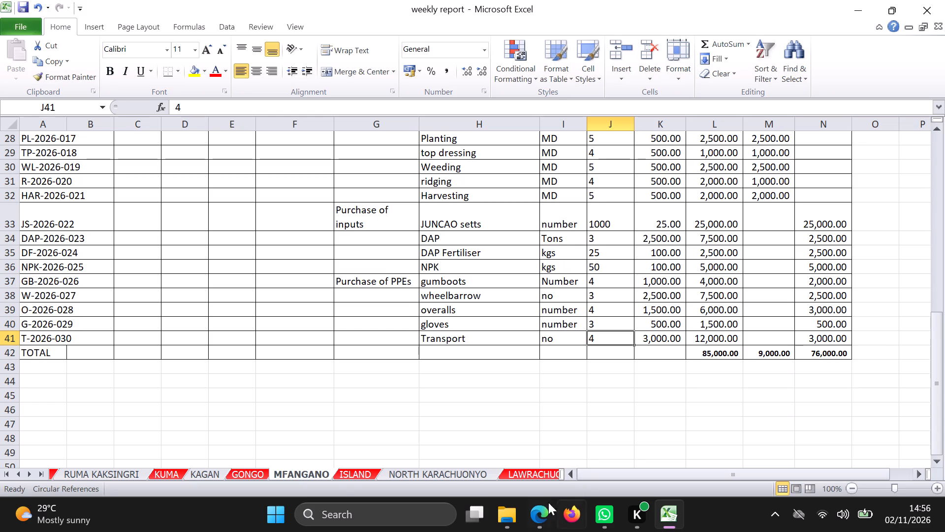
On the ISLAND sheet, set the banana table's Planting and Pruning quantities to 4 each.
click(349, 471)
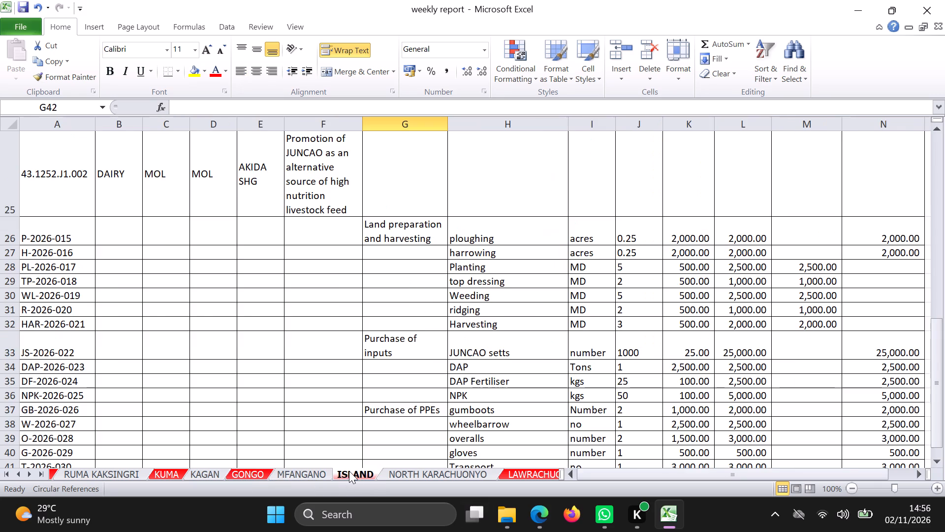
scroll(661, 337, up, 12)
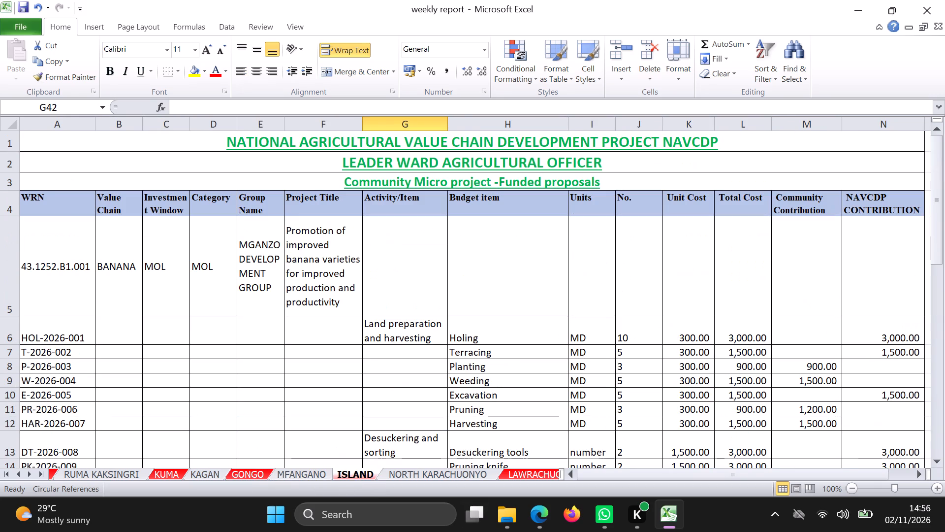
click(638, 373)
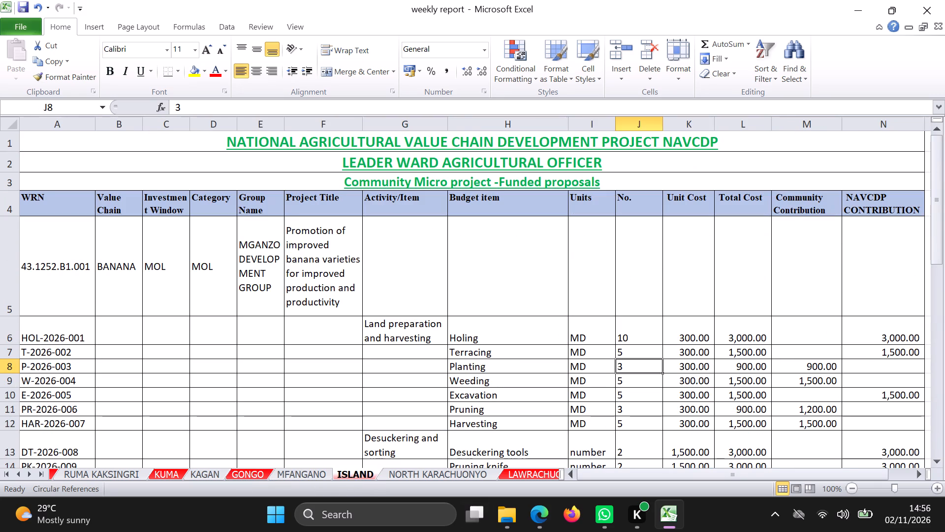
key(4)
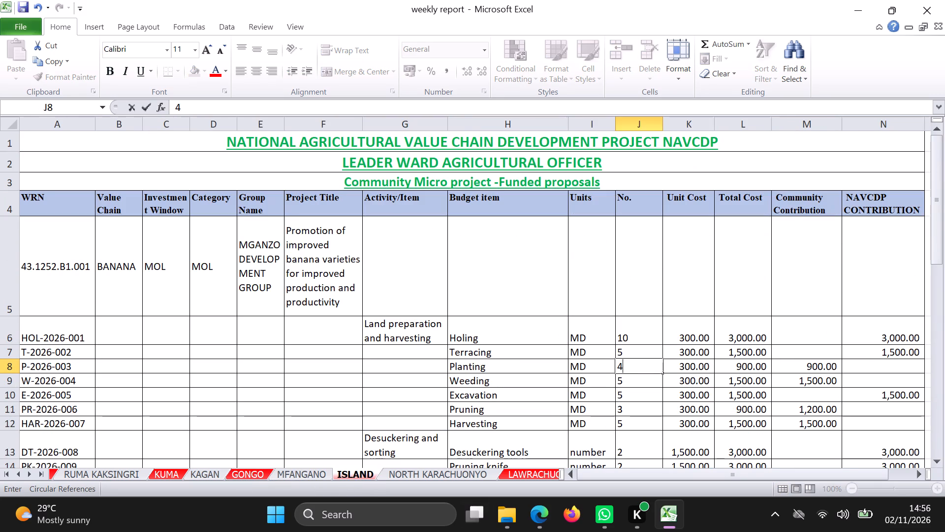
click(628, 410)
key(4)
In the ISLAND banana table's desuckering and sorting section, set Desuckering tools and Pruning knife to 3, panga to 4, and weighing scale to 2.
scroll(640, 425, down, 1)
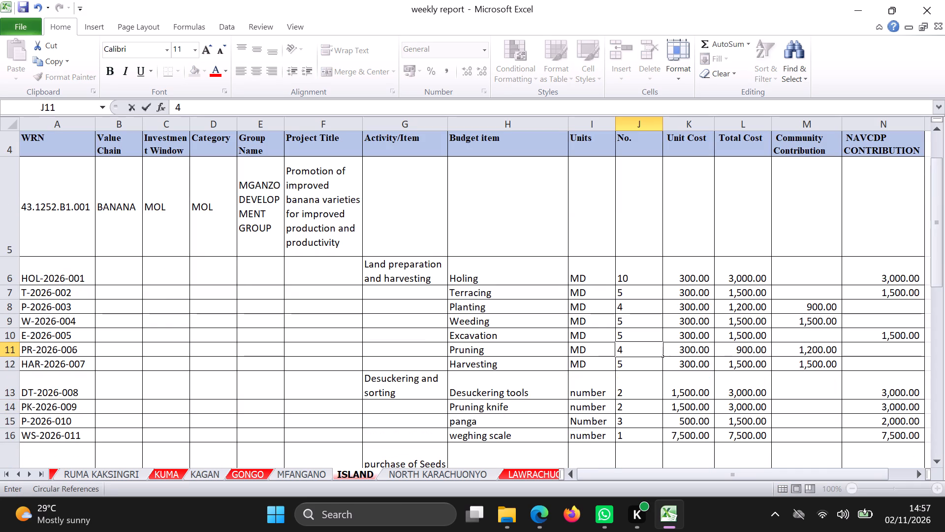
click(630, 393)
key(3)
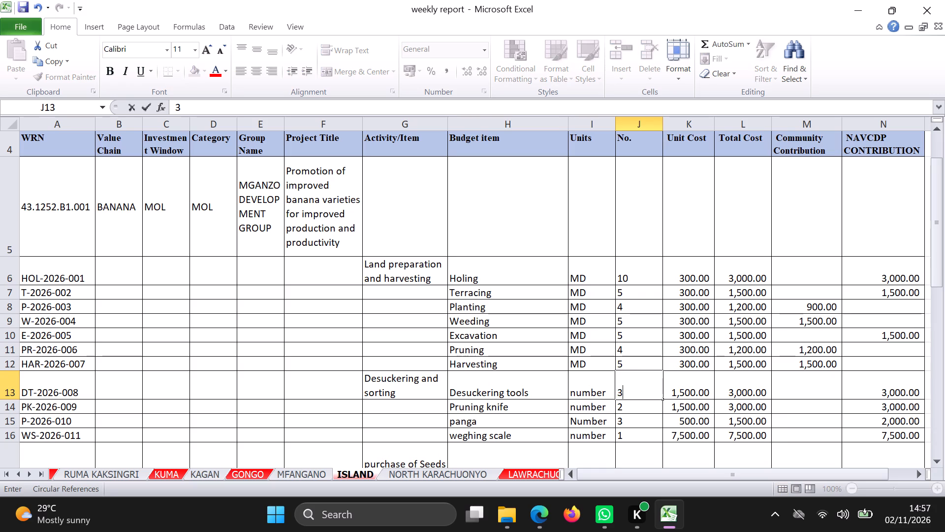
click(636, 410)
key(3)
click(635, 424)
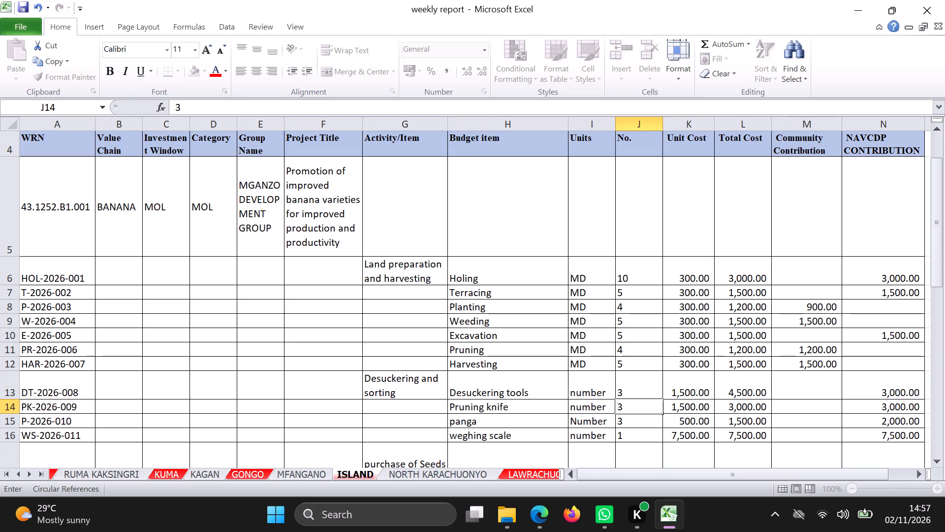
key(4)
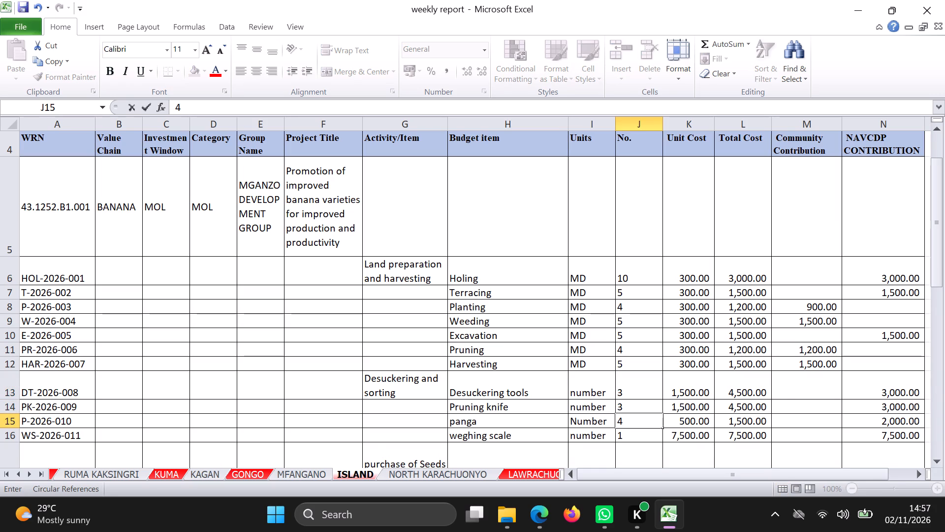
click(634, 439)
key(2)
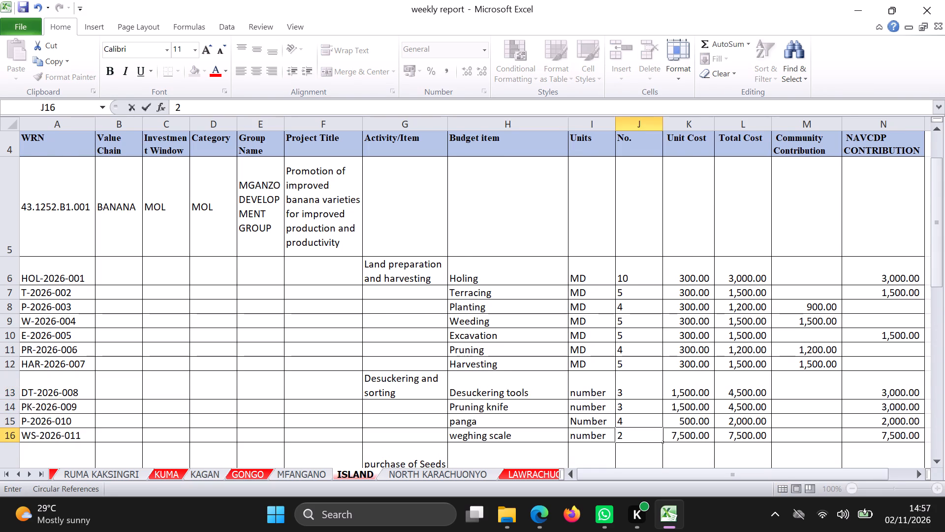
In the ISLAND banana table's seeds and manure section, set DAP to 2, Farm yard manure to 3, and transportation (start up) to 2.
scroll(654, 441, down, 3)
click(645, 222)
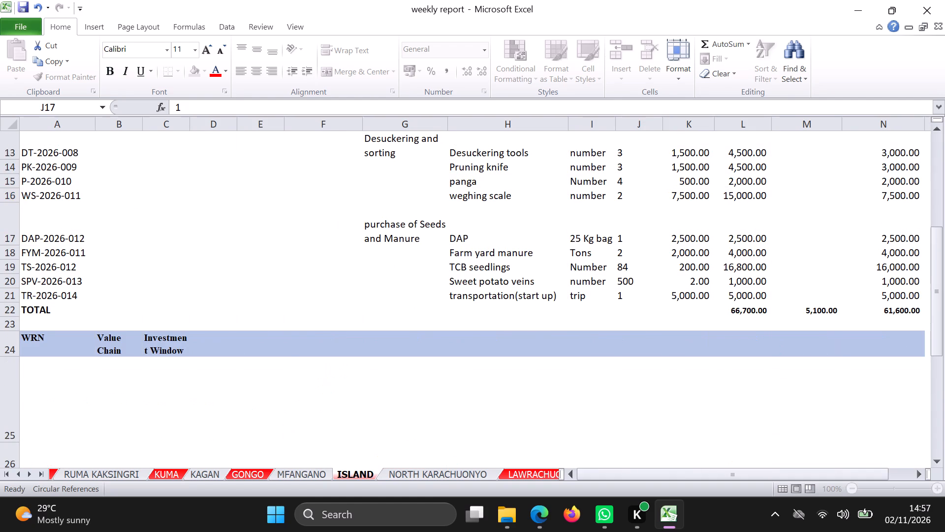
key(2)
click(641, 253)
key(3)
click(636, 294)
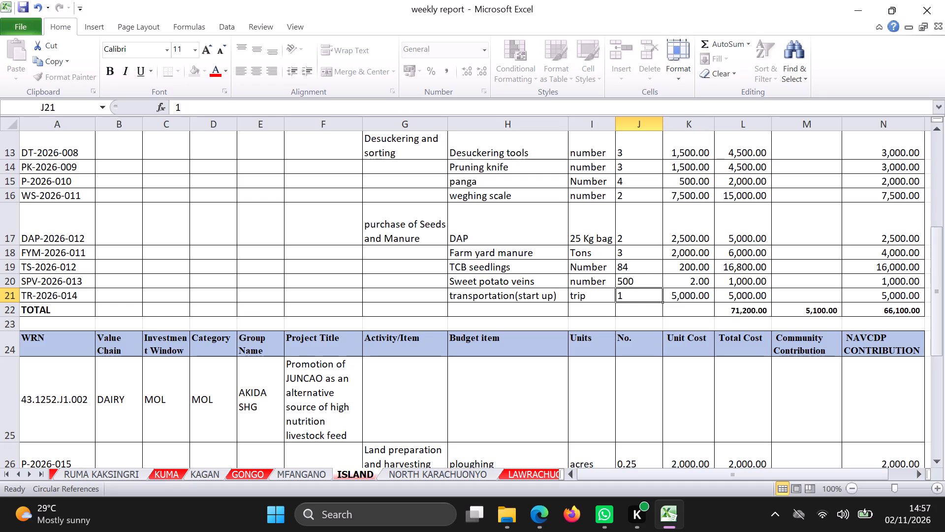
key(2)
In the ISLAND dairy table, set the top dressing and ridging quantities to 3, Harvesting to 4, and the inputs section's DAP to 2.
scroll(642, 313, down, 3)
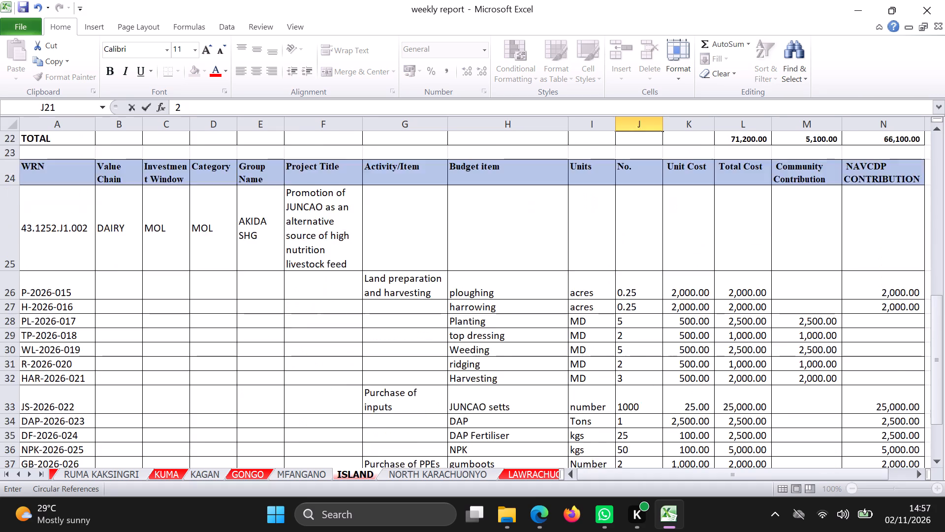
scroll(642, 314, down, 1)
click(638, 288)
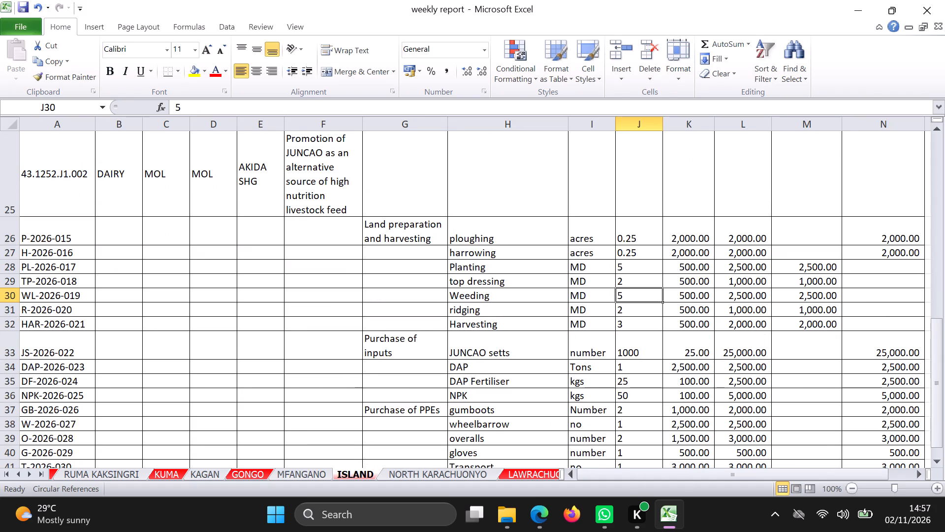
click(638, 280)
key(3)
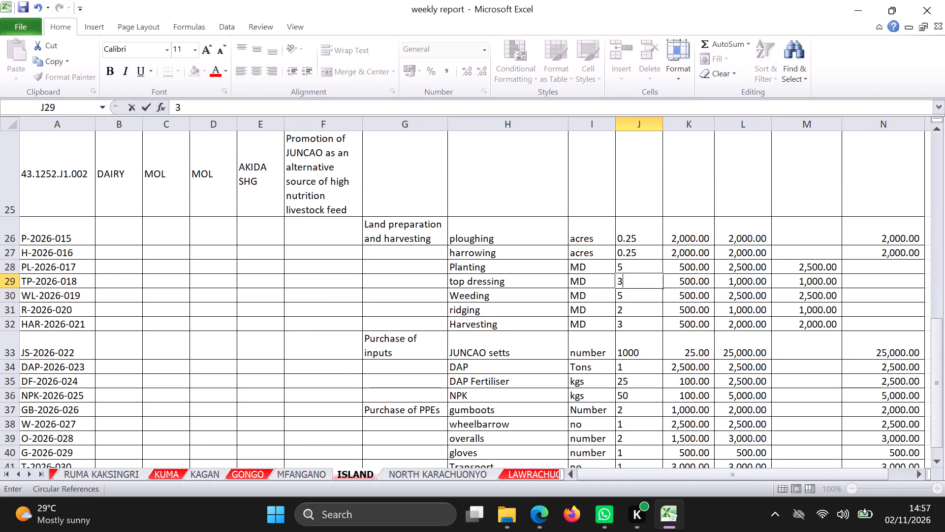
click(639, 311)
key(3)
click(635, 325)
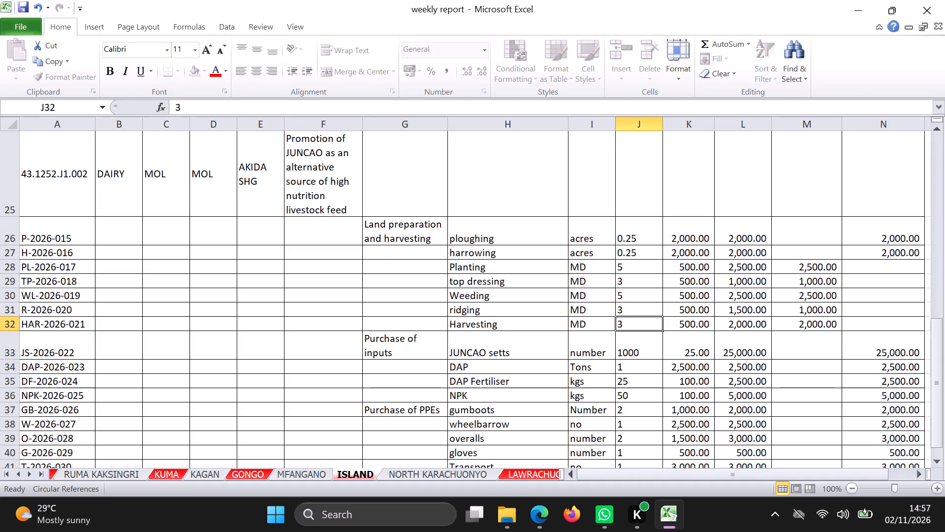
key(4)
click(629, 365)
key(2)
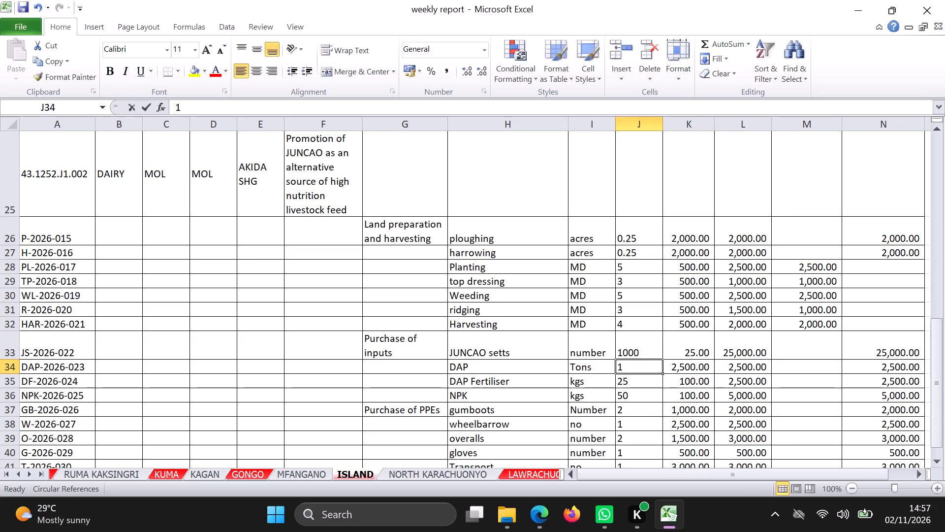
In the ISLAND dairy table's PPE section, set gumboots and overalls to 3, wheelbarrow, gloves and Transport to 2, and save the workbook.
click(635, 408)
key(3)
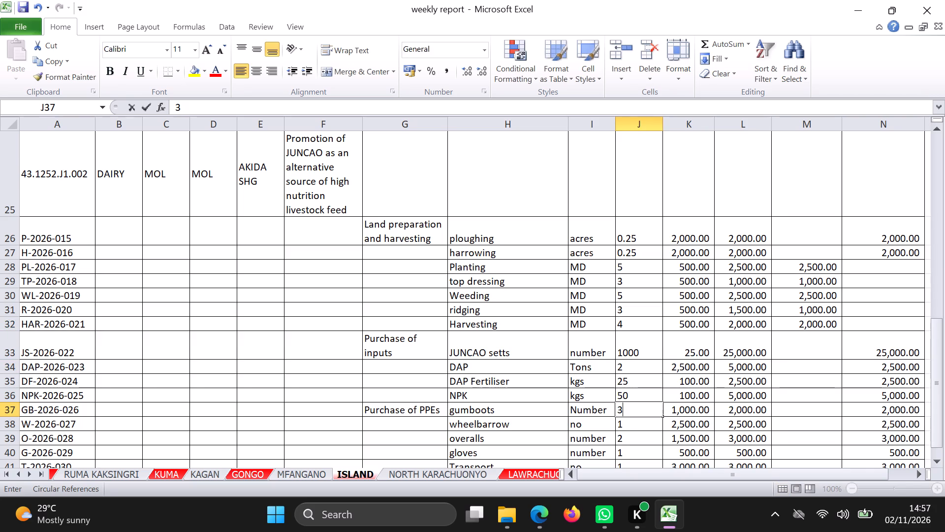
click(634, 424)
key(2)
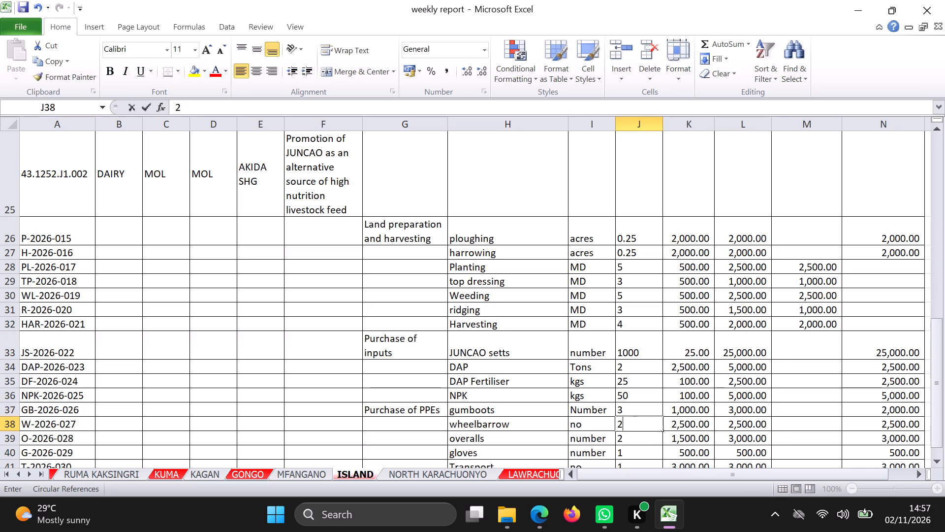
click(641, 442)
key(3)
click(638, 451)
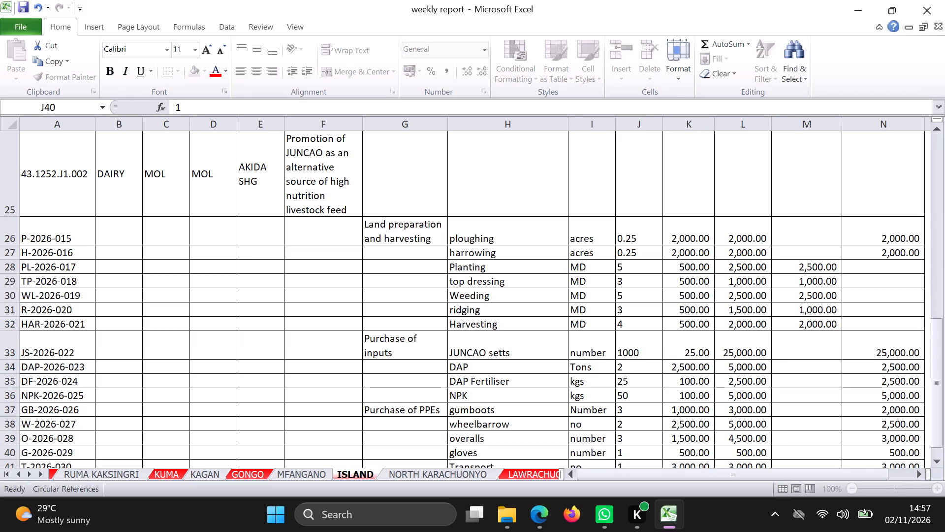
key(2)
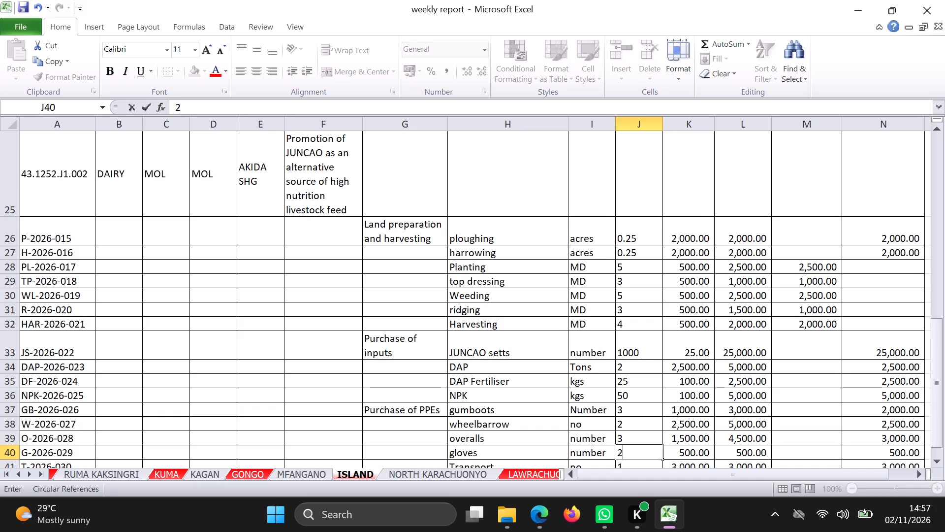
scroll(637, 452, down, 2)
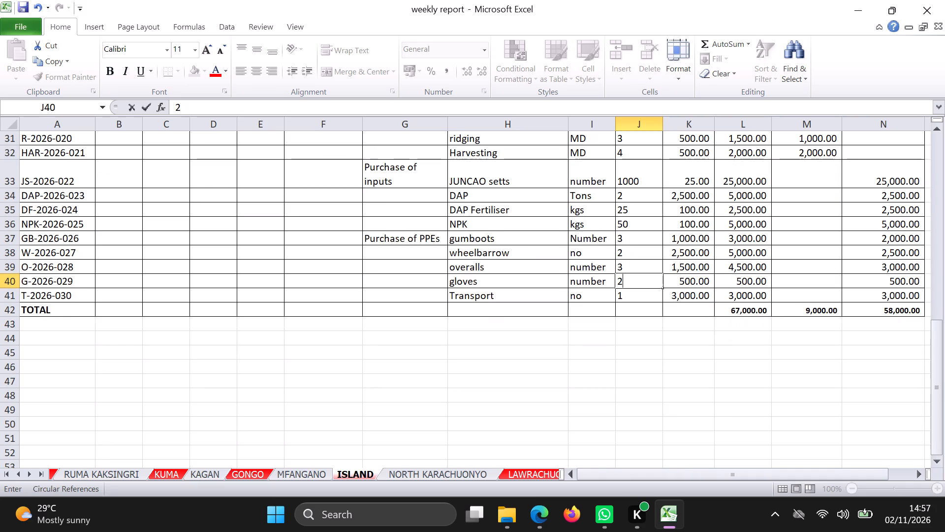
click(643, 294)
key(2)
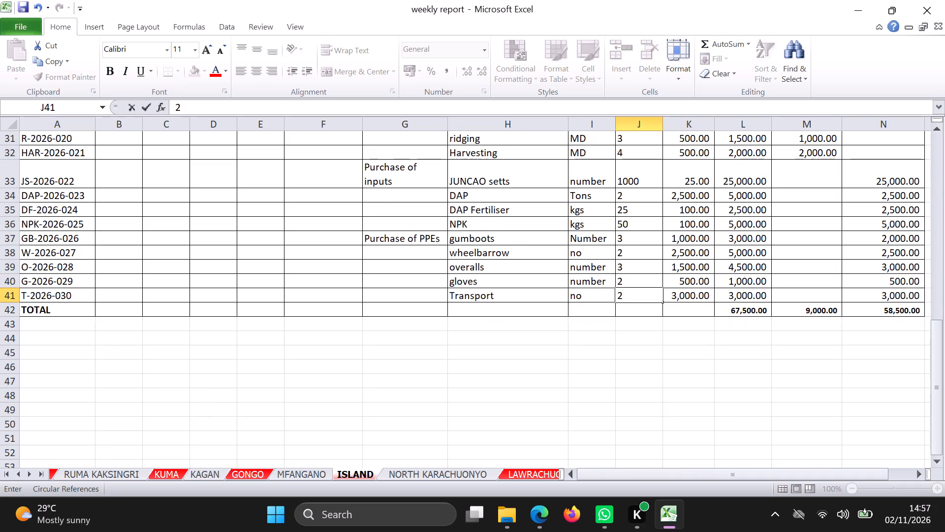
key(ctrl+s)
Review the quantities and totals in ISLAND's banana and dairy tables.
scroll(641, 299, up, 3)
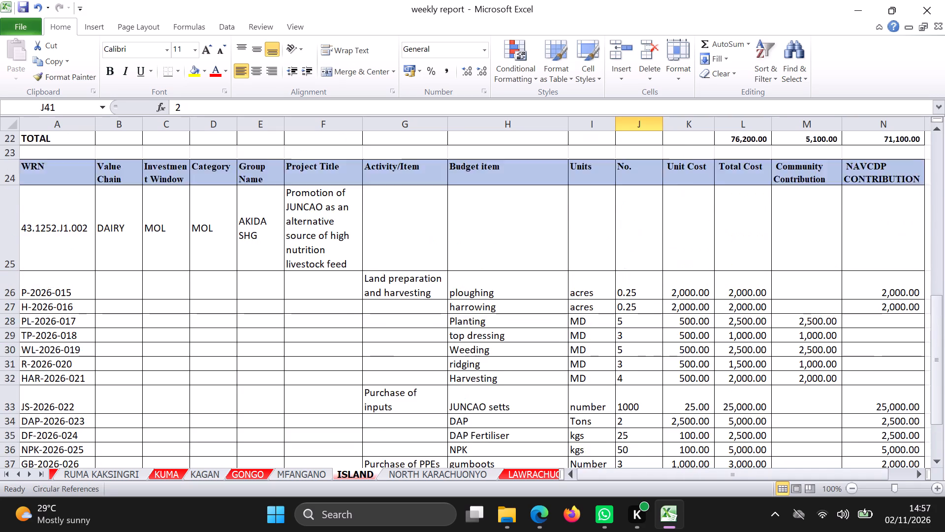
scroll(641, 299, up, 4)
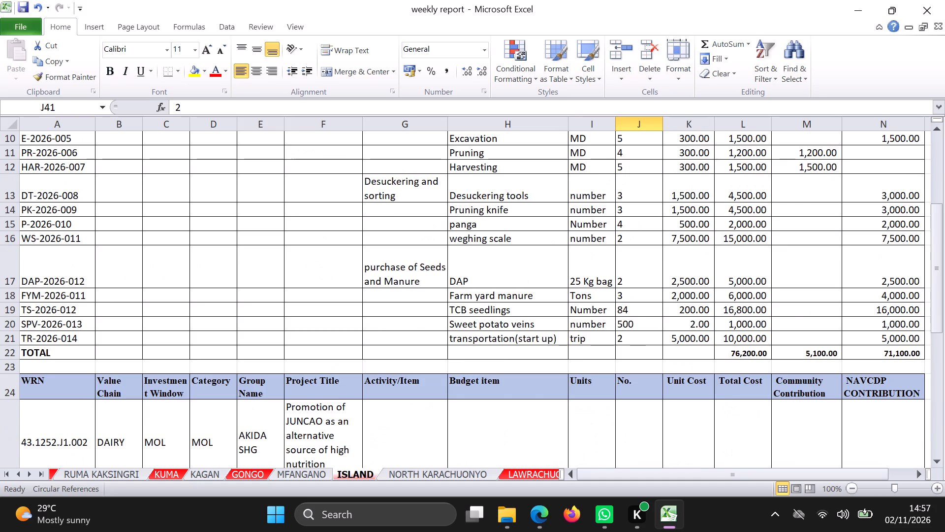
scroll(641, 299, up, 1)
scroll(660, 310, down, 6)
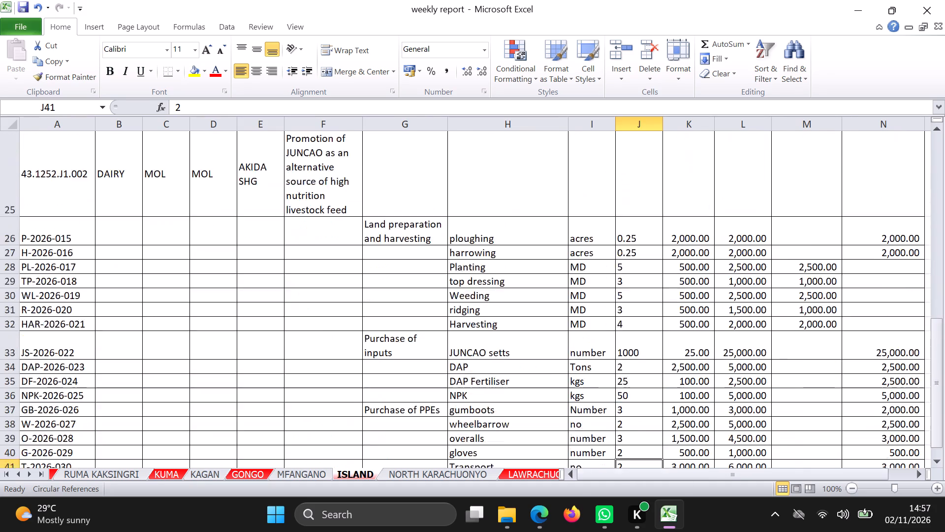
scroll(660, 314, down, 3)
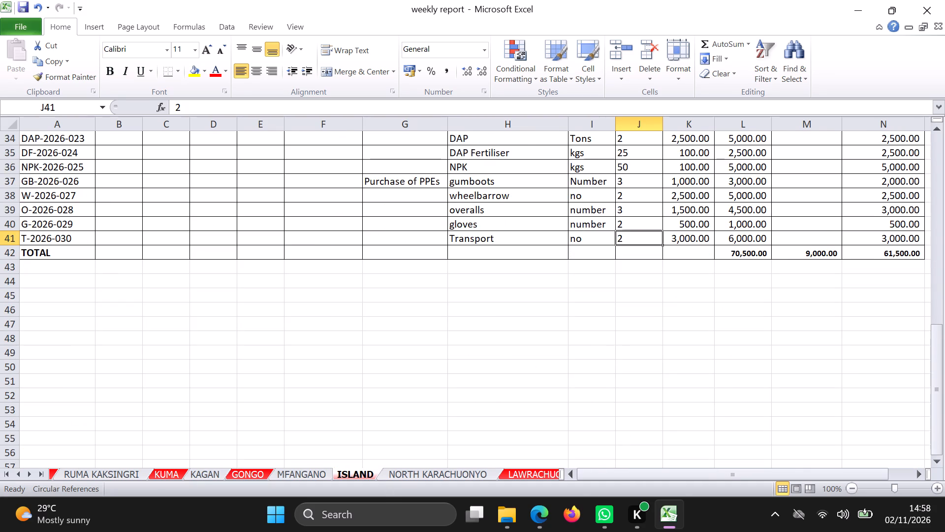
On the NORTH KARACHUONYO sheet, set the banana table's Planting and Pruning quantities to 5 each.
click(421, 476)
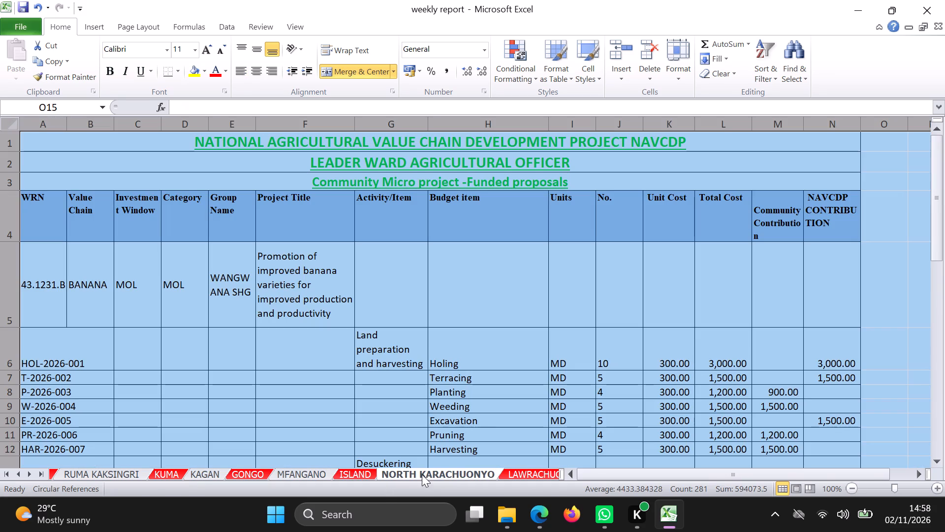
click(609, 289)
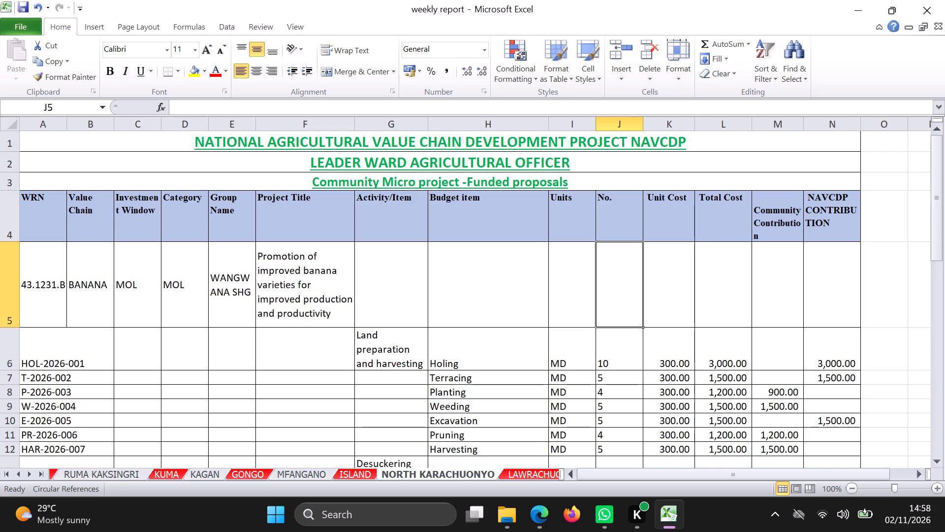
click(620, 391)
key(5)
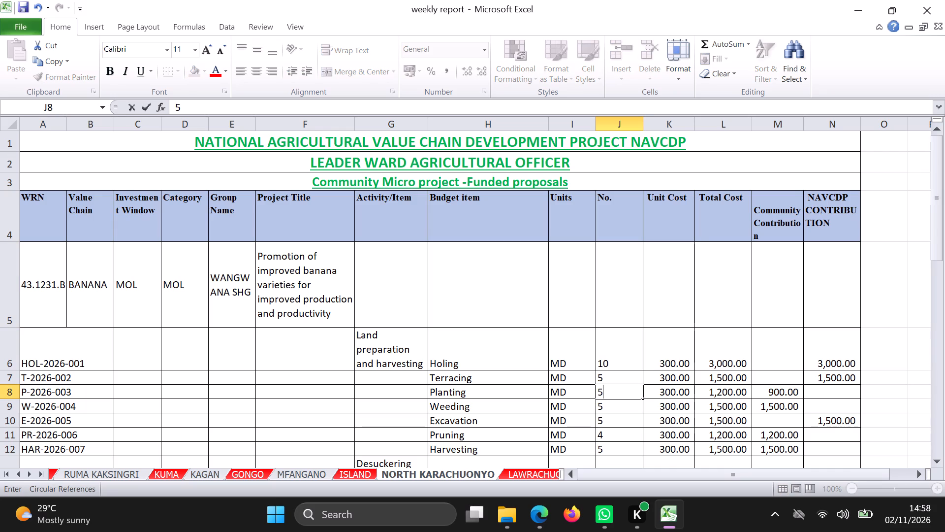
click(614, 432)
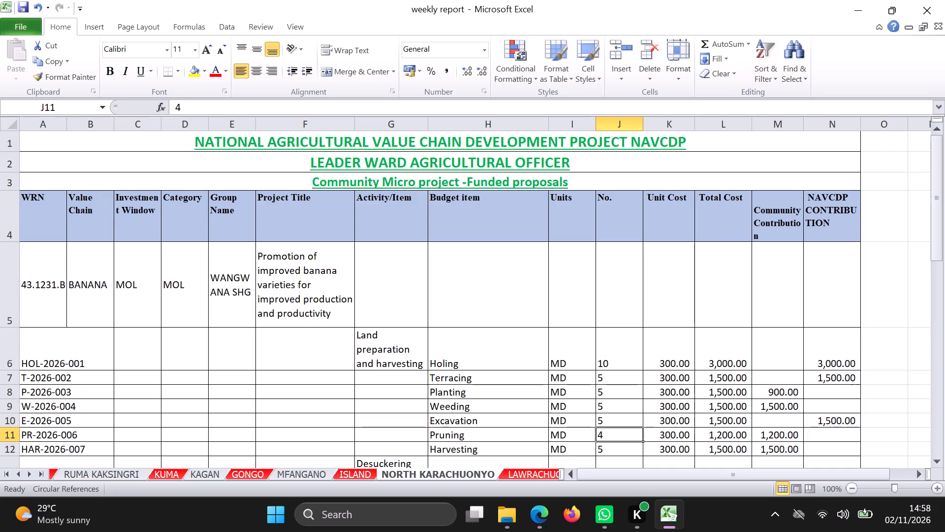
key(5)
In the NORTH KARACHUONYO banana table's desuckering and sorting section, set Desuckering tools and Pruning knife to 4, panga to 5, and weighing scale to 3.
scroll(623, 419, down, 1)
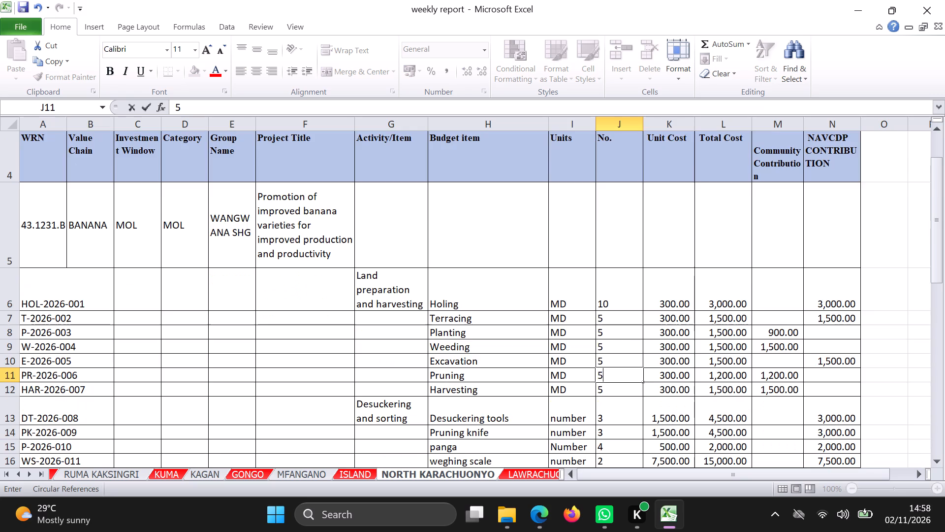
scroll(624, 416, down, 1)
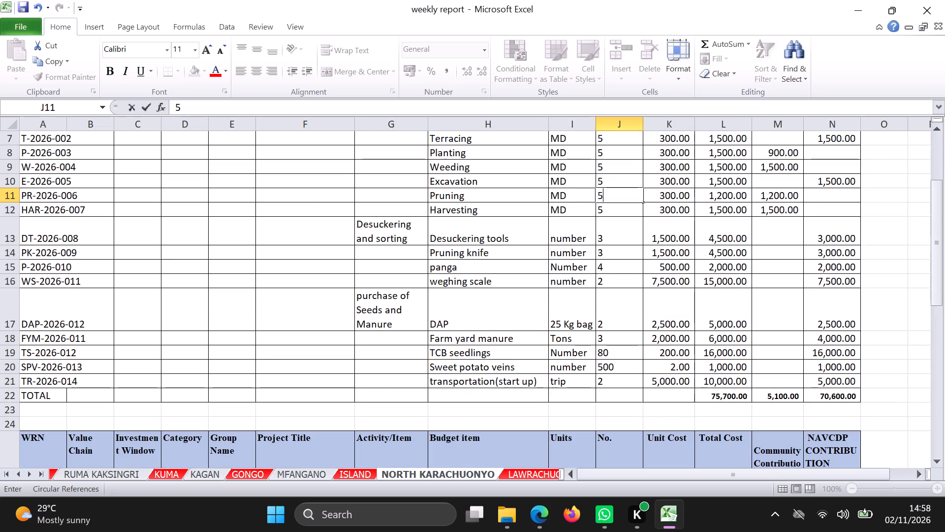
click(619, 237)
key(4)
click(613, 254)
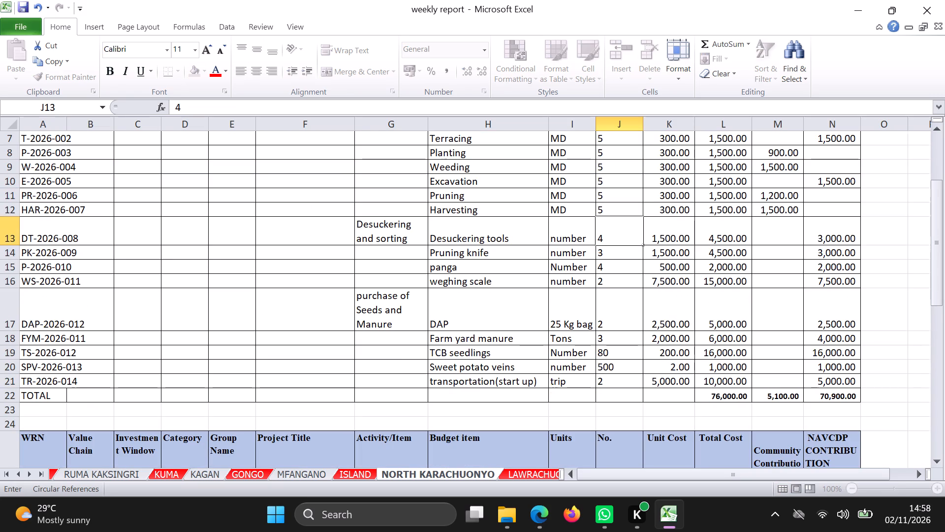
key(4)
click(612, 264)
key(5)
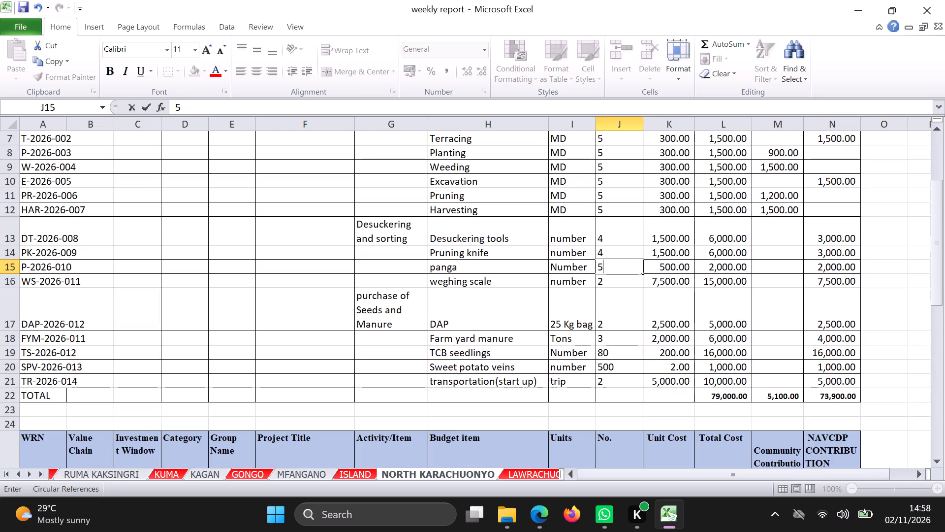
click(611, 277)
key(3)
In the NORTH KARACHUONYO banana table's seeds and manure section, set DAP to 3, Farm yard manure to 4, and transportation (start up) to 3.
click(605, 313)
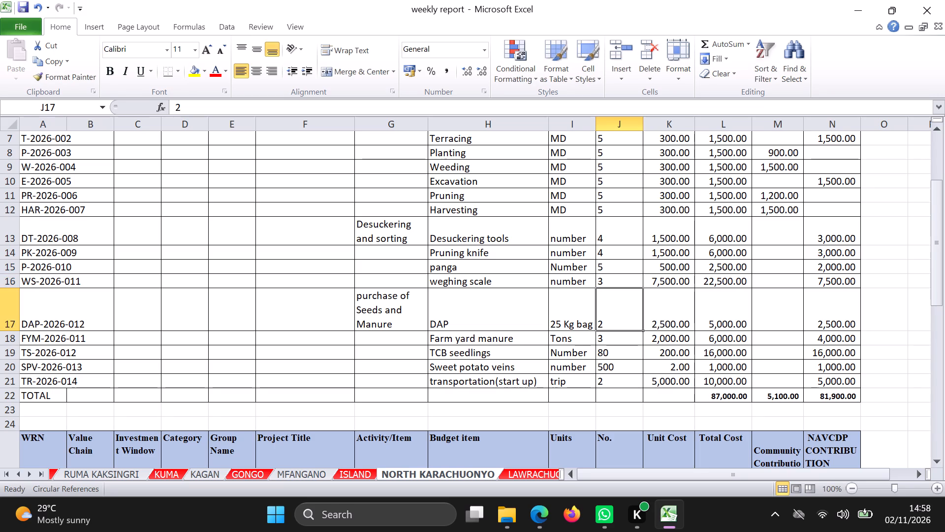
key(3)
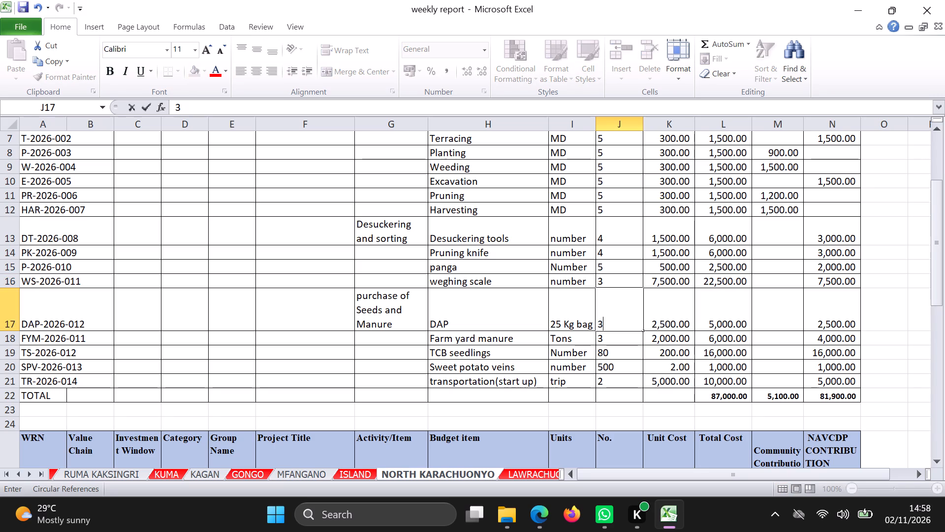
click(615, 339)
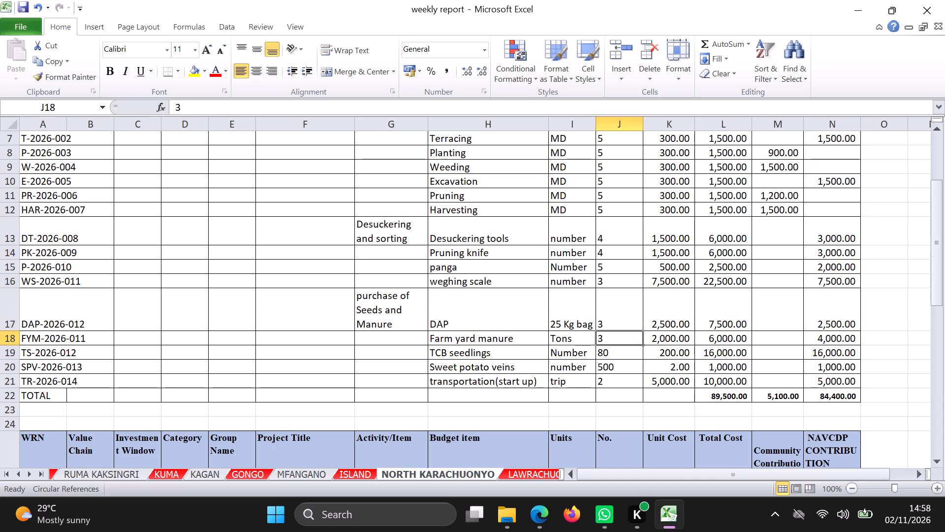
key(4)
click(618, 383)
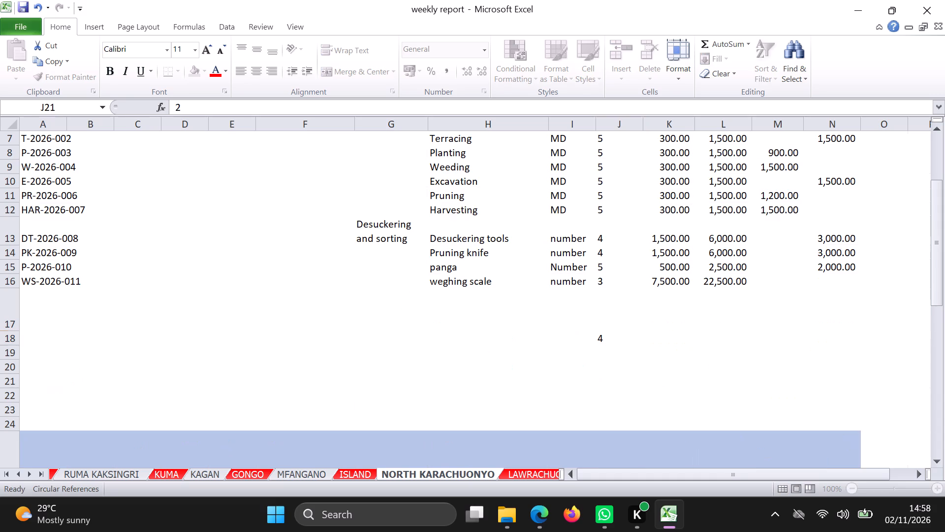
key(3)
In the NORTH KARACHUONYO dairy table, set the top dressing and ridging quantities to 4 each and DAP to 3.
scroll(620, 386, down, 1)
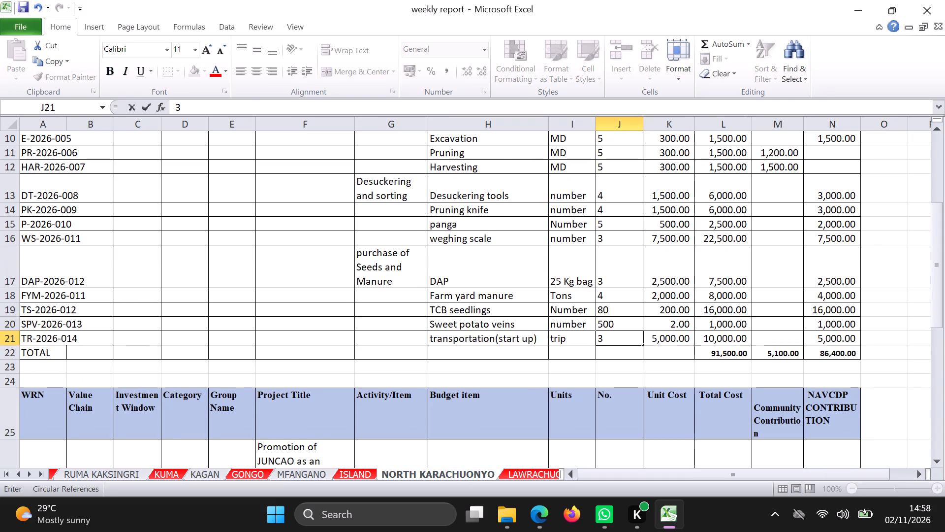
scroll(622, 364, down, 4)
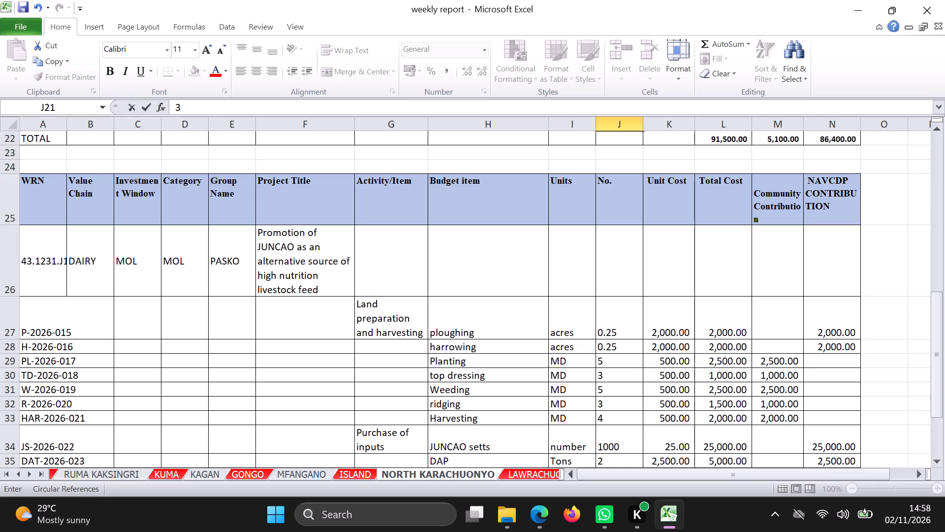
click(615, 378)
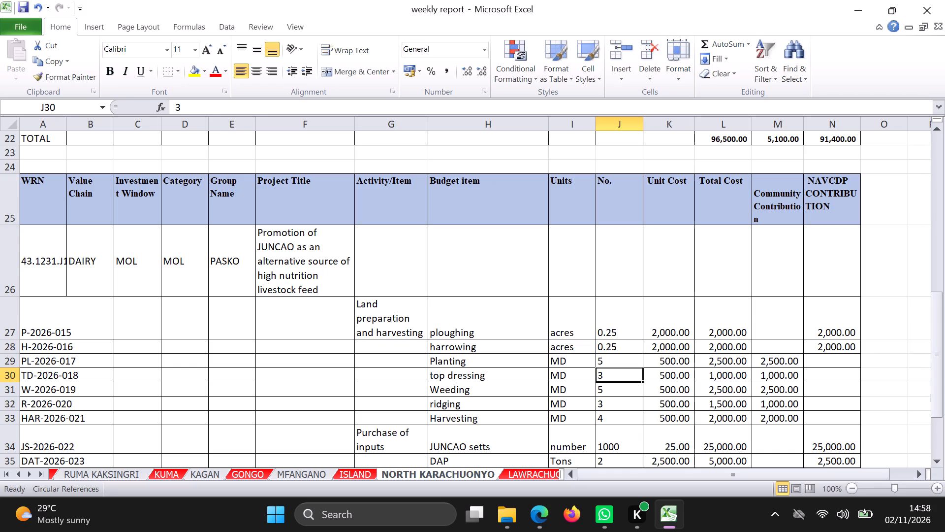
key(4)
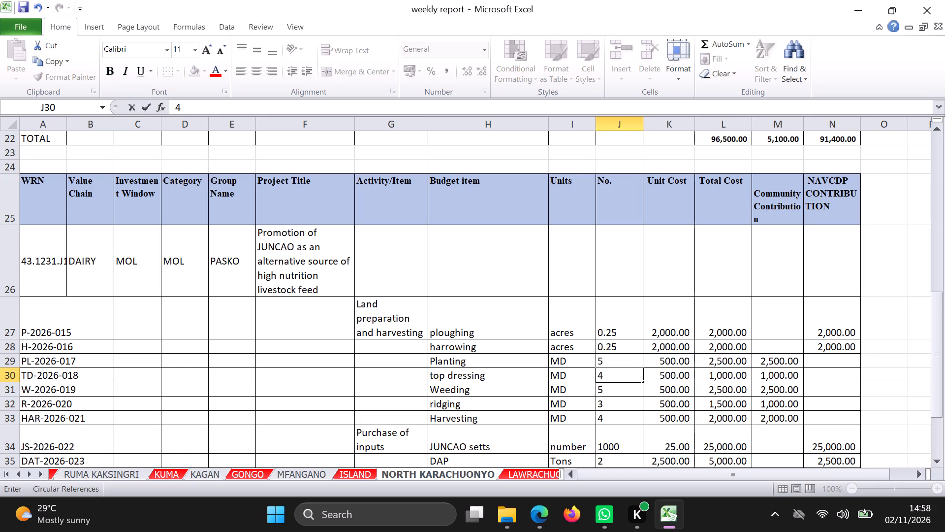
click(613, 406)
key(4)
click(614, 421)
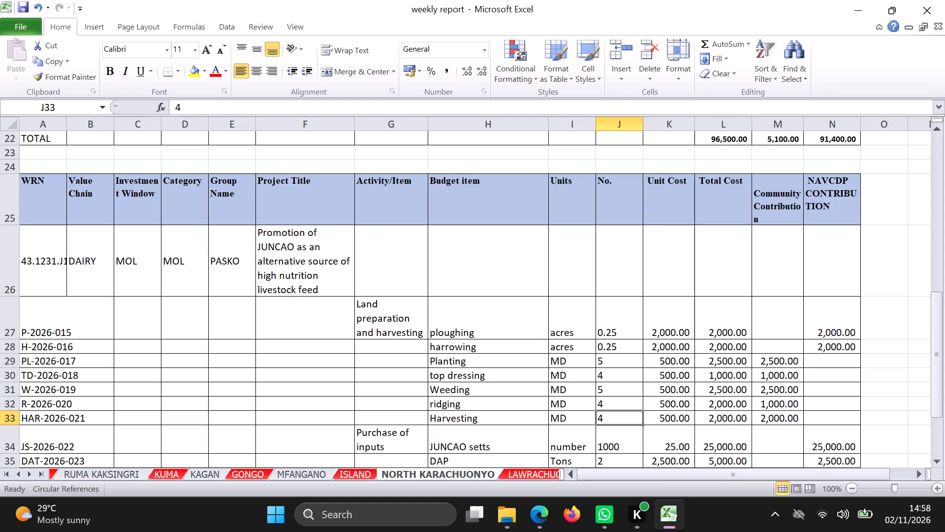
click(642, 444)
scroll(624, 451, down, 1)
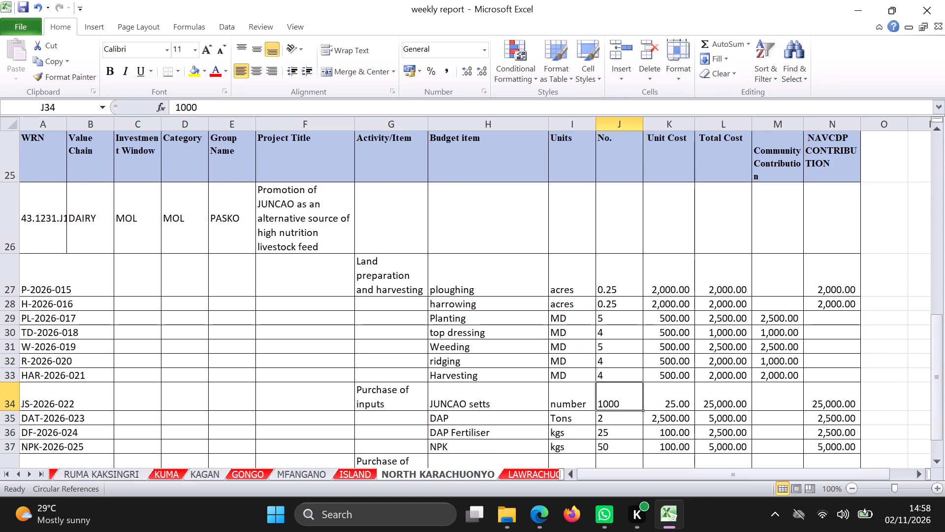
click(617, 422)
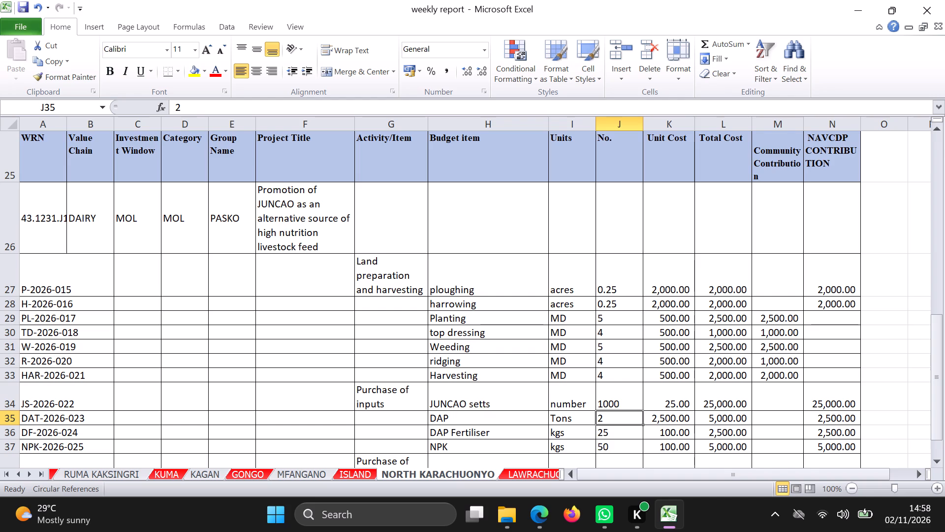
key(3)
In the same dairy table's PPEs section, set gumboots and overalls to 4, wheelbarrow, gloves and Transport to 3, and save the workbook.
scroll(620, 424, down, 2)
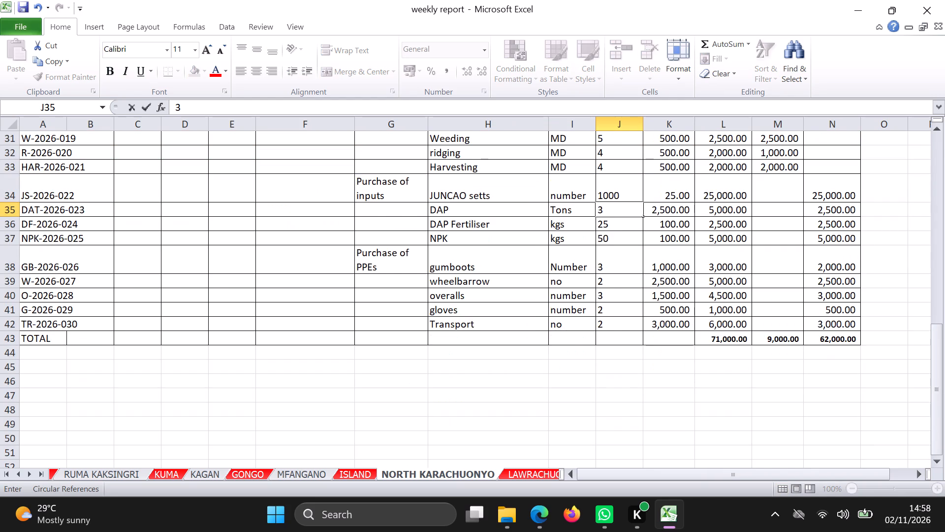
scroll(619, 330, up, 1)
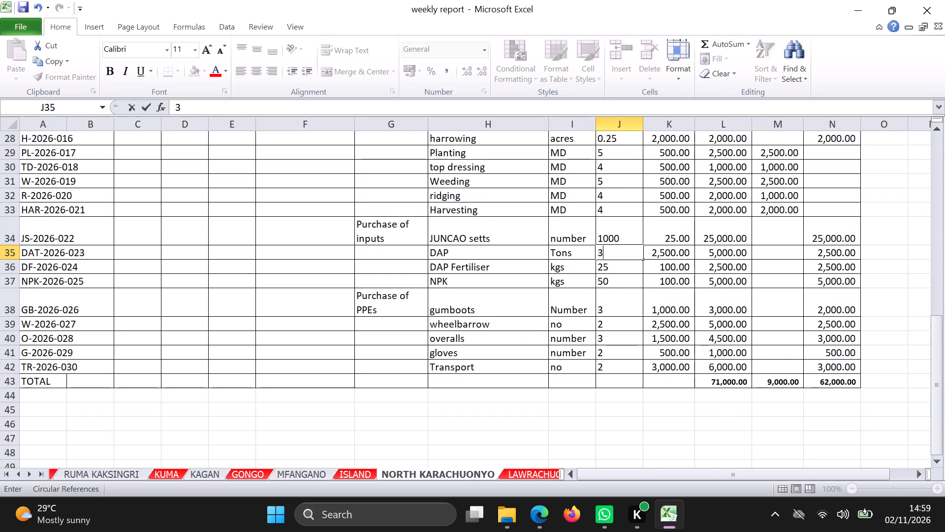
click(617, 308)
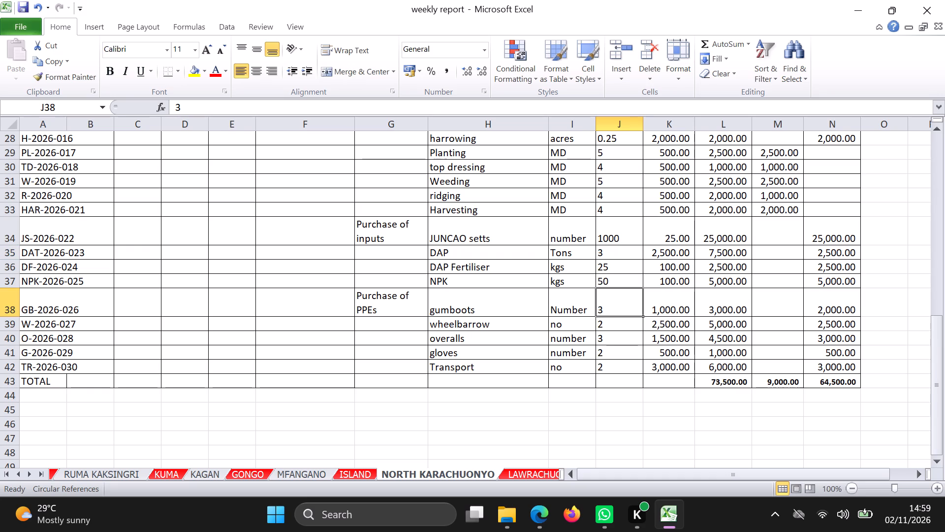
key(4)
click(613, 327)
key(3)
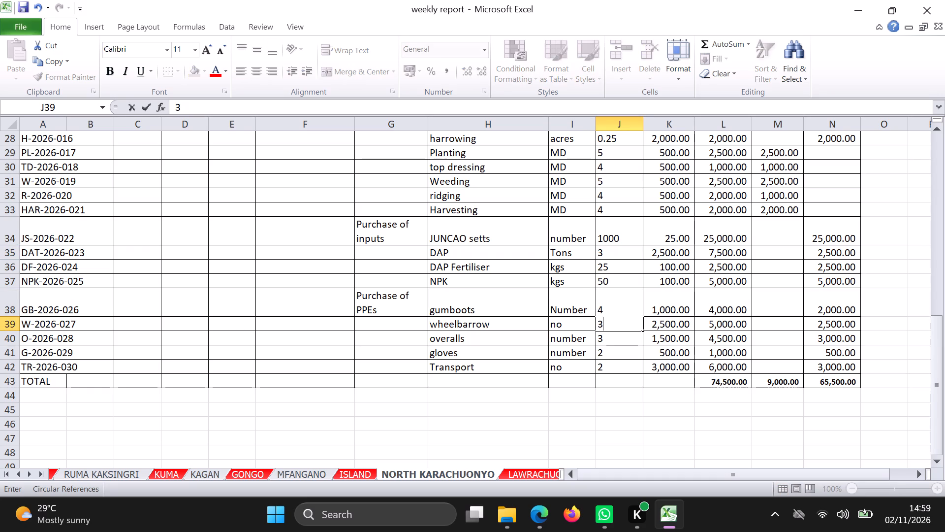
click(616, 339)
key(4)
click(616, 355)
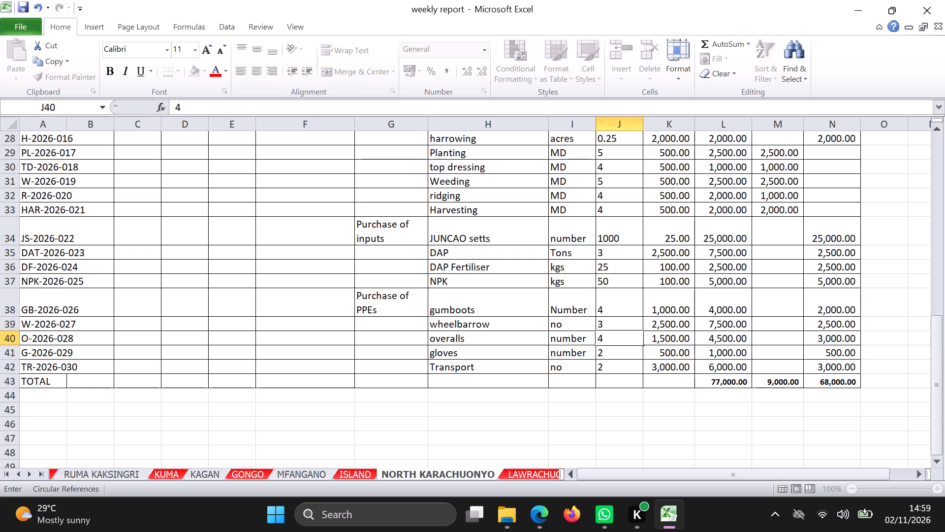
key(3)
click(617, 362)
key(3)
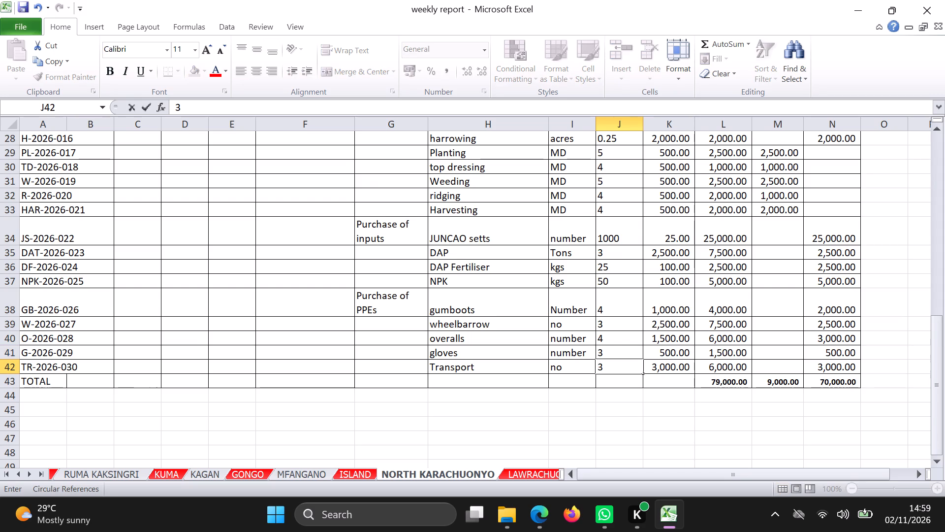
key(ctrl+s)
scroll(625, 355, down, 3)
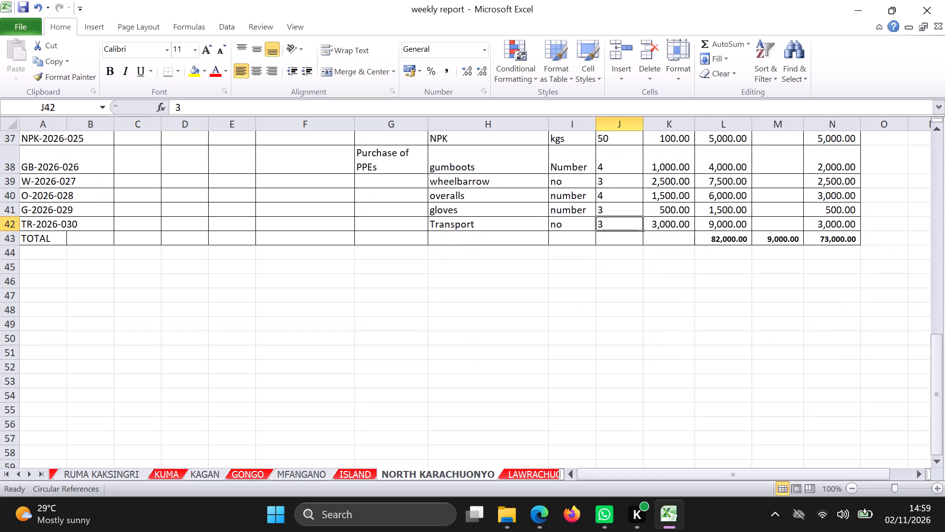
On the LAWRACHUONYO sheet, set the banana table's Planting and Pruning quantities to 4 each.
click(518, 476)
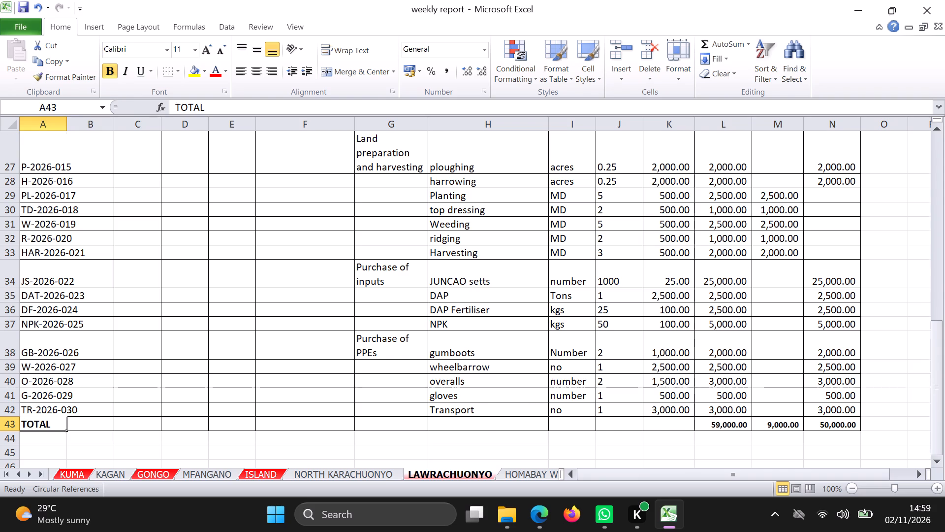
scroll(630, 243, up, 8)
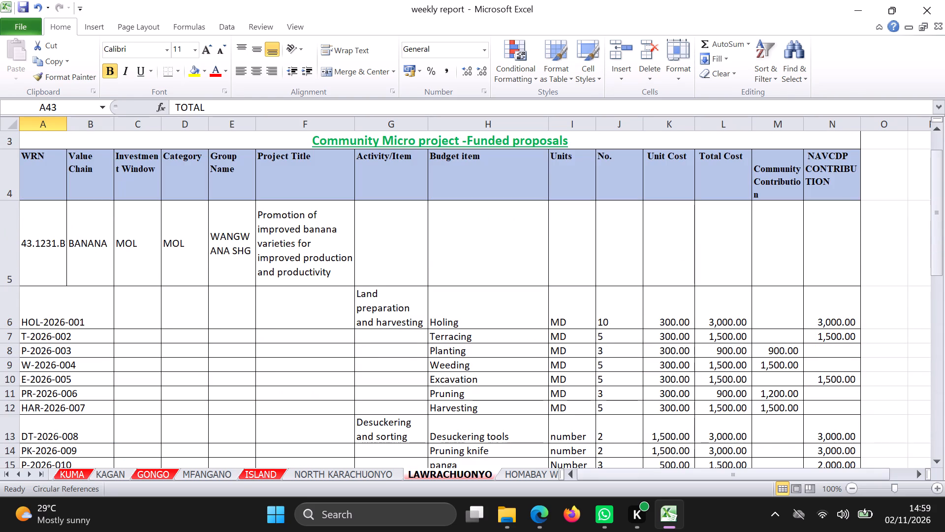
click(609, 350)
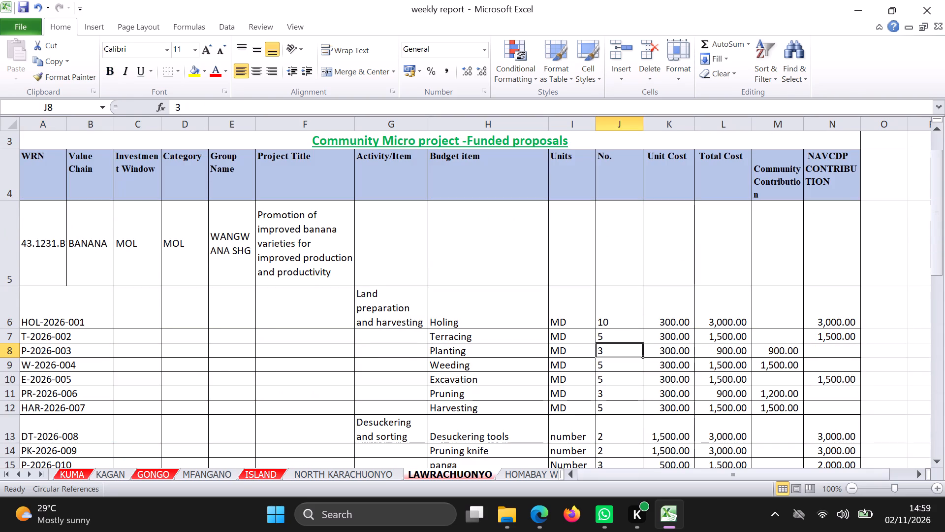
key(4)
click(613, 396)
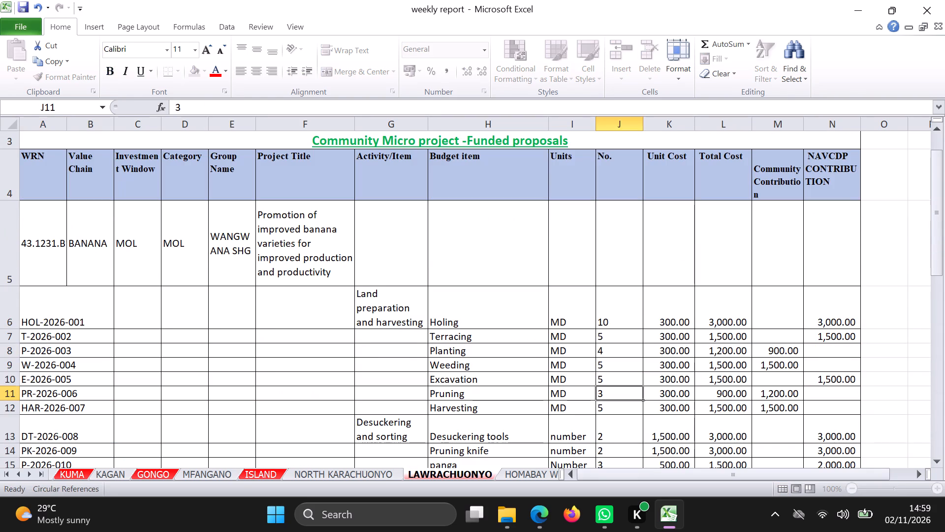
key(4)
In the LAWRACHUONYO banana table's desuckering and sorting section, set Desuckering tools and Pruning knife to 3, panga to 4, and weighing scale to 2.
click(608, 420)
key(3)
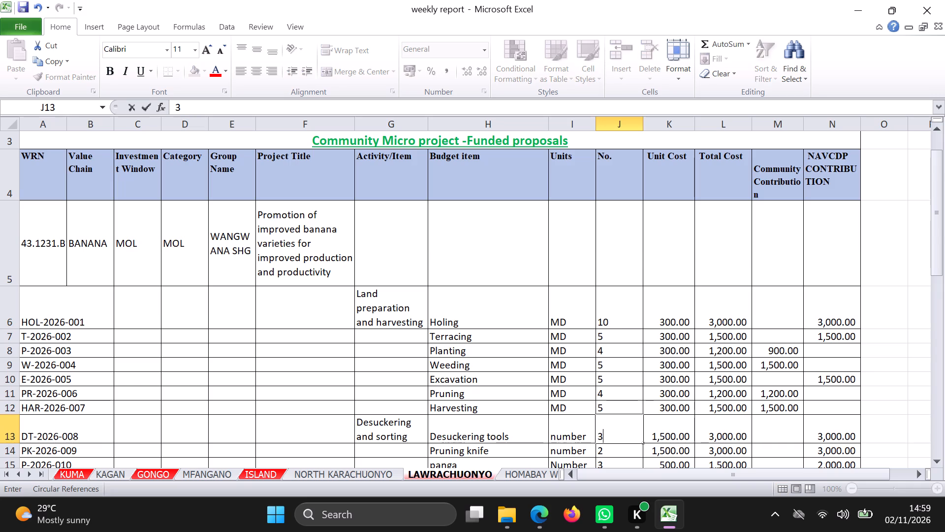
scroll(610, 425, down, 2)
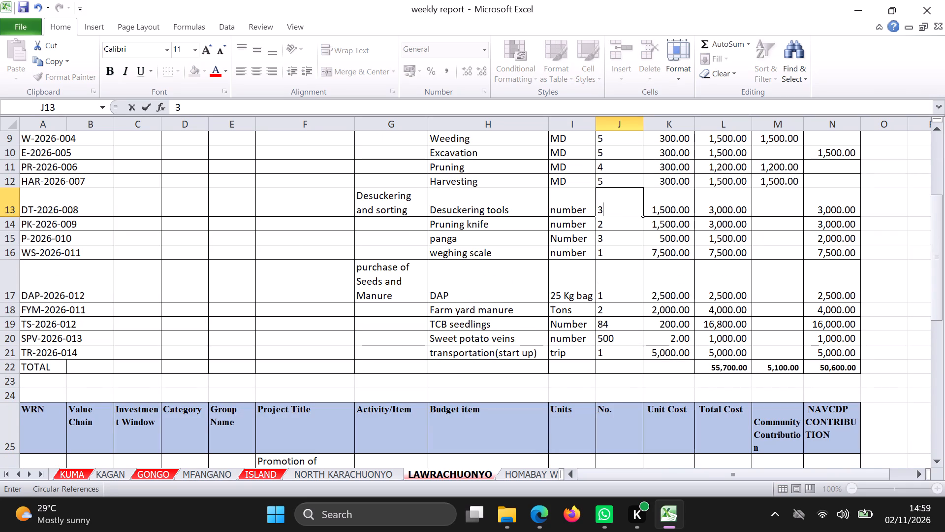
click(620, 227)
key(3)
click(615, 239)
key(4)
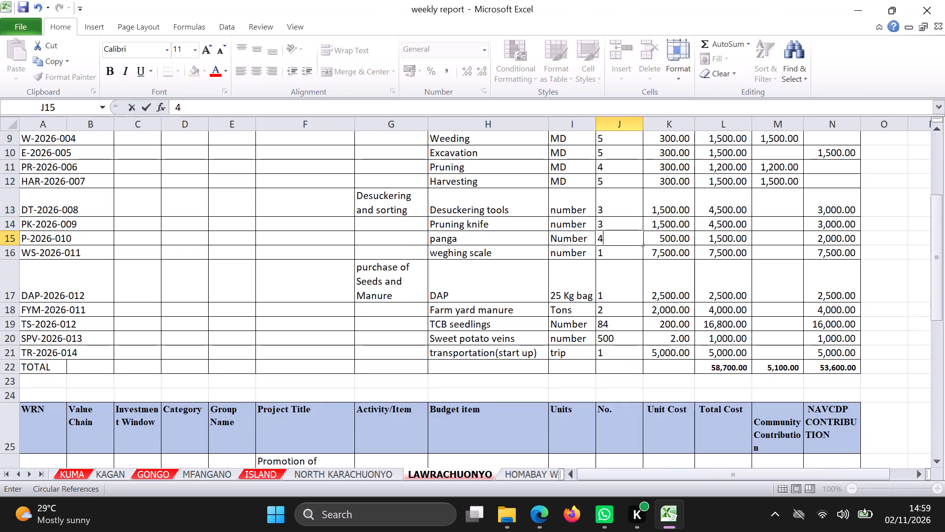
click(617, 249)
key(2)
In the banana table's seeds and manure section, set DAP to 2, Farm yard manure to 3, and transportation (start up) to 2, and save.
click(610, 278)
key(2)
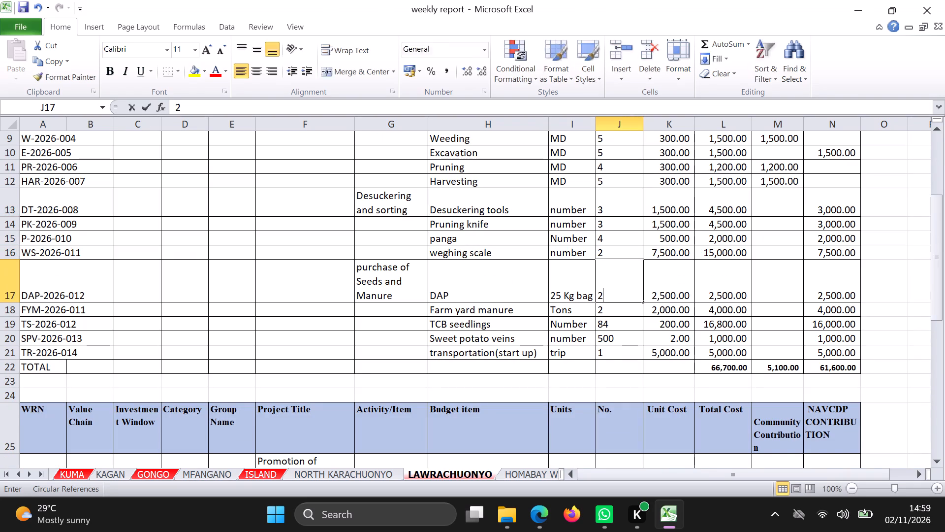
click(615, 307)
key(3)
click(610, 351)
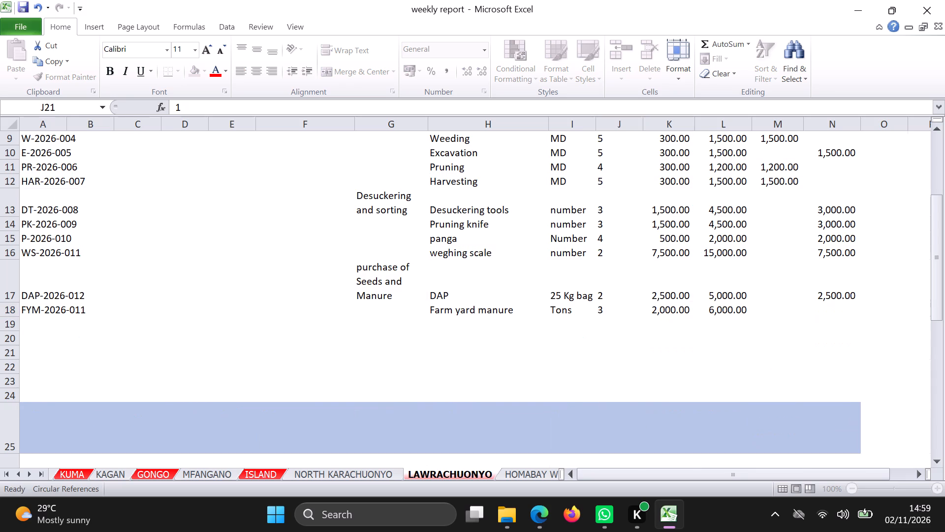
key(2)
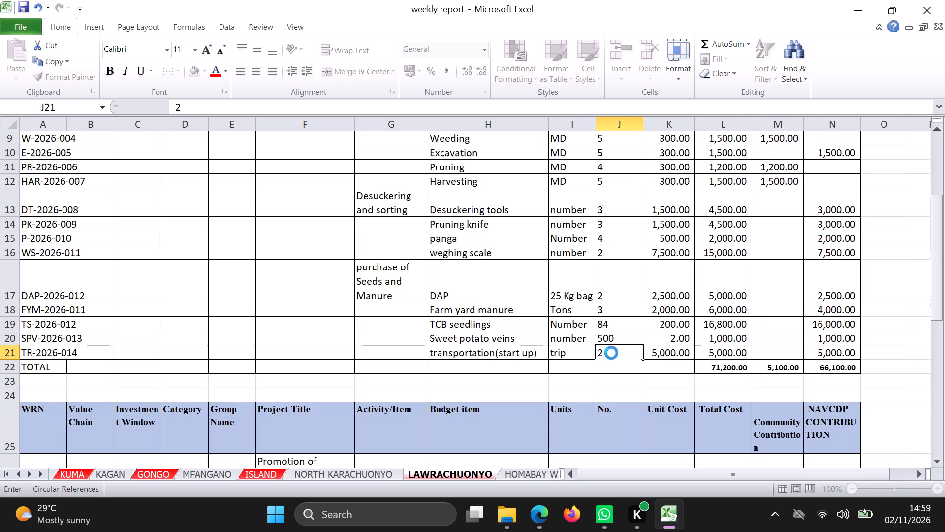
key(ctrl+s)
In the LAWRACHUONYO dairy table's inputs section, set the DAP quantity to 2.
scroll(629, 338, down, 4)
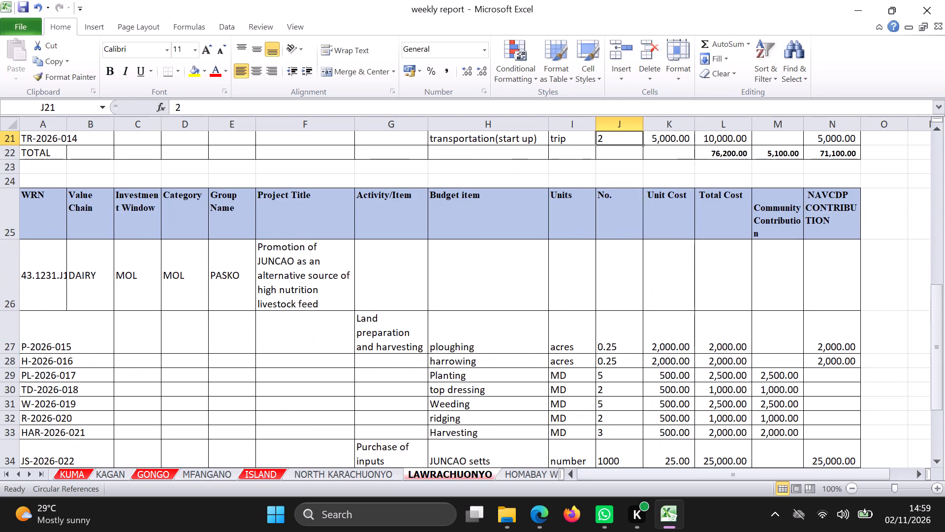
scroll(625, 344, down, 2)
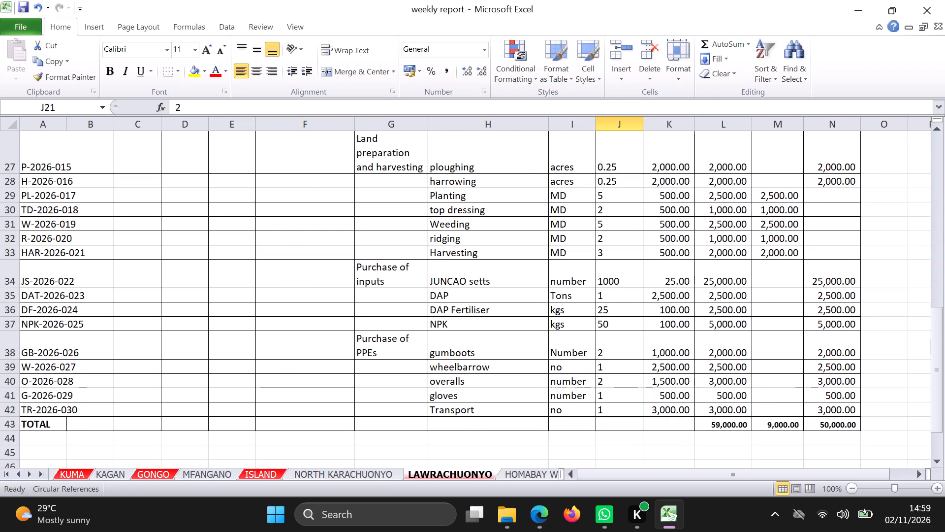
click(606, 296)
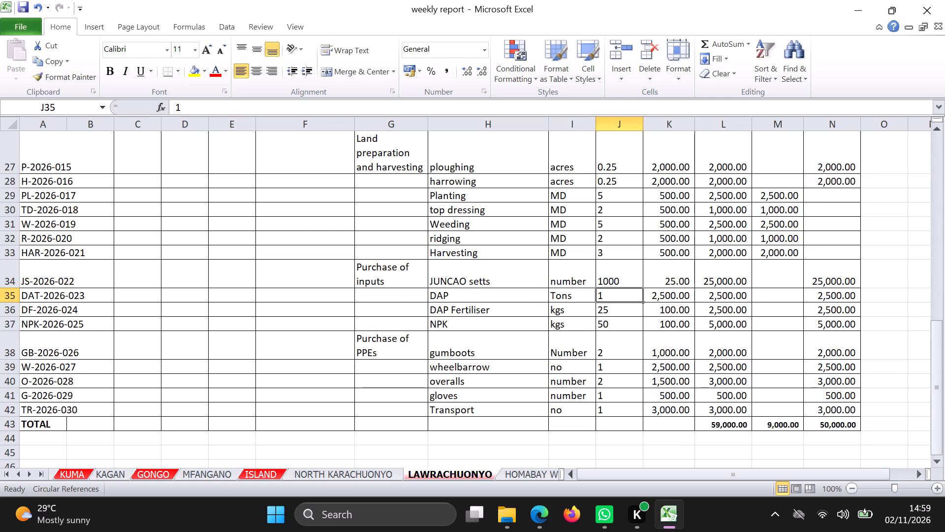
key(2)
In the LAWRACHUONYO dairy table's PPEs section, set gumboots to 3, wheelbarrow, overalls, gloves and Transport to 2 each, and save the workbook.
click(609, 348)
key(3)
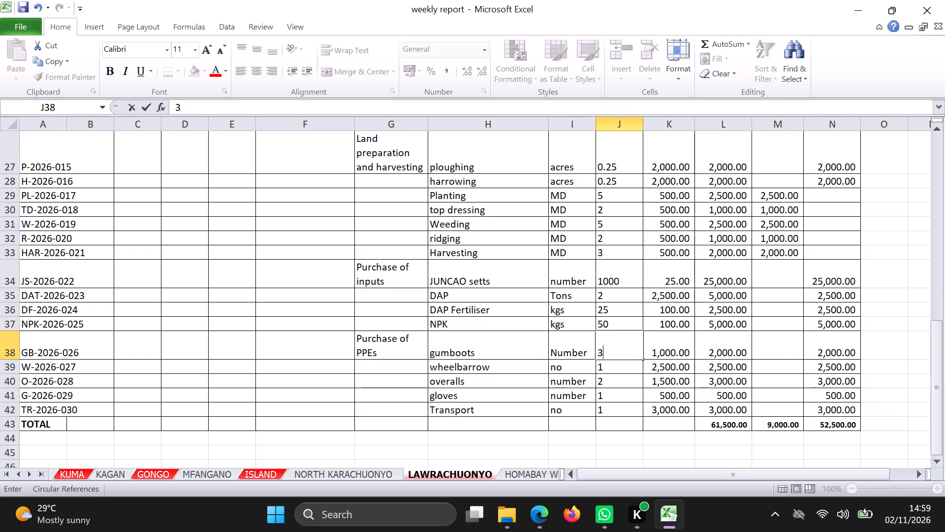
click(617, 367)
key(2)
click(613, 381)
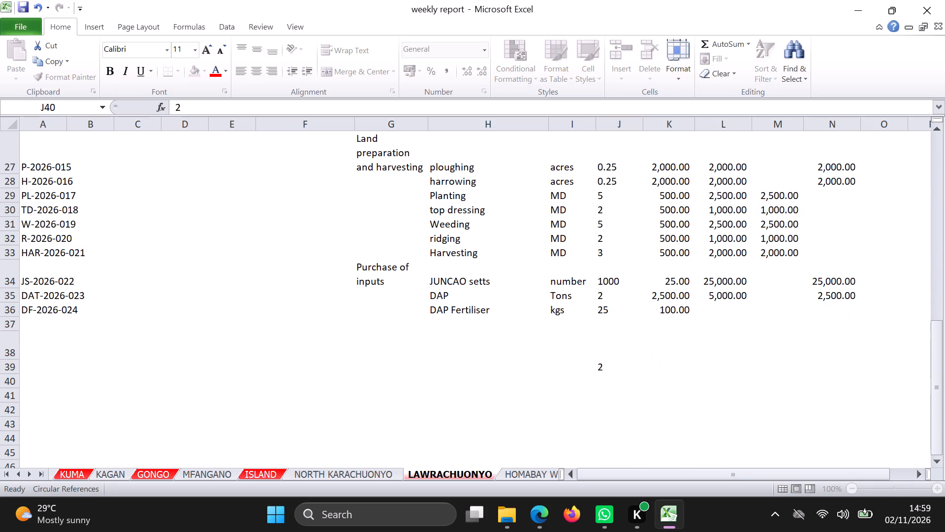
key(2)
click(612, 400)
key(2)
click(614, 409)
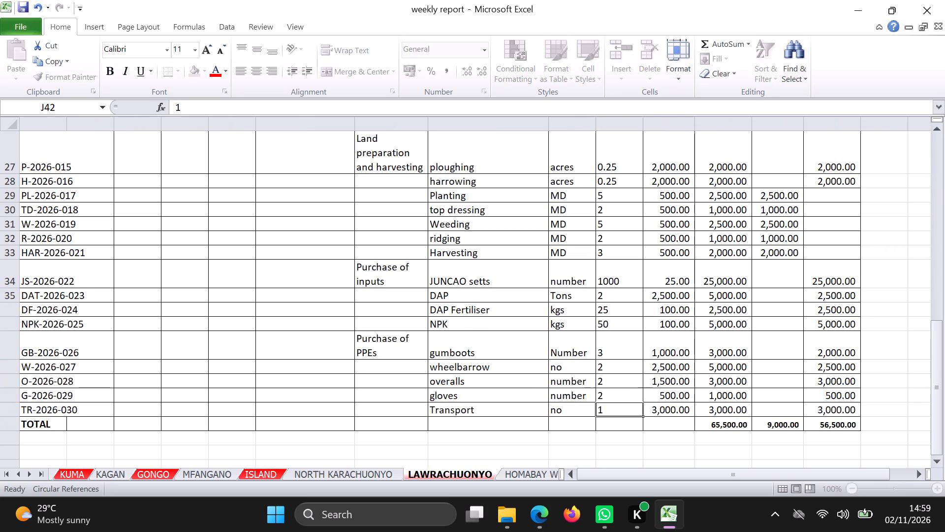
key(2)
scroll(615, 411, down, 2)
key(ctrl+s)
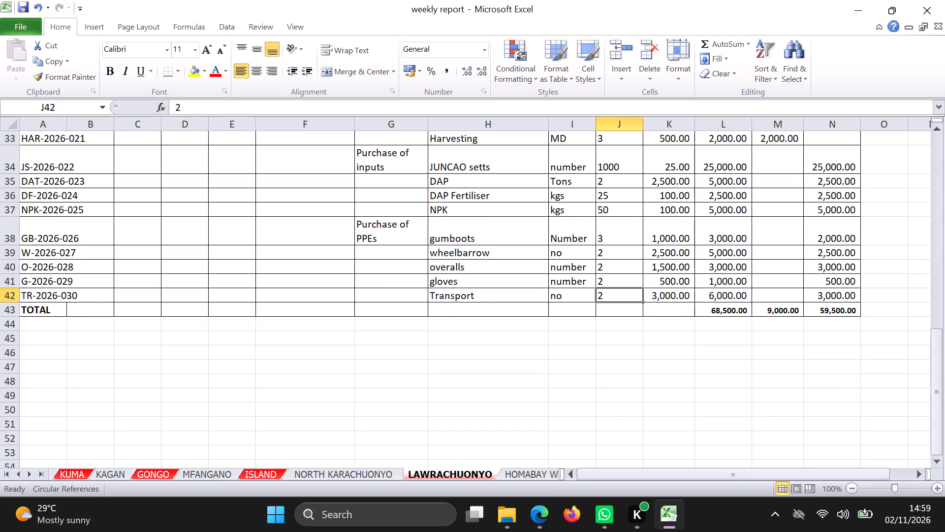
In the HOMABAY WEST sheet's banana table, set the Planting and Pruning quantities to 5 each.
click(532, 475)
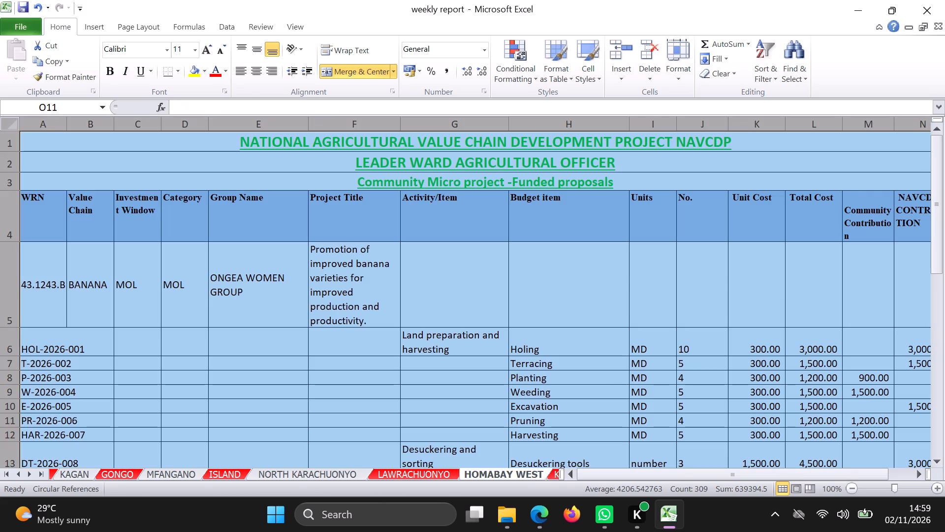
click(686, 329)
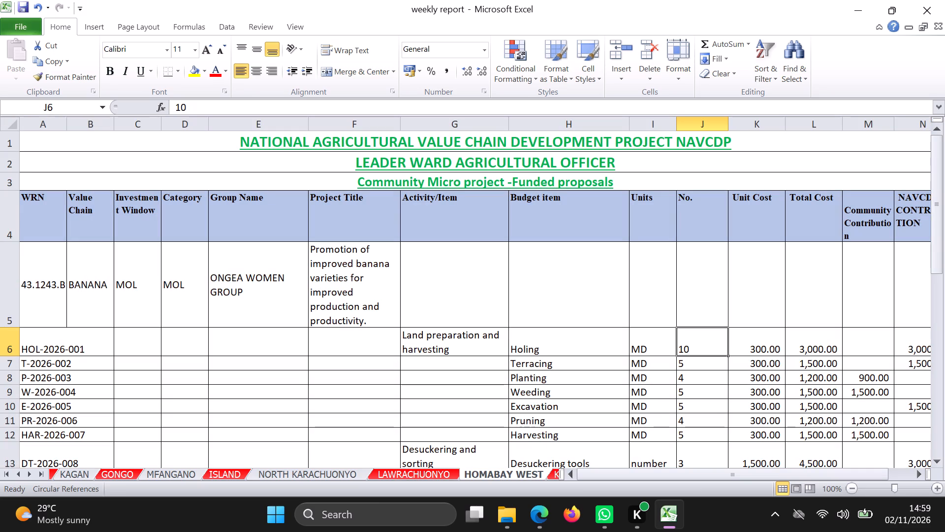
click(692, 381)
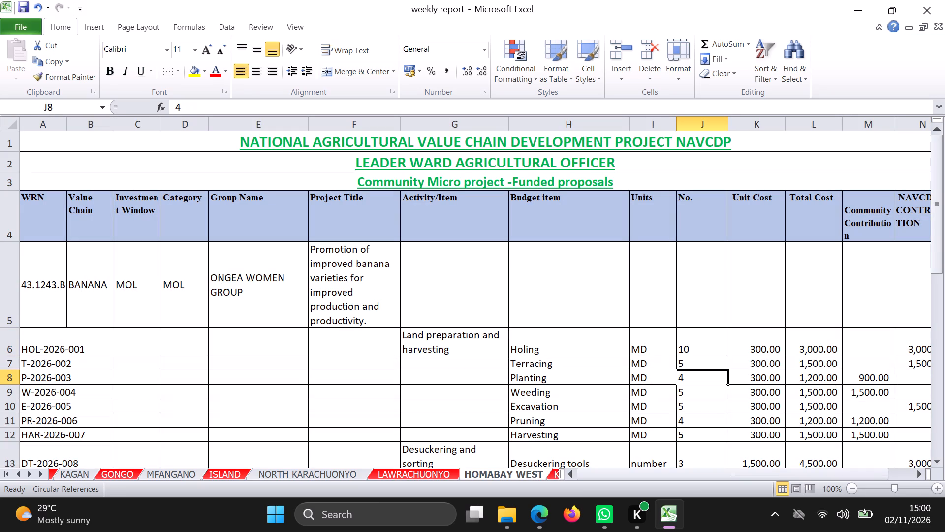
key(5)
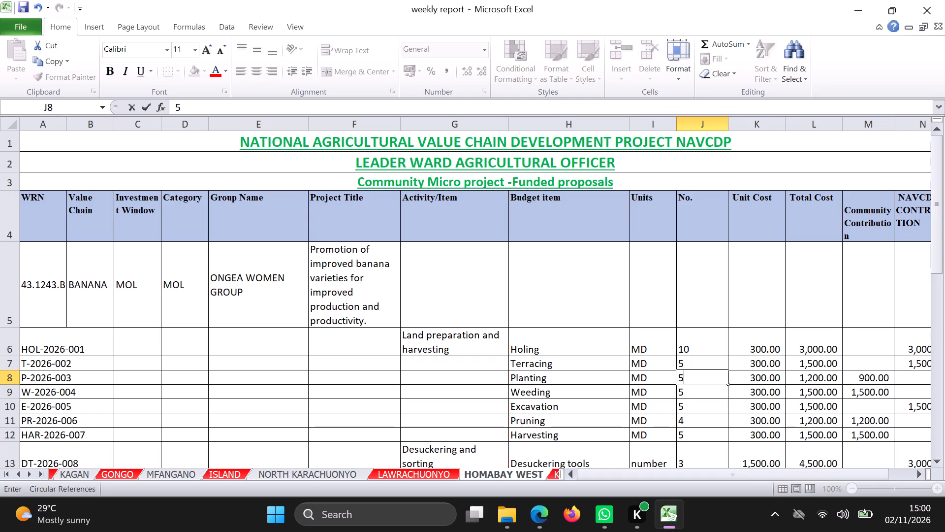
click(692, 417)
key(5)
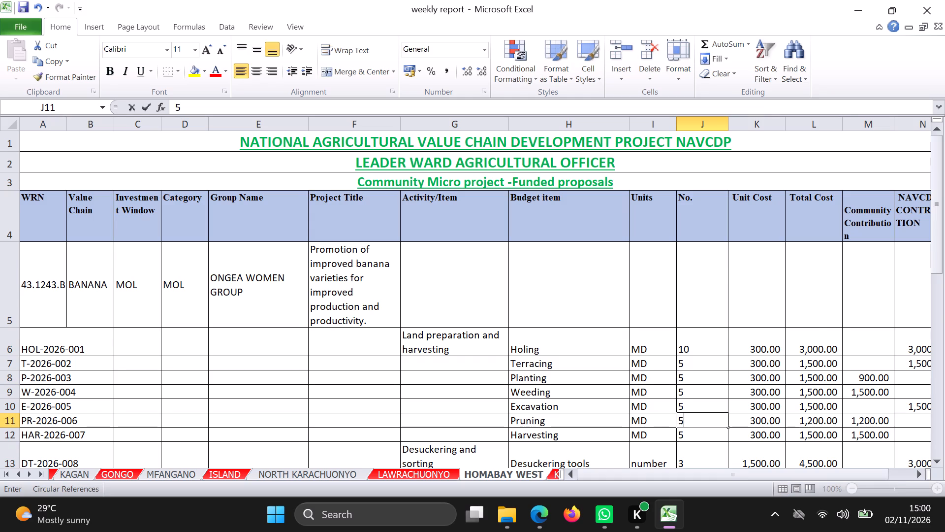
In the HOMABAY WEST banana table's desuckering and sorting section, set Desuckering tools and panga to 5, Pruning knife and weighing scale to 4.
scroll(693, 430, down, 2)
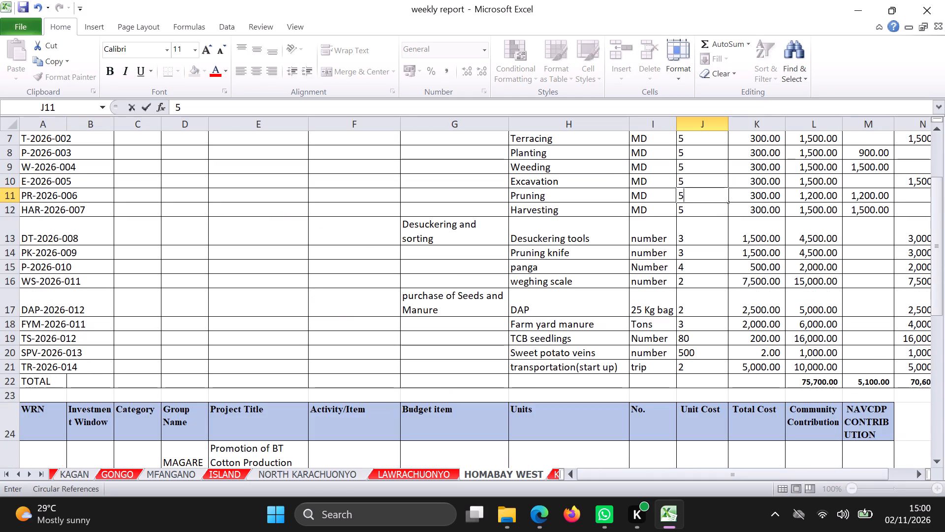
click(701, 241)
key(5)
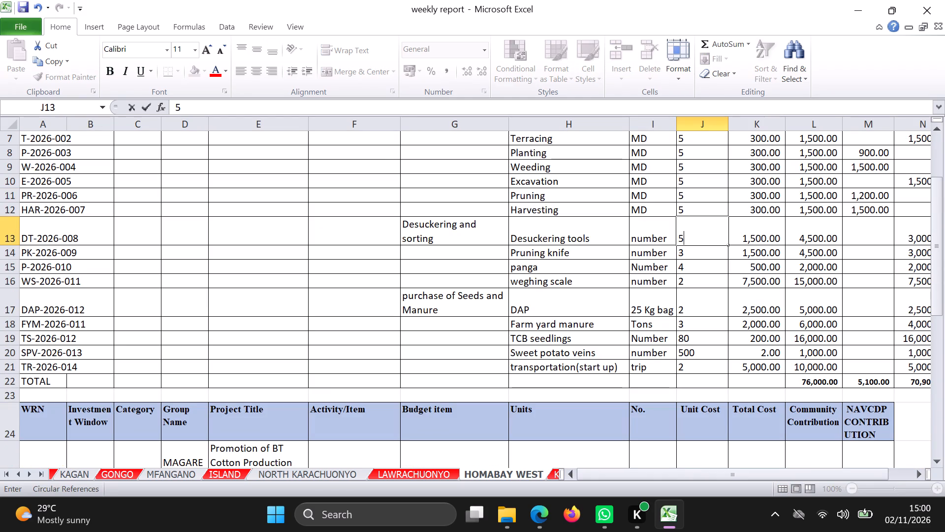
click(693, 255)
key(4)
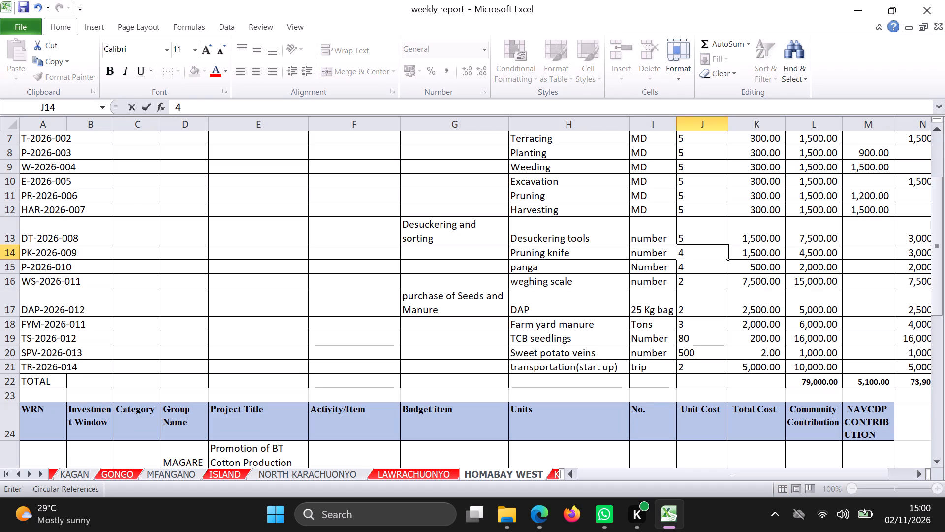
click(694, 269)
key(5)
click(695, 286)
key(4)
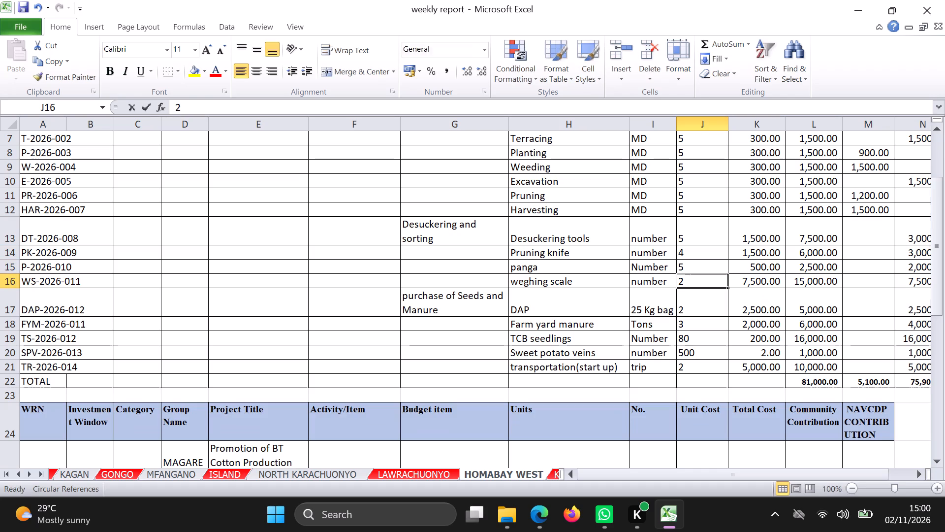
In the banana table's seeds and manure section, set DAP to 3, Farm yard manure to 4, and transportation (start up) to 3, and save.
click(693, 312)
key(3)
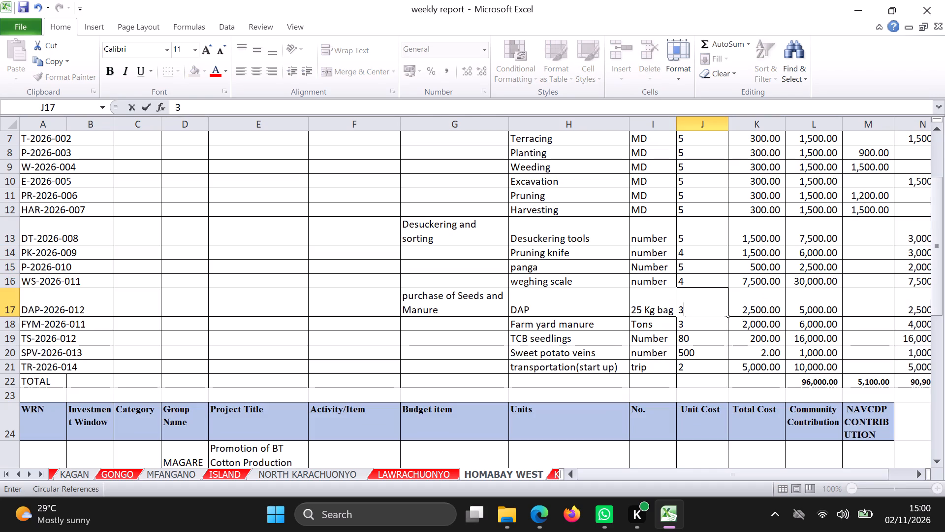
click(699, 331)
key(4)
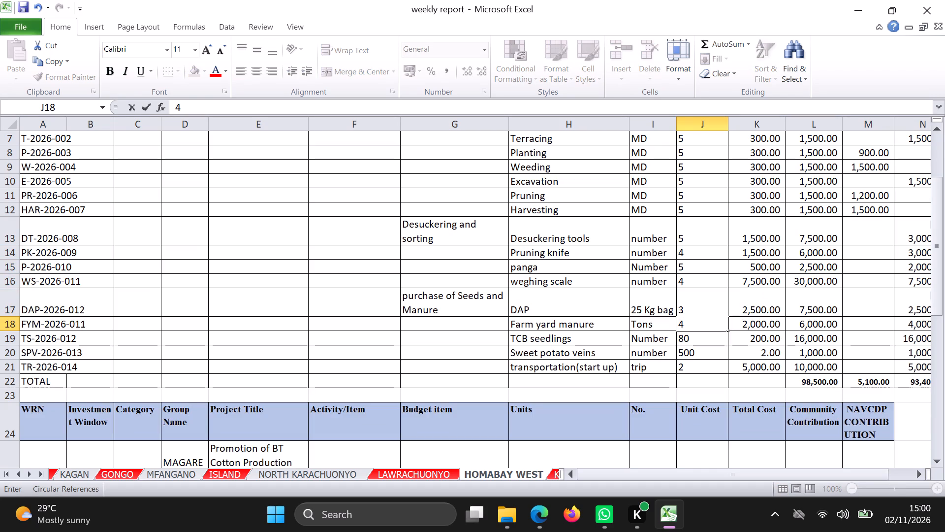
click(694, 366)
key(3)
scroll(697, 367, down, 1)
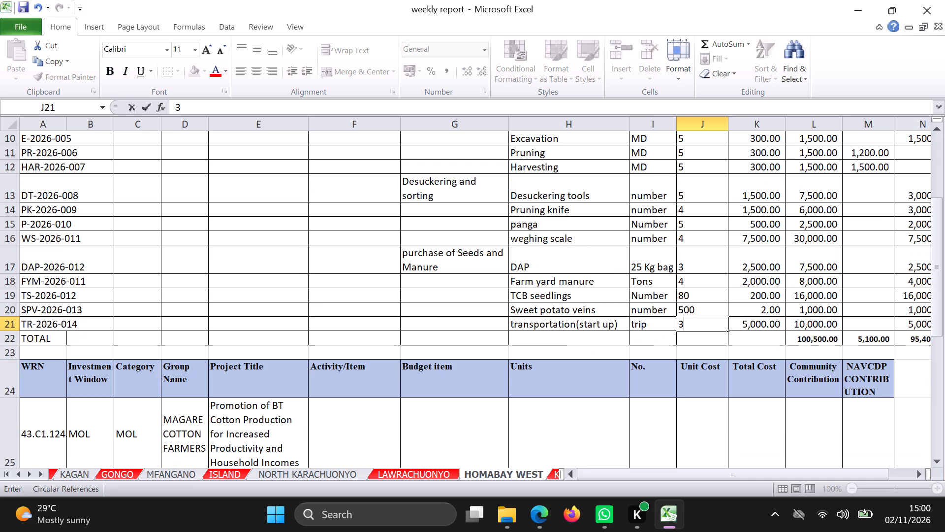
key(ctrl+s)
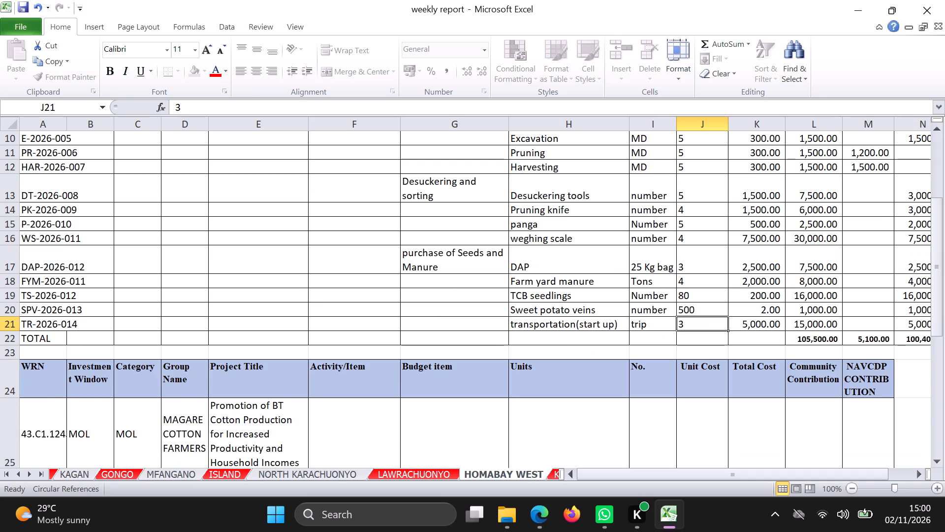
In the HOMABAY WEST cotton table's land preparation section, set the Ploughing and Harrowing quantities to 3 each.
scroll(703, 356, down, 4)
scroll(704, 356, up, 2)
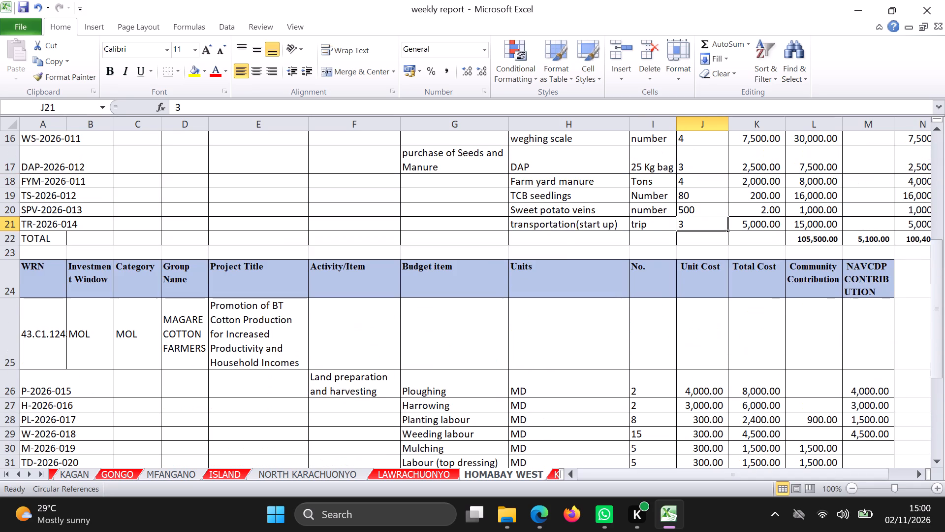
scroll(705, 356, up, 1)
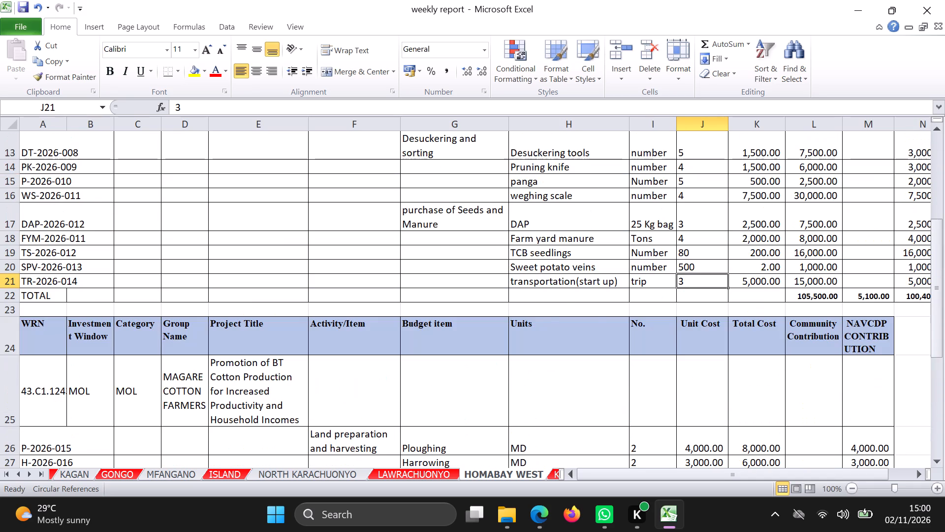
scroll(705, 356, up, 1)
scroll(705, 356, down, 4)
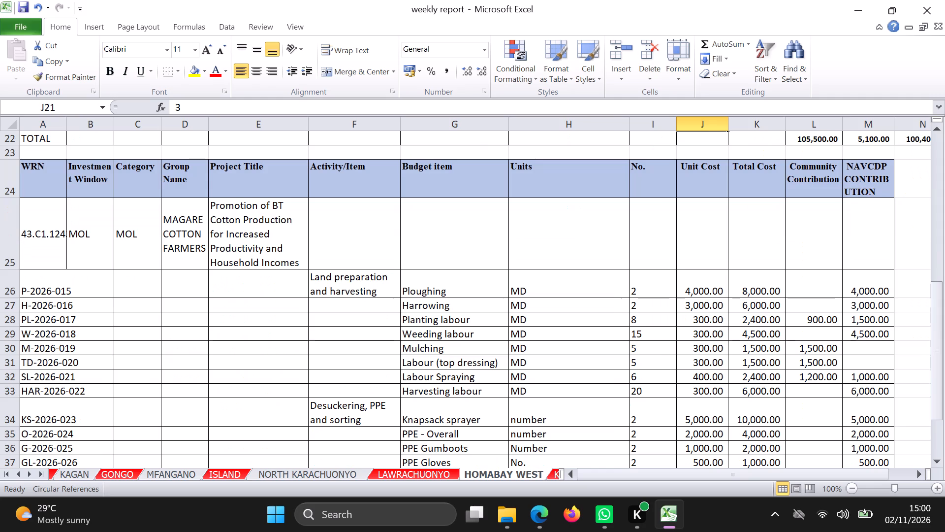
click(650, 295)
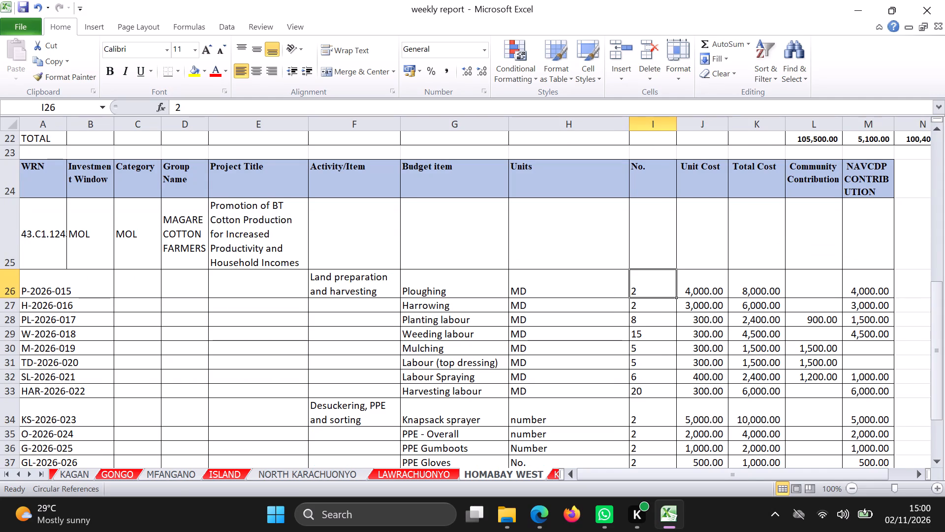
key(3)
click(654, 313)
click(648, 305)
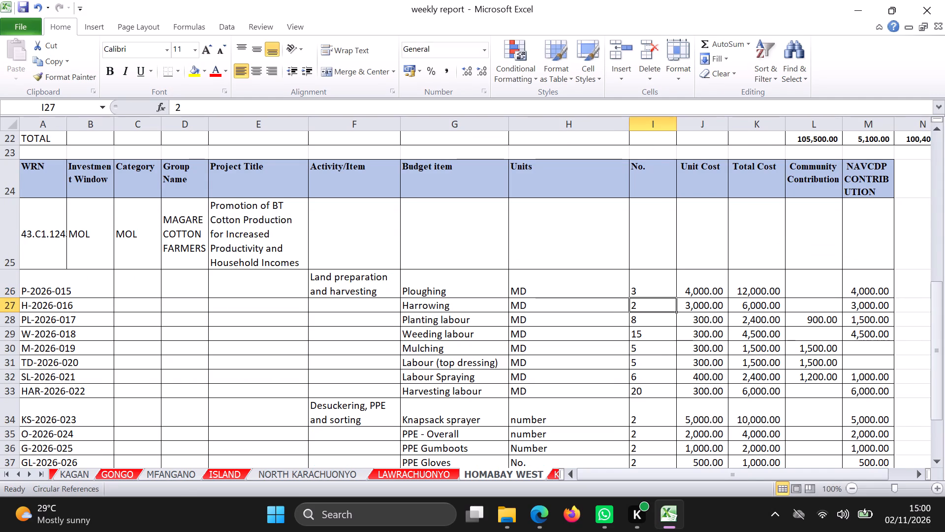
key(3)
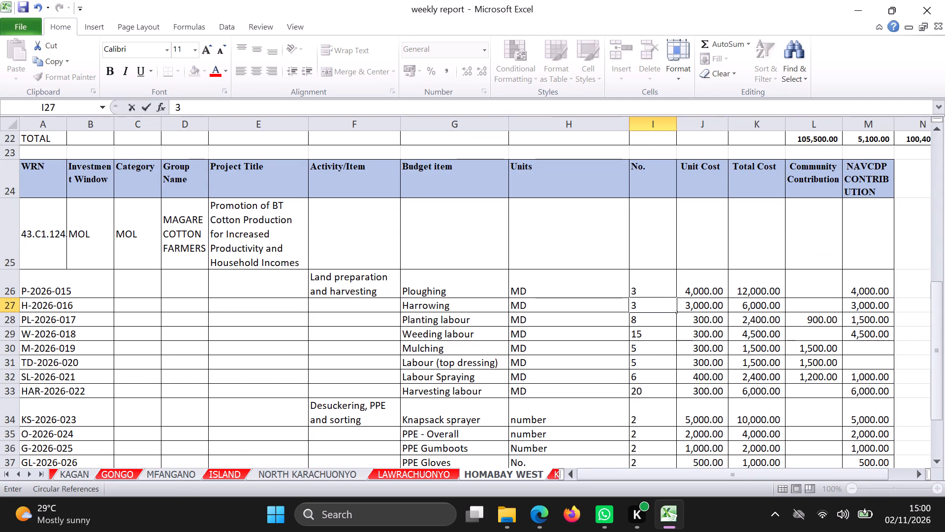
In the cotton table's PPE section, set Knapsack sprayer, Overall, Gumboots, Gloves, Goggles, Mask and Head cap quantities to 3 each.
click(652, 417)
key(3)
click(653, 434)
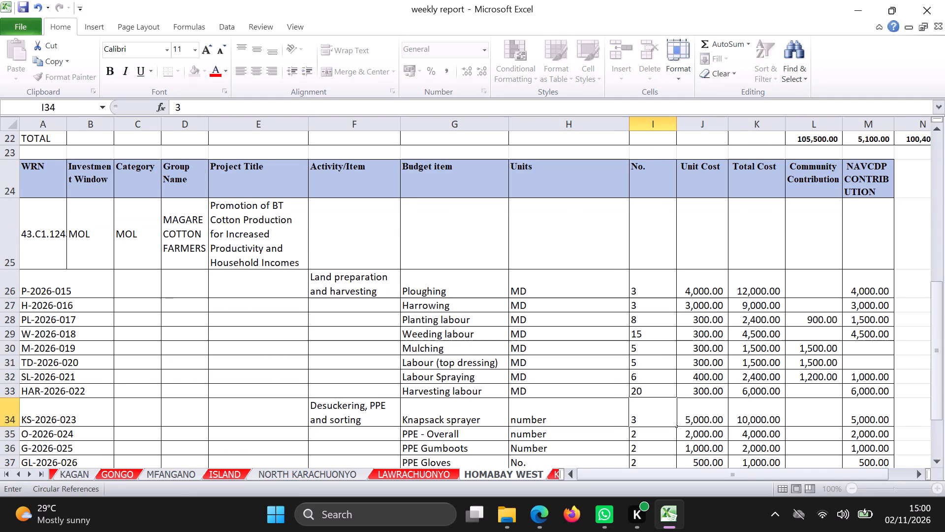
key(3)
click(650, 447)
key(3)
scroll(650, 439, down, 2)
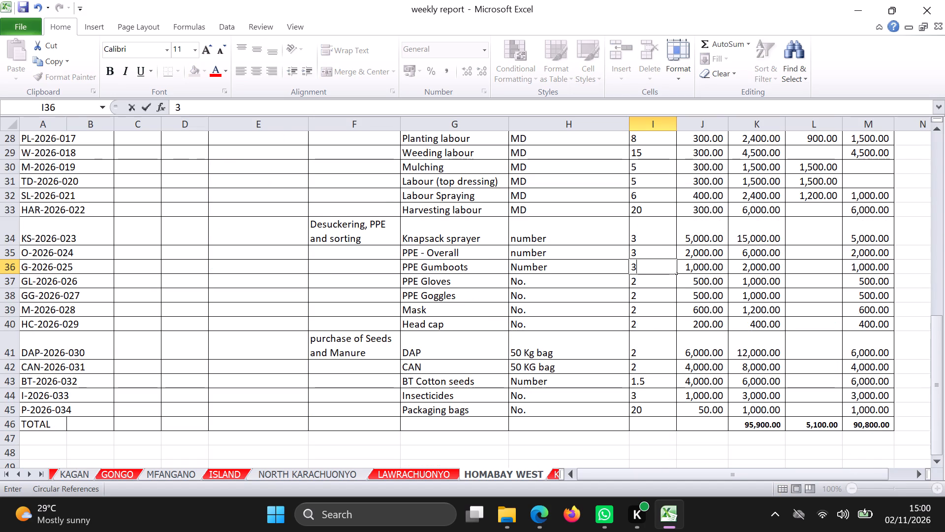
click(649, 285)
key(3)
click(650, 293)
key(3)
click(650, 304)
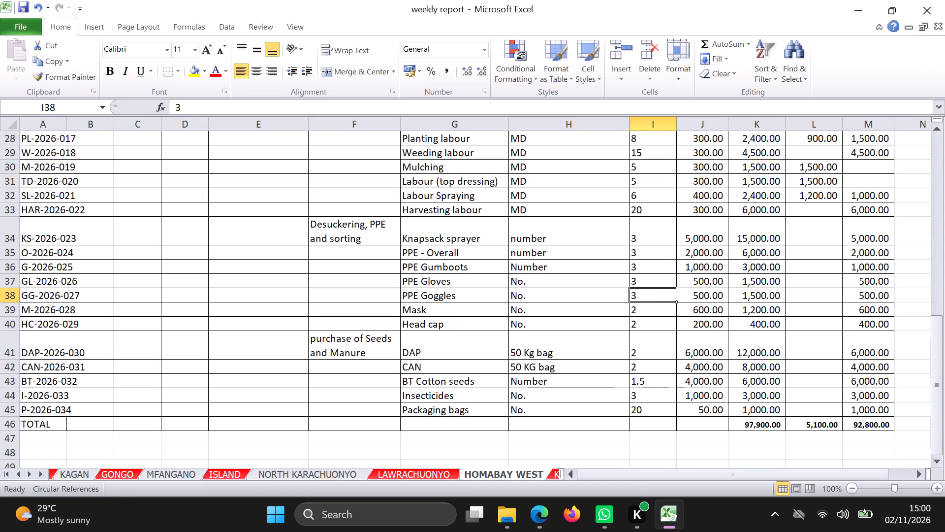
click(651, 313)
key(3)
click(652, 322)
key(3)
In the cotton table's seeds and manure section, set DAP and CAN to 3 and Insecticides to 4, and save the workbook.
click(647, 344)
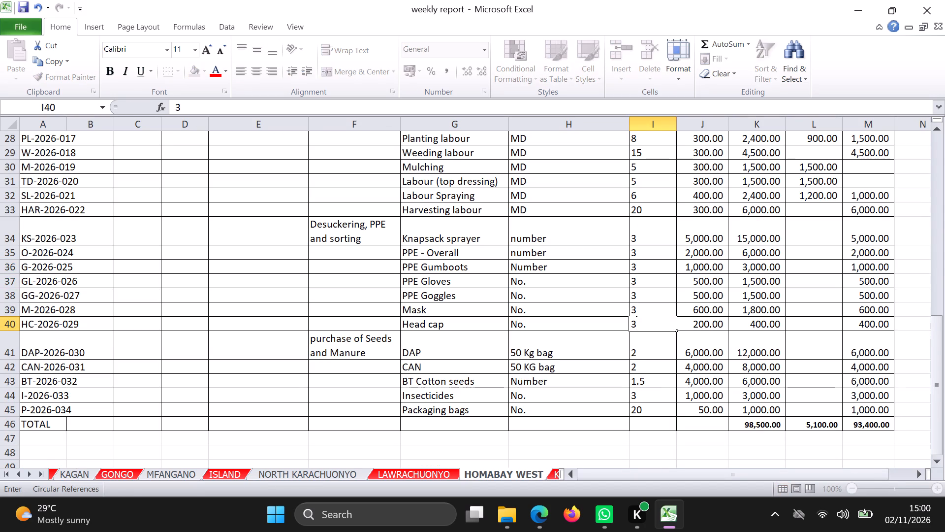
key(3)
click(653, 372)
key(3)
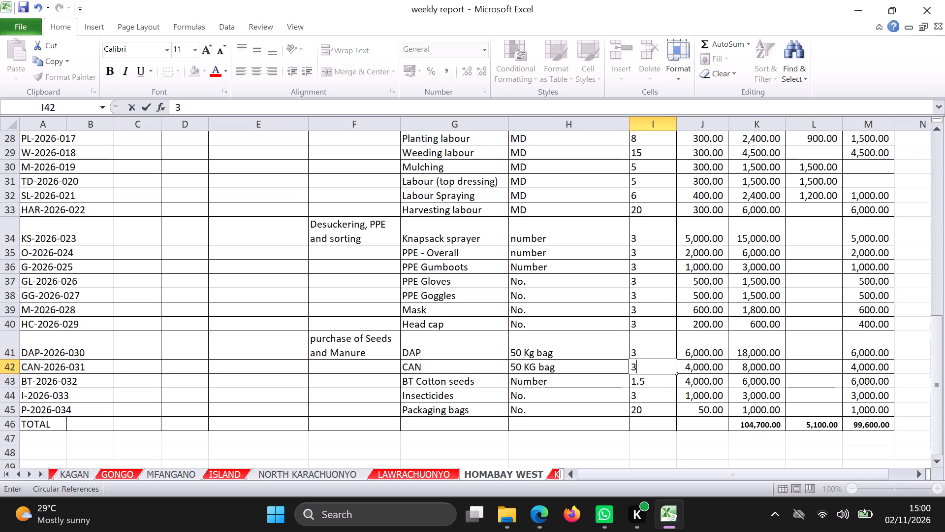
click(656, 400)
key(4)
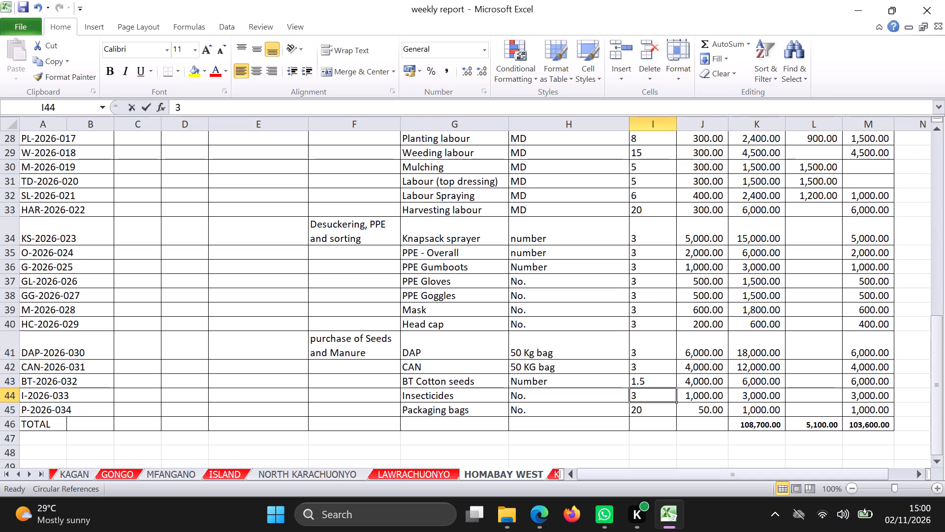
scroll(666, 380, down, 6)
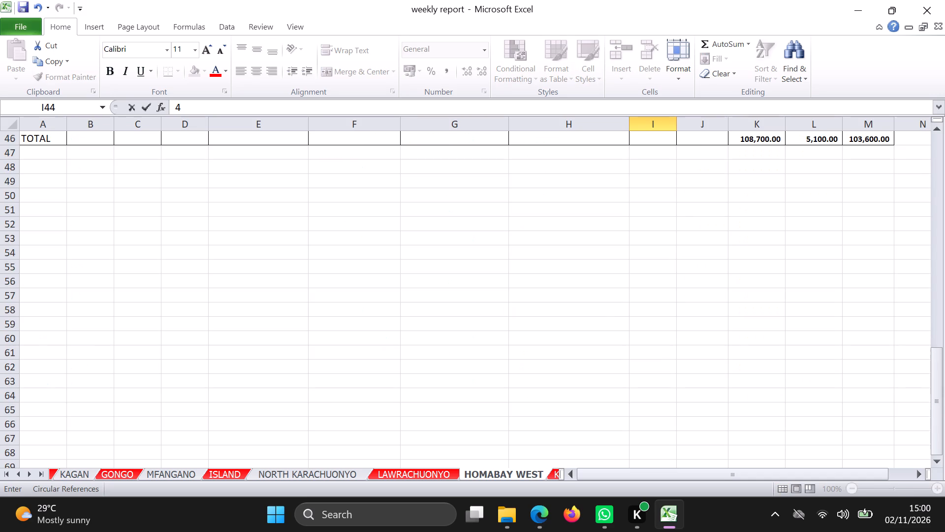
key(ctrl+s)
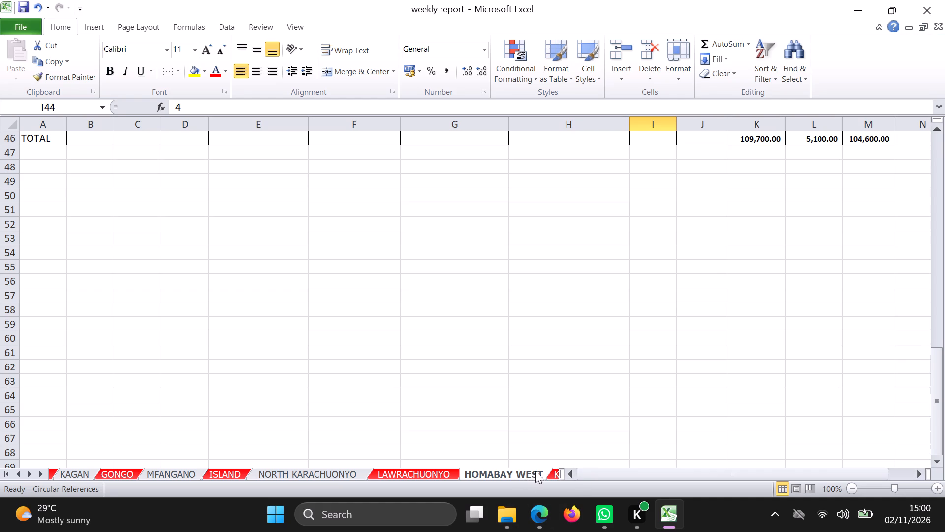
On the KANYADA sheet, set the banana table's Planting and Pruning quantities to 4 each.
click(511, 474)
triple_click(31, 477)
click(30, 477)
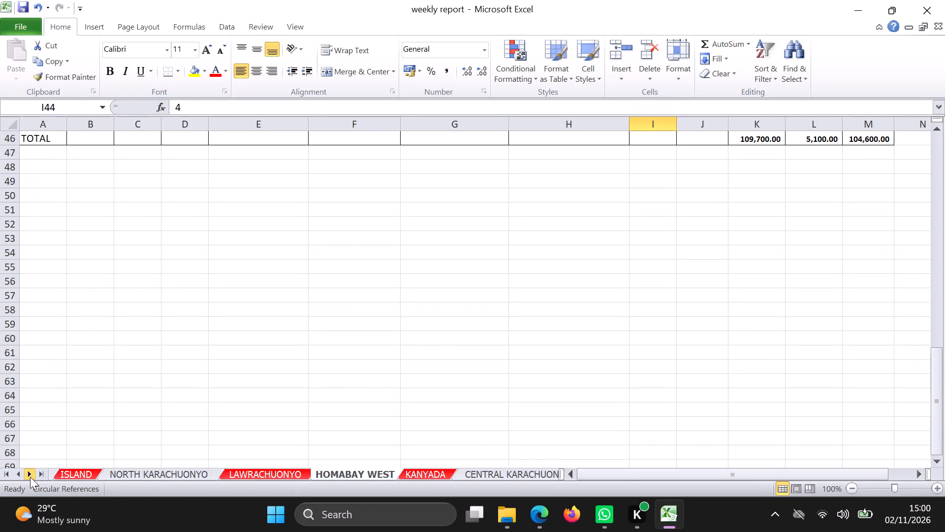
click(30, 477)
click(30, 477)
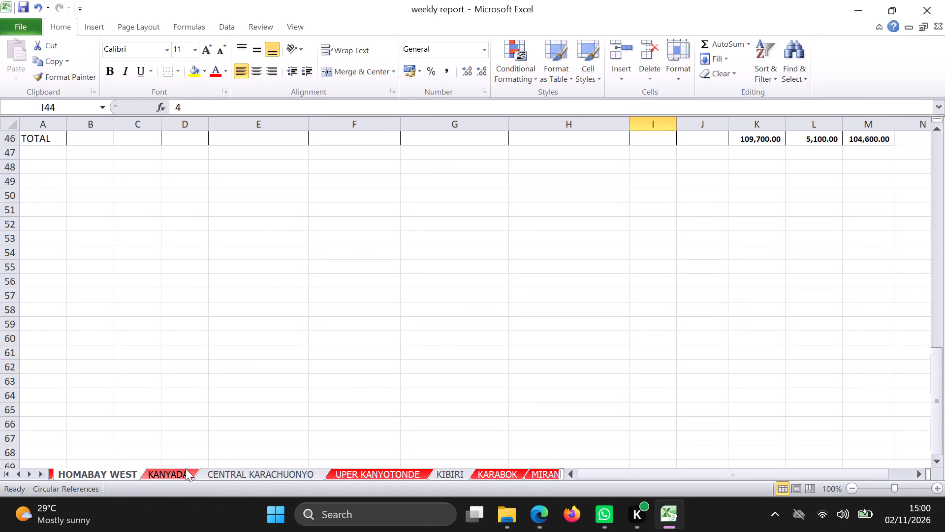
click(186, 468)
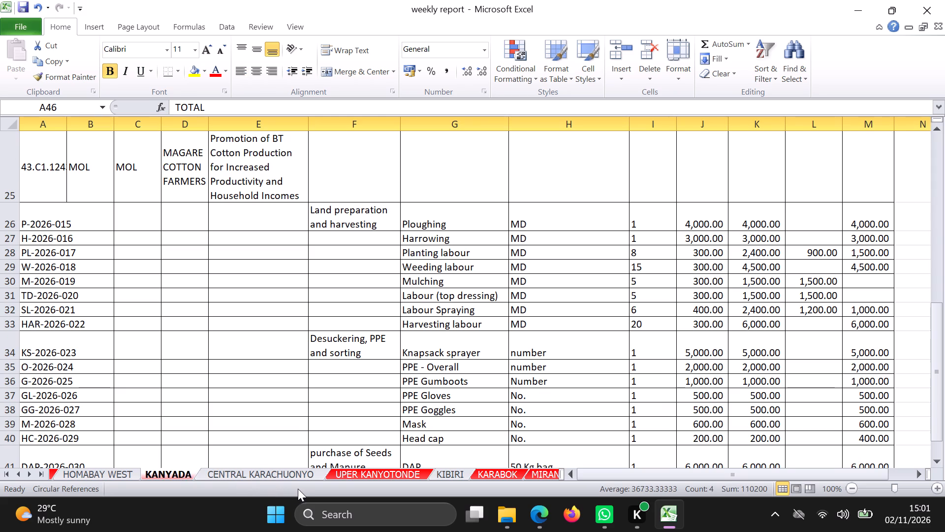
scroll(690, 325, up, 5)
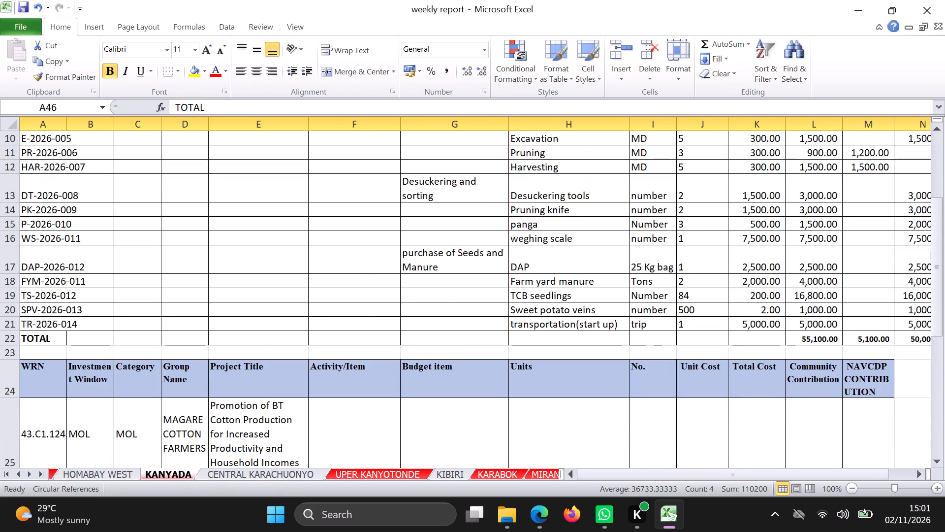
scroll(704, 364, up, 6)
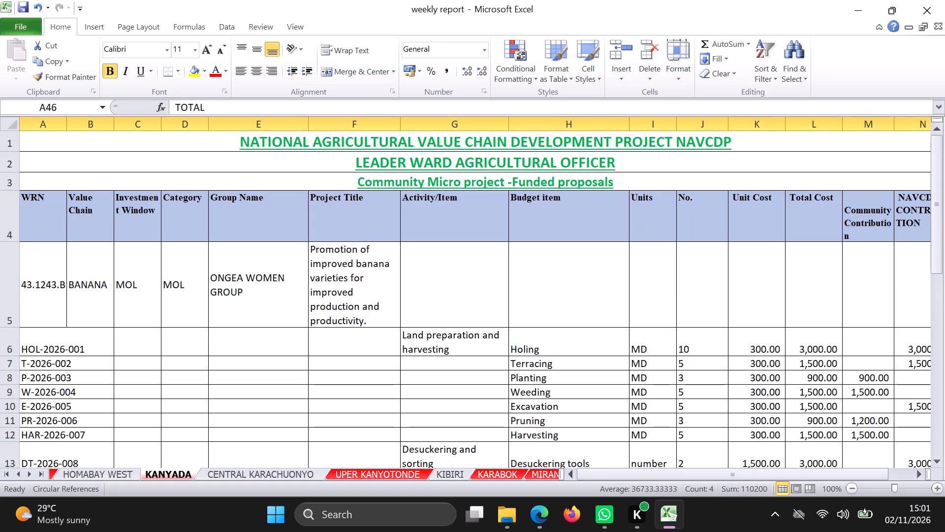
click(696, 380)
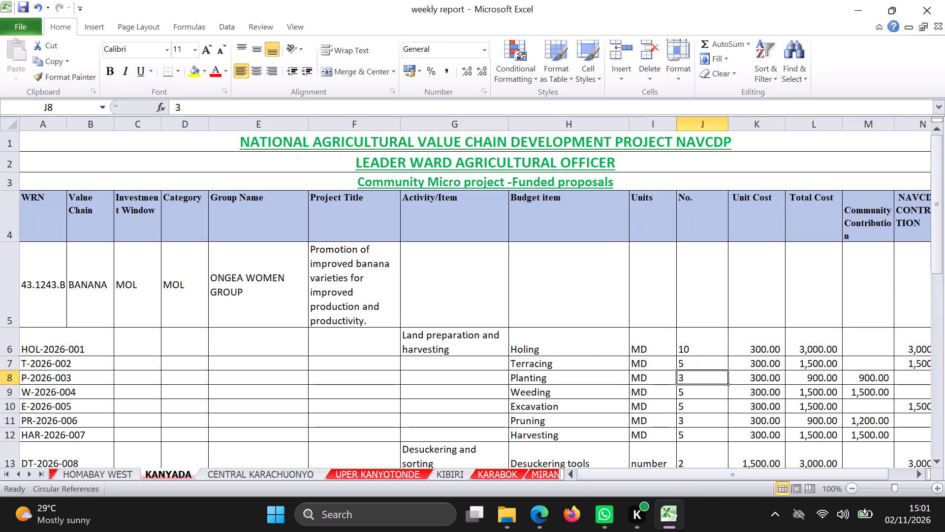
key(4)
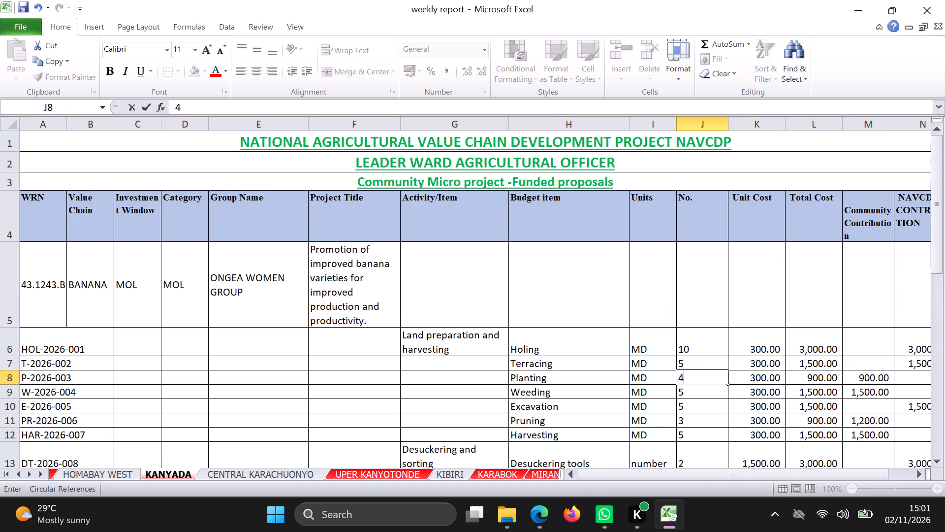
click(695, 420)
key(4)
In the banana table's desuckering and sorting section, set Desuckering tools and Pruning knife to 3, panga to 4, and the weighing scale to 2.
scroll(696, 442, down, 2)
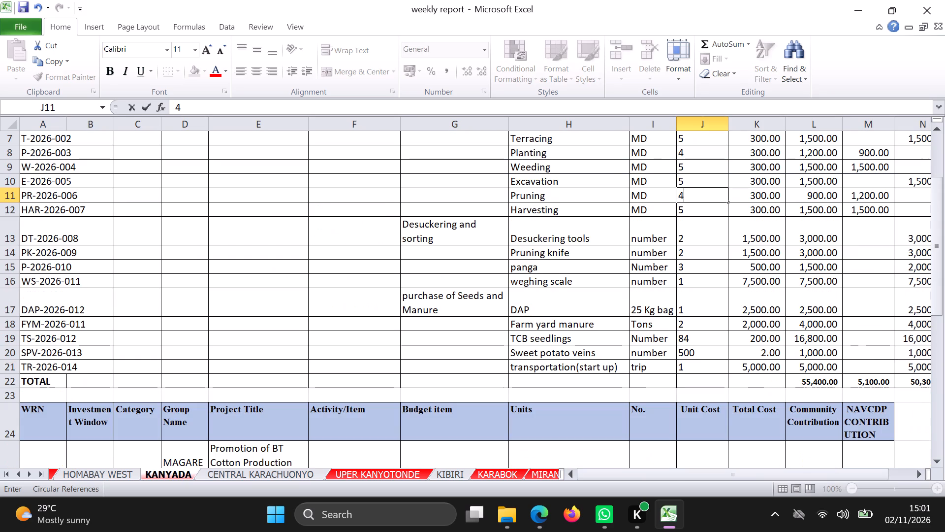
click(700, 240)
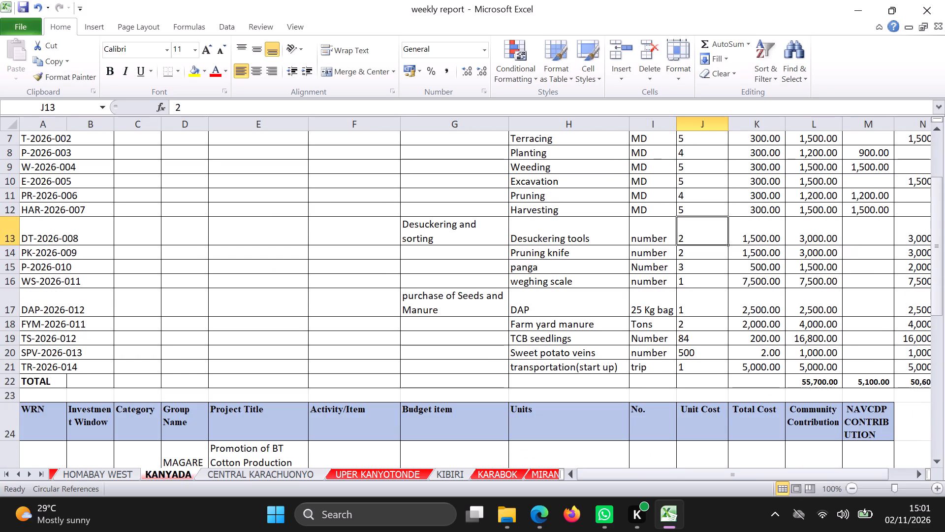
key(3)
click(701, 258)
key(3)
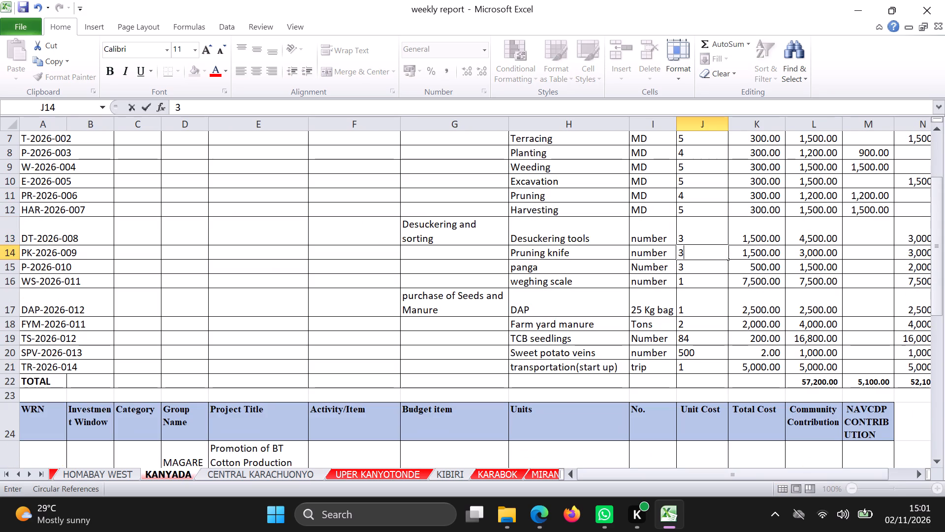
click(701, 270)
key(4)
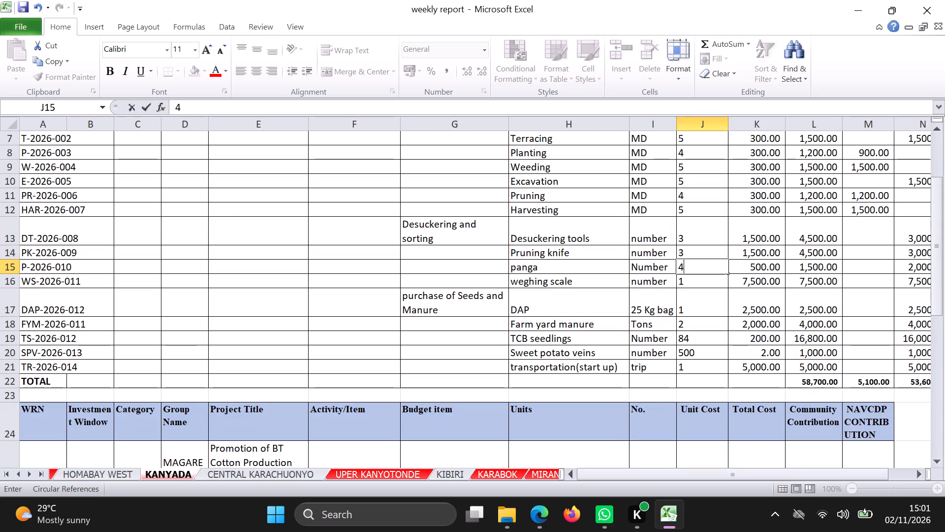
click(701, 281)
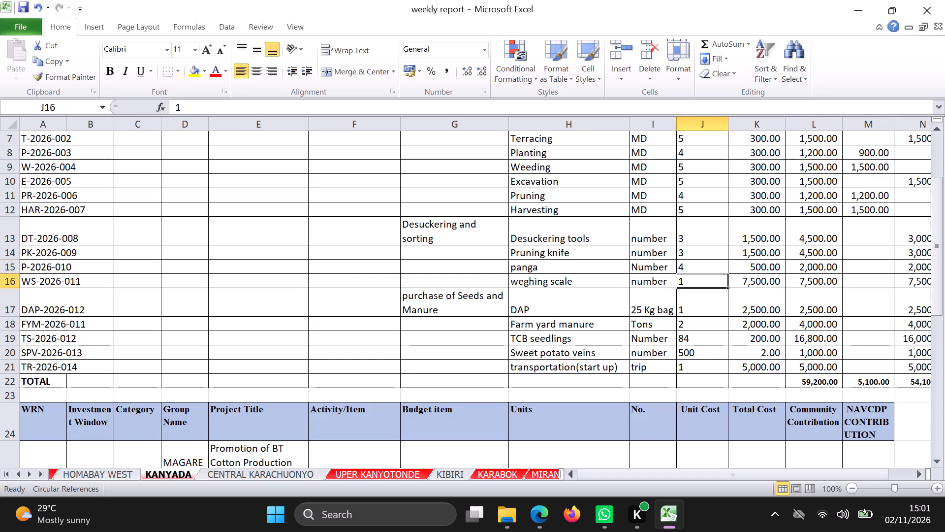
key(2)
In the banana table's seeds and manure section, set DAP to 2, Farm yard manure to 3, and transportation (start up) to 2.
click(695, 304)
key(2)
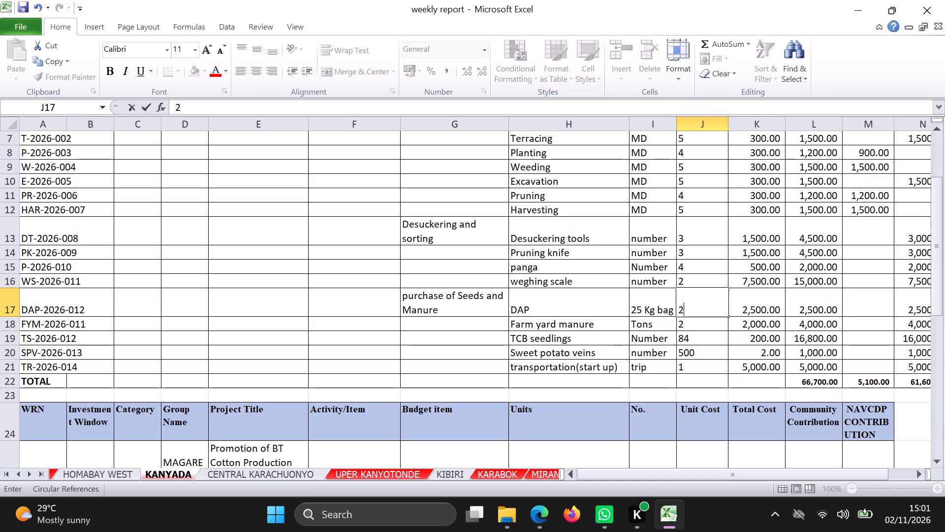
click(695, 327)
key(3)
click(701, 370)
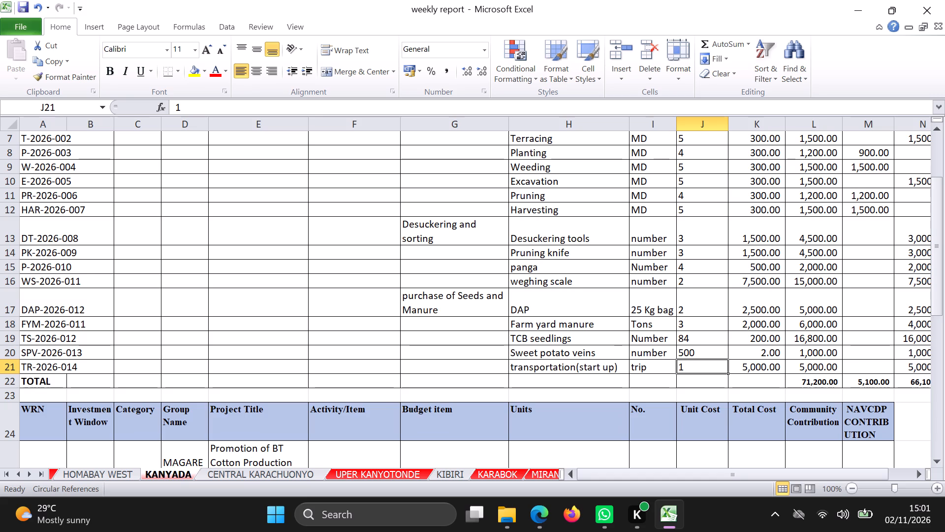
key(2)
In KANYADA's cotton table, set the Ploughing and Harrowing quantities to 2 each.
scroll(698, 371, down, 5)
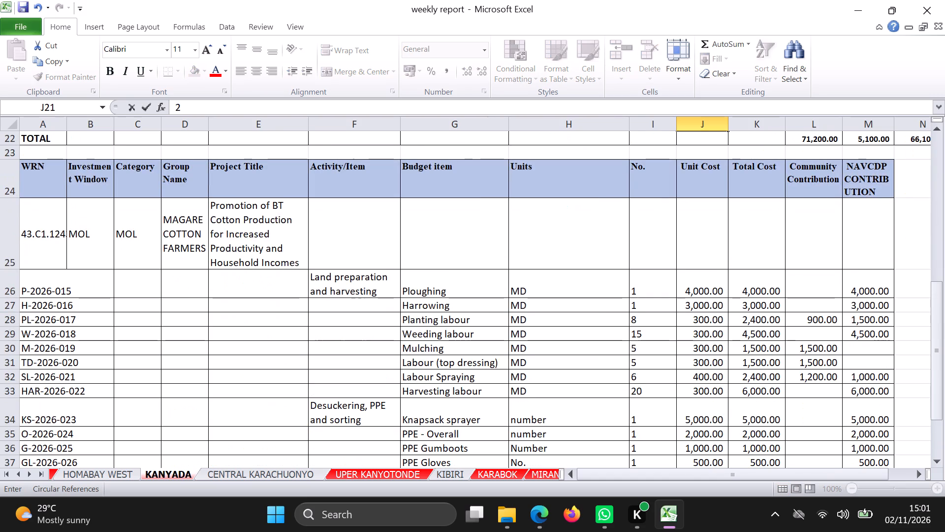
click(647, 291)
key(2)
click(645, 310)
key(2)
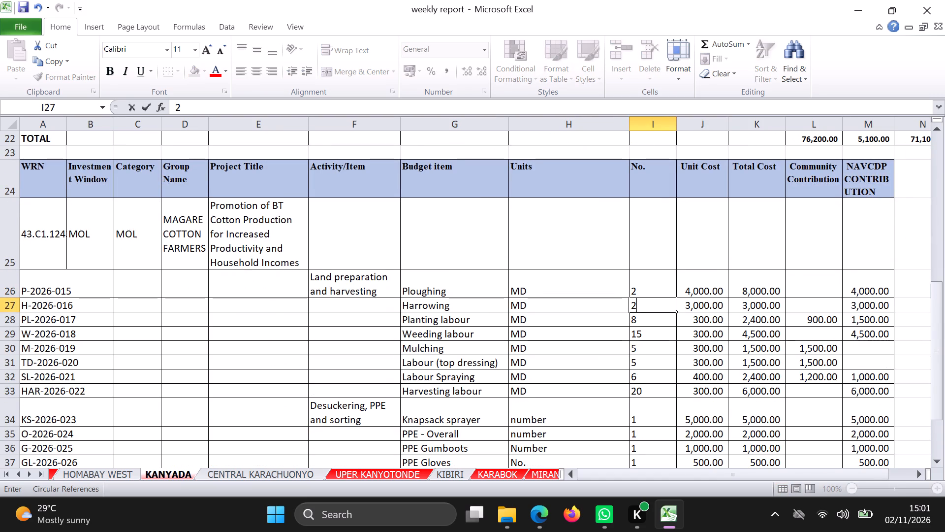
In the cotton table's PPE section, set Knapsack sprayer, Overall, Gumboots, Gloves, Goggles, Mask and Head cap quantities to 2 each.
scroll(650, 368, down, 2)
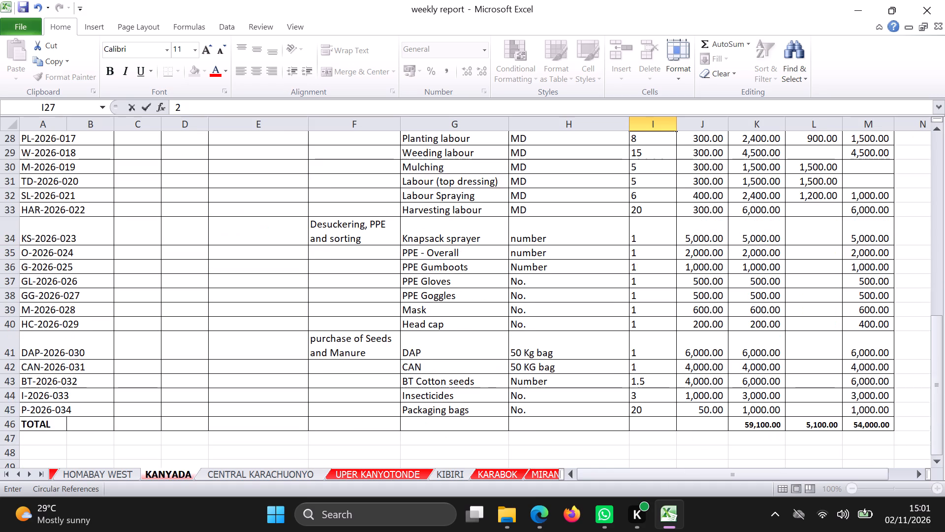
click(646, 241)
key(2)
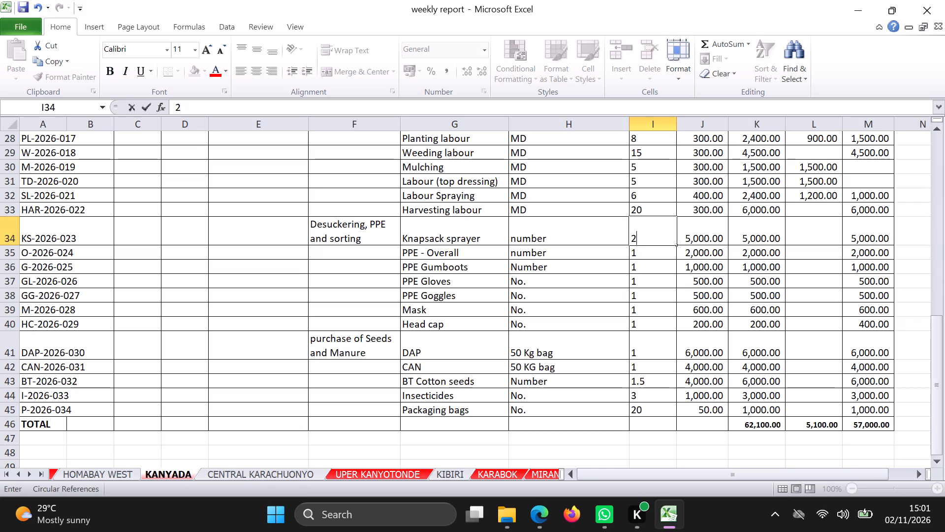
click(644, 256)
key(2)
click(644, 263)
key(2)
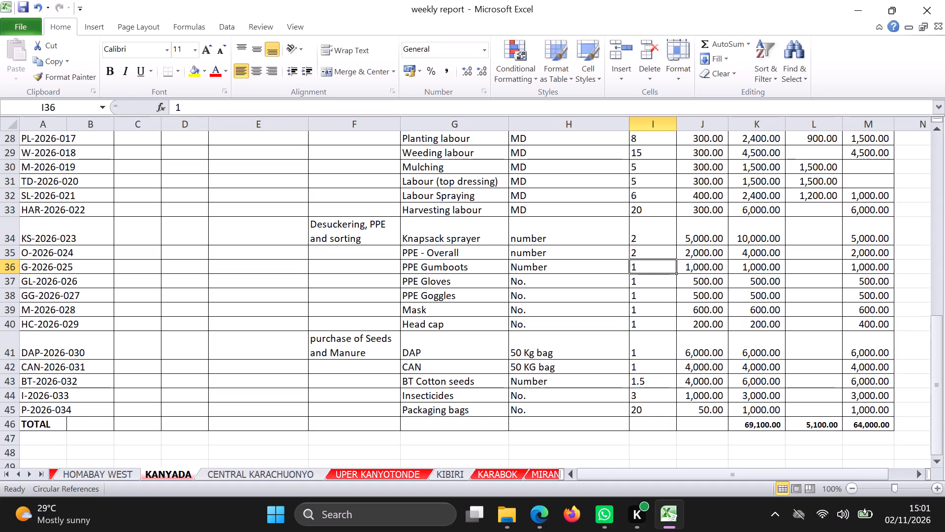
click(643, 284)
key(2)
click(644, 298)
key(2)
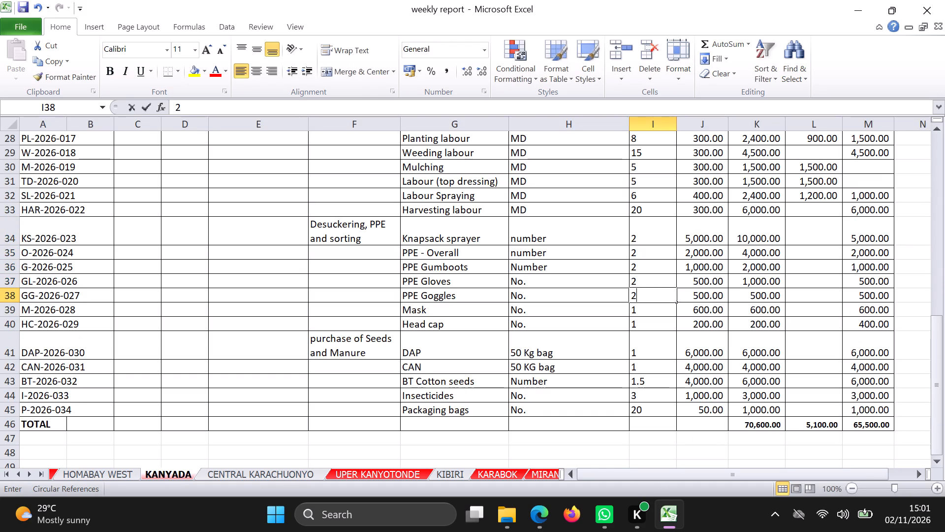
click(642, 313)
key(2)
click(642, 323)
key(2)
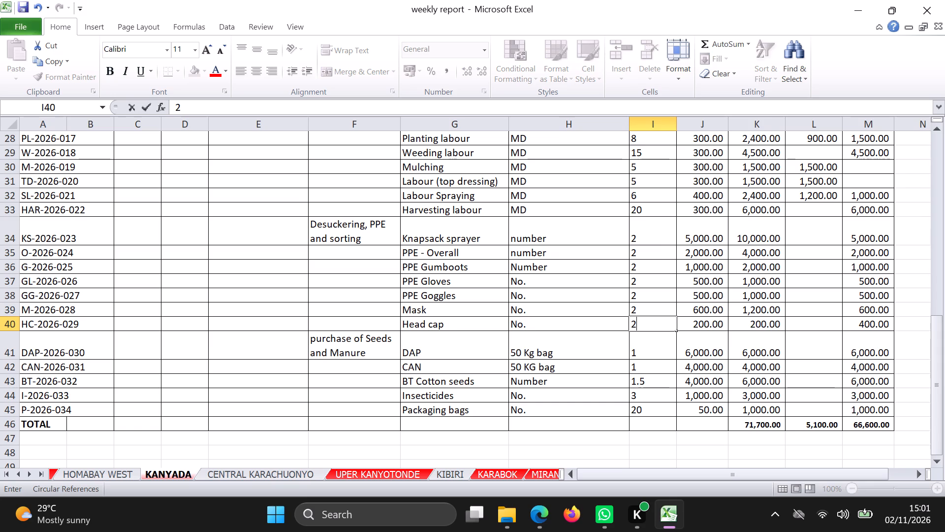
In the cotton table's seeds and manure section, set DAP and CAN to 2 and Insecticides to 4, and save the workbook.
click(642, 344)
key(2)
click(652, 368)
key(2)
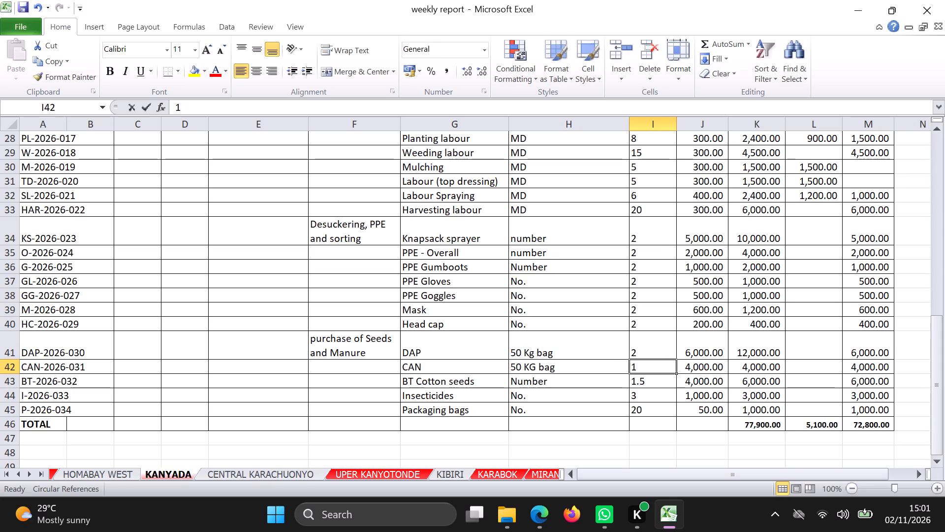
click(654, 399)
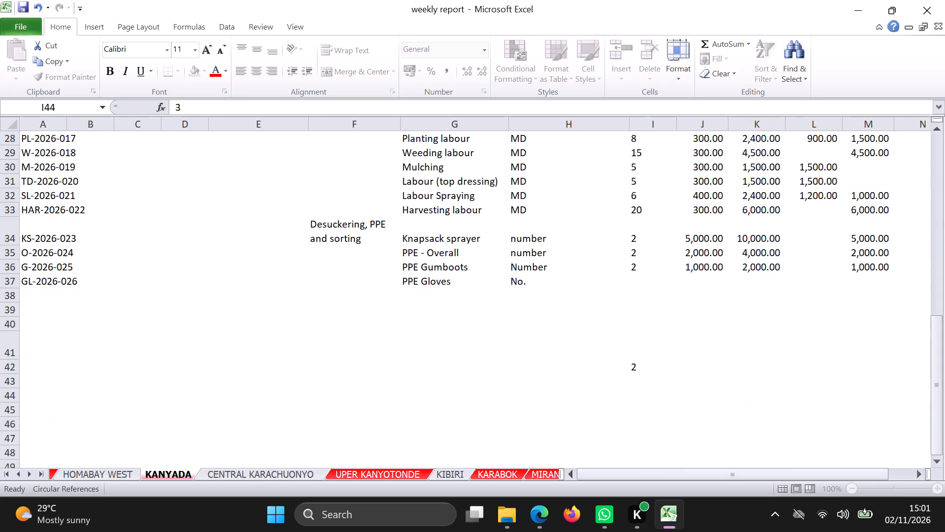
key(3)
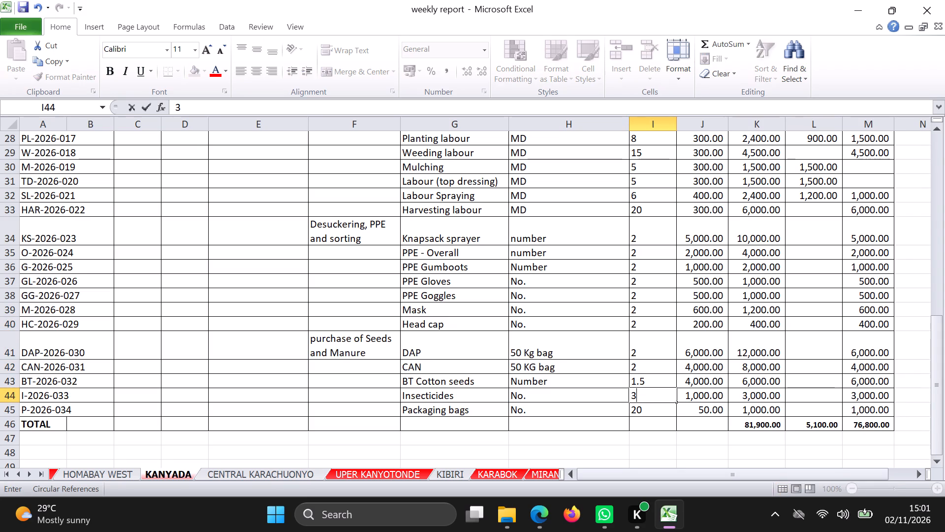
click(655, 410)
click(655, 397)
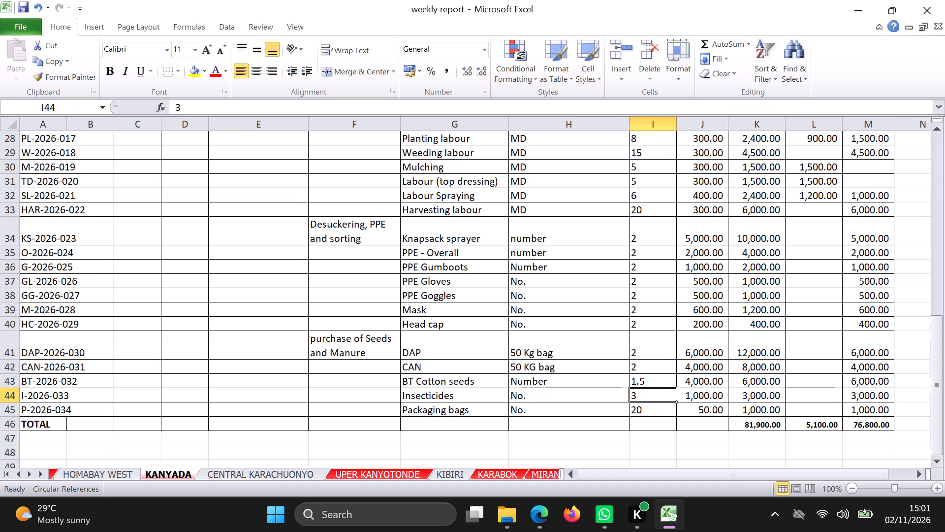
key(4)
key(ctrl+s)
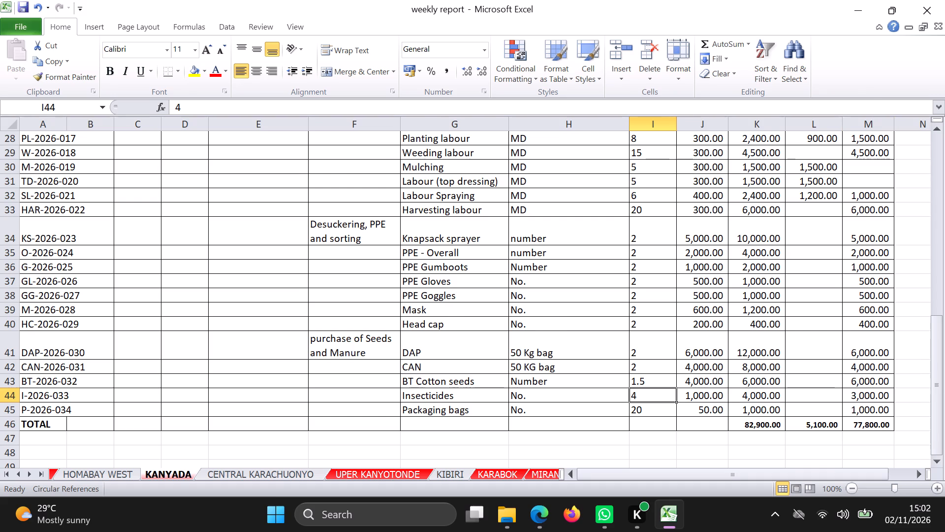
On the CENTRAL KARACHUONYO sheet, set the rice table's ploughing, harrowing and pudling quantities to 3 each.
scroll(661, 350, down, 3)
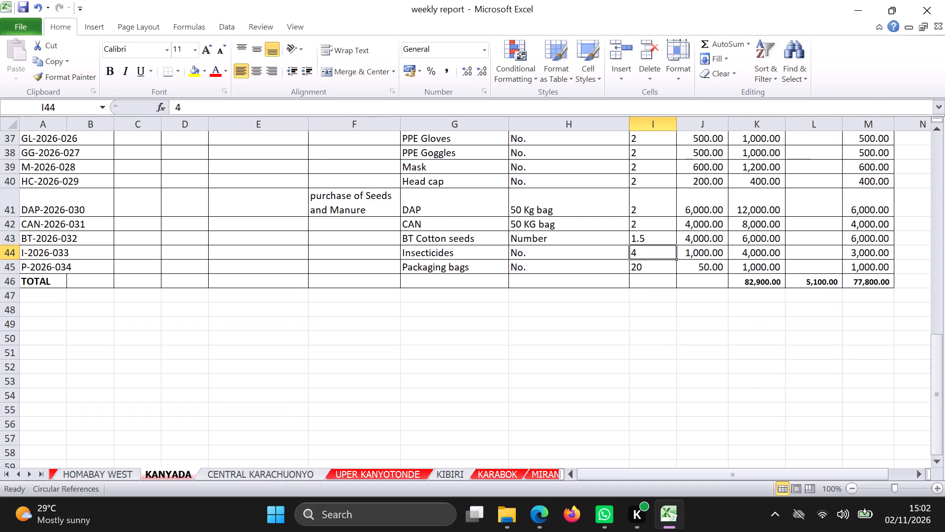
click(253, 474)
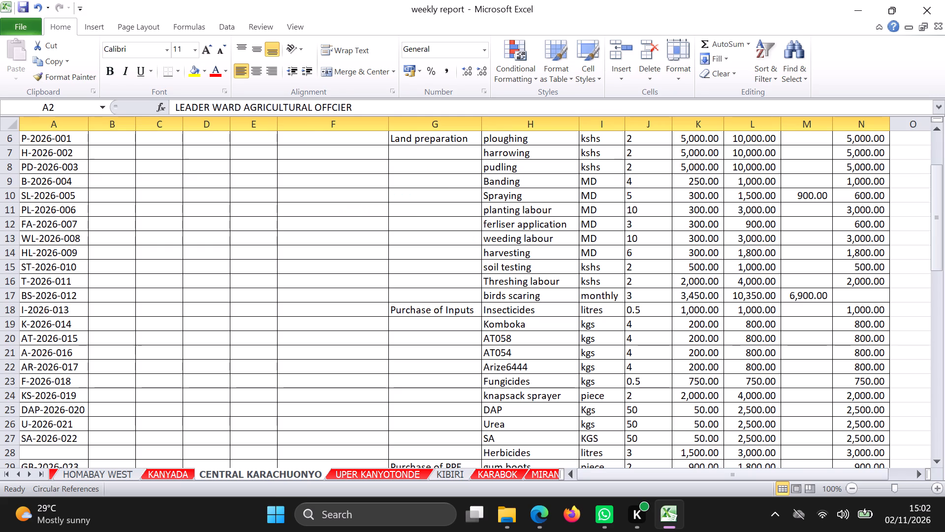
scroll(631, 358, up, 9)
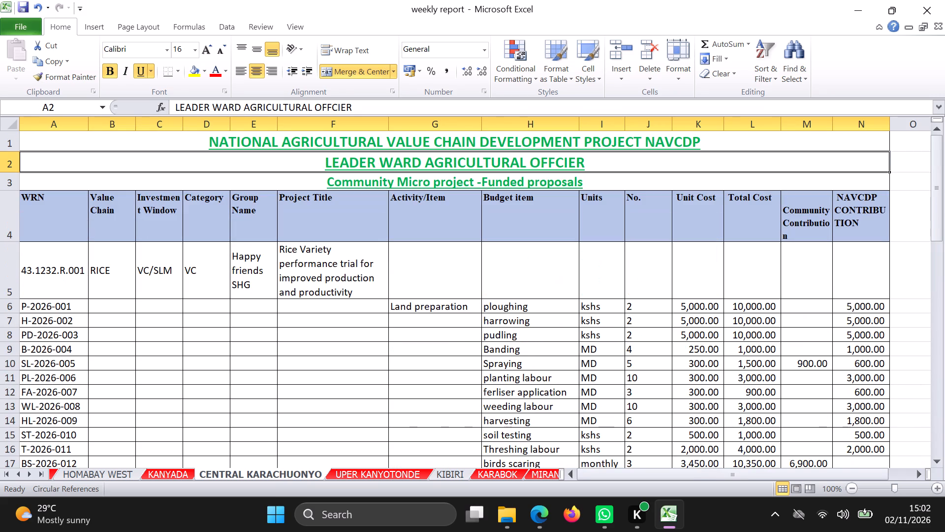
click(654, 313)
click(652, 305)
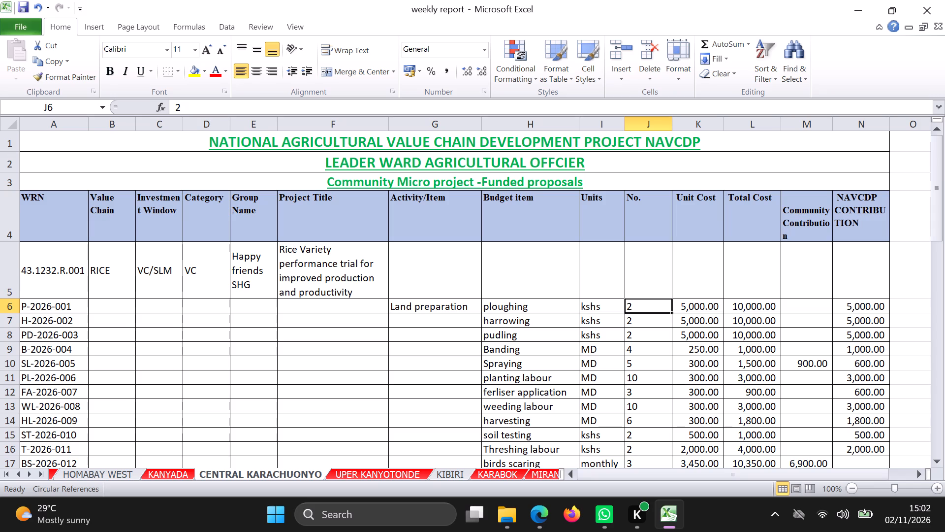
key(3)
click(657, 323)
key(3)
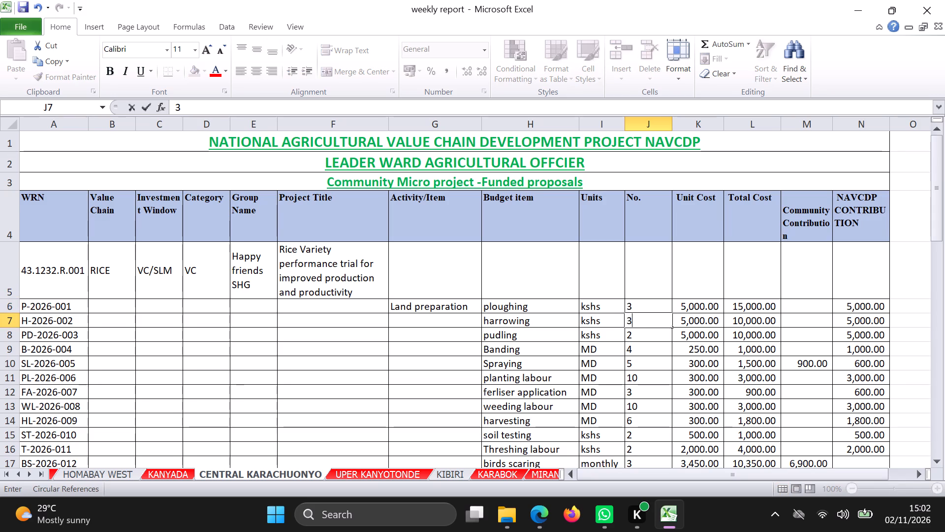
click(654, 333)
key(3)
In the rice table's land preparation section, set Banding to 5, fertiliser application to 4, soil testing and Threshing labour to 3, and birds scaring to 4.
click(649, 347)
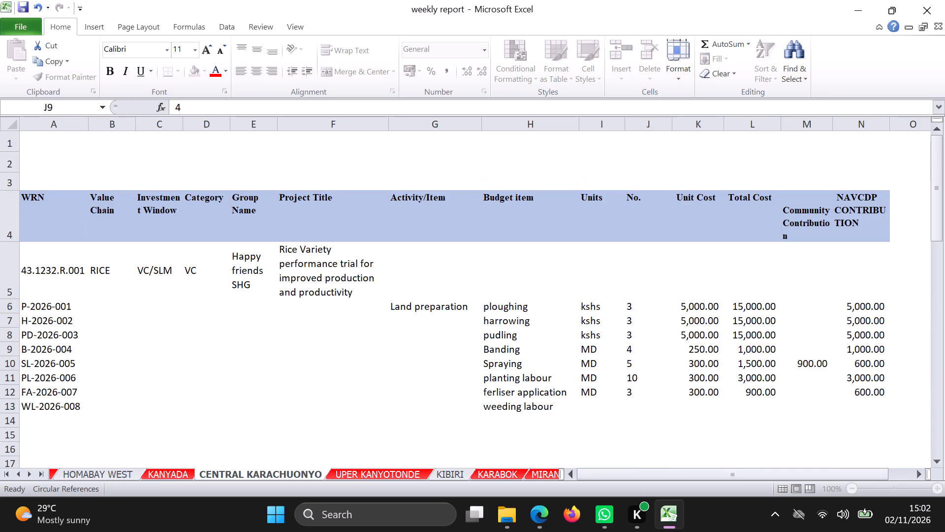
key(5)
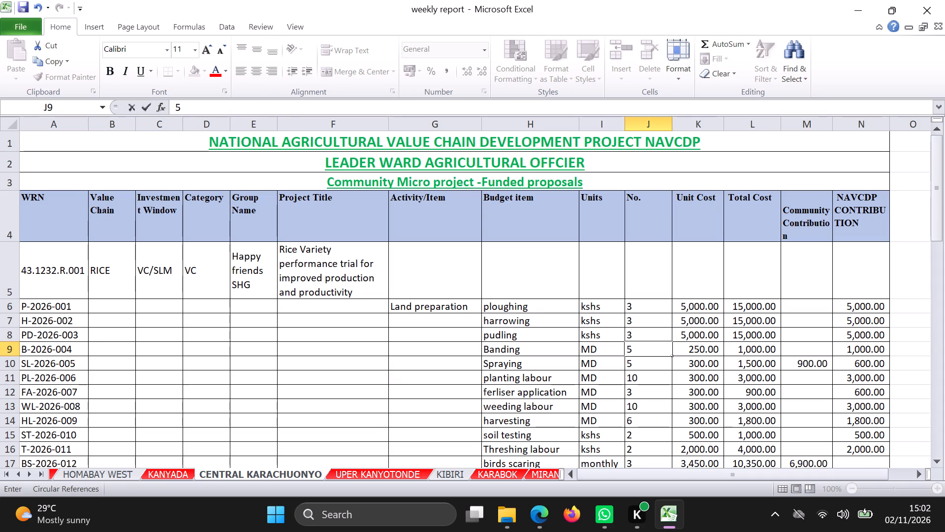
click(643, 397)
key(4)
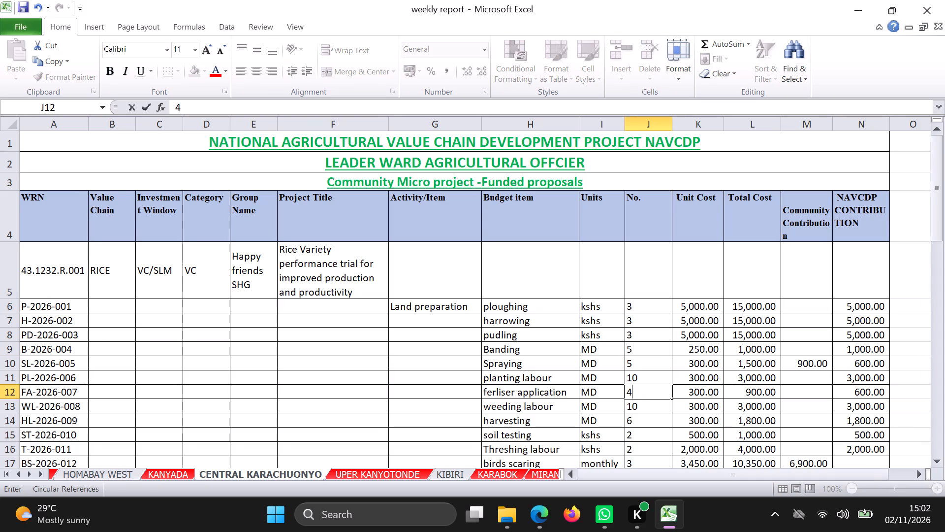
scroll(634, 426, down, 2)
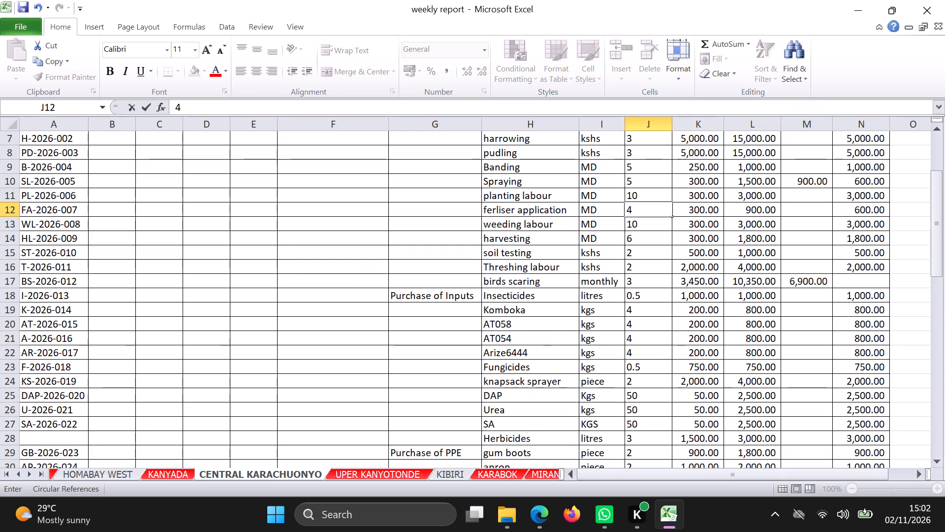
click(650, 255)
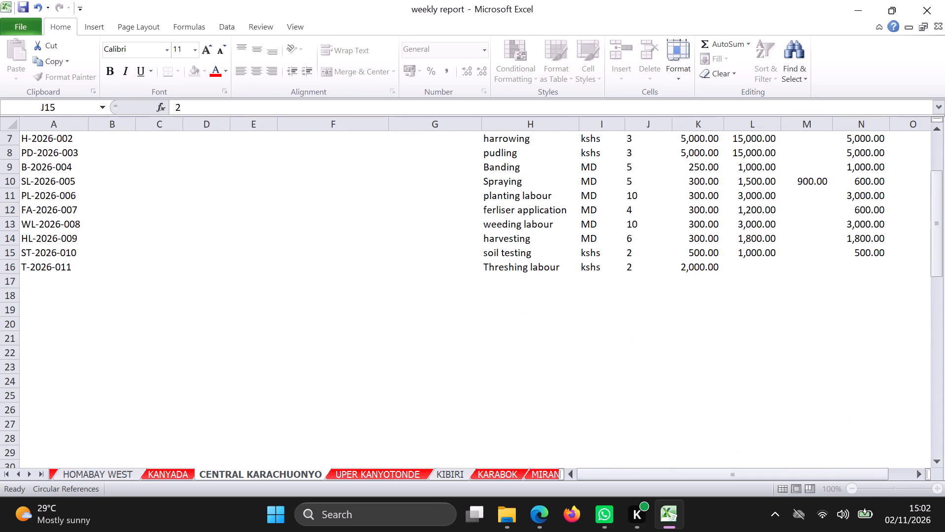
key(3)
click(643, 265)
key(3)
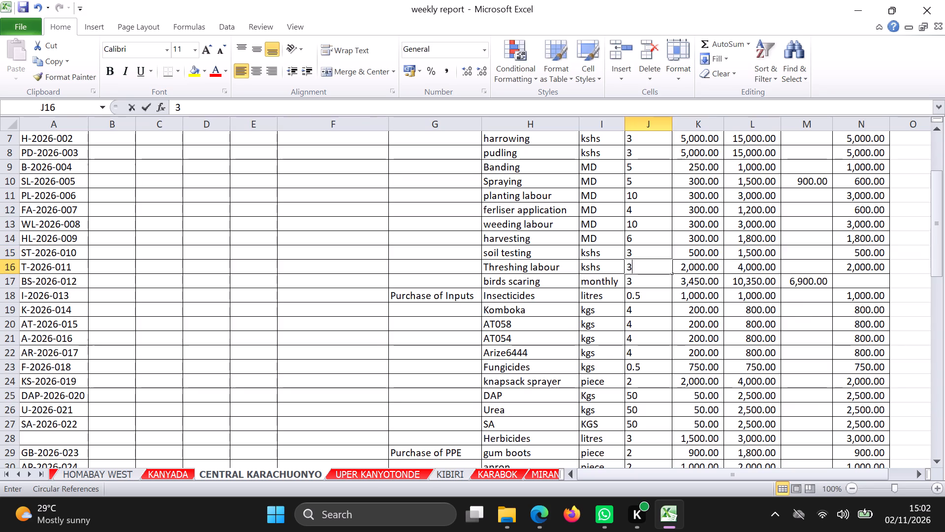
click(652, 280)
key(4)
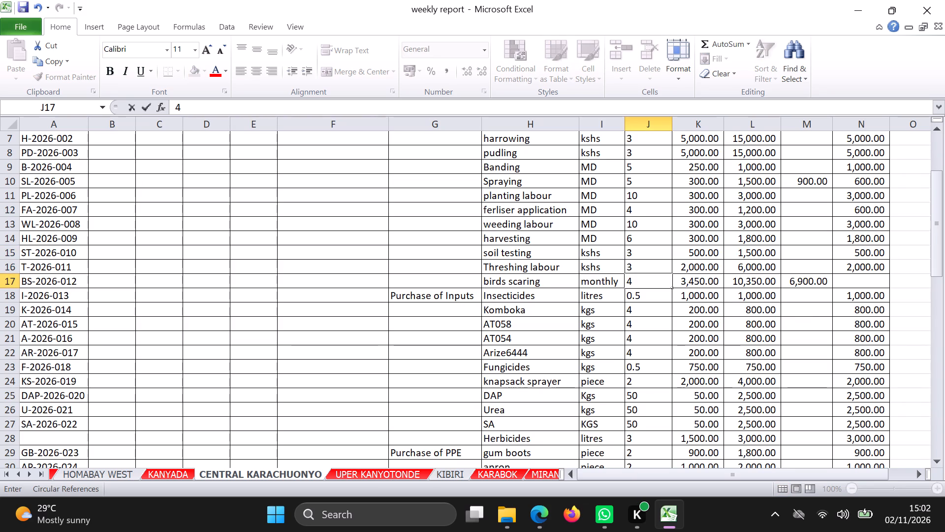
Set the quantities of the Komboka, AT058, AT054 and Arize6444 rice varieties to 5 each and save the workbook.
click(648, 312)
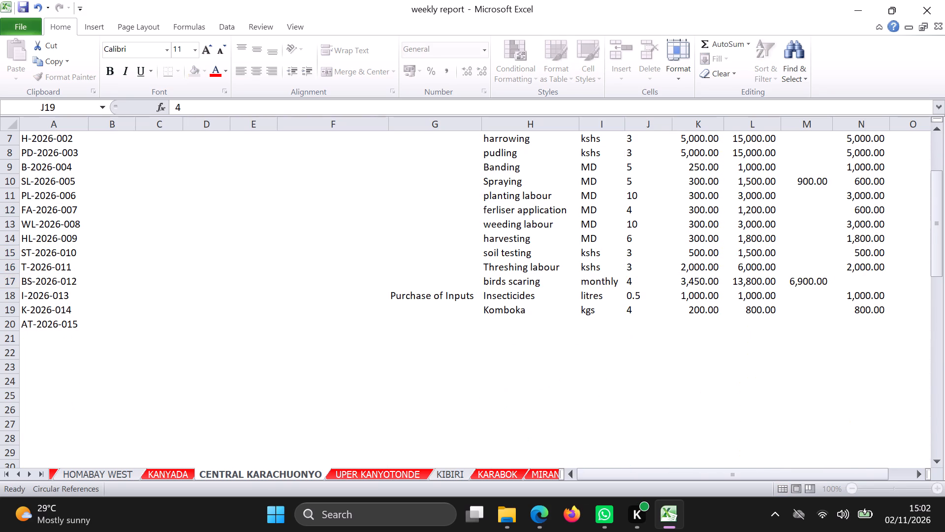
key(5)
click(647, 321)
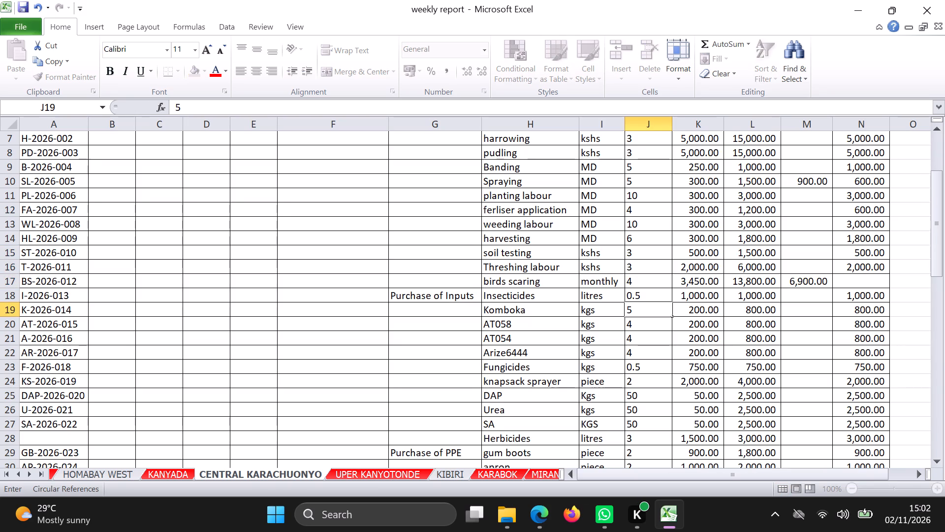
key(5)
click(643, 337)
key(5)
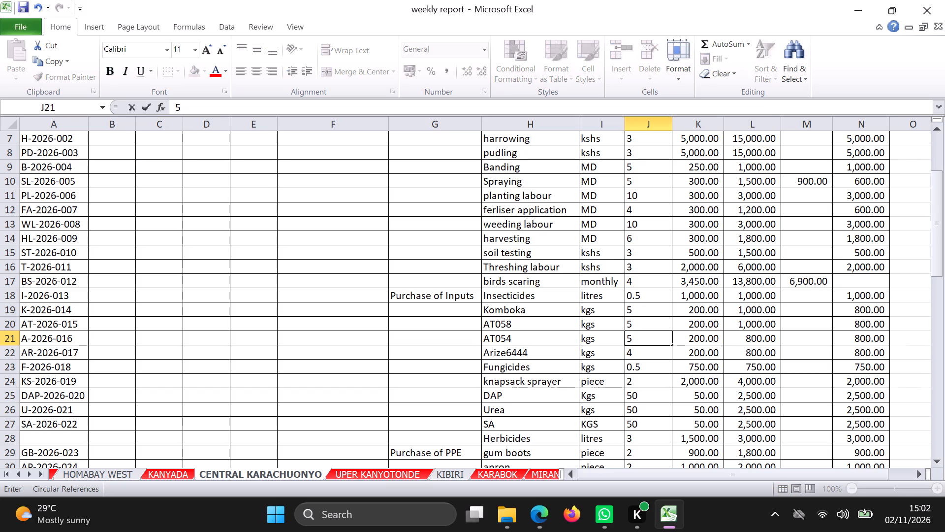
click(642, 353)
key(5)
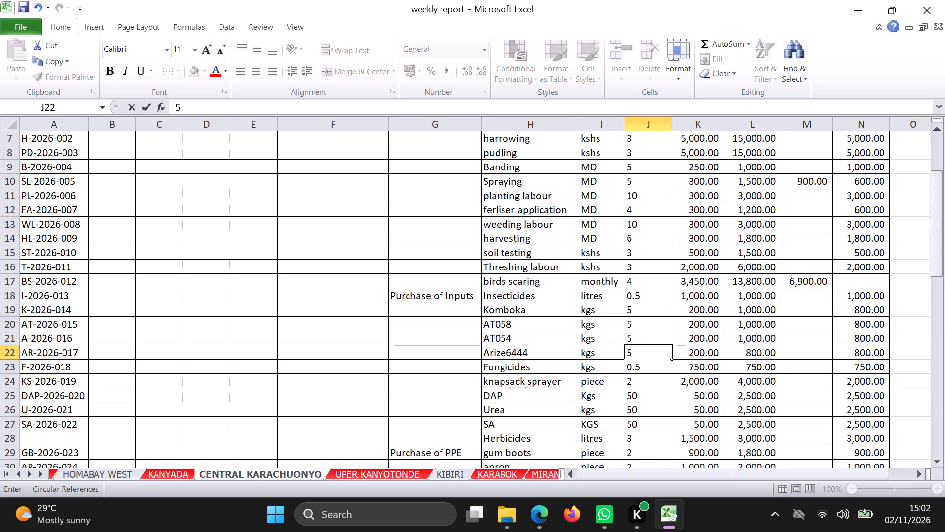
key(ctrl+s)
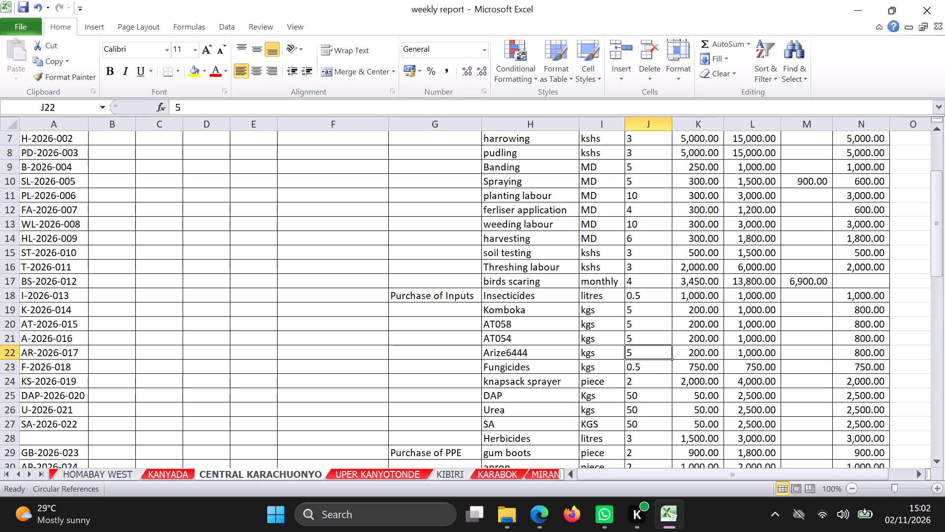
In the rice table's Purchase of Inputs section, set the knapsack sprayer quantity to 3 and Herbicides to 4.
click(645, 378)
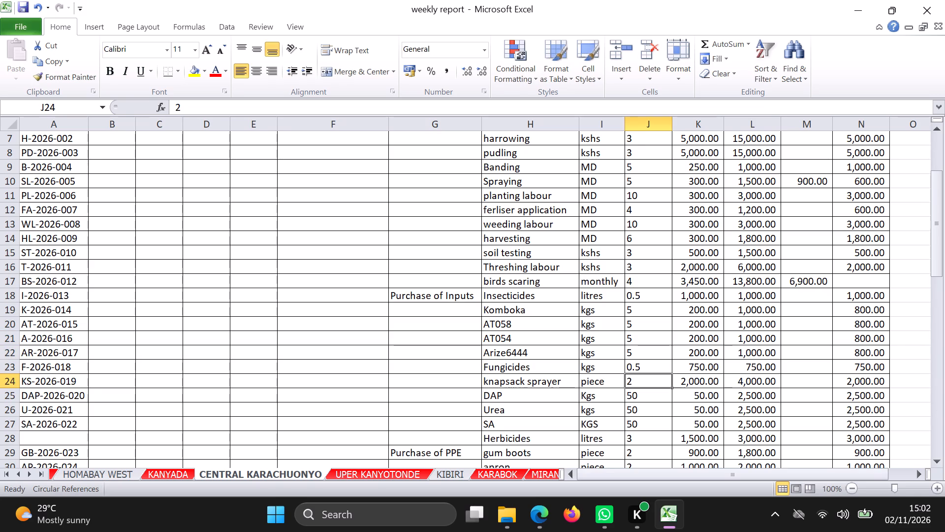
key(3)
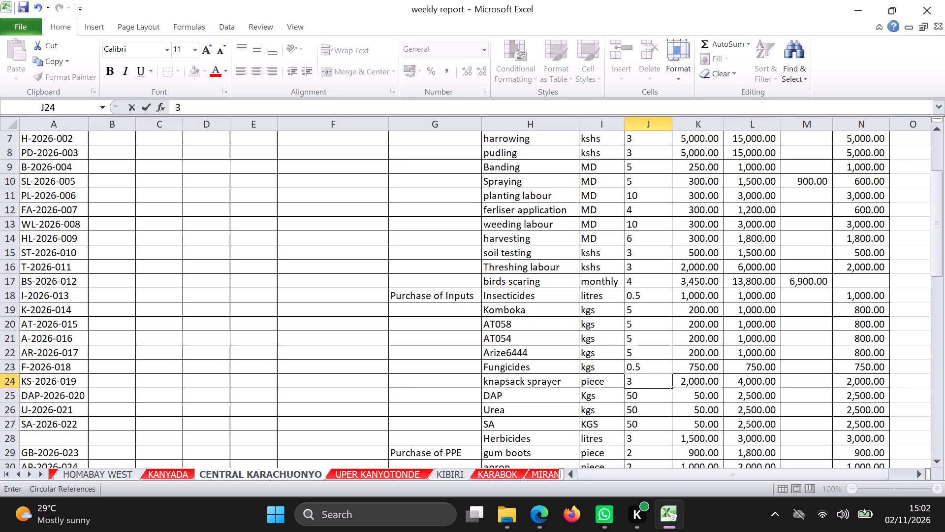
click(652, 440)
scroll(652, 439, down, 3)
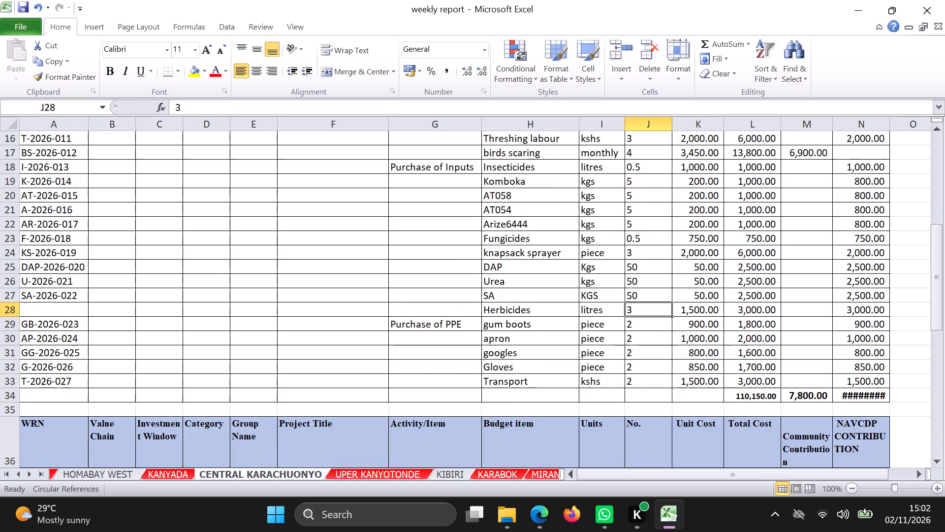
key(4)
In the rice table's Purchase of PPE section, set gum boots, apron, googles, Gloves and Transport quantities to 3 each.
click(641, 326)
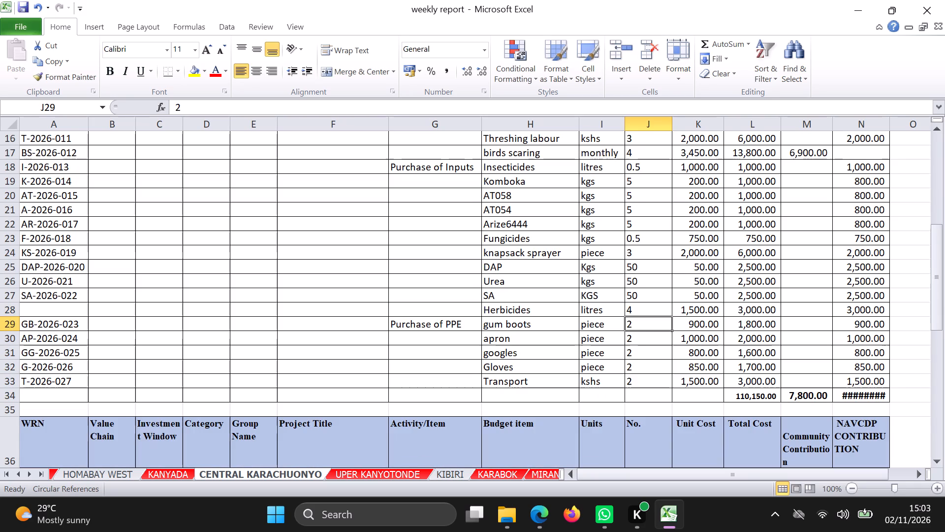
key(3)
click(645, 336)
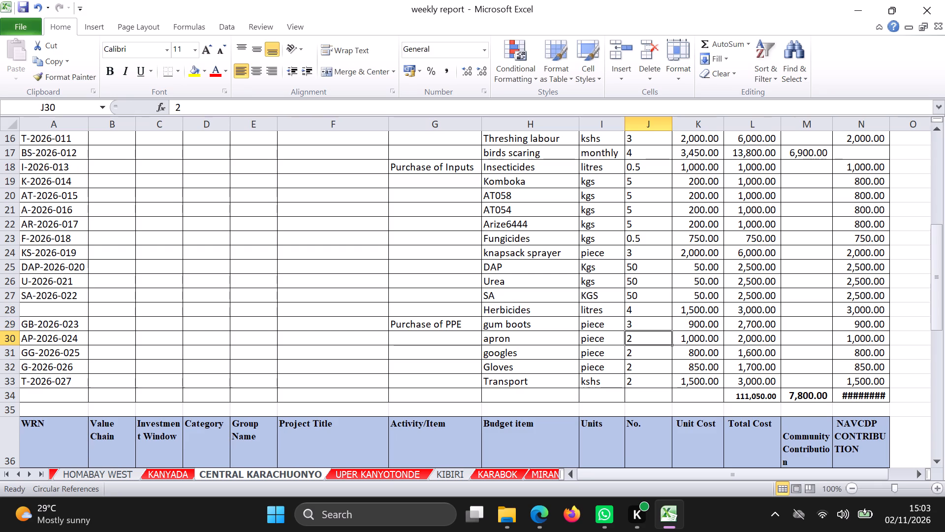
key(3)
click(647, 352)
key(3)
click(647, 370)
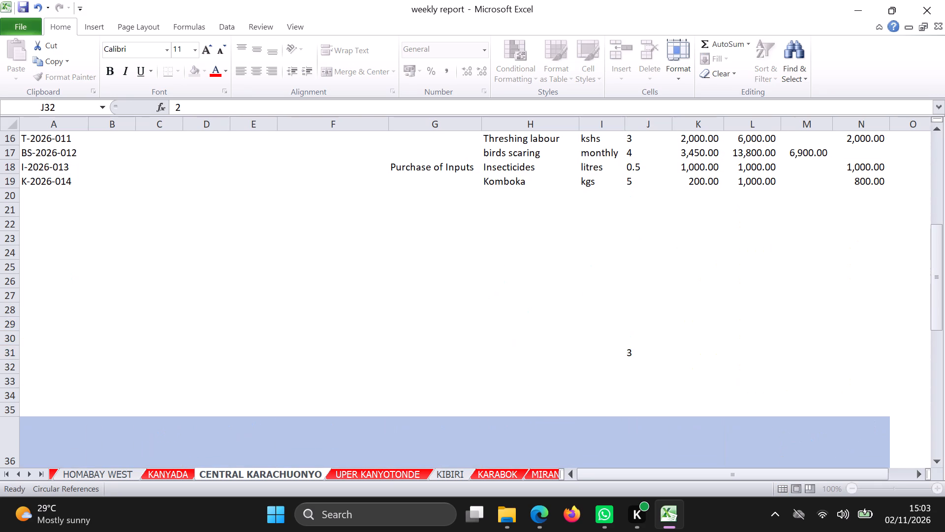
key(3)
click(641, 380)
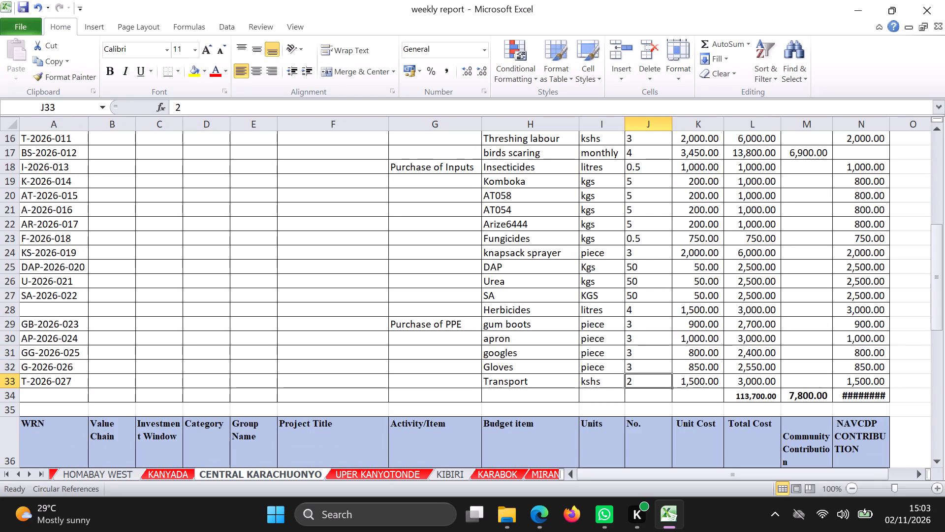
key(3)
In the dairy table's land preparation and harvesting section, set top dressing and ridging to 4 and Harvesting to 5.
scroll(648, 378, down, 5)
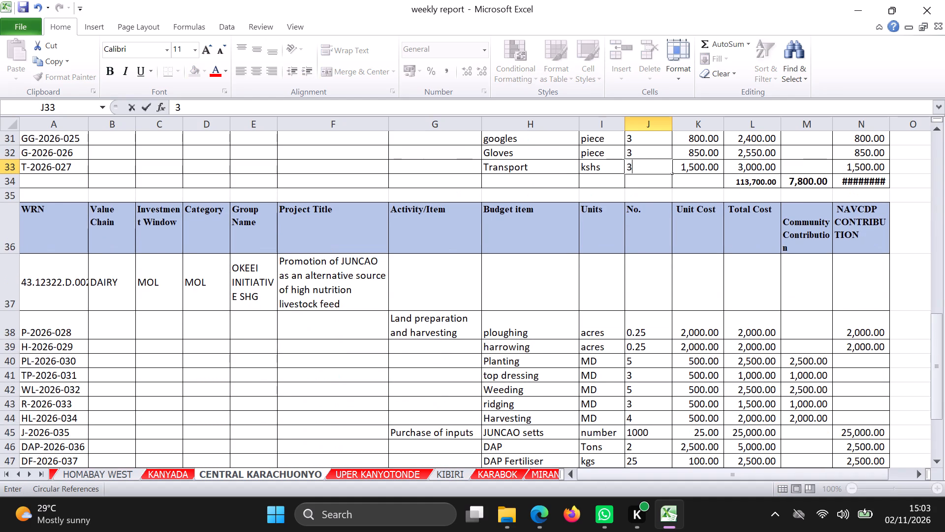
click(654, 360)
click(647, 376)
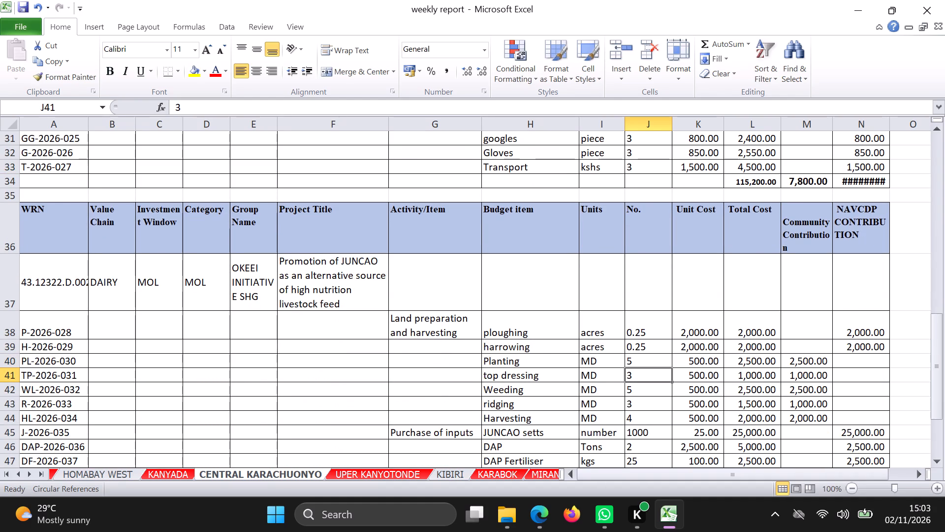
key(4)
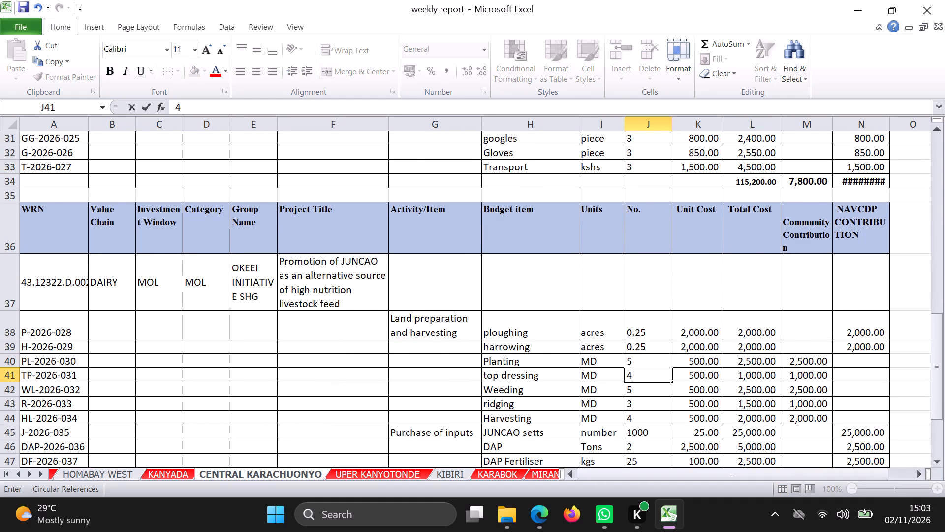
click(646, 404)
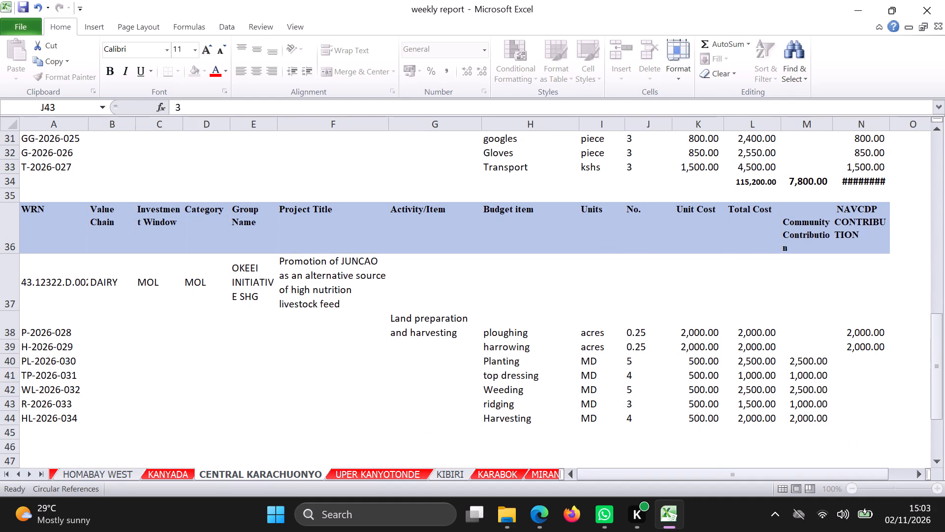
key(4)
scroll(646, 404, down, 2)
click(656, 299)
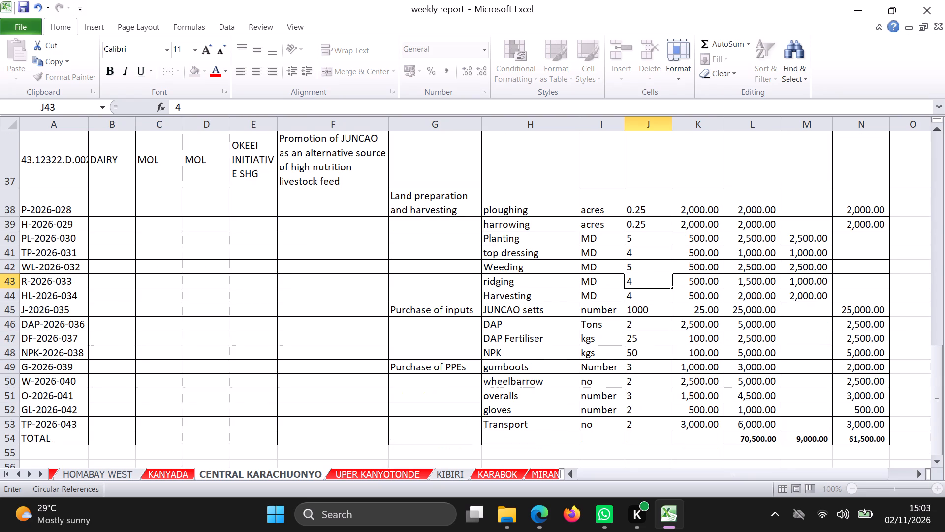
key(5)
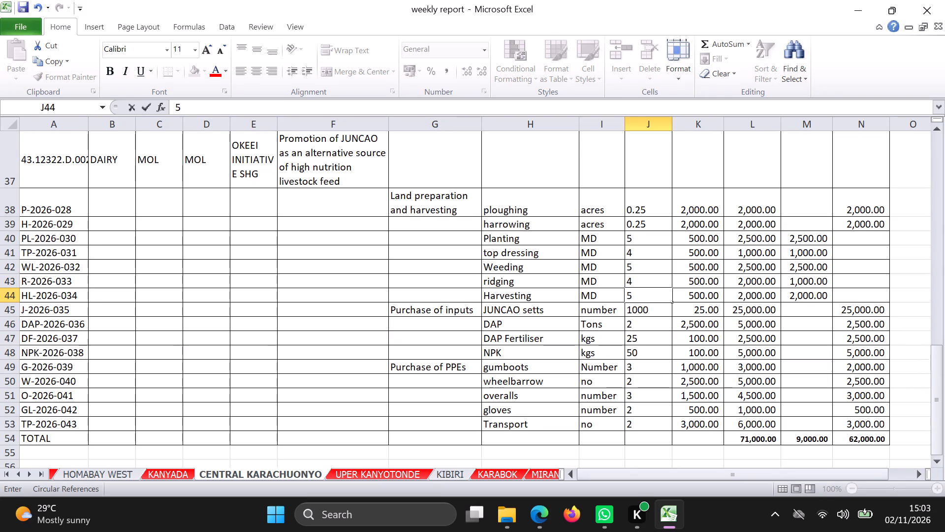
In the dairy table's Purchase of inputs section, set the DAP quantity in tons to 3.
click(648, 327)
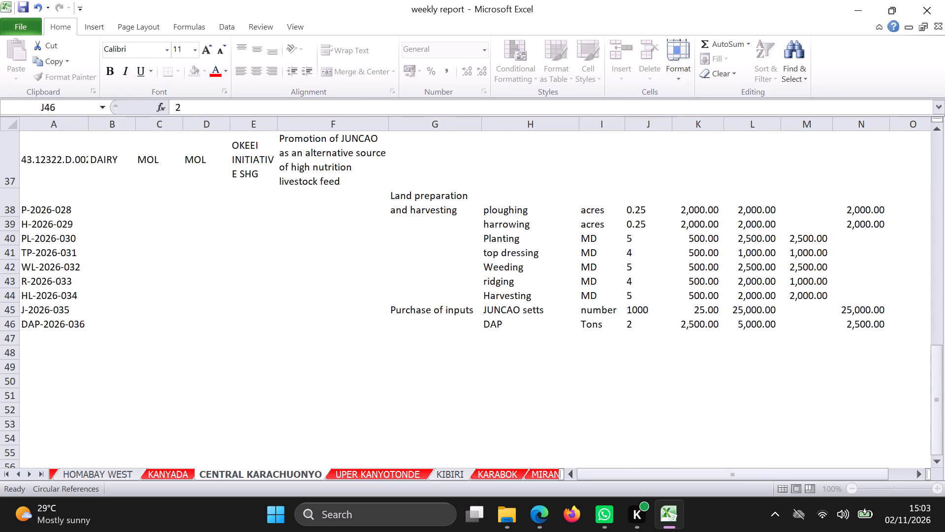
key(3)
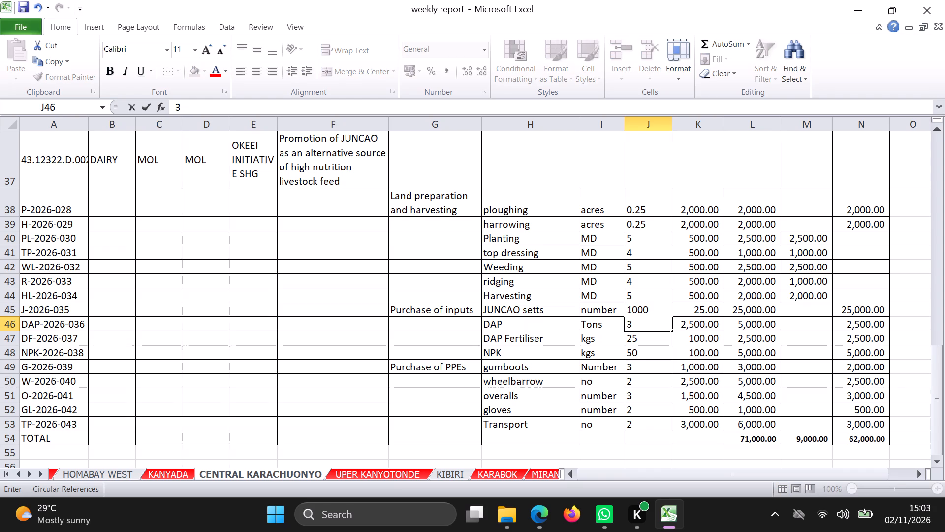
In the dairy table's Purchase of PPEs section, set gumboots and overalls to 4, and wheelbarrow, gloves and Transport to 3; save the workbook.
click(646, 371)
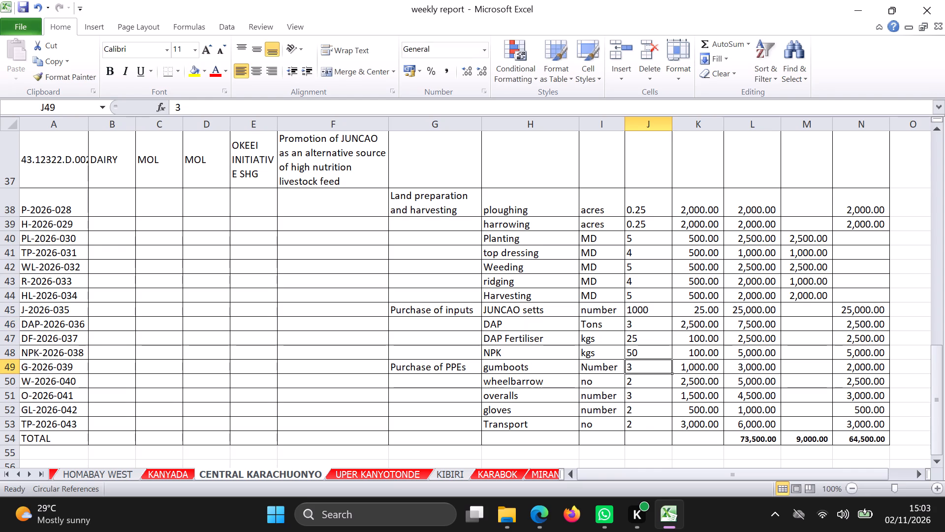
key(4)
click(649, 383)
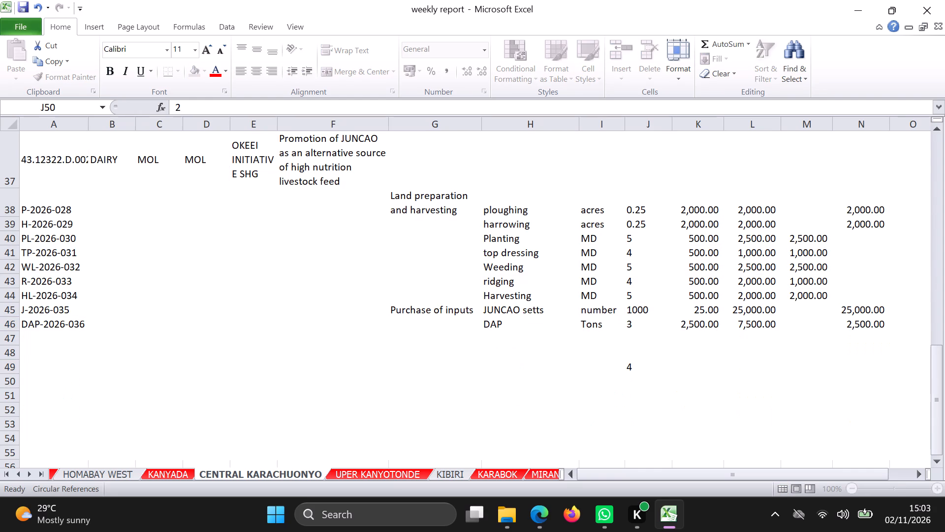
key(3)
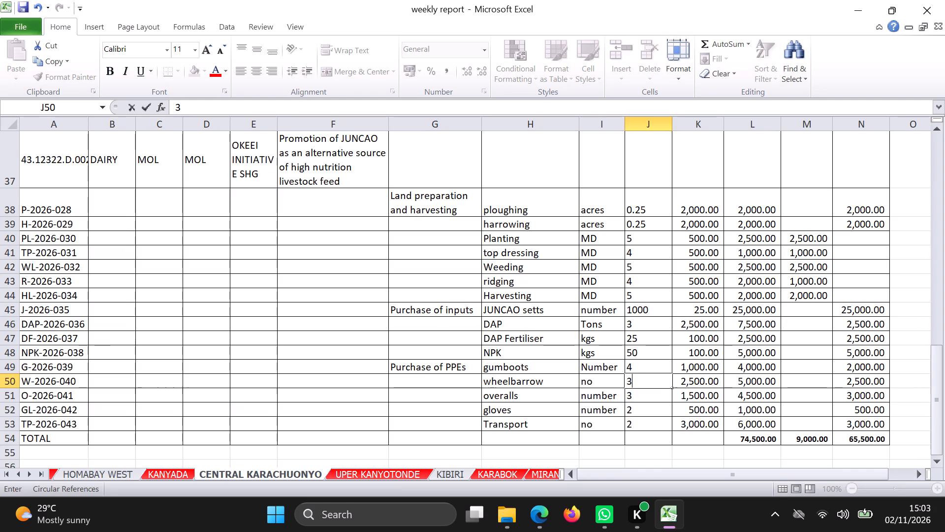
click(657, 395)
key(4)
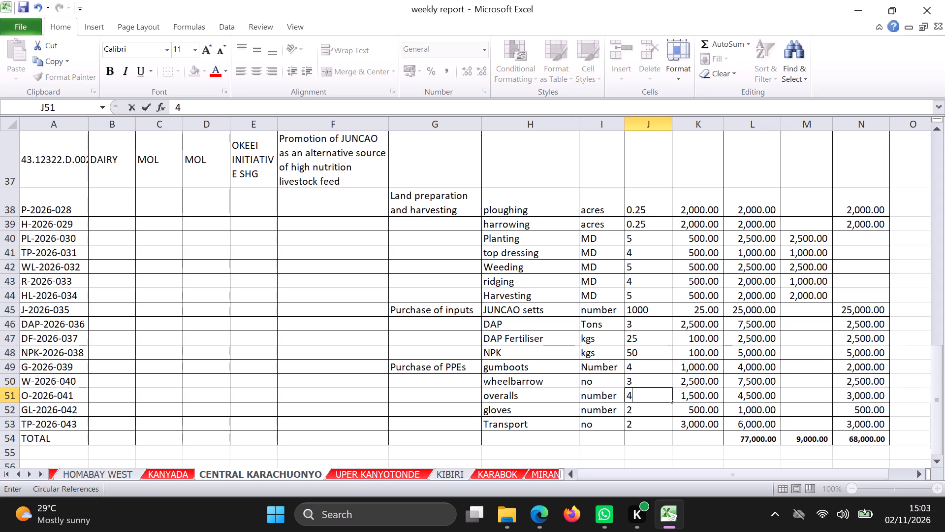
click(646, 406)
key(3)
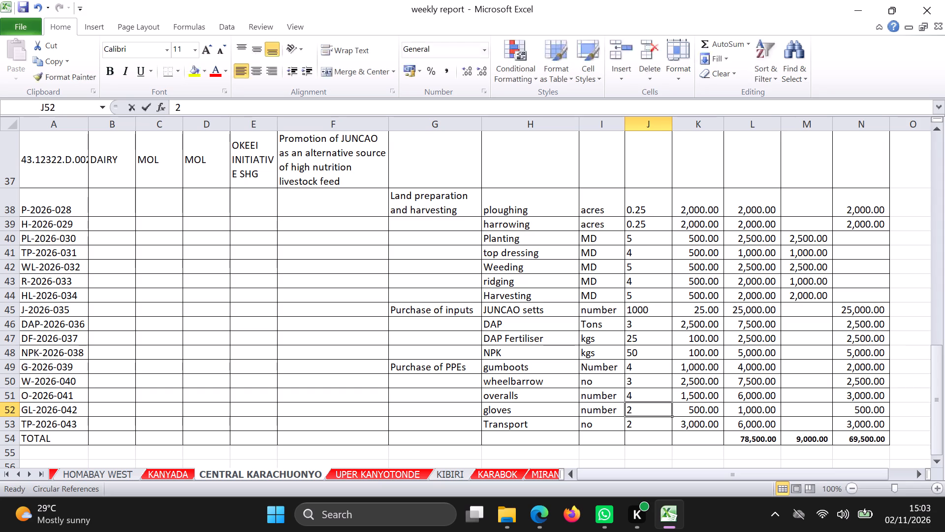
click(646, 425)
key(3)
scroll(650, 422, down, 2)
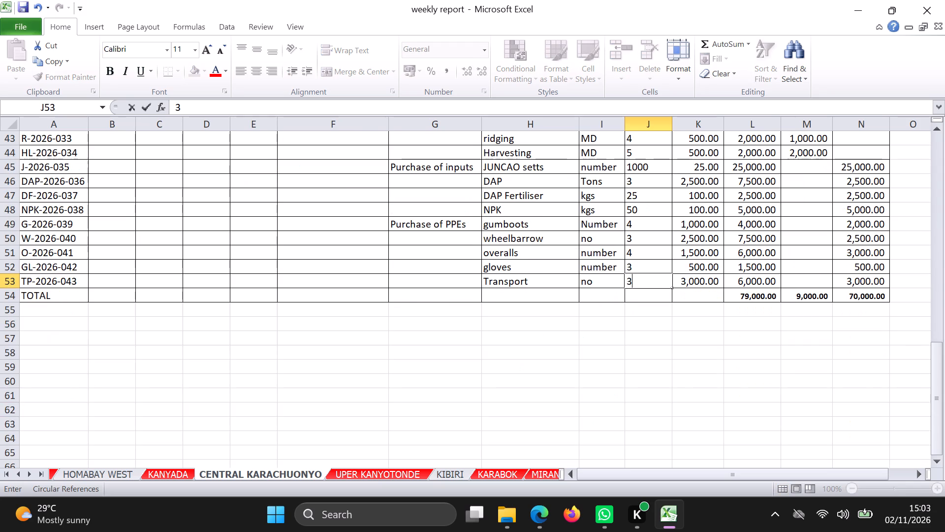
key(ctrl+s)
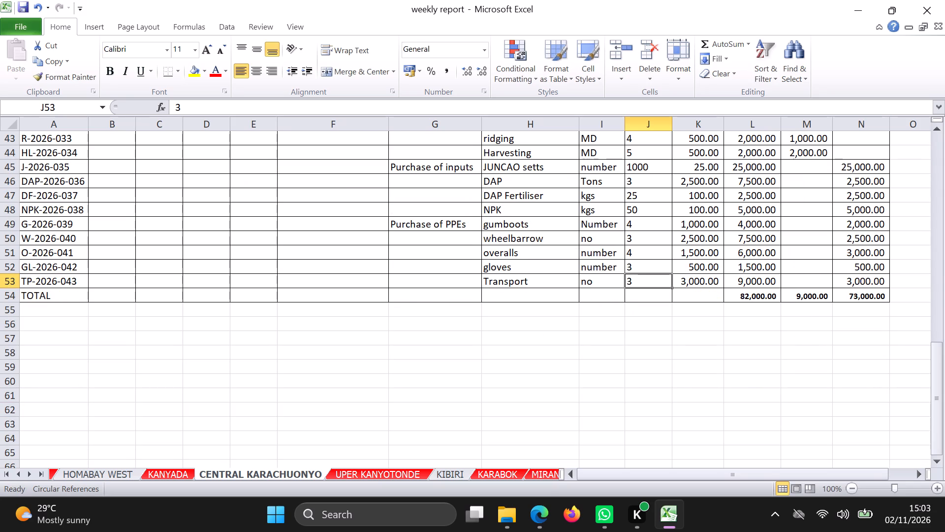
In the UPER KANYOTONDE sheet's rice table, set the herbicides and knapsack sprayer quantities to 4 and Foliar to 3.
click(344, 476)
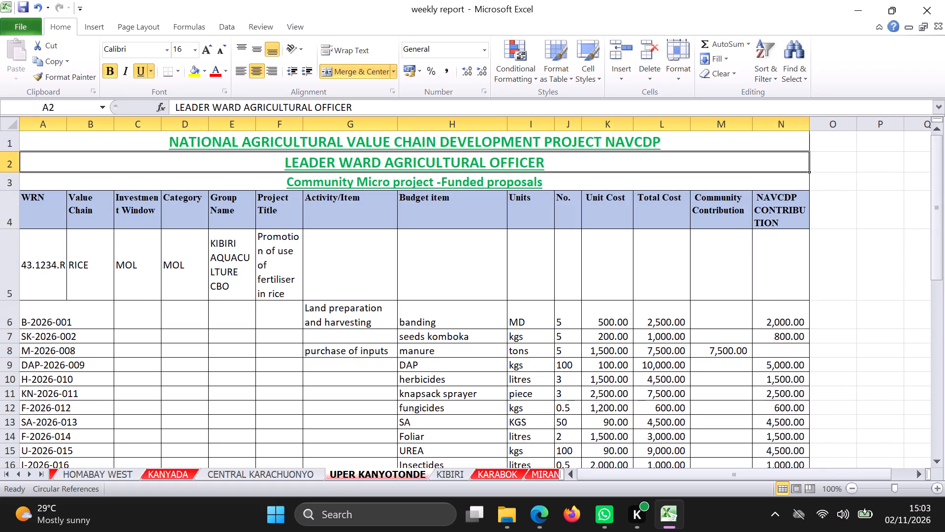
click(569, 380)
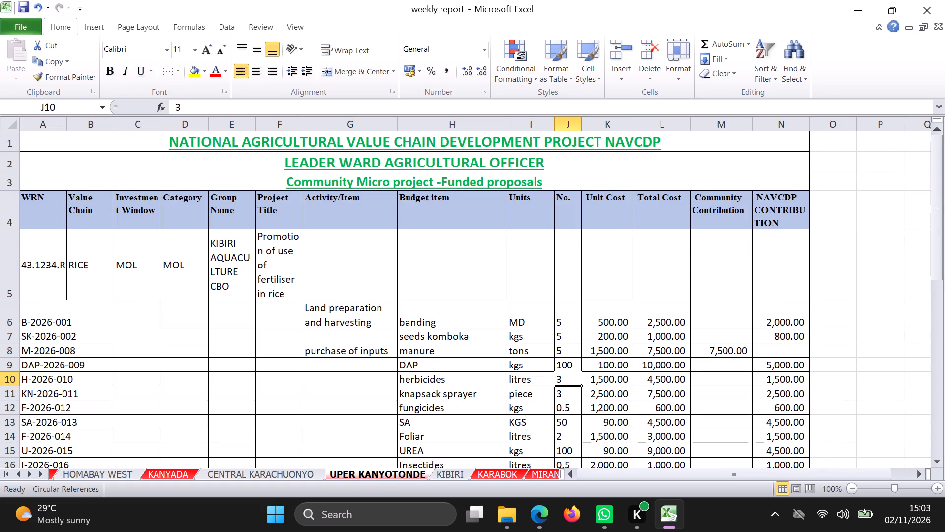
key(4)
click(567, 397)
key(4)
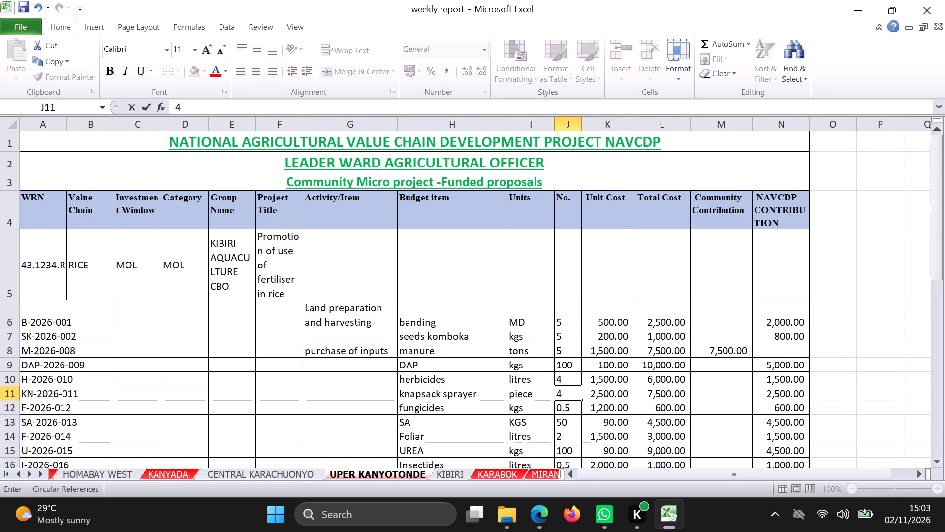
click(574, 432)
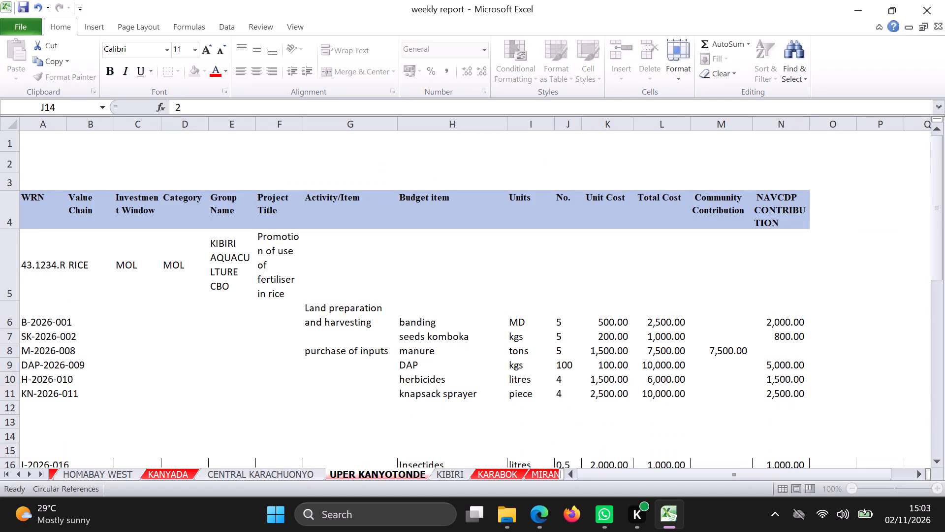
key(3)
In the rice table's purchase of PPEs section, set the apron, gumboots, gloves and goggles quantities to 3 each.
scroll(574, 430, down, 2)
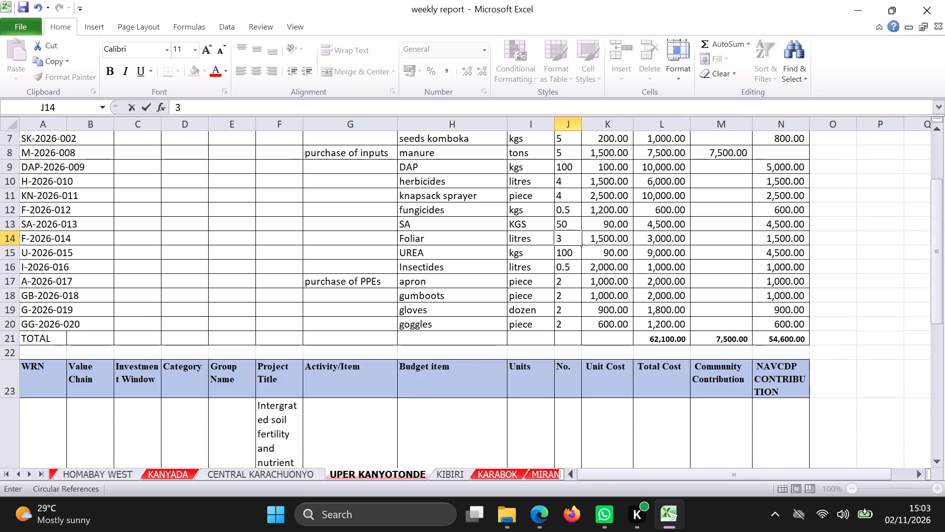
click(566, 277)
key(3)
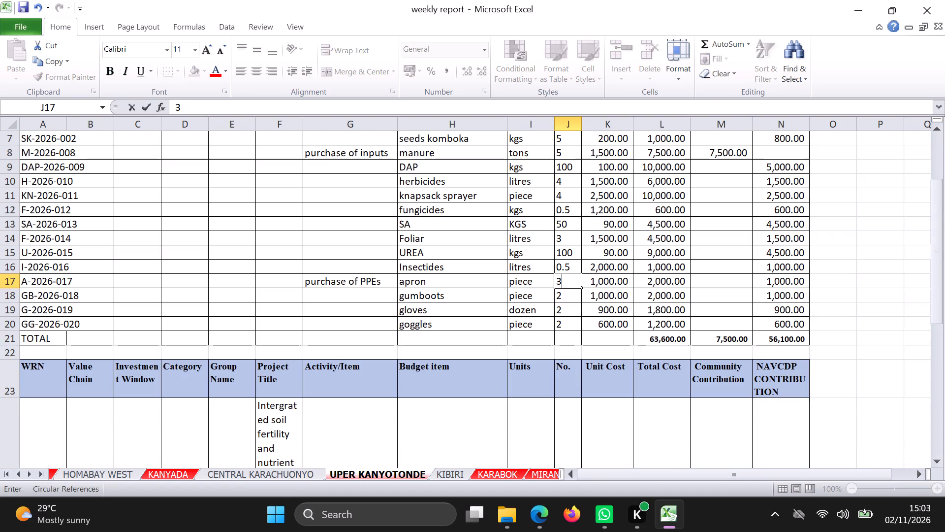
click(570, 298)
key(3)
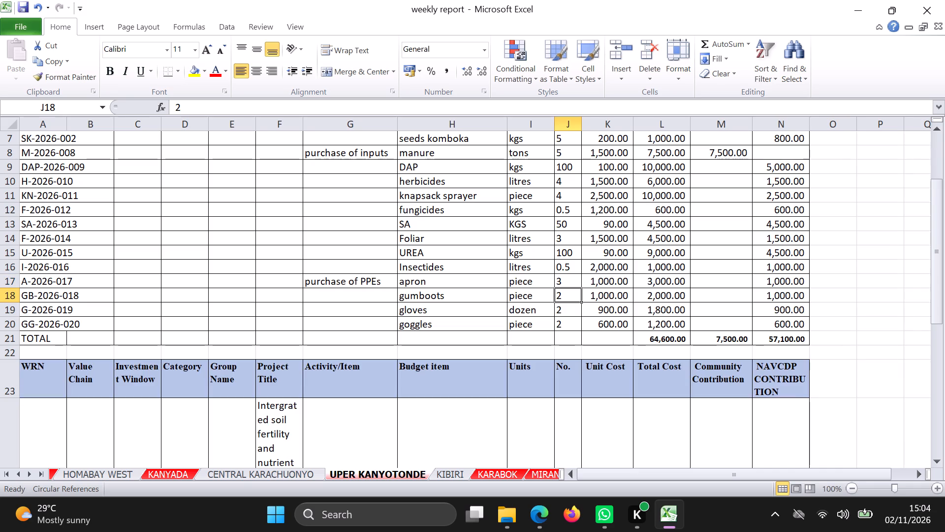
click(569, 311)
key(3)
click(565, 323)
key(3)
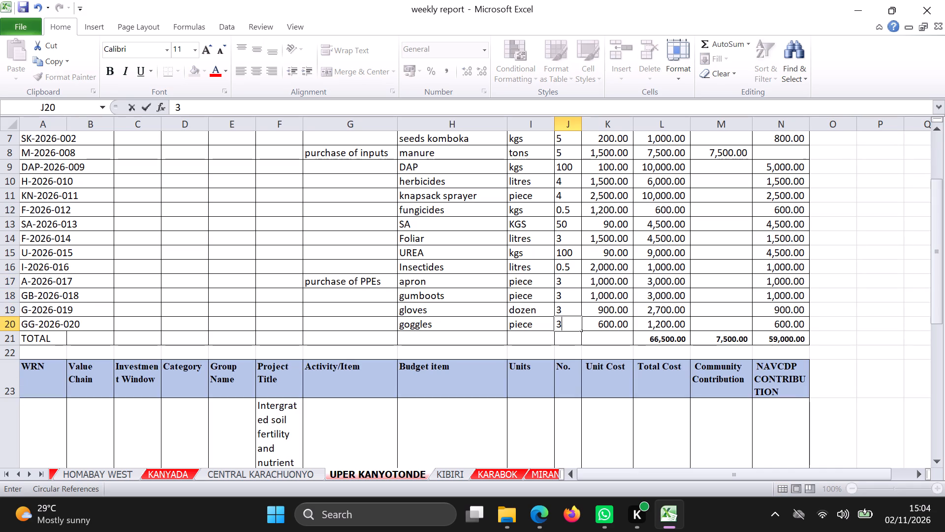
In the cotton table's Land preparation section, set terracing, collection of samples and composting to 4, Soil testing to 3 and weeding labour to 5.
scroll(574, 386, down, 6)
scroll(579, 342, up, 2)
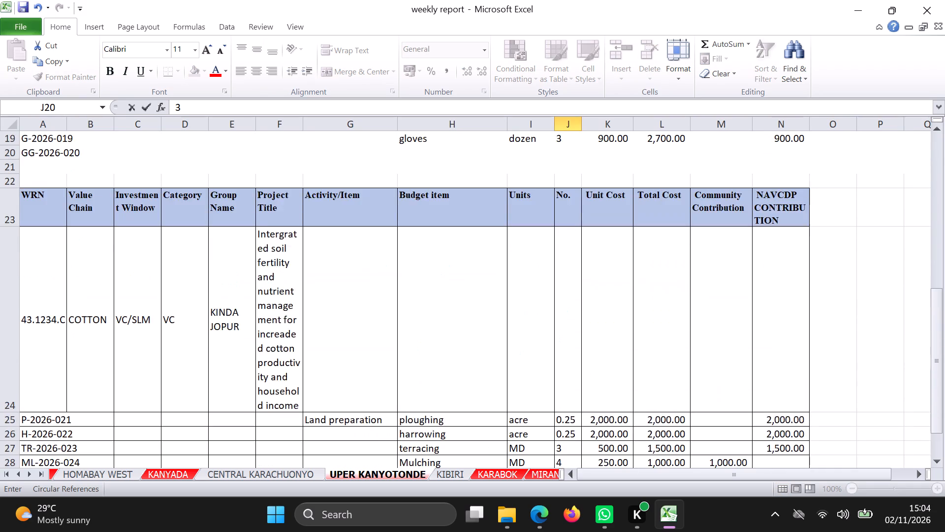
scroll(579, 342, down, 2)
scroll(580, 338, up, 1)
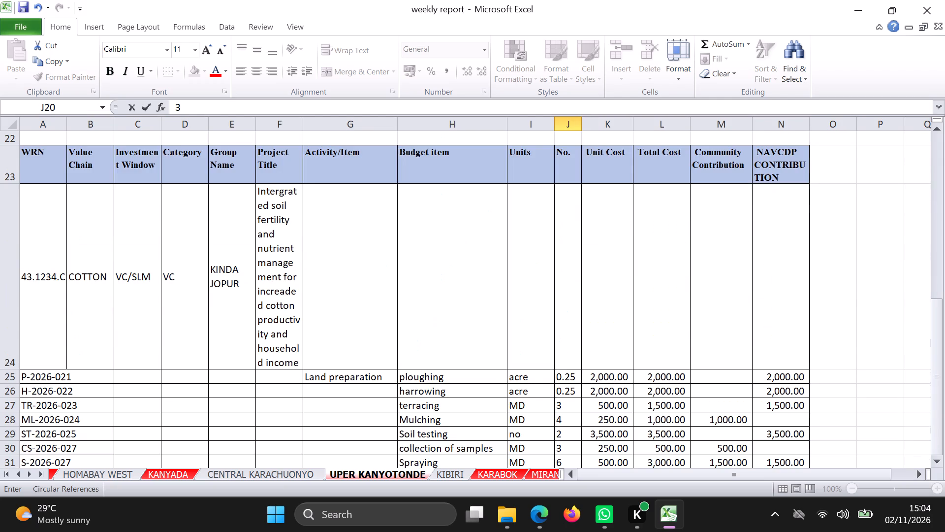
click(573, 404)
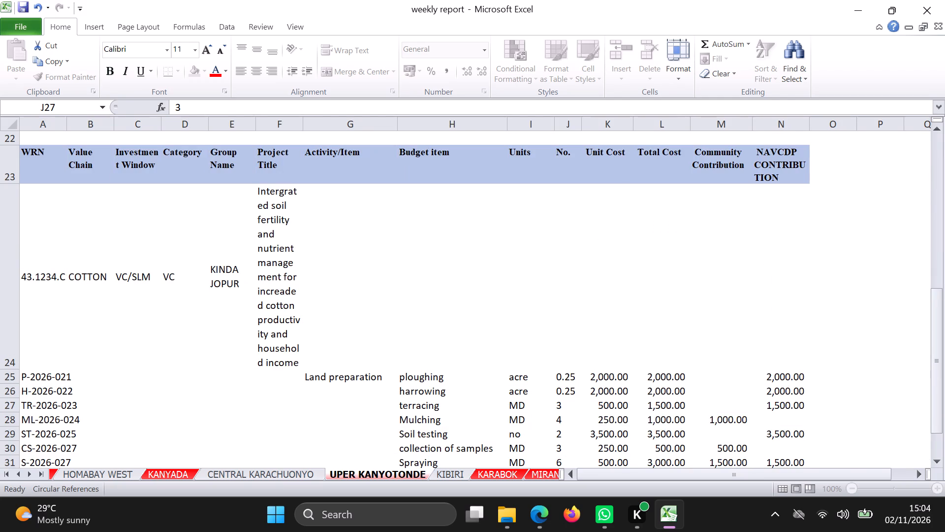
key(4)
click(570, 436)
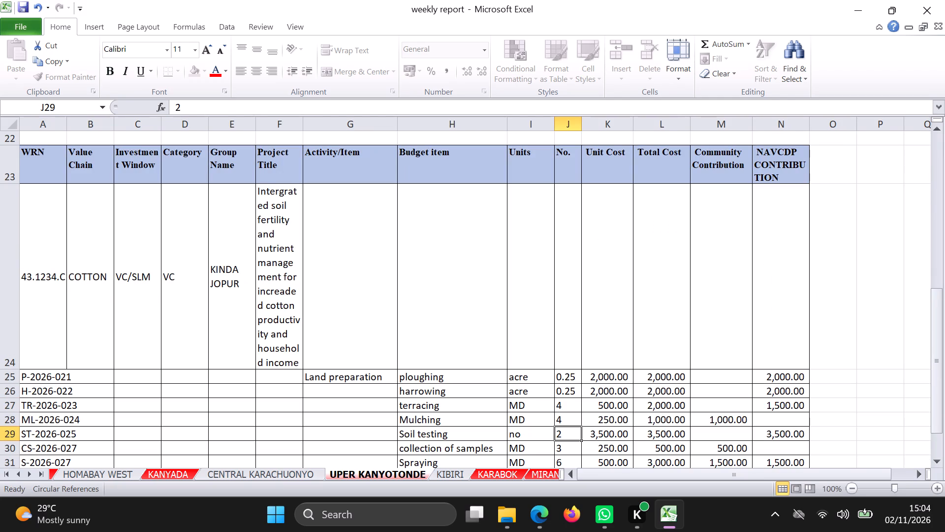
key(3)
scroll(570, 434, down, 1)
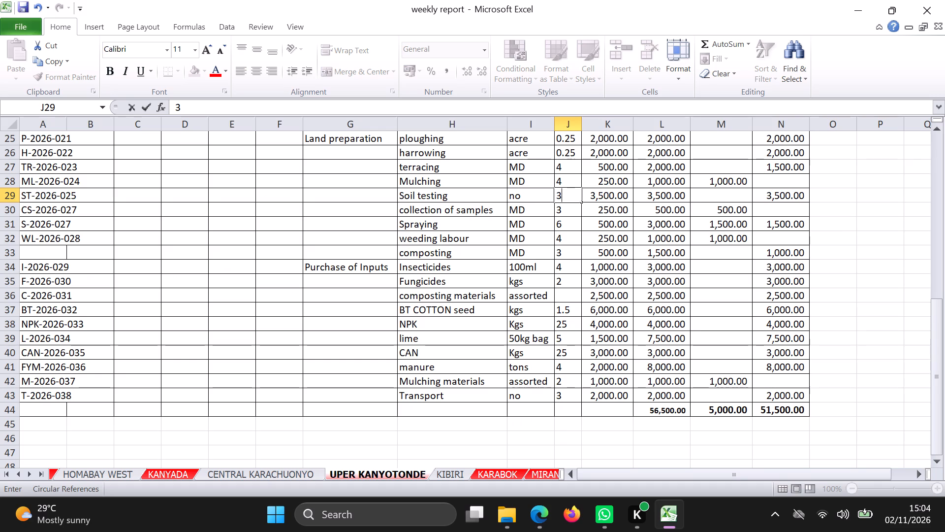
click(571, 213)
key(4)
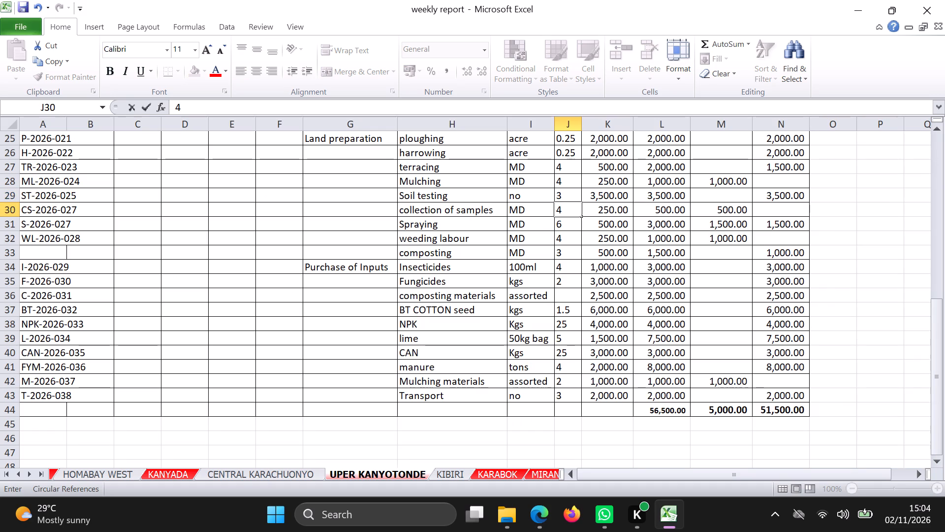
click(570, 237)
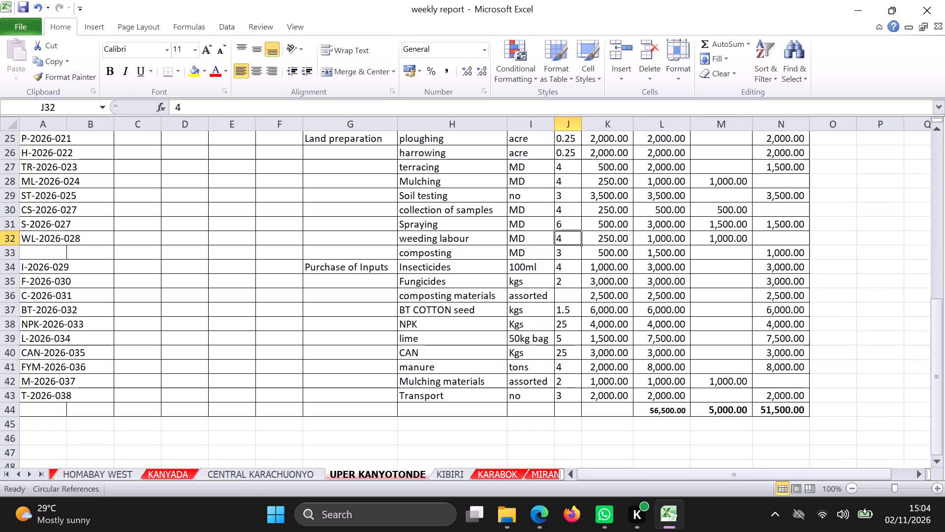
key(5)
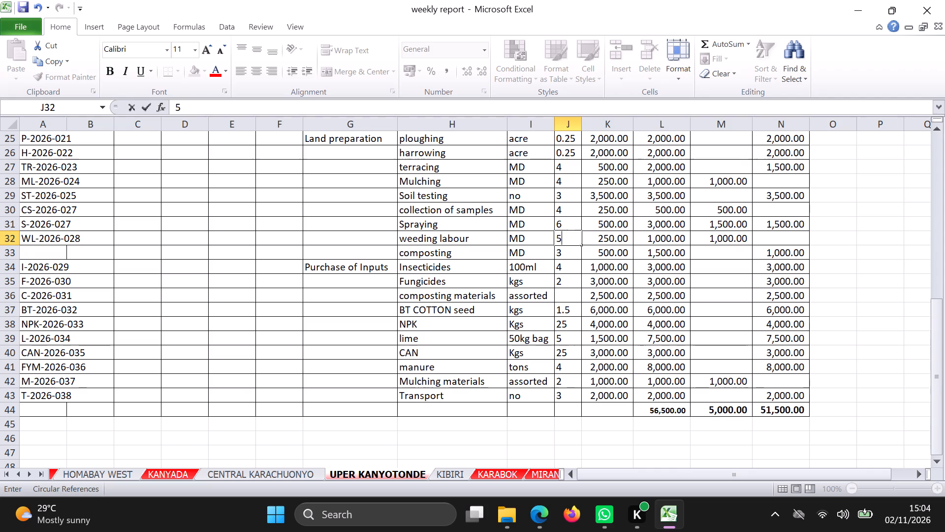
click(572, 256)
key(4)
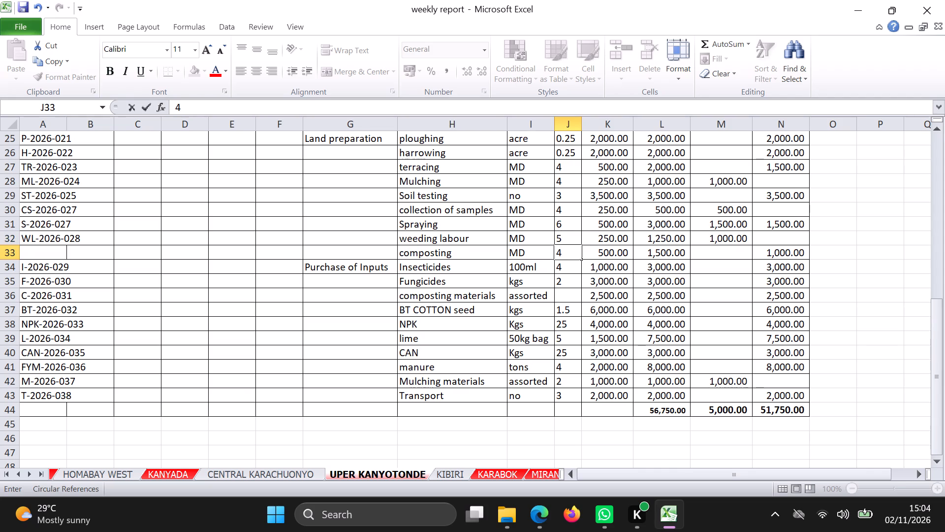
In the cotton table's Purchase of Inputs section, set Insecticides and manure to 5, Fungicides and Mulching materials to 3, Transport to 4; save the workbook.
click(570, 266)
key(5)
click(571, 283)
key(3)
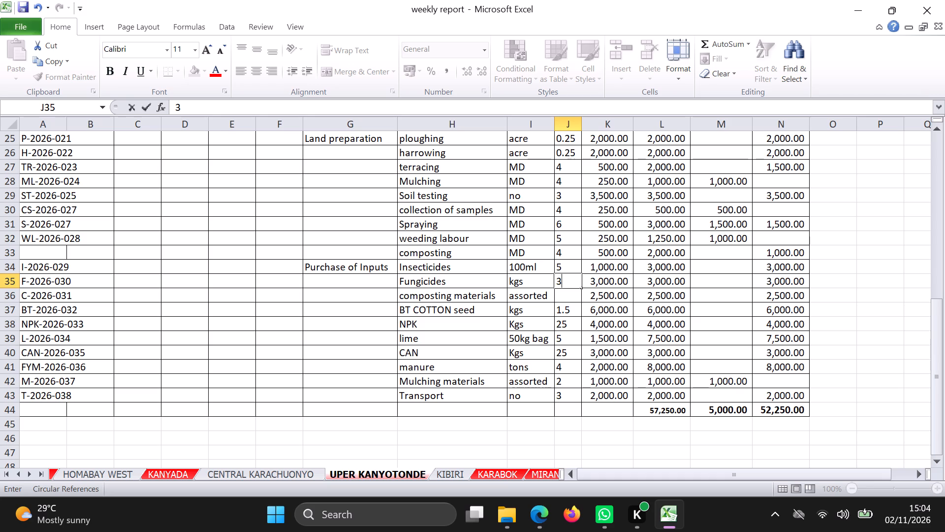
click(566, 372)
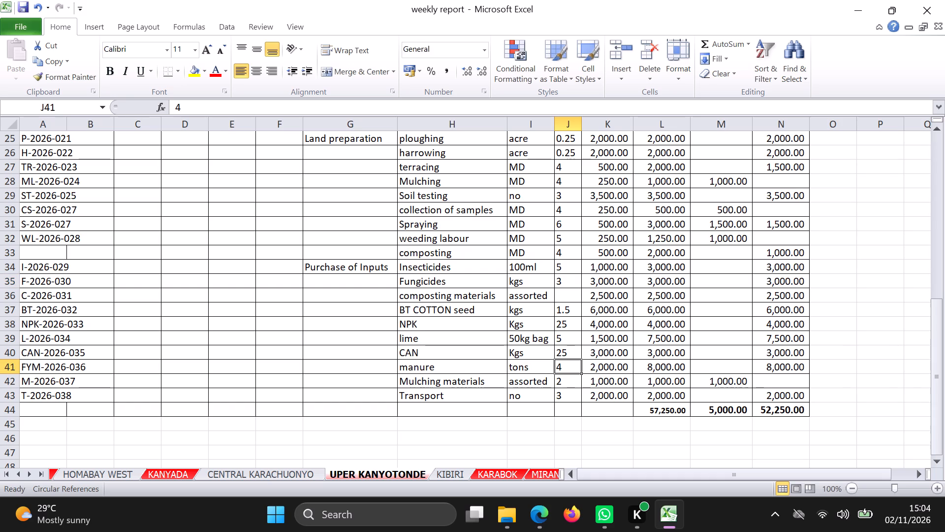
key(5)
click(571, 382)
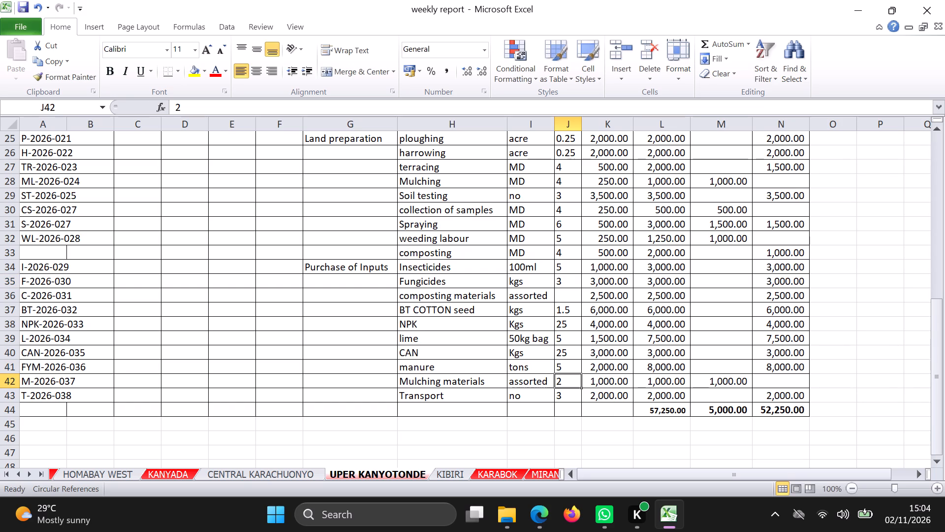
key(3)
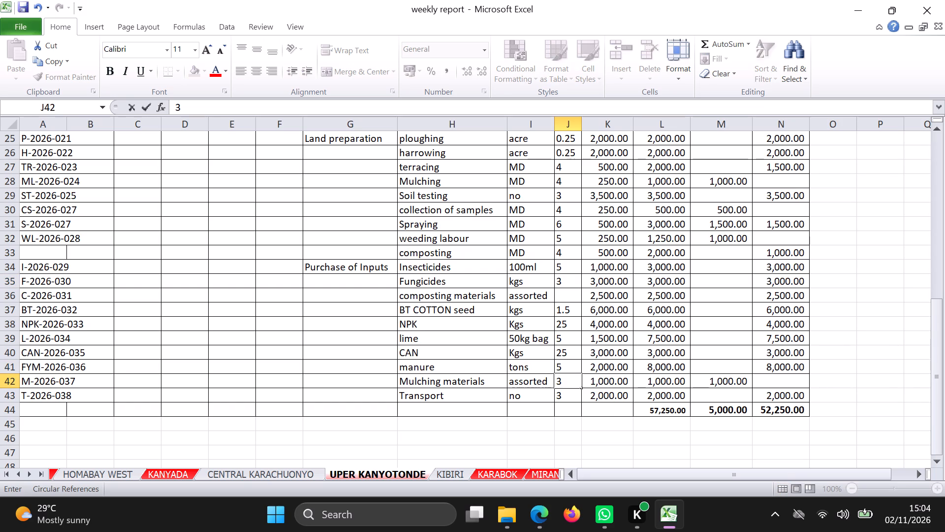
click(570, 398)
key(4)
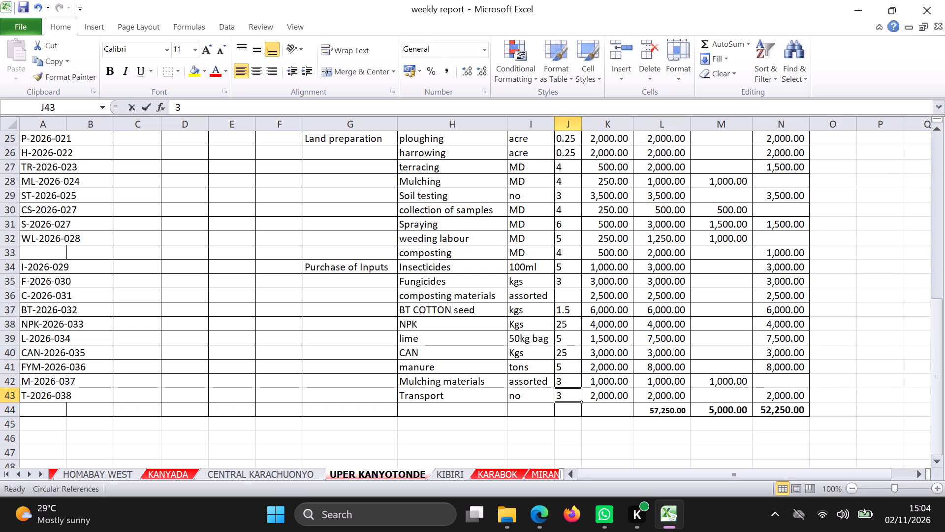
key(ctrl+s)
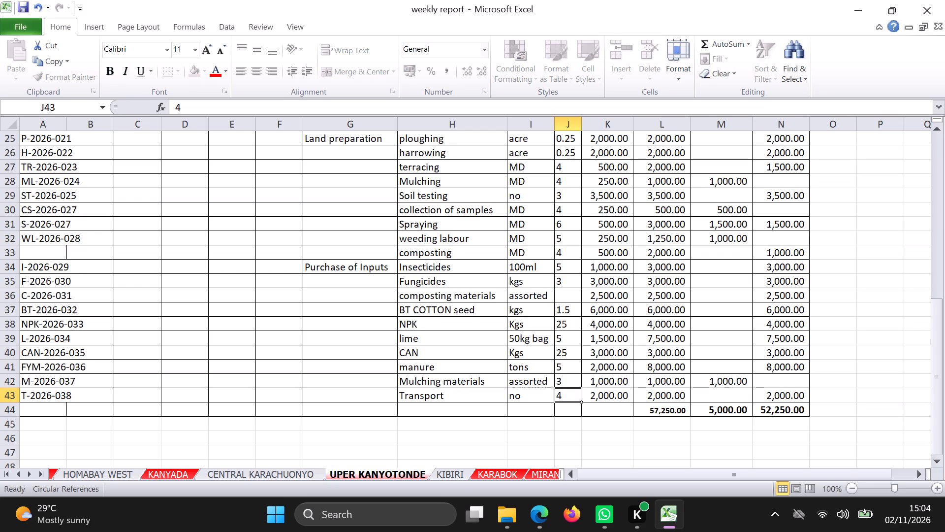
In the KIBIRI sheet's rice table, set the herbicides and knapsack sprayer quantities to 4 and Foliar to 3.
click(457, 473)
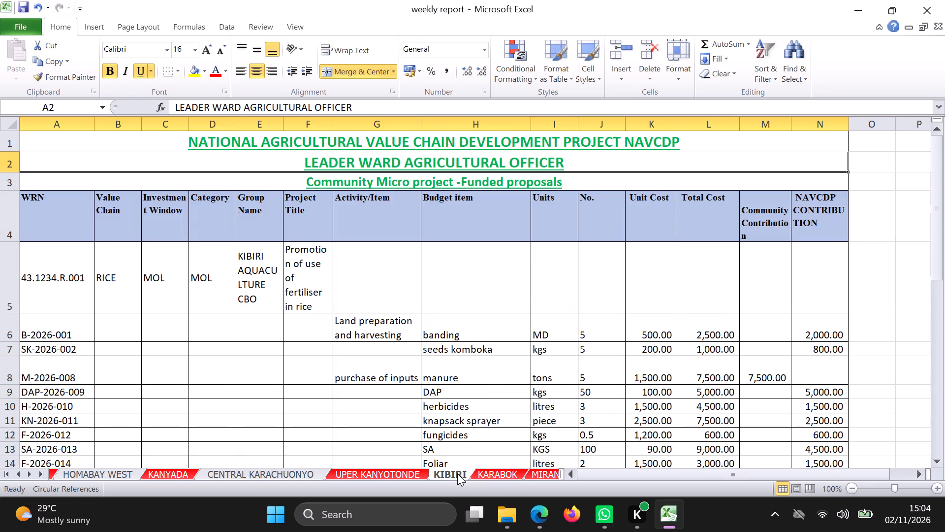
click(402, 472)
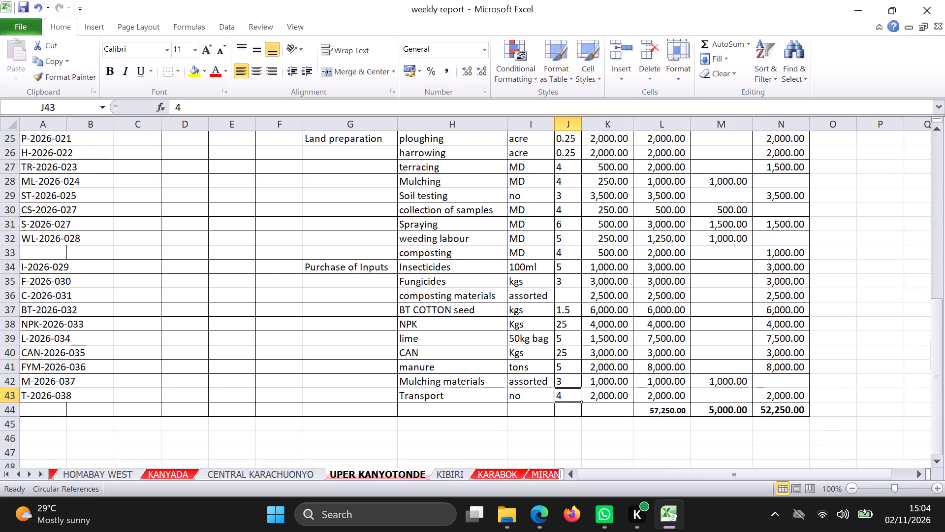
scroll(595, 375, down, 2)
click(450, 474)
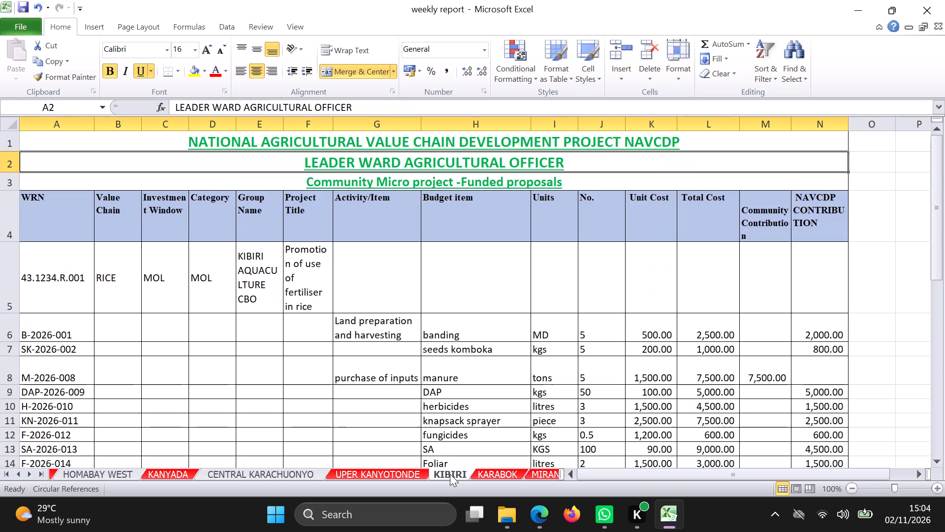
click(589, 405)
key(4)
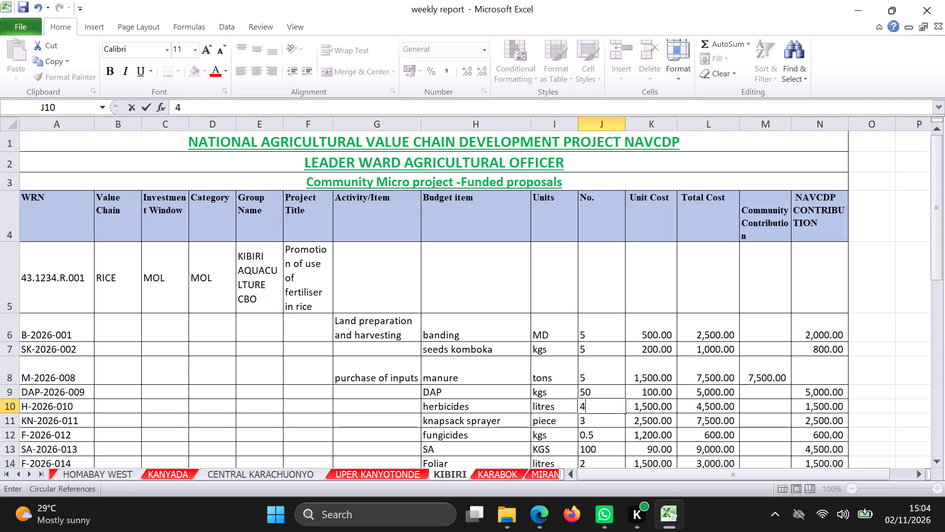
click(600, 422)
key(4)
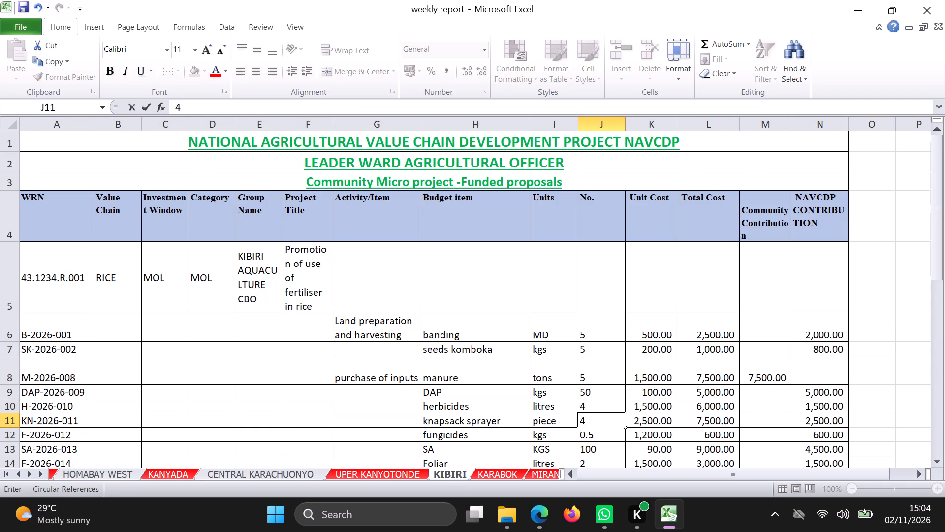
scroll(603, 447, down, 2)
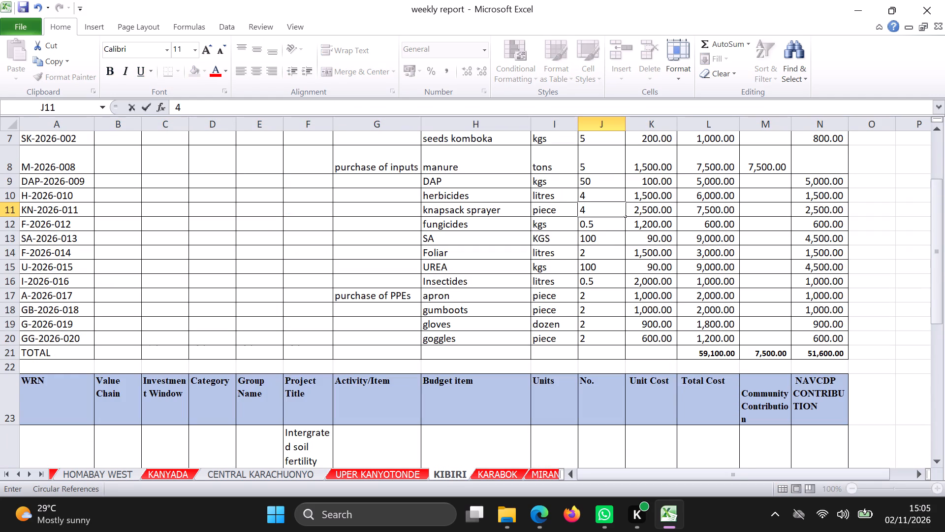
click(613, 257)
key(3)
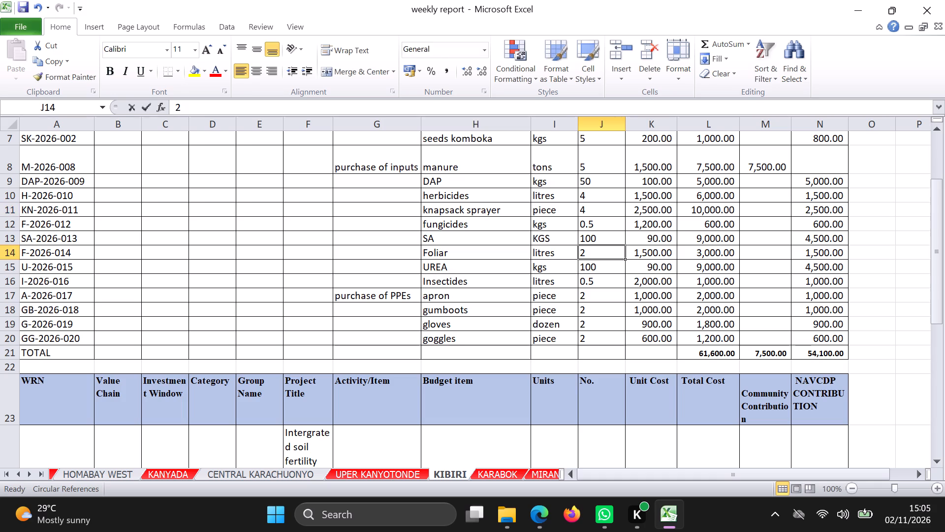
In the rice table's purchase of PPEs section, set the apron, gumboots, gloves and goggles quantities to 3 each.
click(594, 298)
key(3)
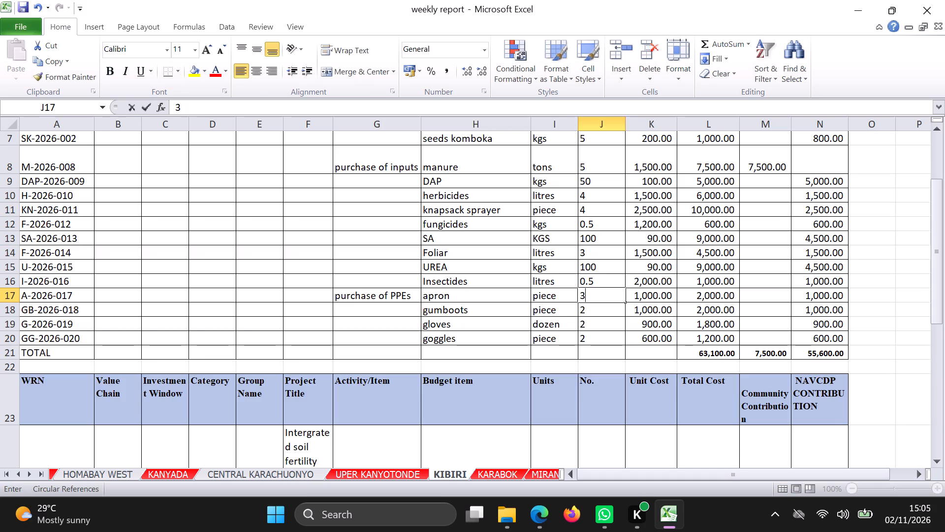
click(599, 312)
key(3)
click(599, 328)
key(3)
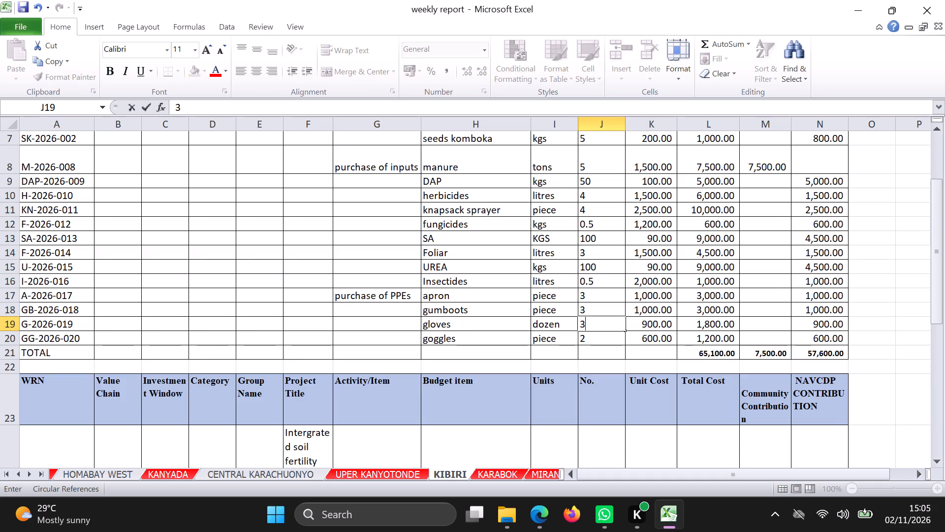
click(599, 340)
key(3)
In KIBIRI's cotton table, under Land preparation, set terracing and collection of samples to 4, Mulching to 5 and Soil testing to 3.
scroll(601, 340, down, 6)
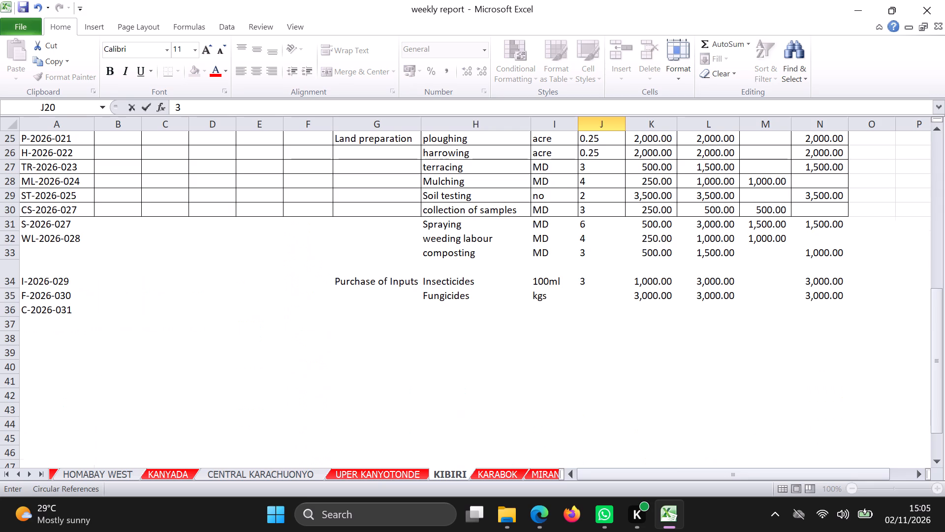
scroll(609, 330, up, 2)
scroll(610, 329, down, 2)
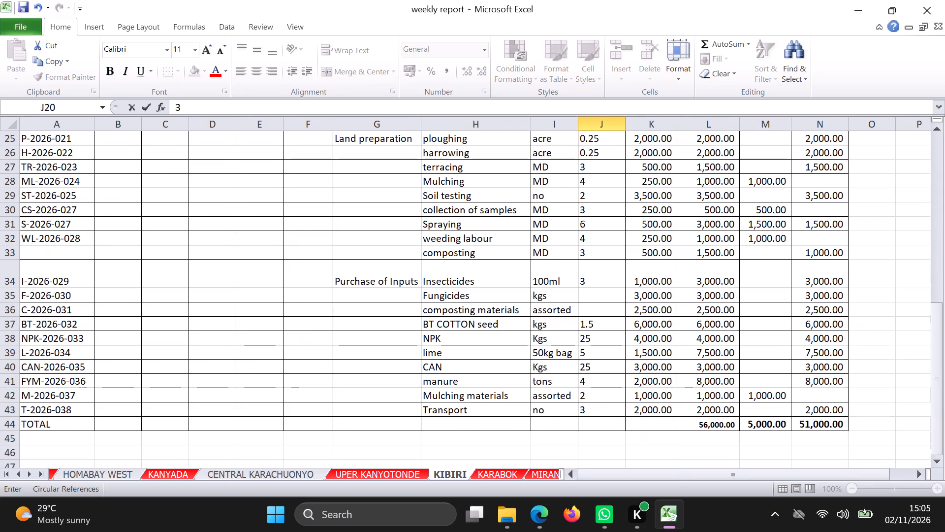
scroll(610, 328, up, 1)
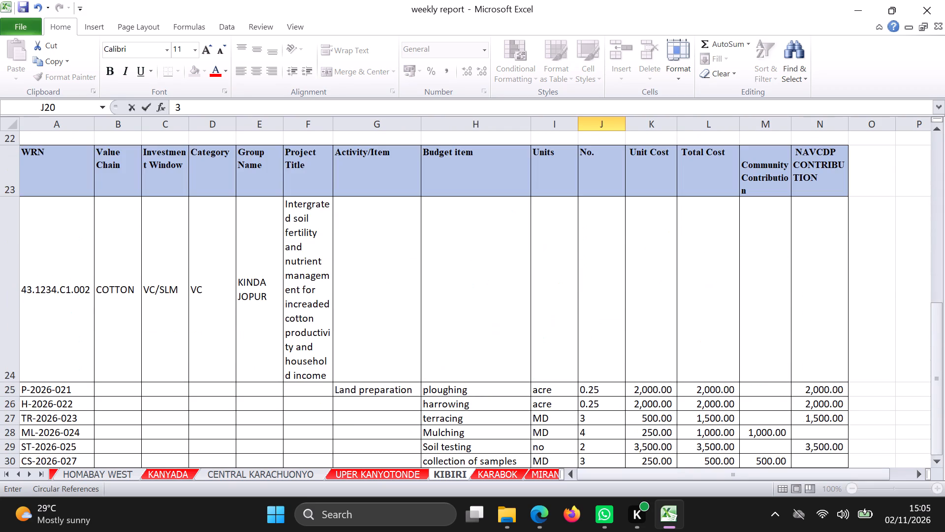
click(601, 417)
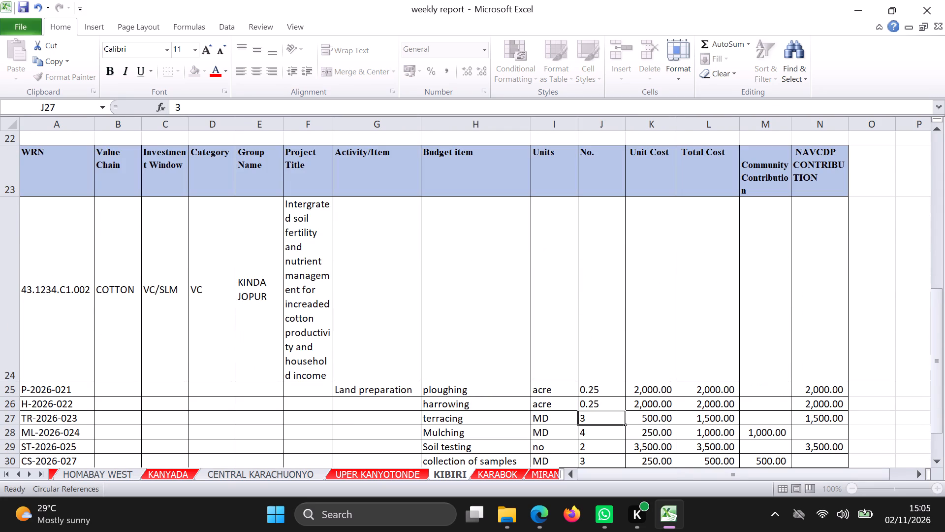
key(4)
click(598, 435)
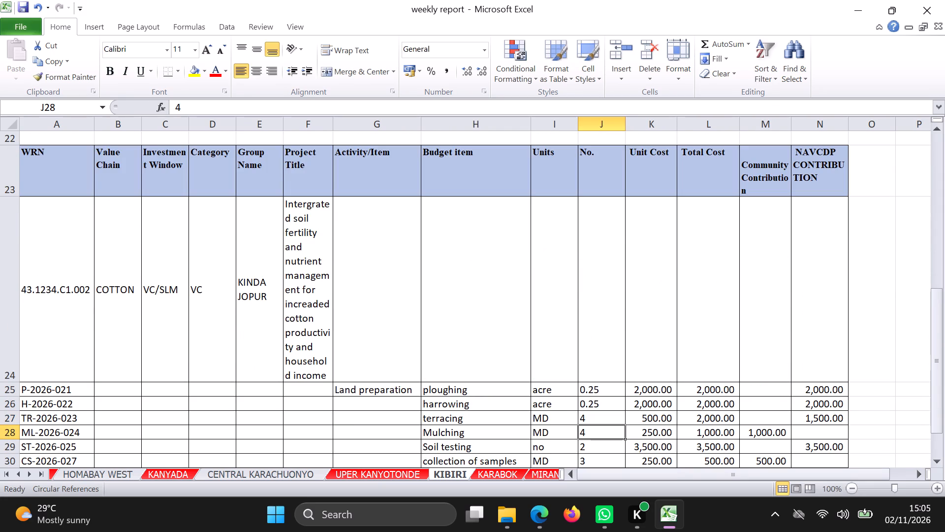
key(5)
click(597, 447)
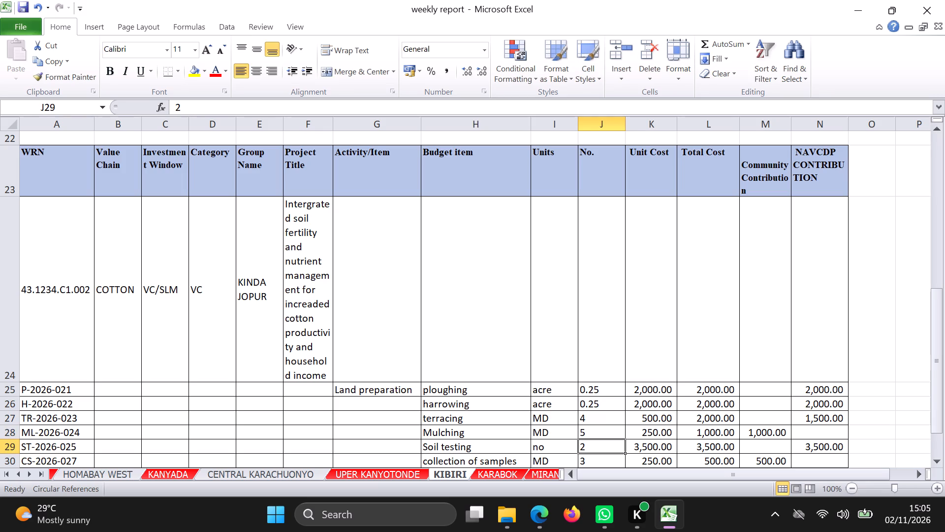
key(3)
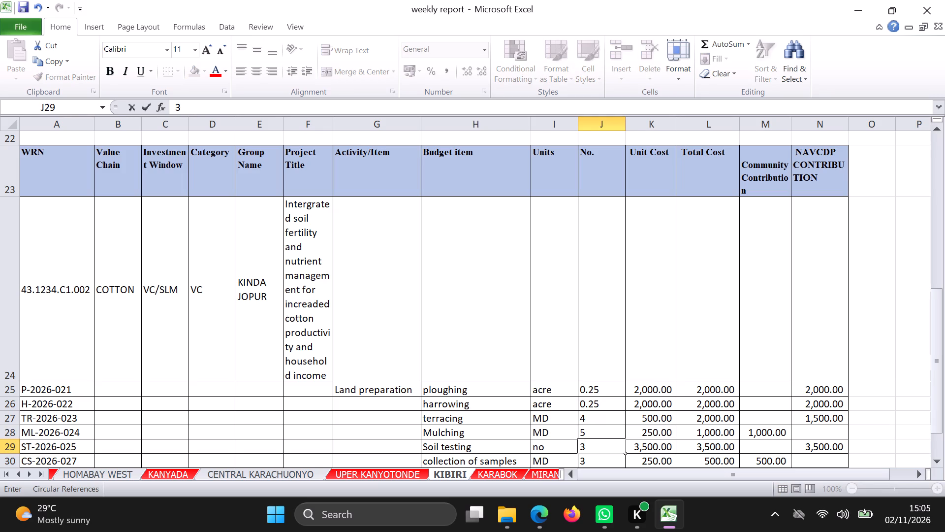
click(593, 462)
key(4)
In the cotton table's Land preparation section, set the weeding labour quantity to 5 and composting to 4.
scroll(601, 453, down, 2)
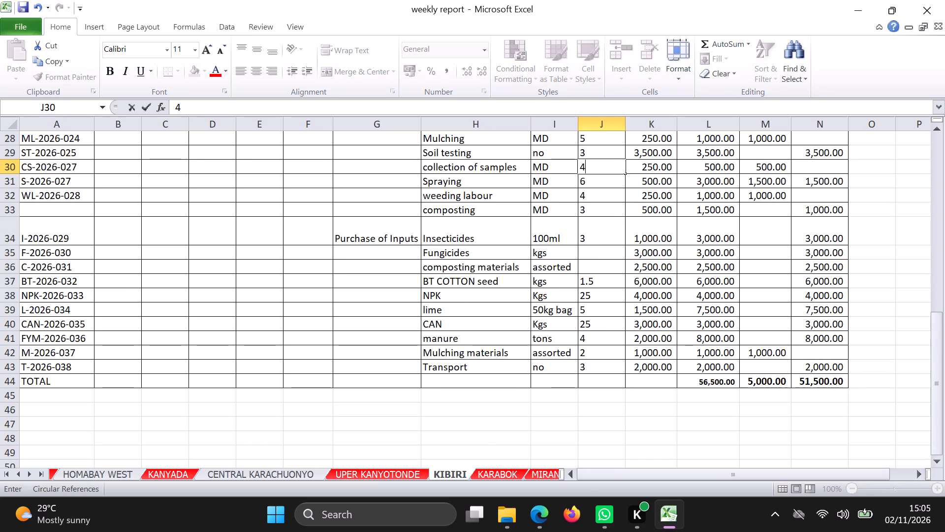
click(601, 195)
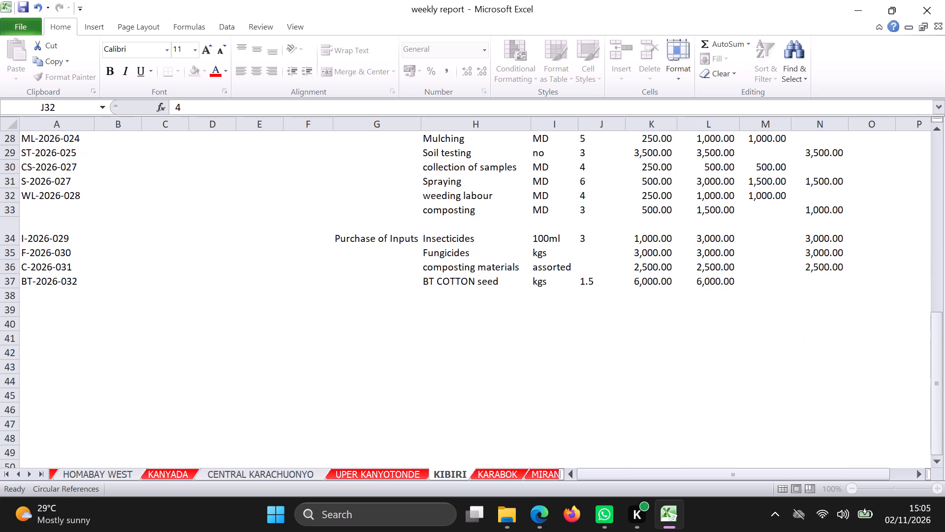
key(5)
click(601, 212)
key(4)
In the cotton table's Purchase of Inputs section, set the Insecticides quantity to 4 and Fungicides to 1, and save the workbook.
click(602, 226)
key(4)
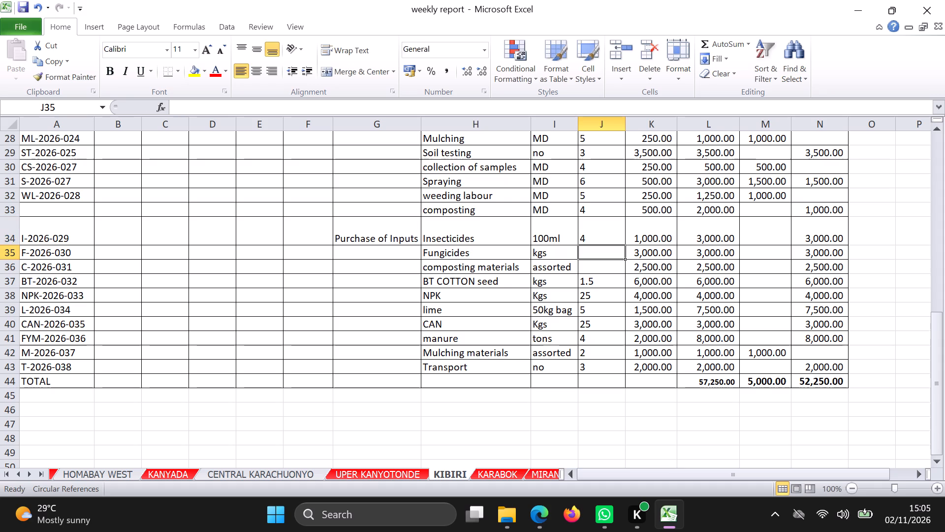
key(2)
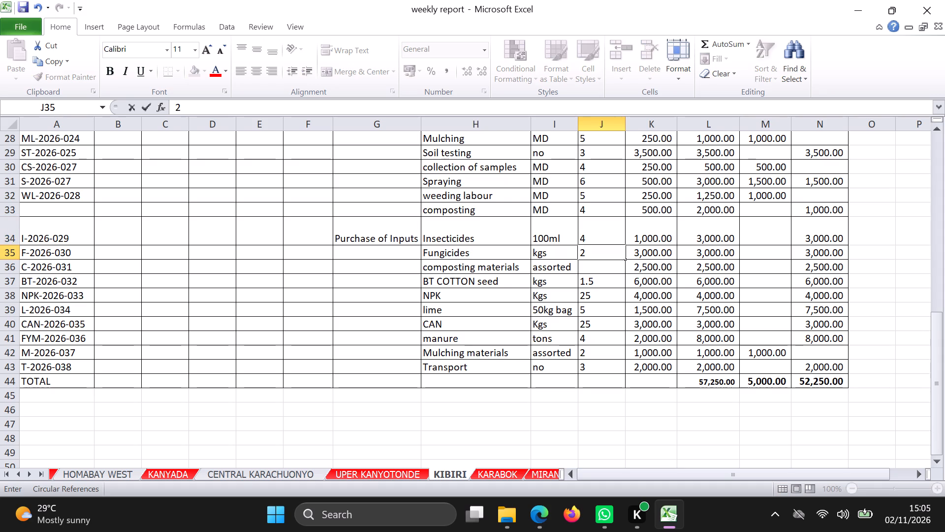
click(601, 270)
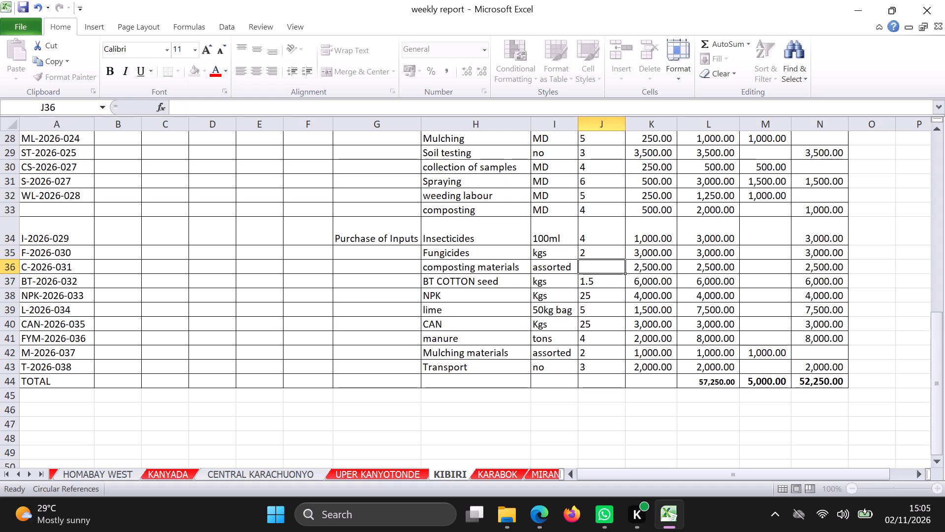
click(594, 250)
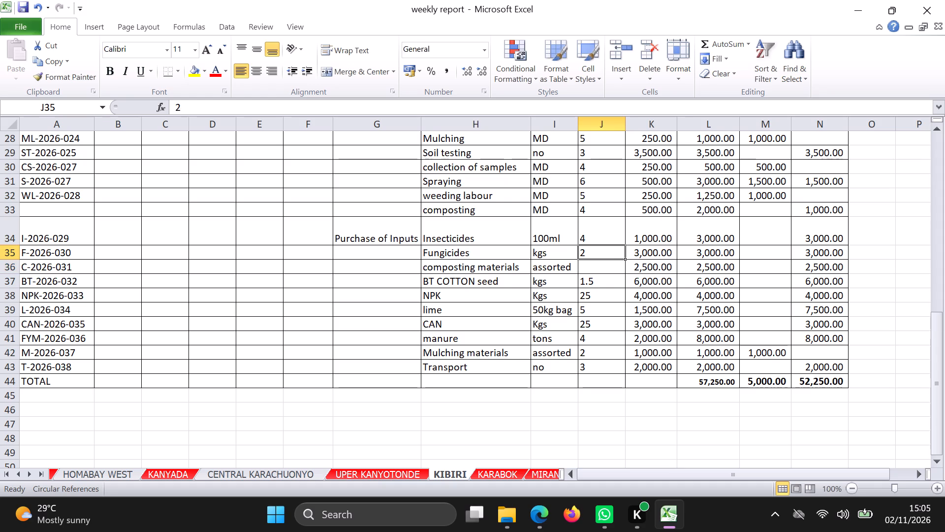
key(1)
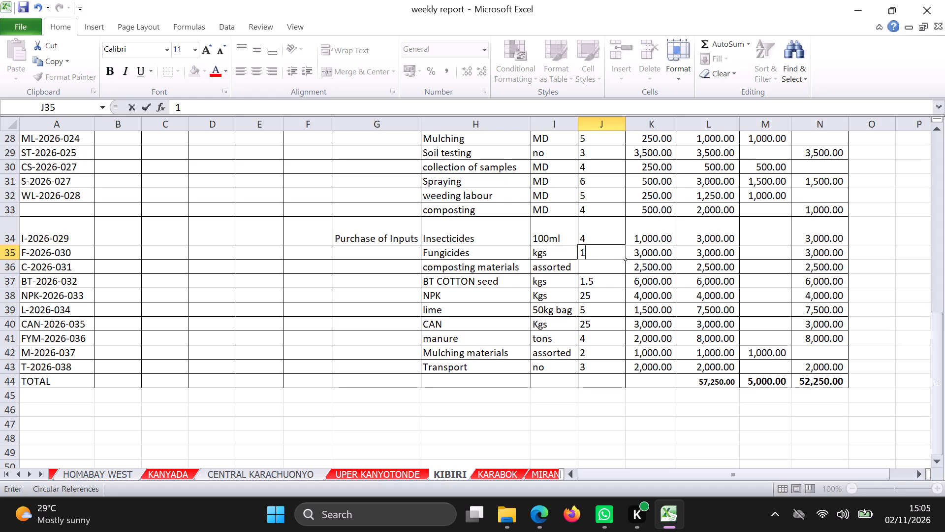
key(ctrl+s)
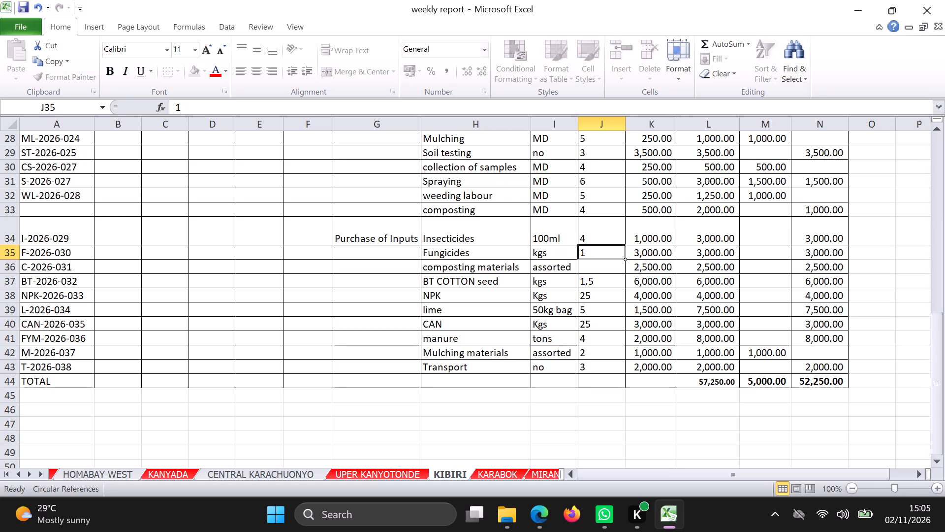
In the cotton table's Purchase of Inputs section, set manure to 5, Mulching materials and Transport to 4, and save the workbook.
click(596, 342)
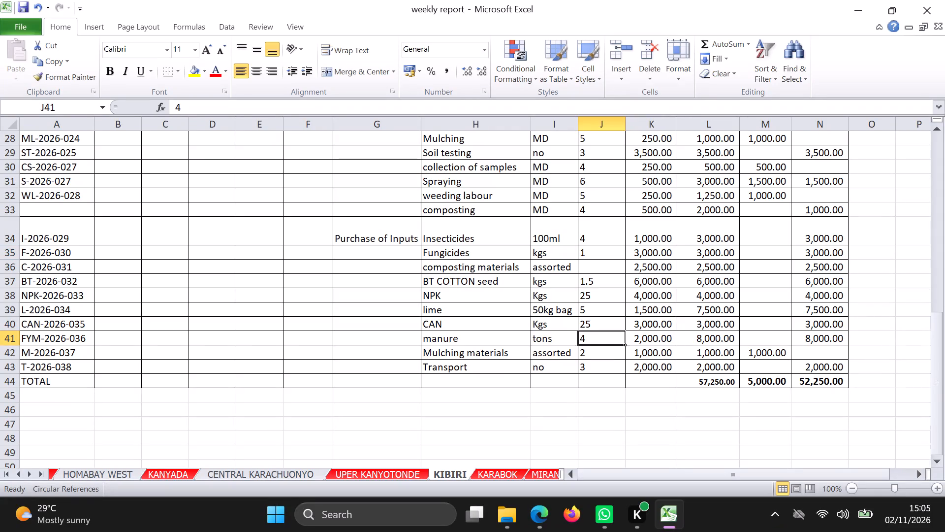
key(5)
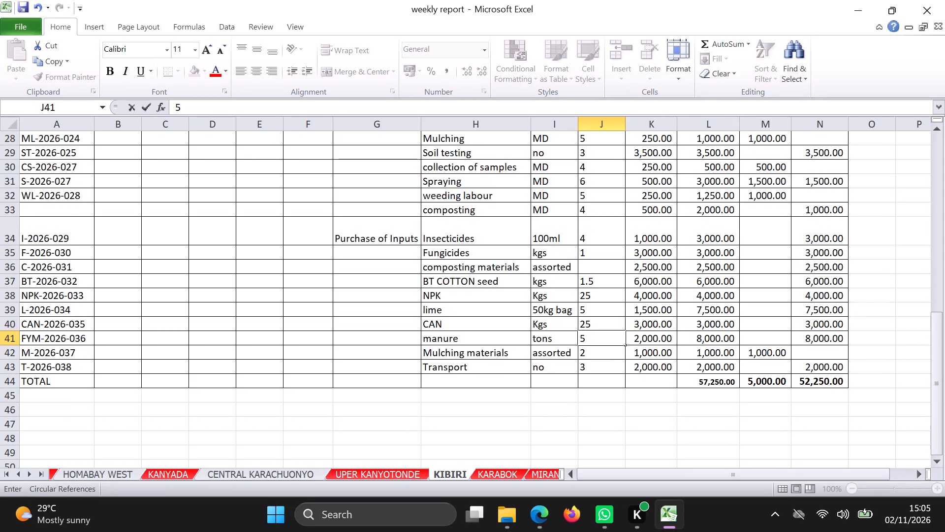
click(600, 357)
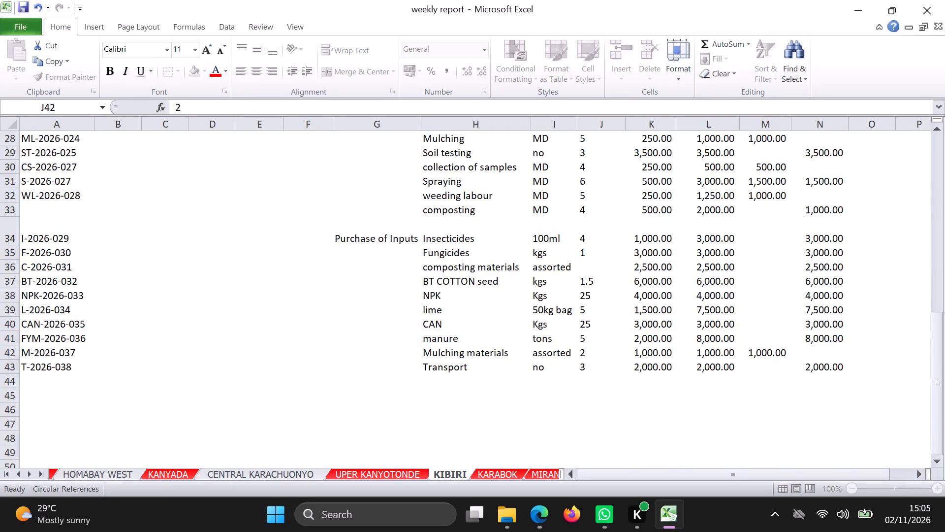
key(5)
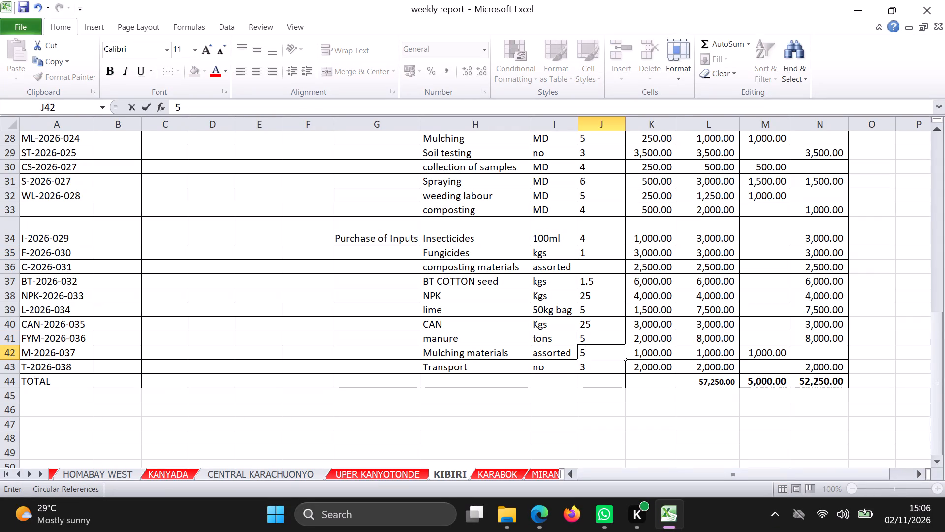
click(596, 364)
key(4)
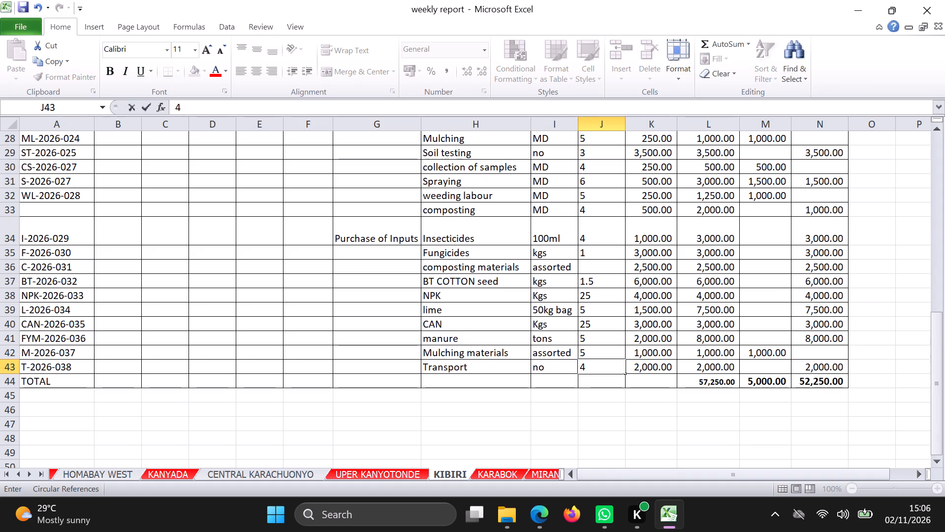
click(599, 352)
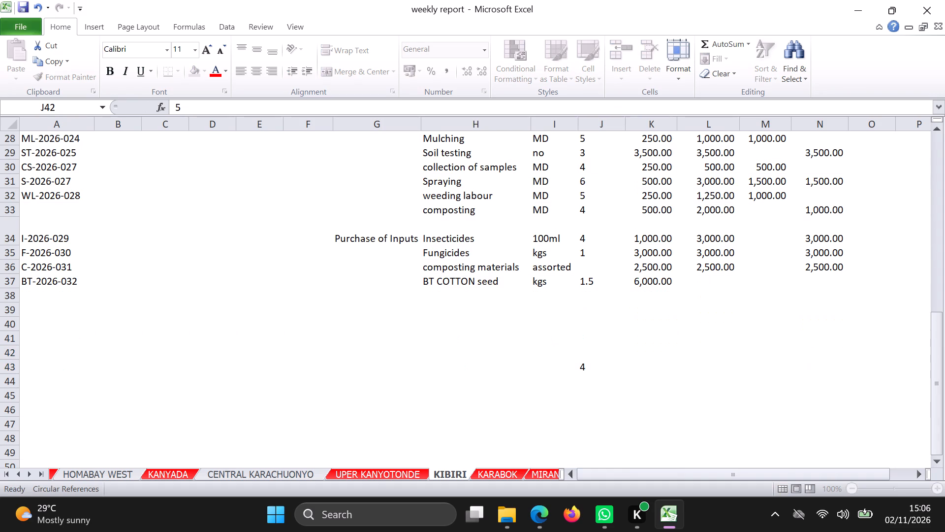
key(4)
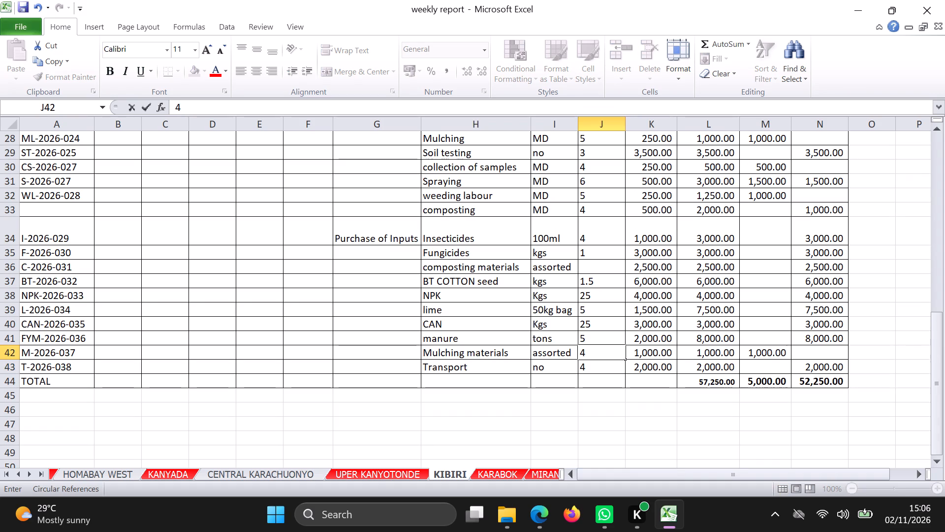
key(ctrl+s)
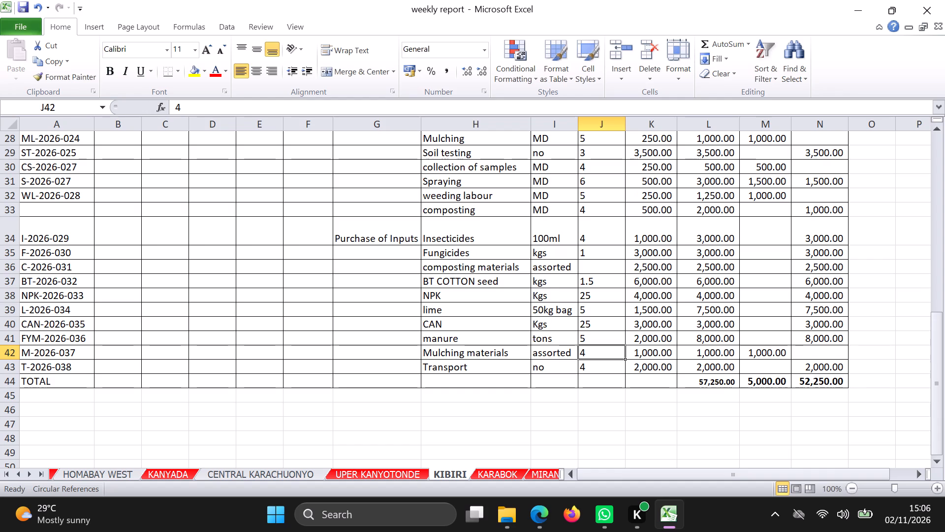
scroll(598, 362, down, 4)
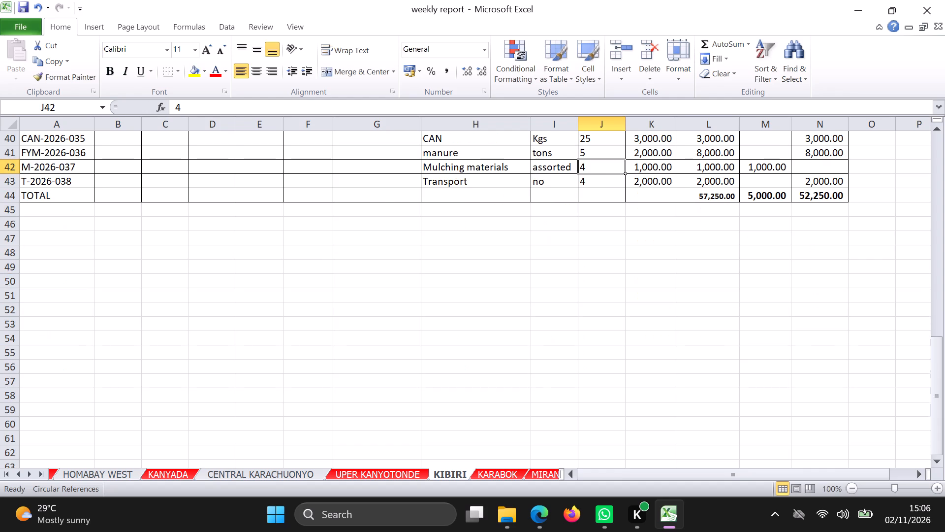
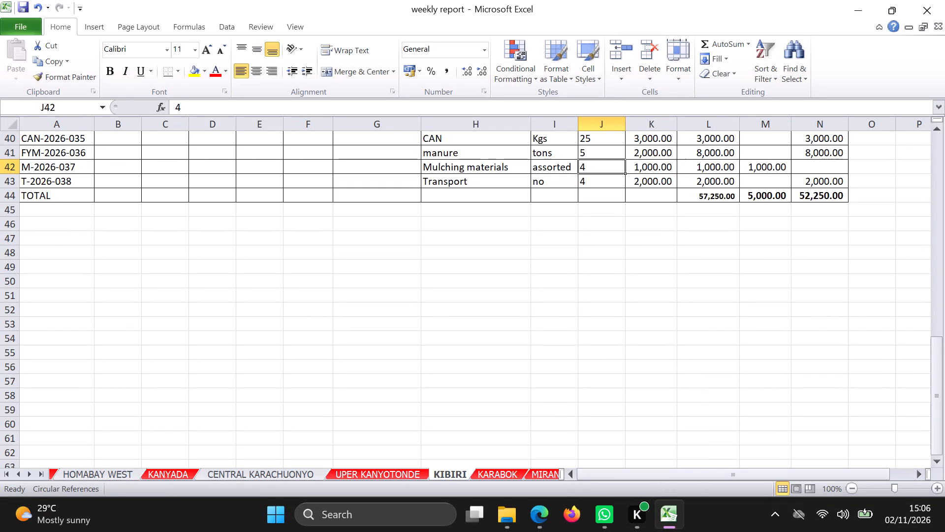
Open the KARABOK sheet and save the workbook.
click(491, 469)
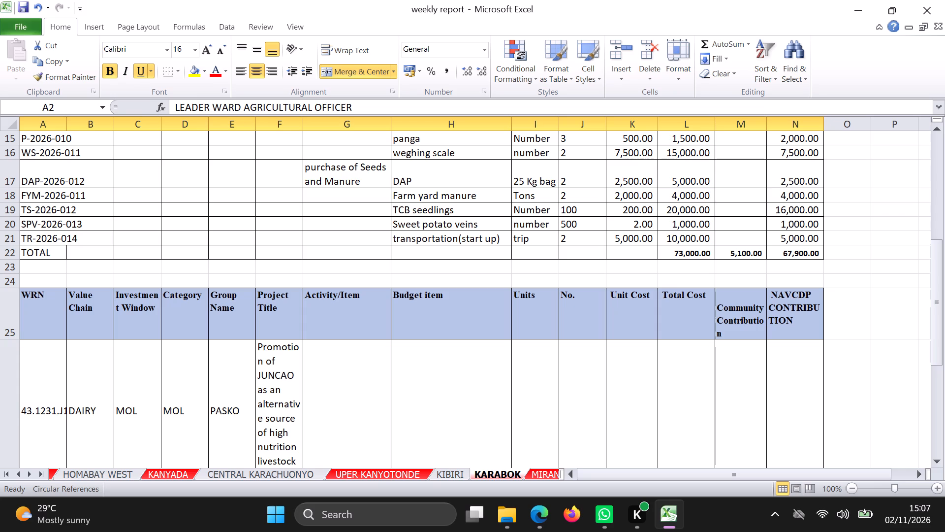
key(ctrl+s)
In the banana project's land preparation and harvesting items, set the No. of Pruning and Harvesting to 5 each.
scroll(627, 302, down, 4)
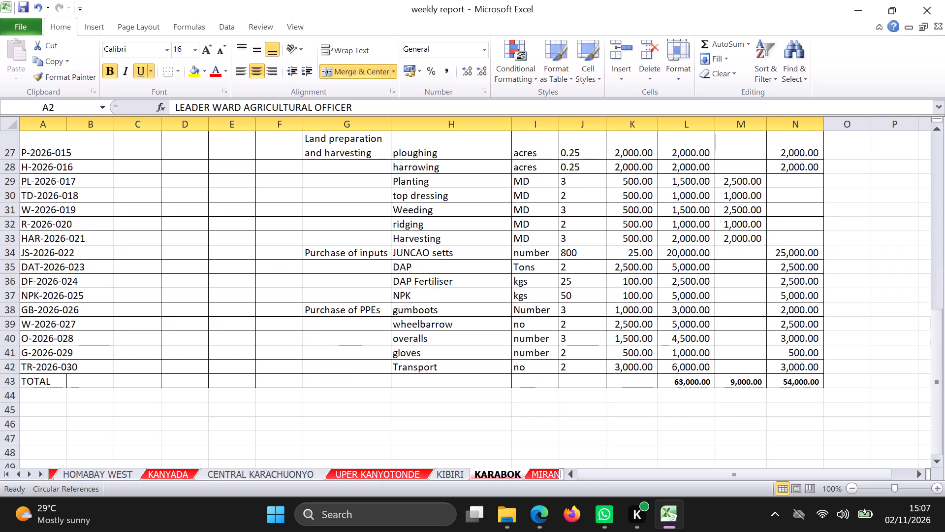
scroll(589, 194, up, 7)
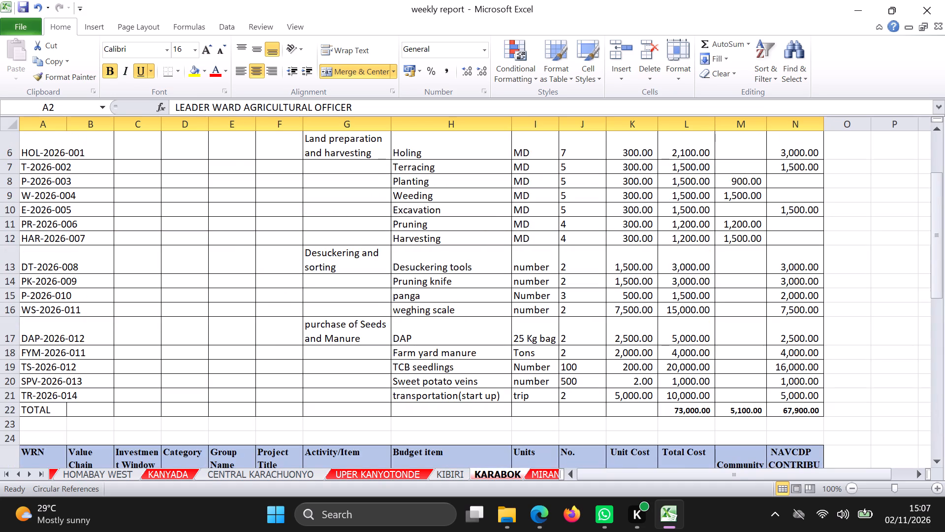
scroll(595, 199, up, 4)
scroll(590, 299, down, 3)
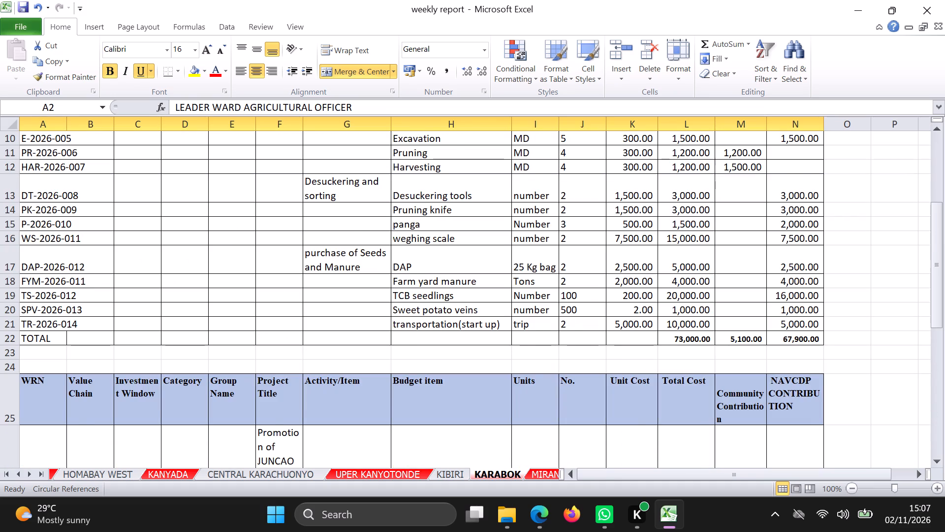
scroll(600, 210, up, 2)
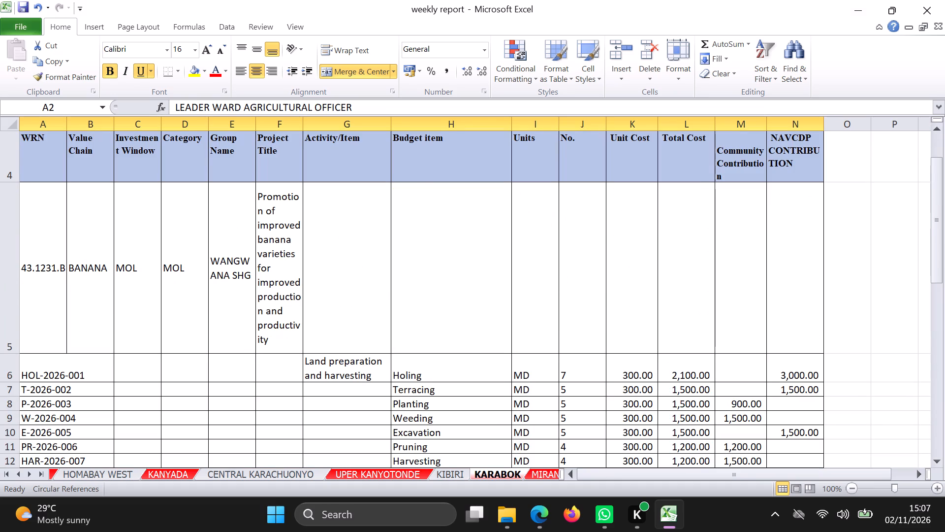
scroll(614, 390, down, 1)
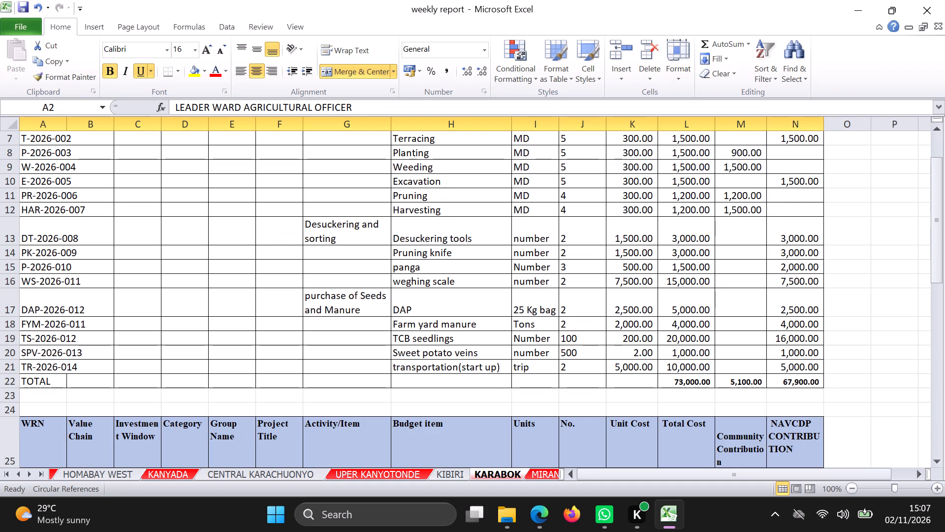
click(571, 197)
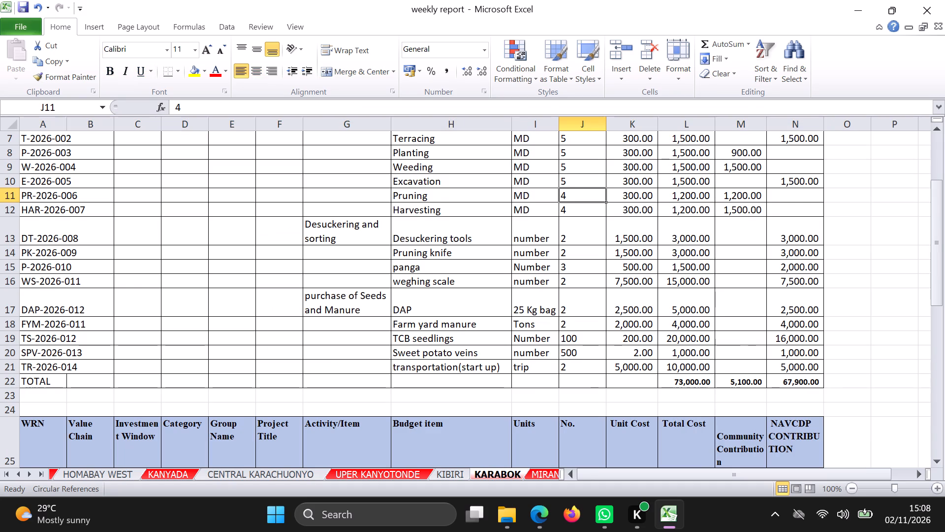
key(5)
click(582, 215)
key(5)
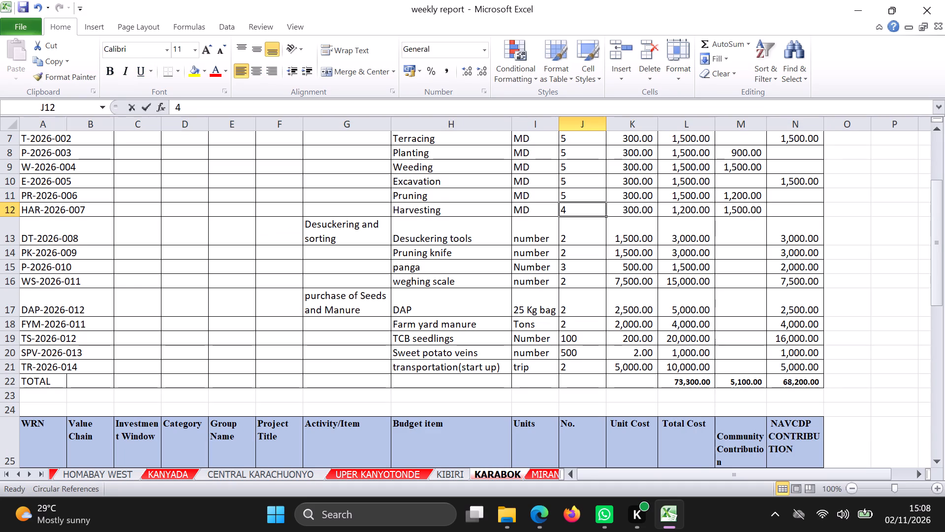
Under Desuckering and sorting, set the No. of desuckering tools to 3, pruning knife to 3, panga to 4 and weighing scale to 3.
click(580, 239)
key(3)
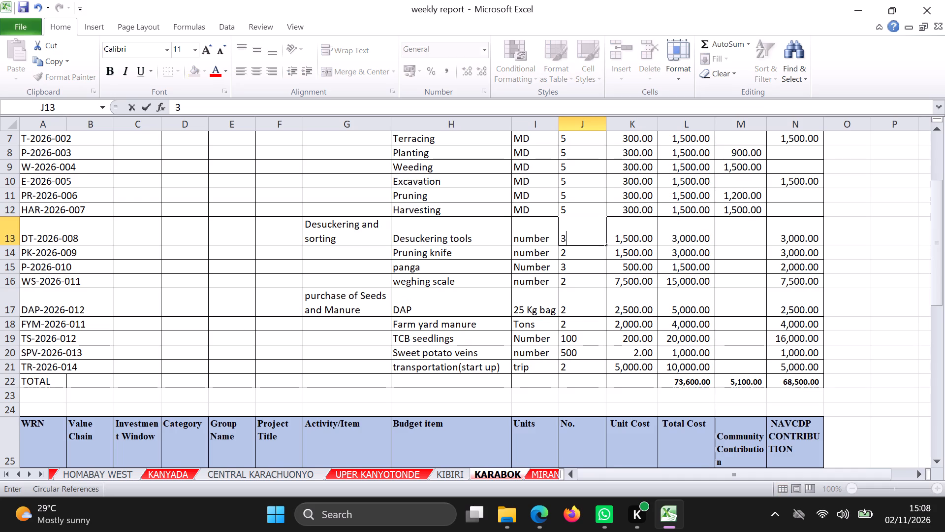
click(580, 253)
key(3)
click(582, 267)
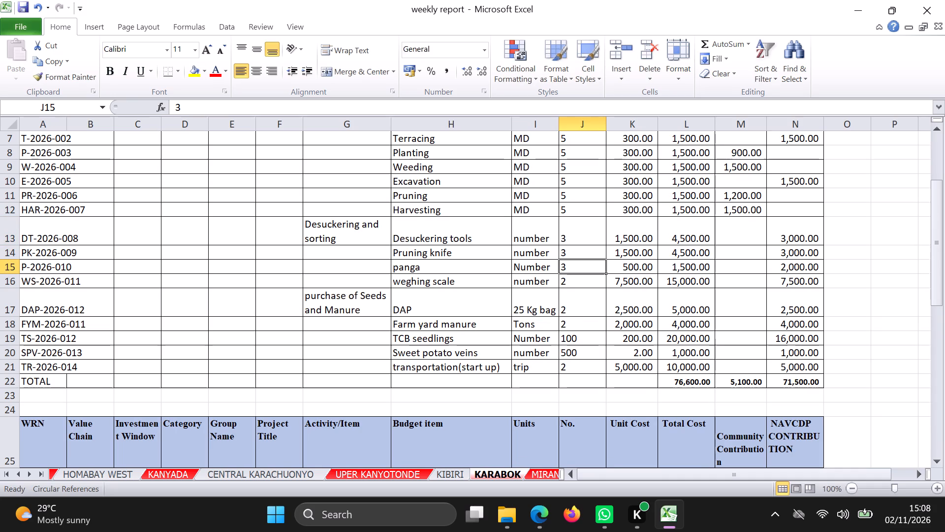
key(4)
click(576, 283)
key(3)
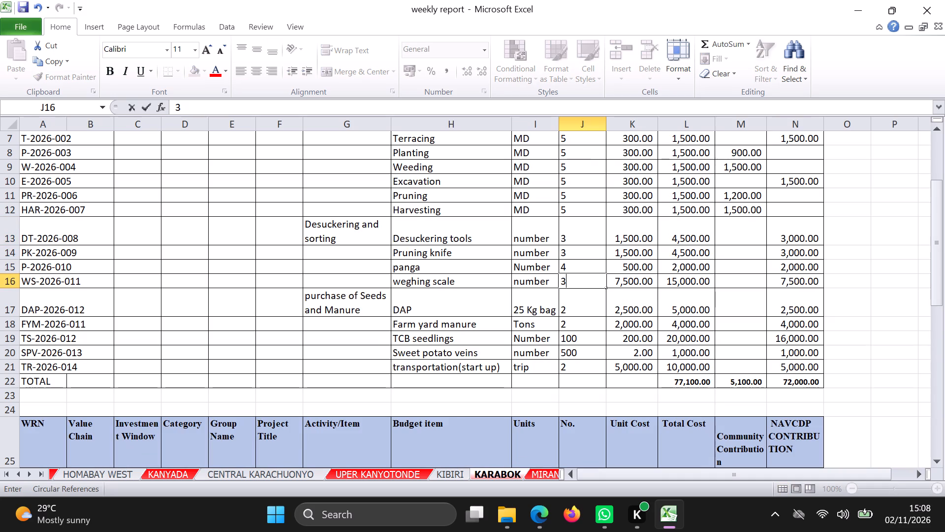
Under purchase of Seeds and Manure, set the No. of DAP, Farm yard manure and transportation (start up) to 3 each.
click(575, 308)
key(3)
click(580, 329)
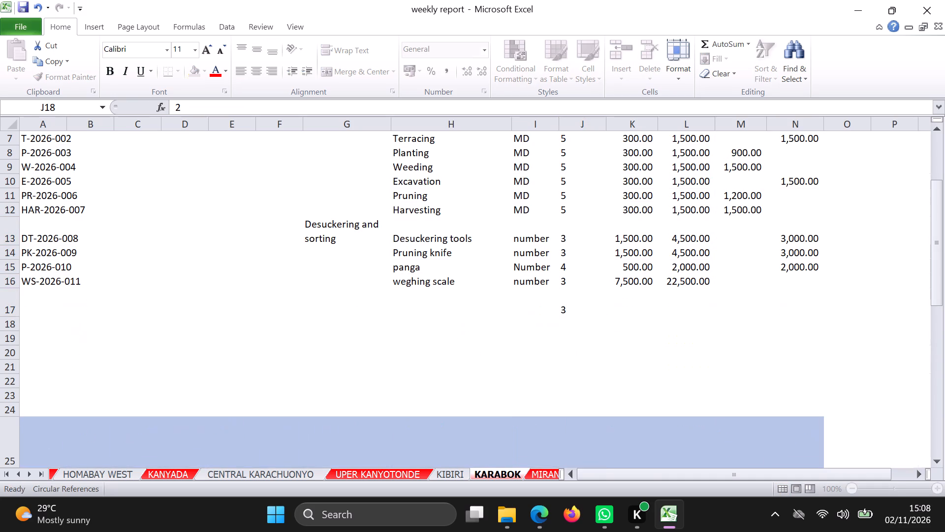
key(3)
click(577, 367)
key(3)
In the JUNCAO project's budget, set the No. of Planting, Weeding and Harvesting to 4, and of top dressing and ridging to 3.
scroll(595, 352, down, 7)
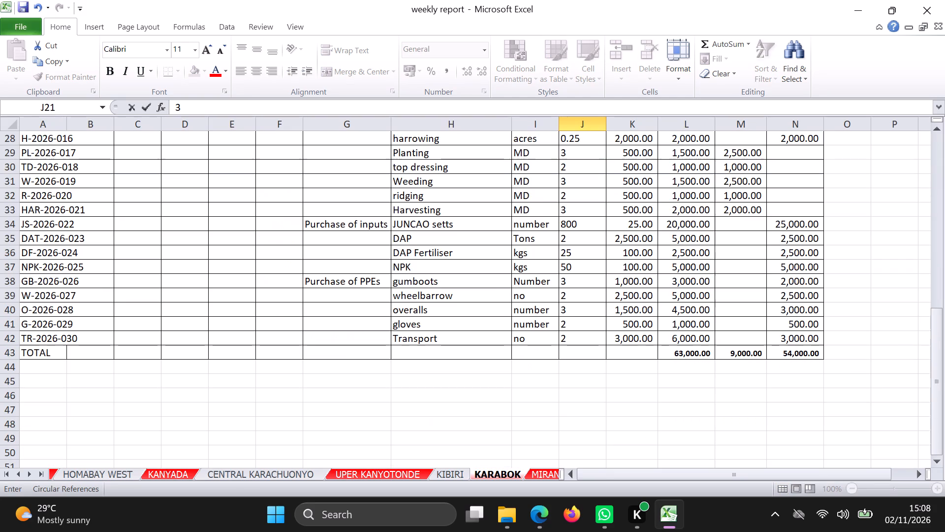
click(579, 158)
key(5)
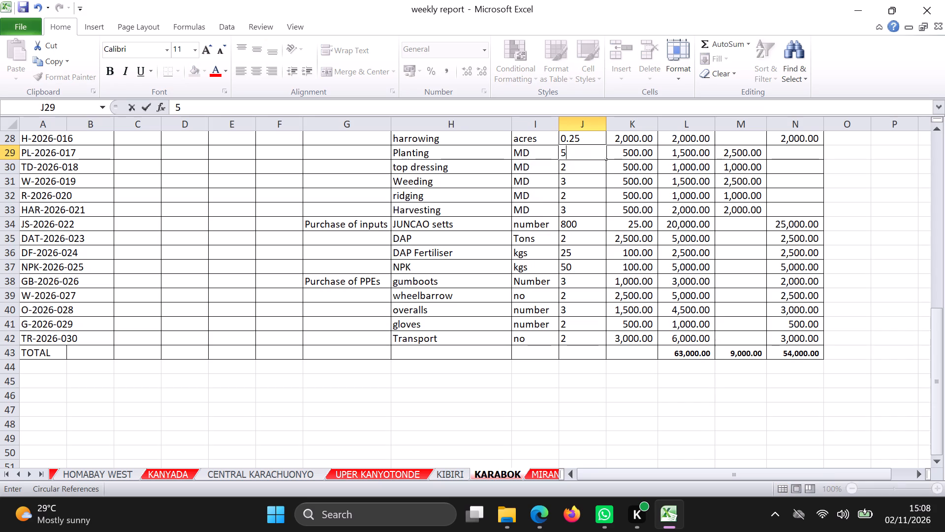
key(BackSpace)
key(4)
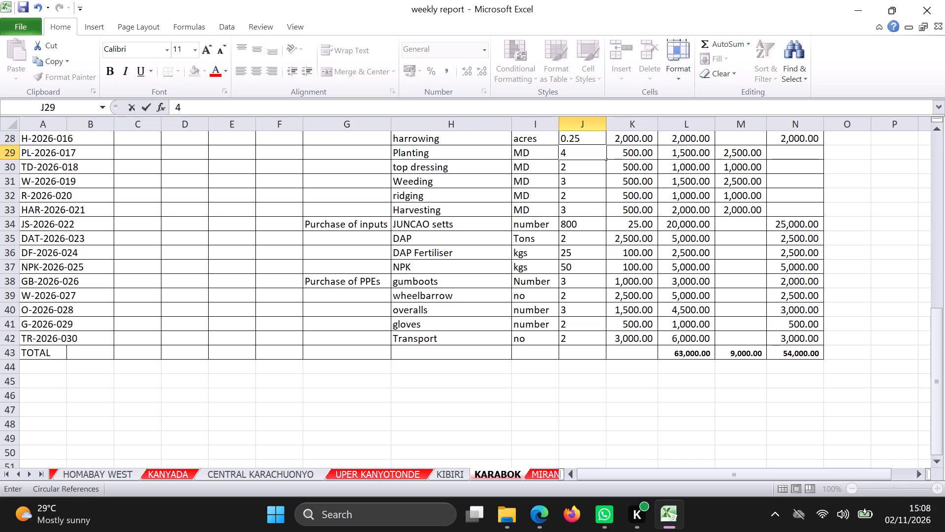
click(575, 167)
key(3)
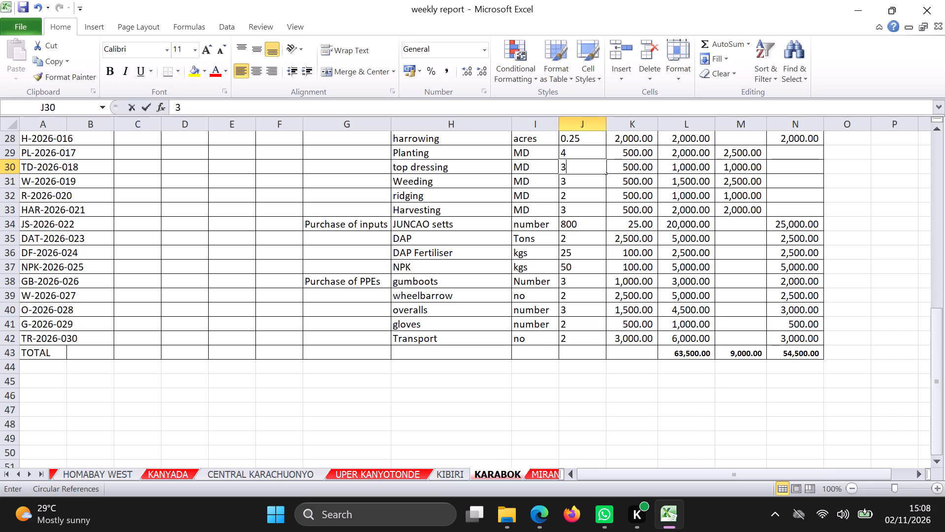
click(578, 184)
key(4)
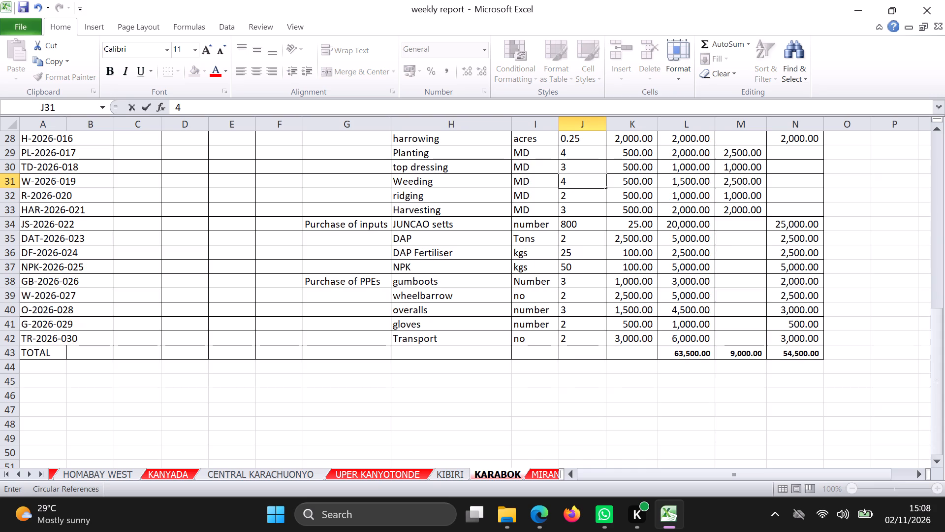
click(578, 198)
key(3)
click(578, 214)
key(4)
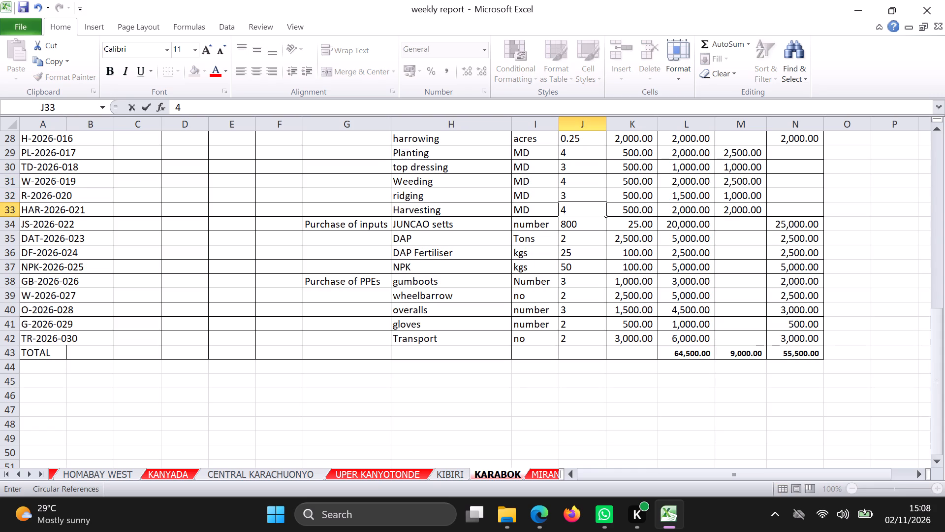
In the JUNCAO budget, set the No. of DAP, wheelbarrow, gloves and Transport to 3, gumboots and overalls to 4, and save the workbook.
click(573, 245)
key(3)
click(574, 281)
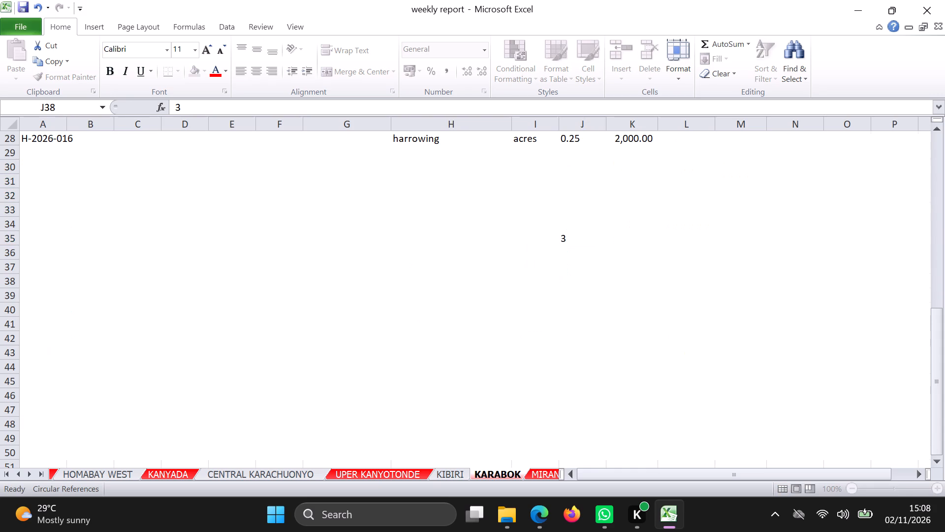
key(4)
click(574, 294)
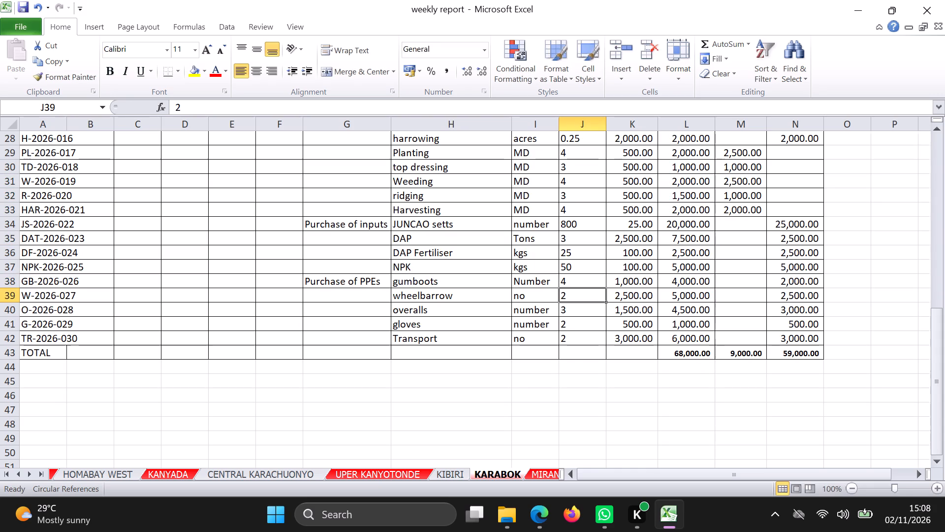
key(3)
click(574, 310)
key(4)
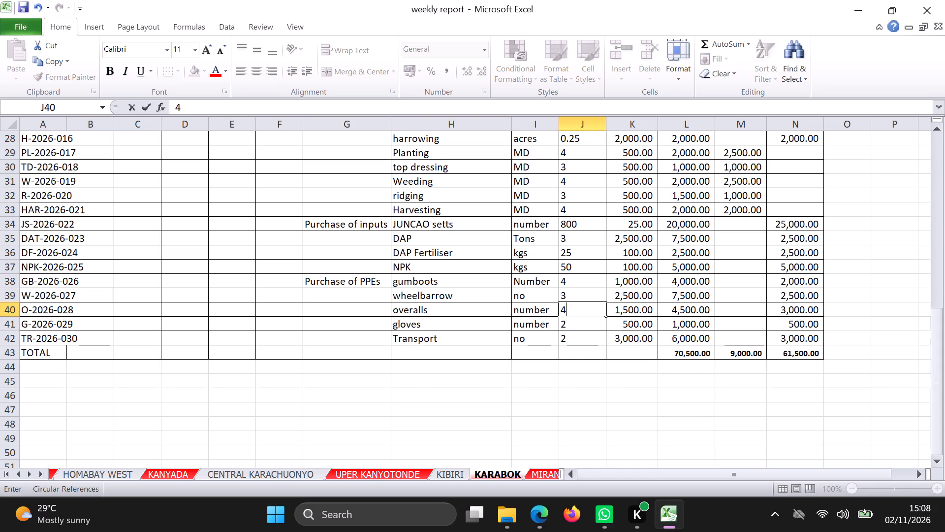
click(575, 322)
key(3)
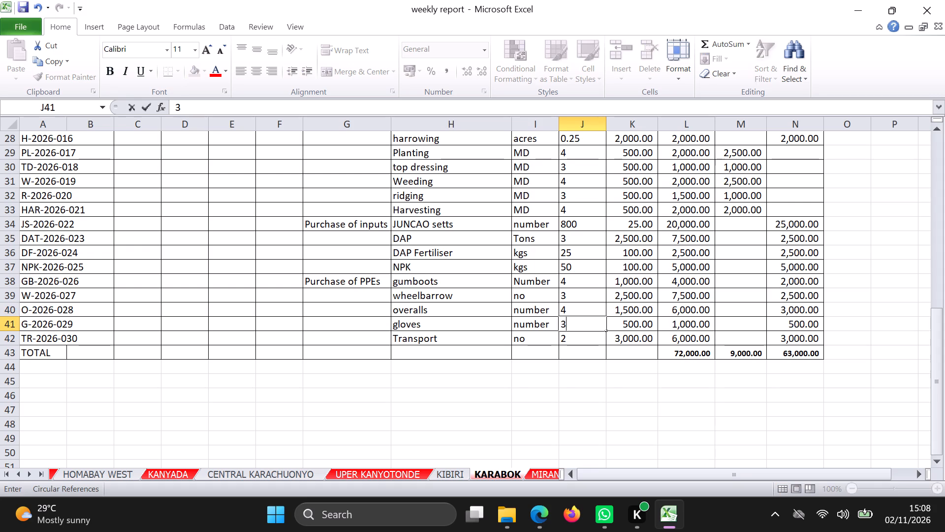
click(575, 337)
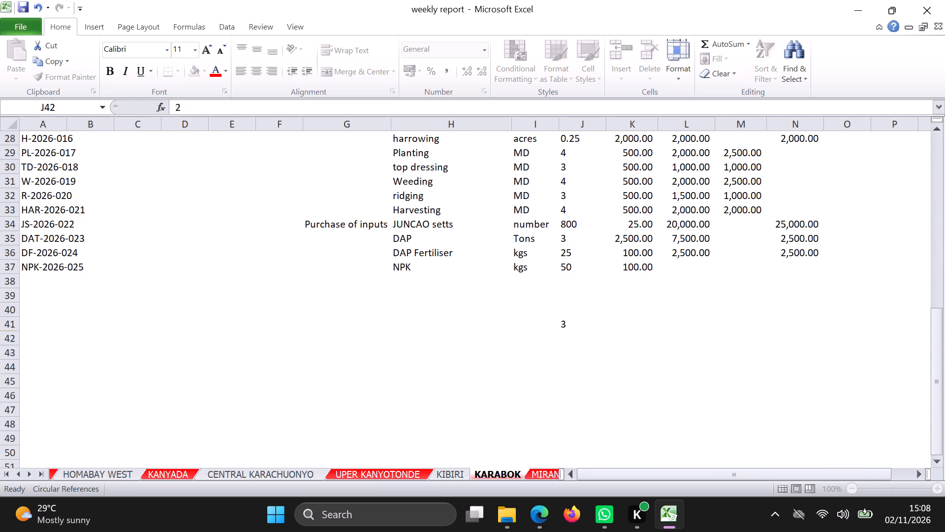
key(3)
key(ctrl+s)
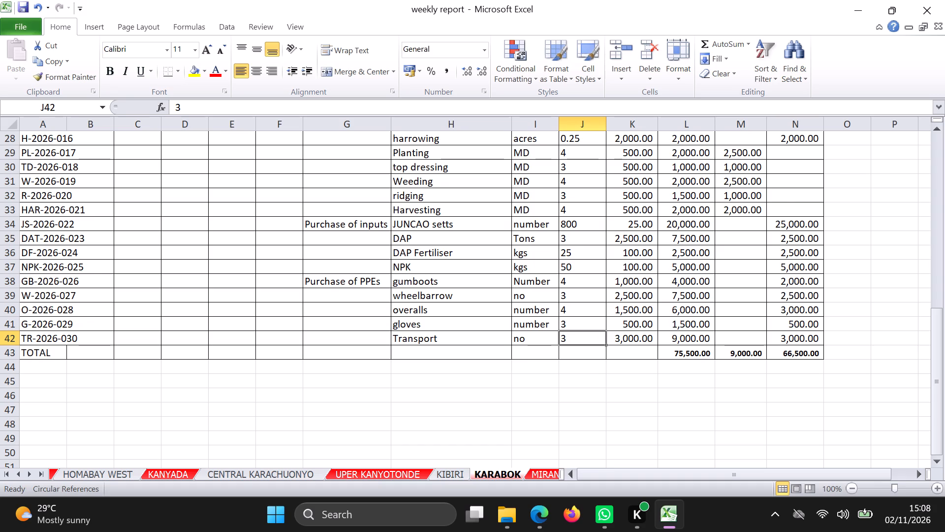
Review the edited quantities in both budget tables on the KARABOK sheet.
scroll(587, 333, down, 12)
scroll(587, 333, up, 6)
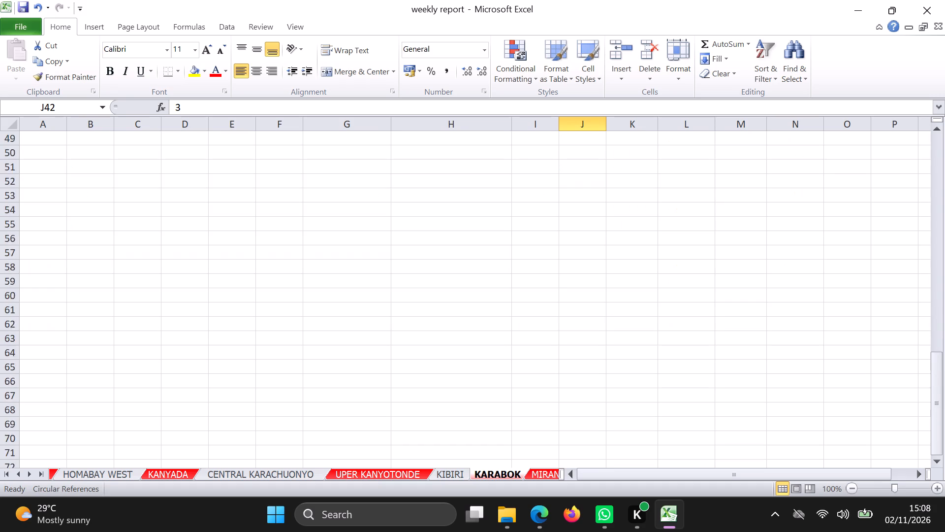
scroll(587, 331, up, 12)
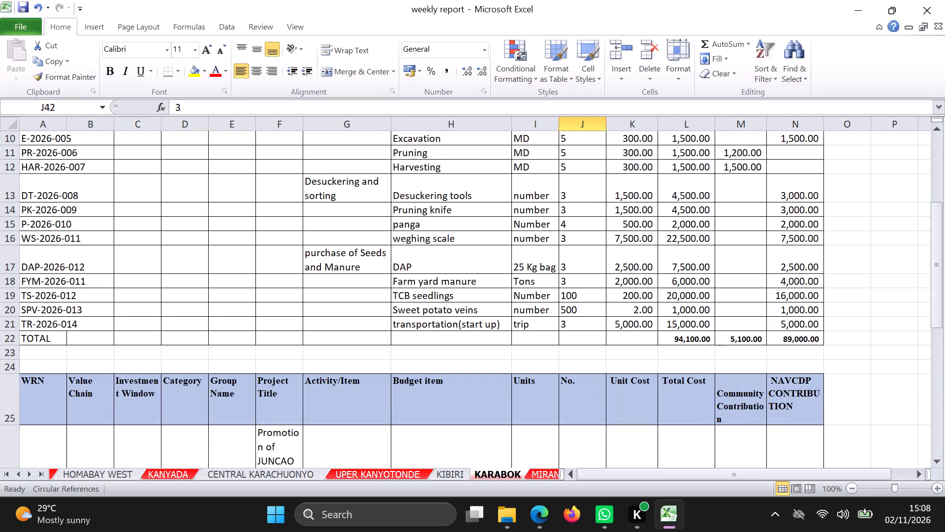
scroll(587, 327, up, 4)
scroll(587, 327, down, 12)
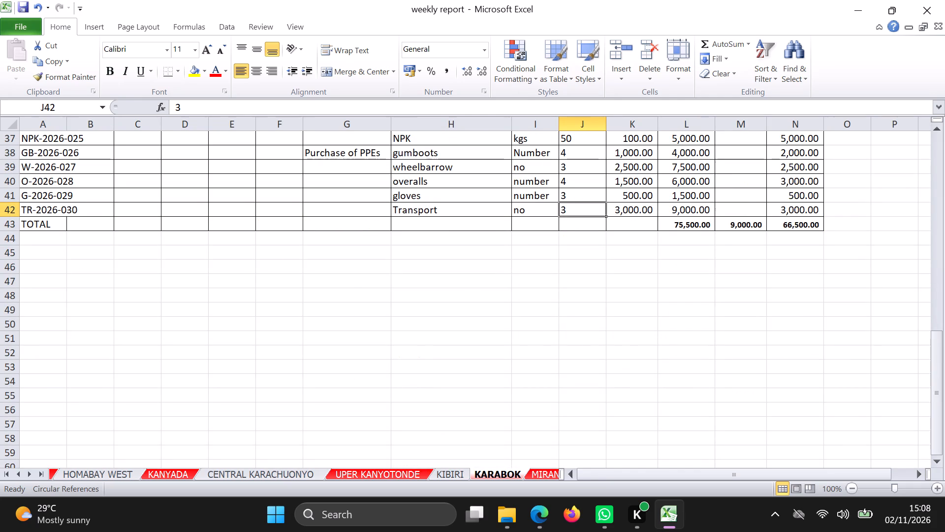
Save the workbook.
key(ctrl+s)
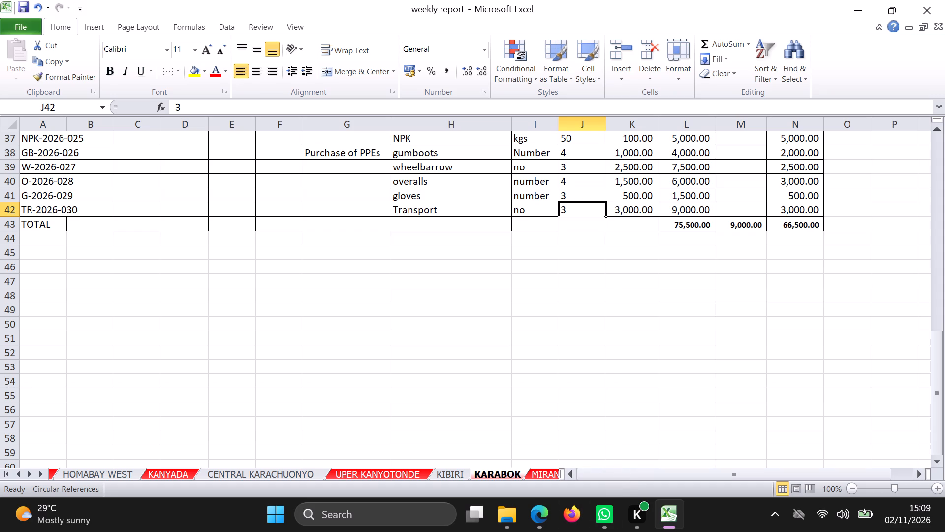
Open the MIRANI sheet.
click(539, 482)
click(537, 474)
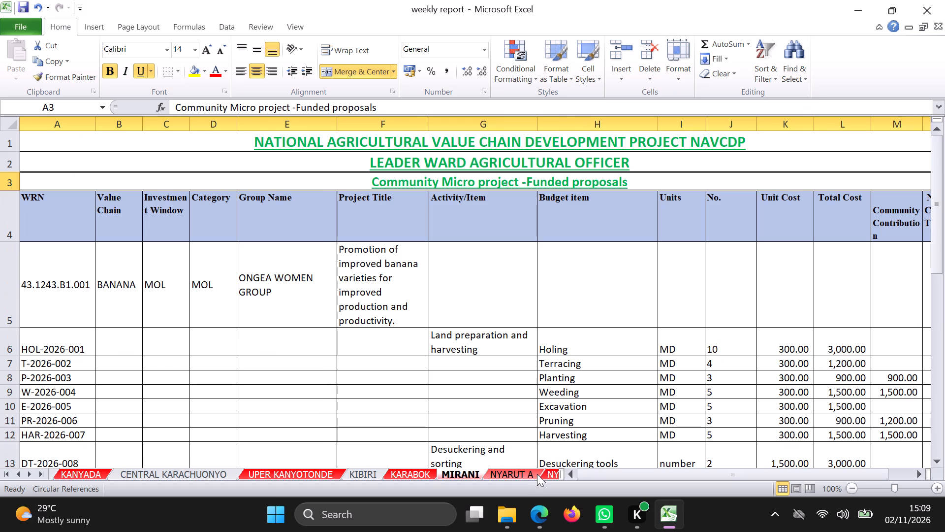
click(458, 475)
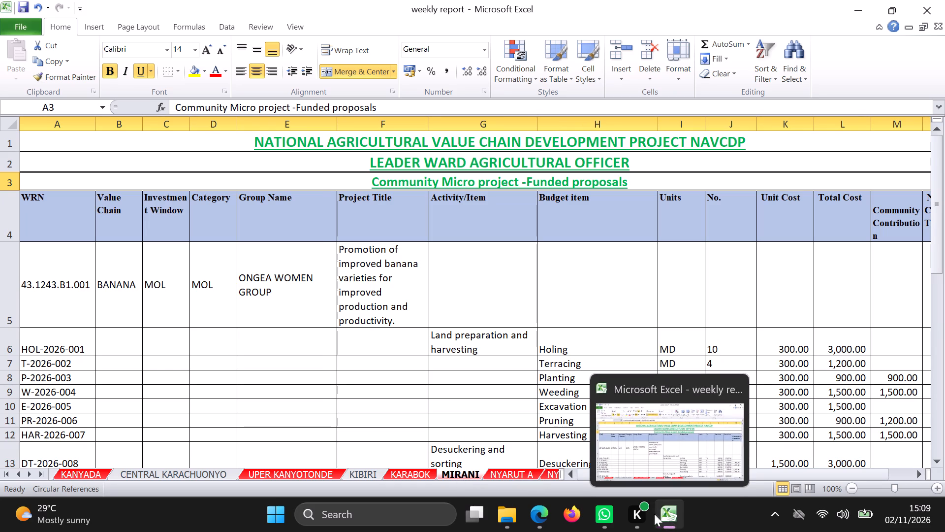